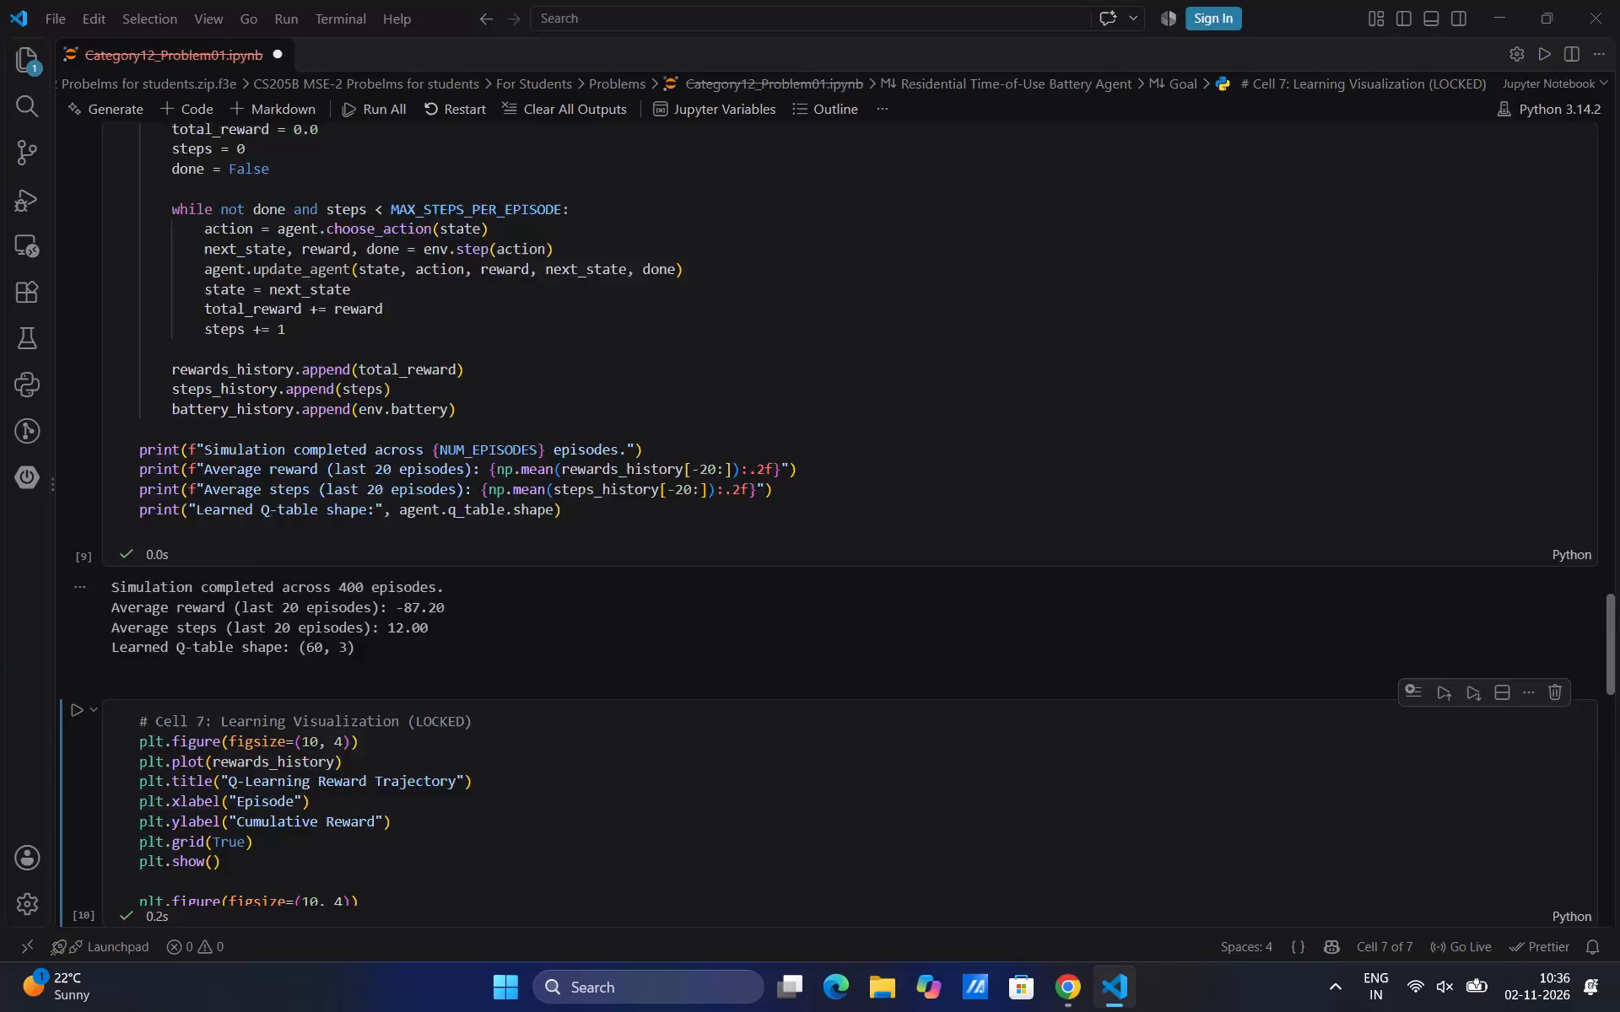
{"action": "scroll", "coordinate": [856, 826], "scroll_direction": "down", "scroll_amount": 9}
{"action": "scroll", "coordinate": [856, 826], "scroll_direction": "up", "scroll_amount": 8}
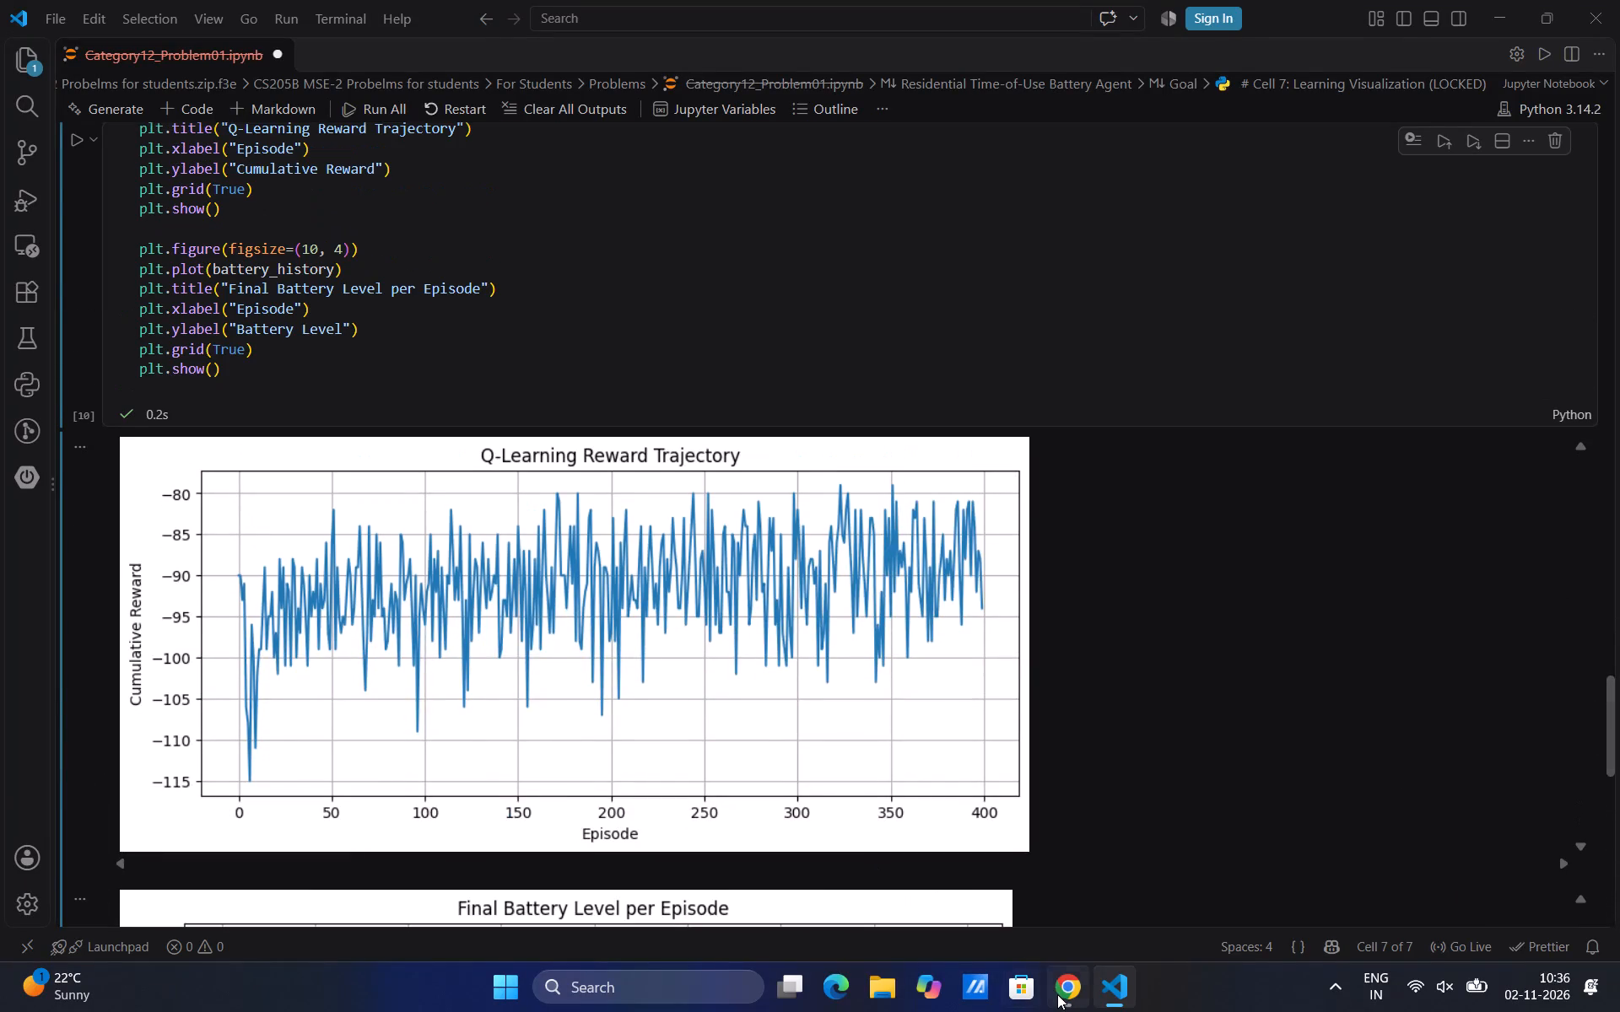
Switch to Chrome and download the Report template (2) (1) (2).docx attachment from the open social internship email.
{"action": "left_click", "coordinate": [1057, 995]}
{"action": "scroll", "coordinate": [1085, 704], "scroll_direction": "down", "scroll_amount": 3}
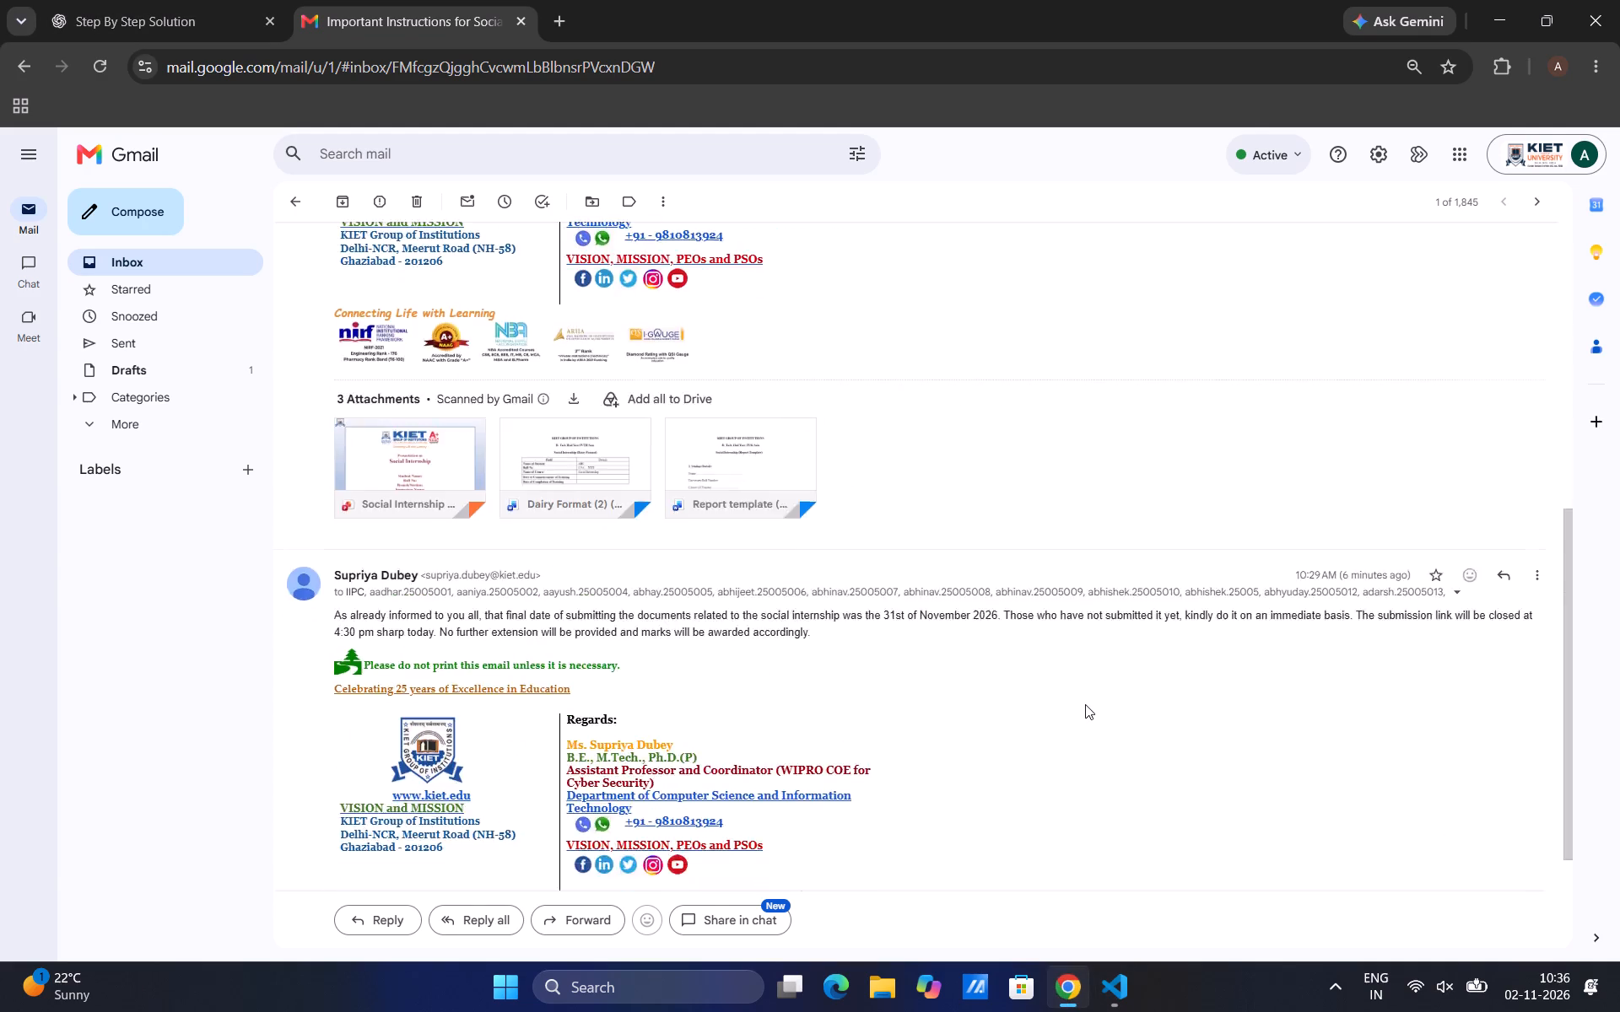
{"action": "scroll", "coordinate": [1085, 704], "scroll_direction": "down", "scroll_amount": 3}
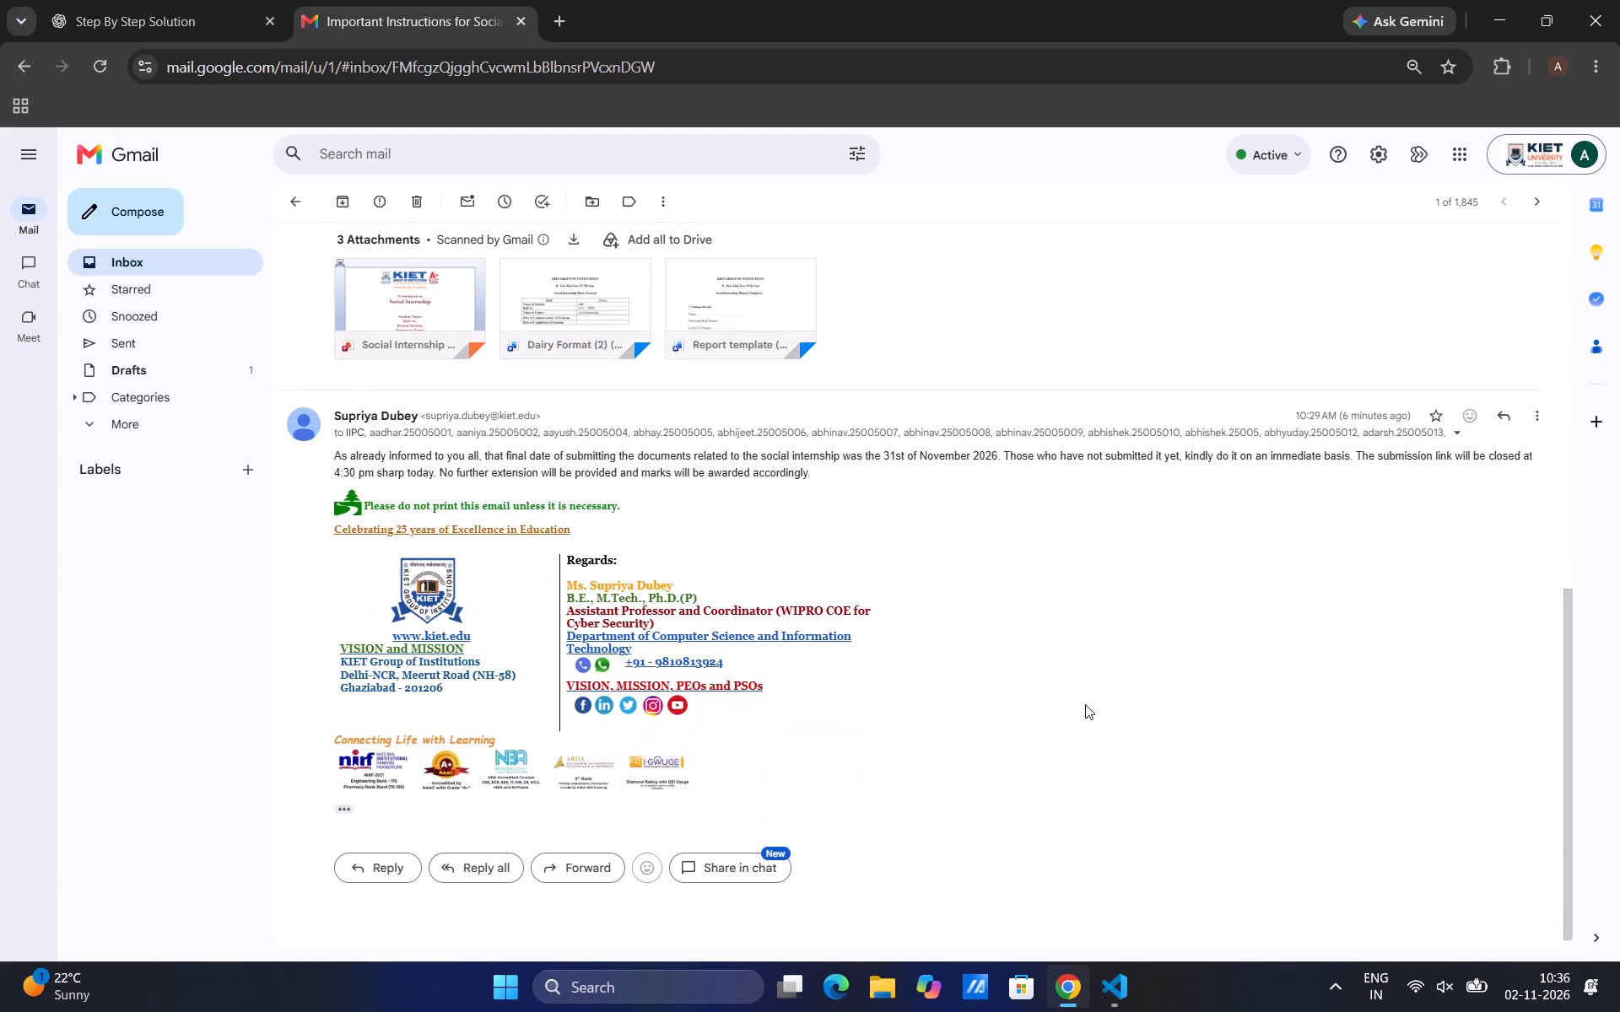
{"action": "scroll", "coordinate": [1085, 704], "scroll_direction": "down", "scroll_amount": 6}
{"action": "scroll", "coordinate": [1085, 704], "scroll_direction": "up", "scroll_amount": 3}
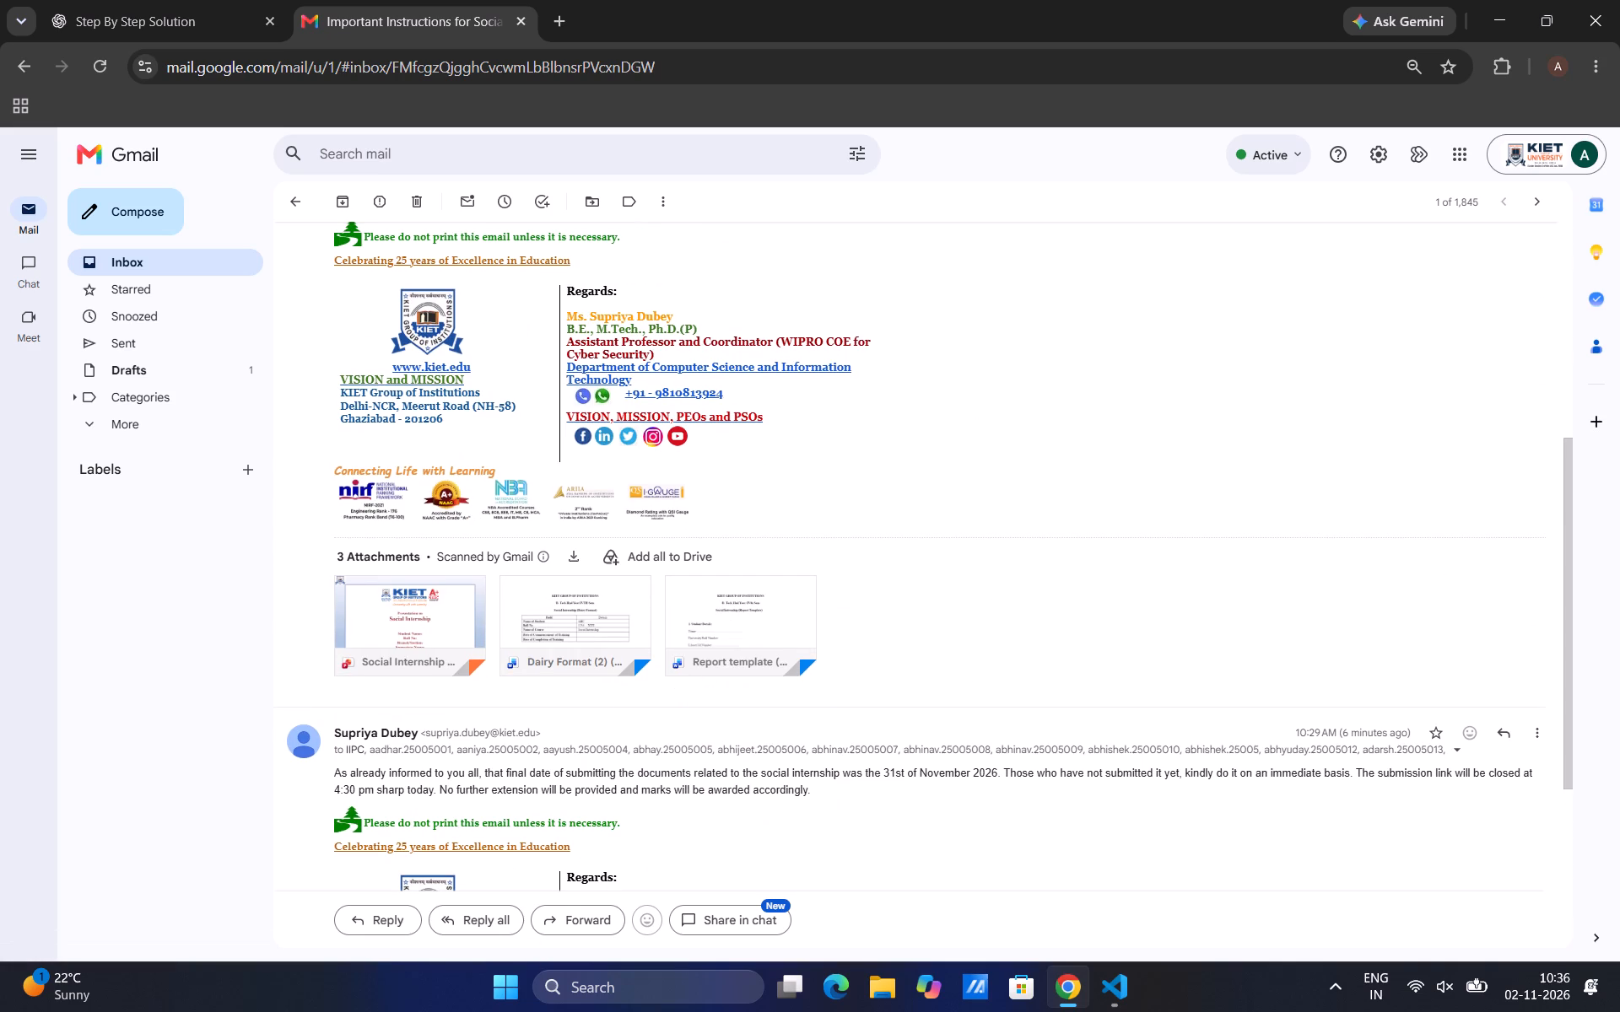
{"action": "left_click", "coordinate": [697, 649]}
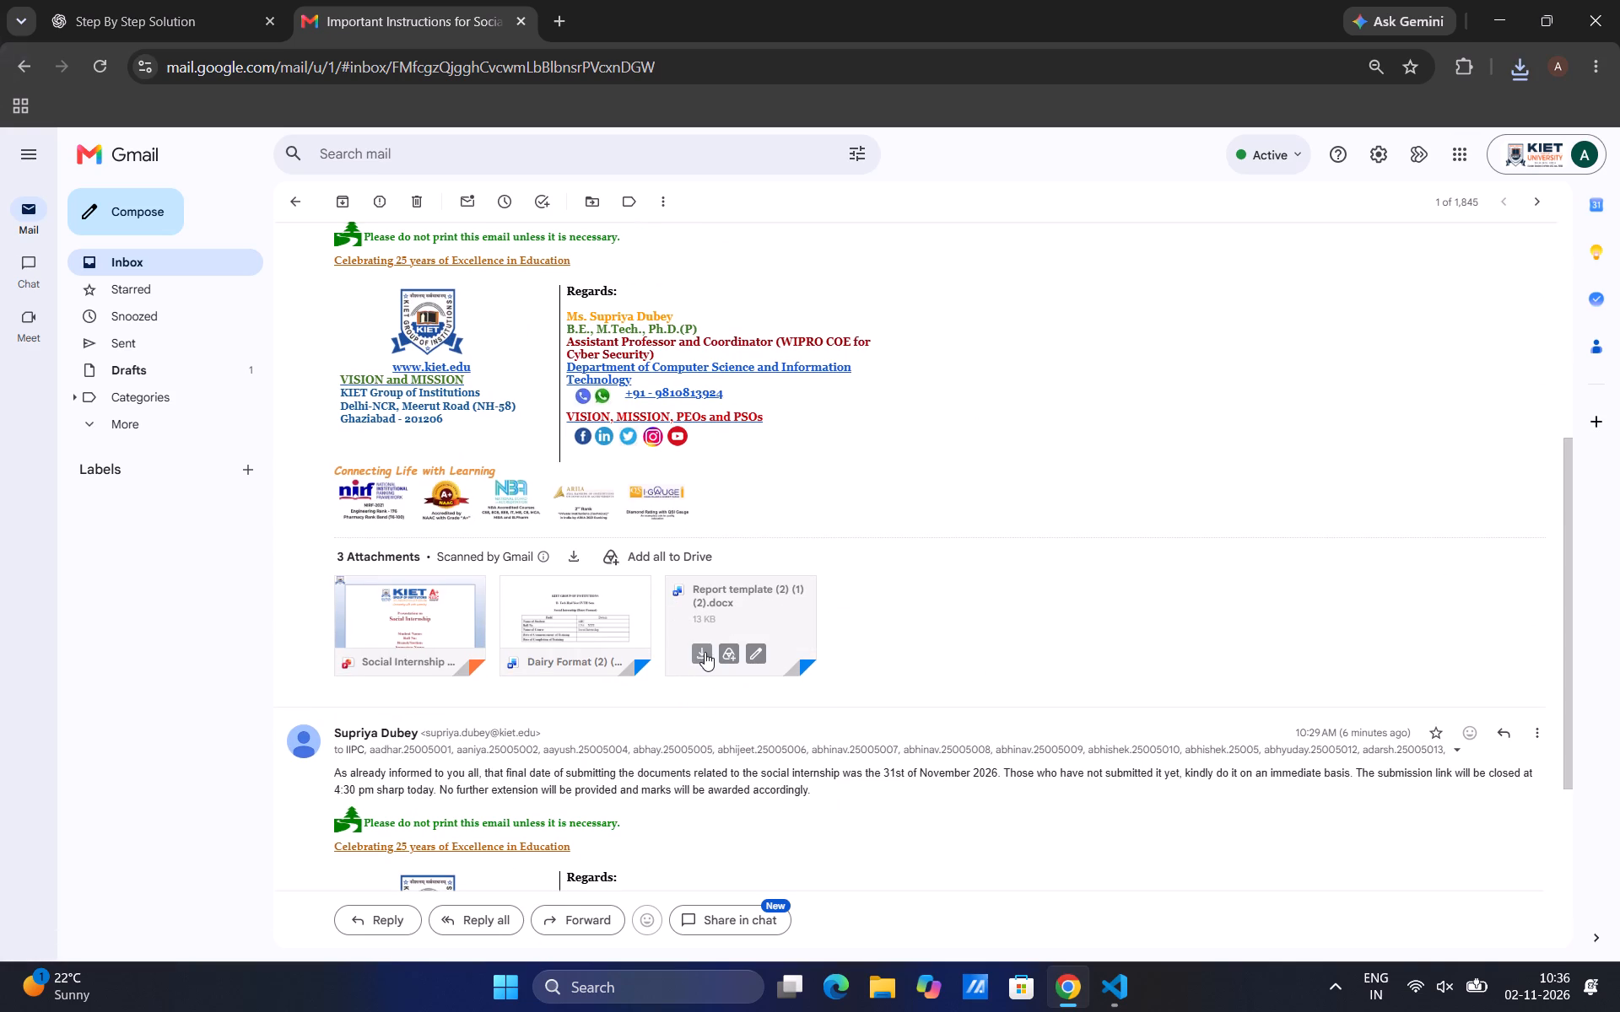
{"action": "left_click", "coordinate": [1526, 67]}
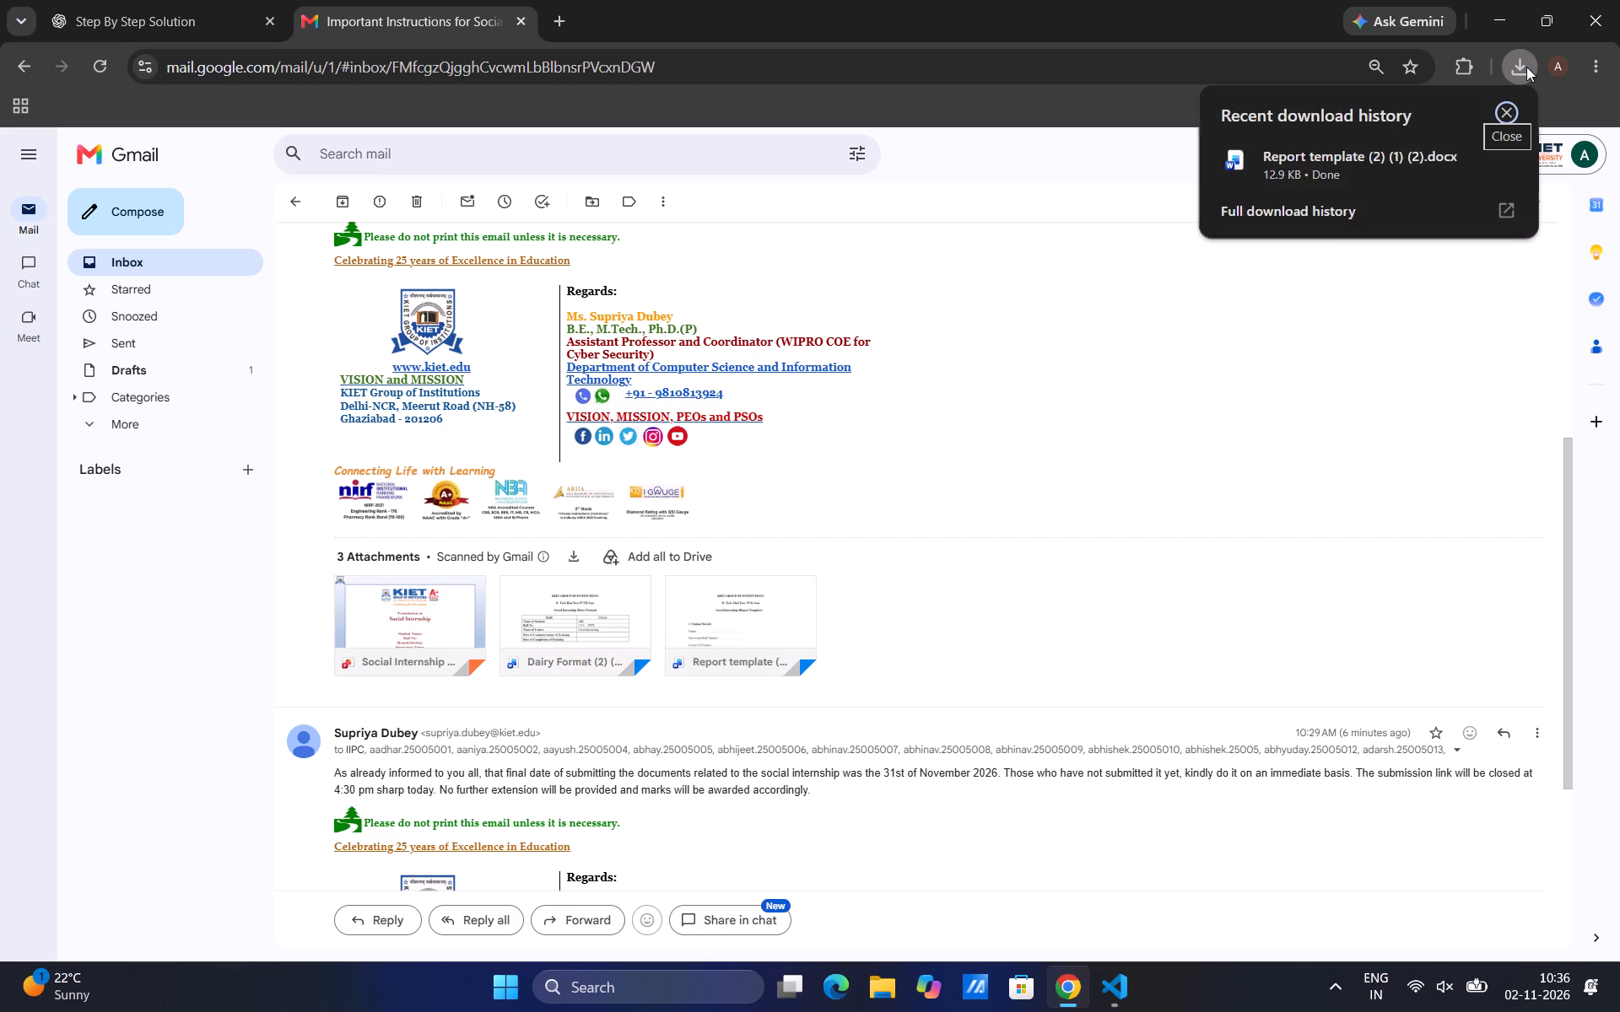
{"action": "left_click", "coordinate": [1526, 67]}
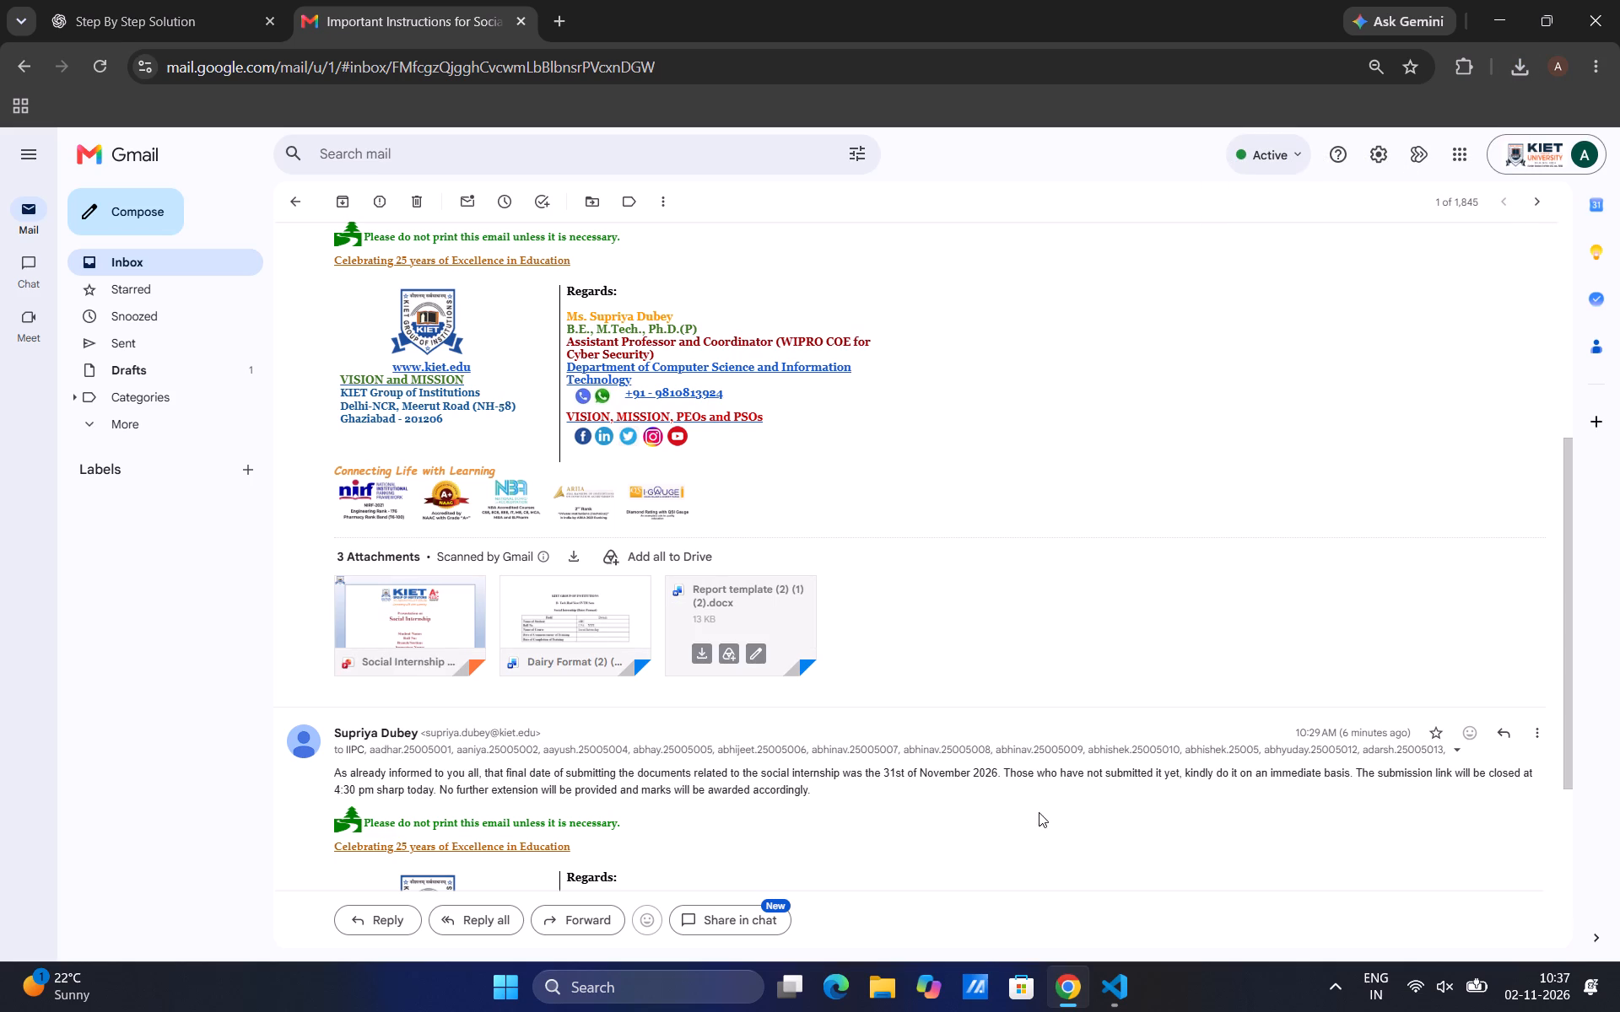
Switch to File Explorer and open the downloaded Report template (2) (1) (2) document from the Downloads folder in Word.
{"action": "left_click", "coordinate": [886, 1006]}
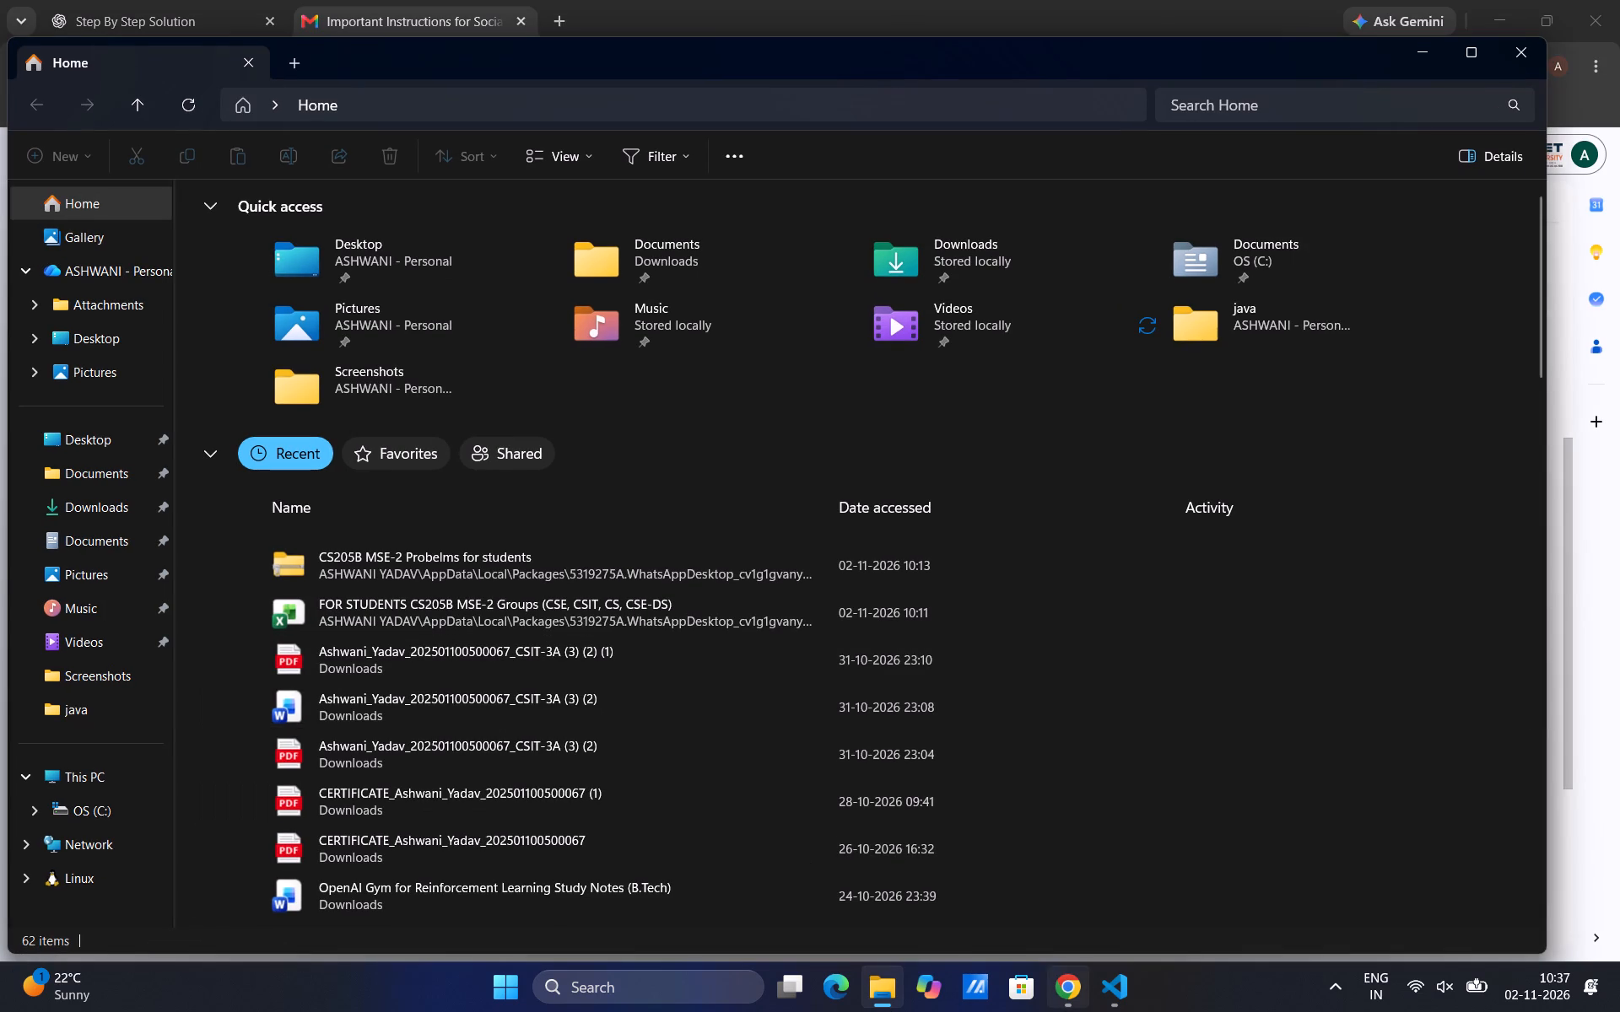
{"action": "left_click", "coordinate": [119, 476]}
{"action": "left_click", "coordinate": [114, 502]}
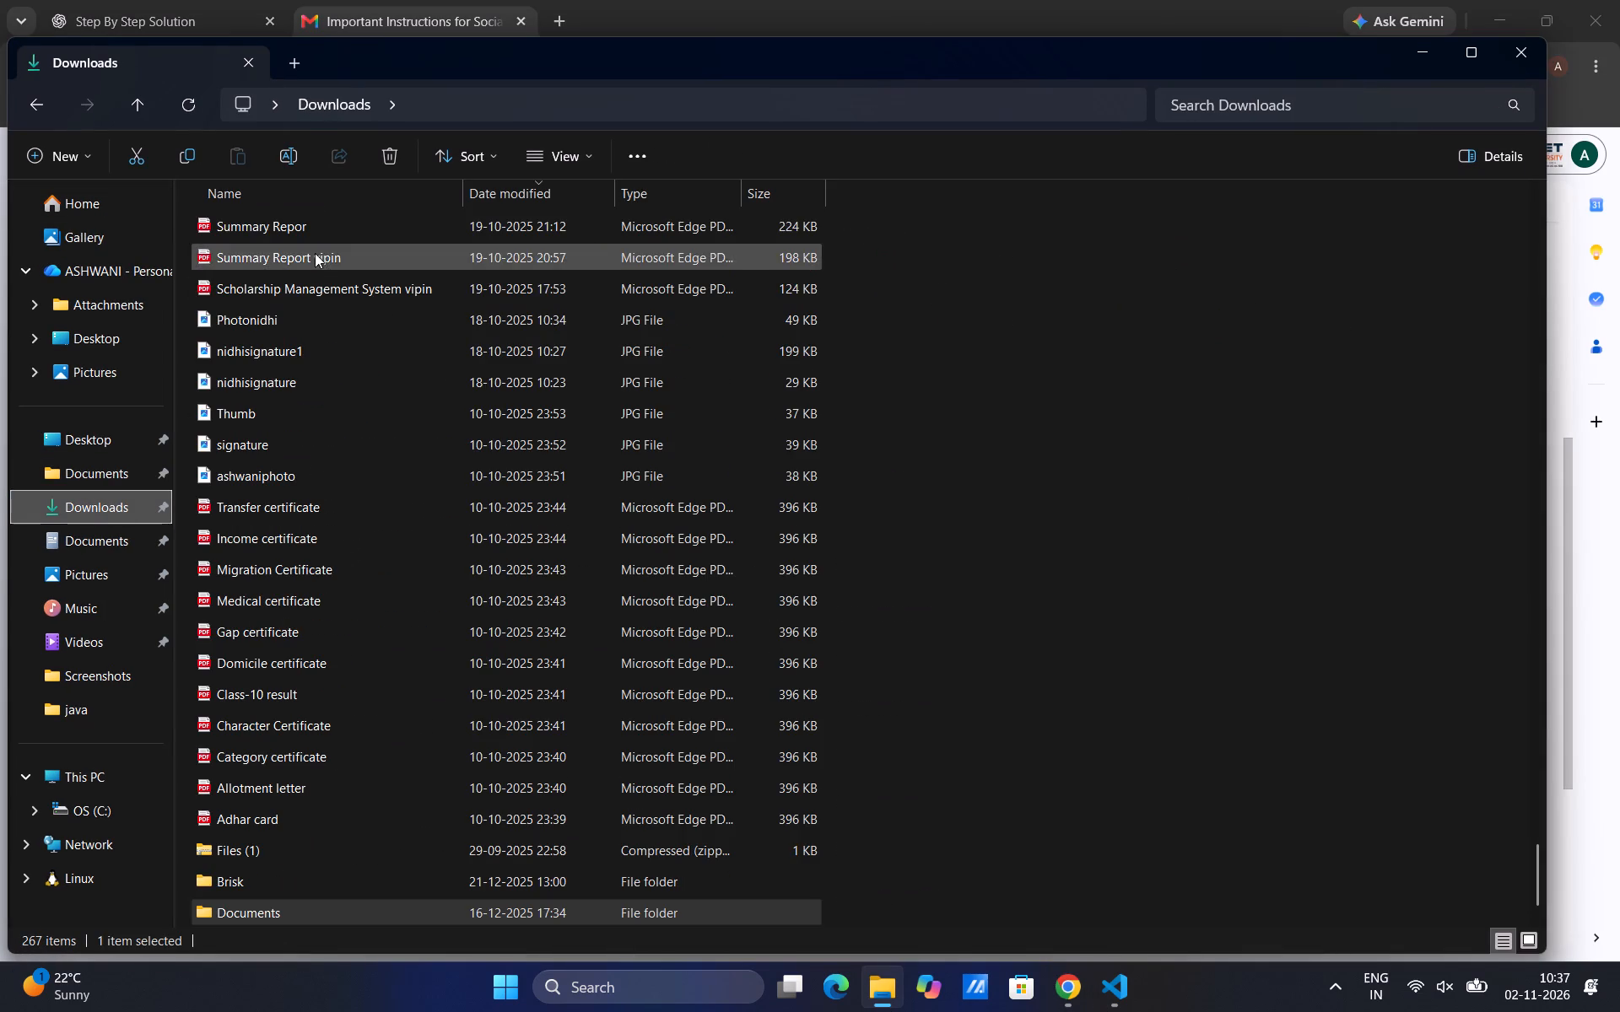
{"action": "scroll", "coordinate": [337, 401], "scroll_direction": "up", "scroll_amount": 15}
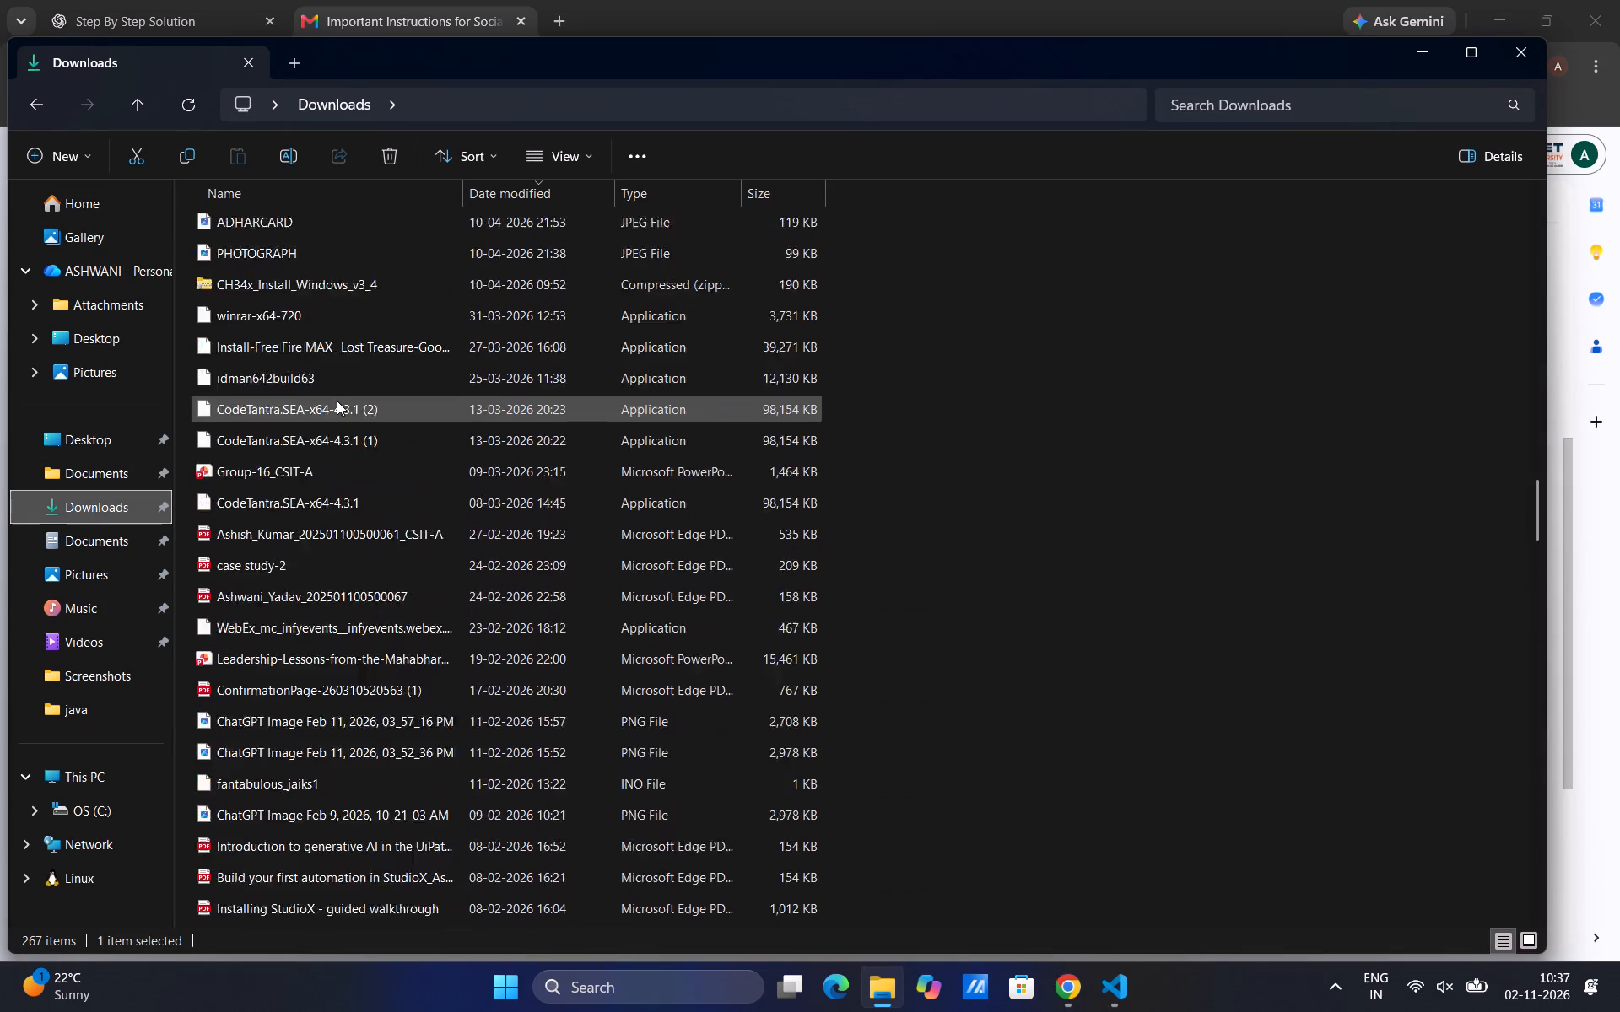
{"action": "scroll", "coordinate": [337, 401], "scroll_direction": "up", "scroll_amount": 14}
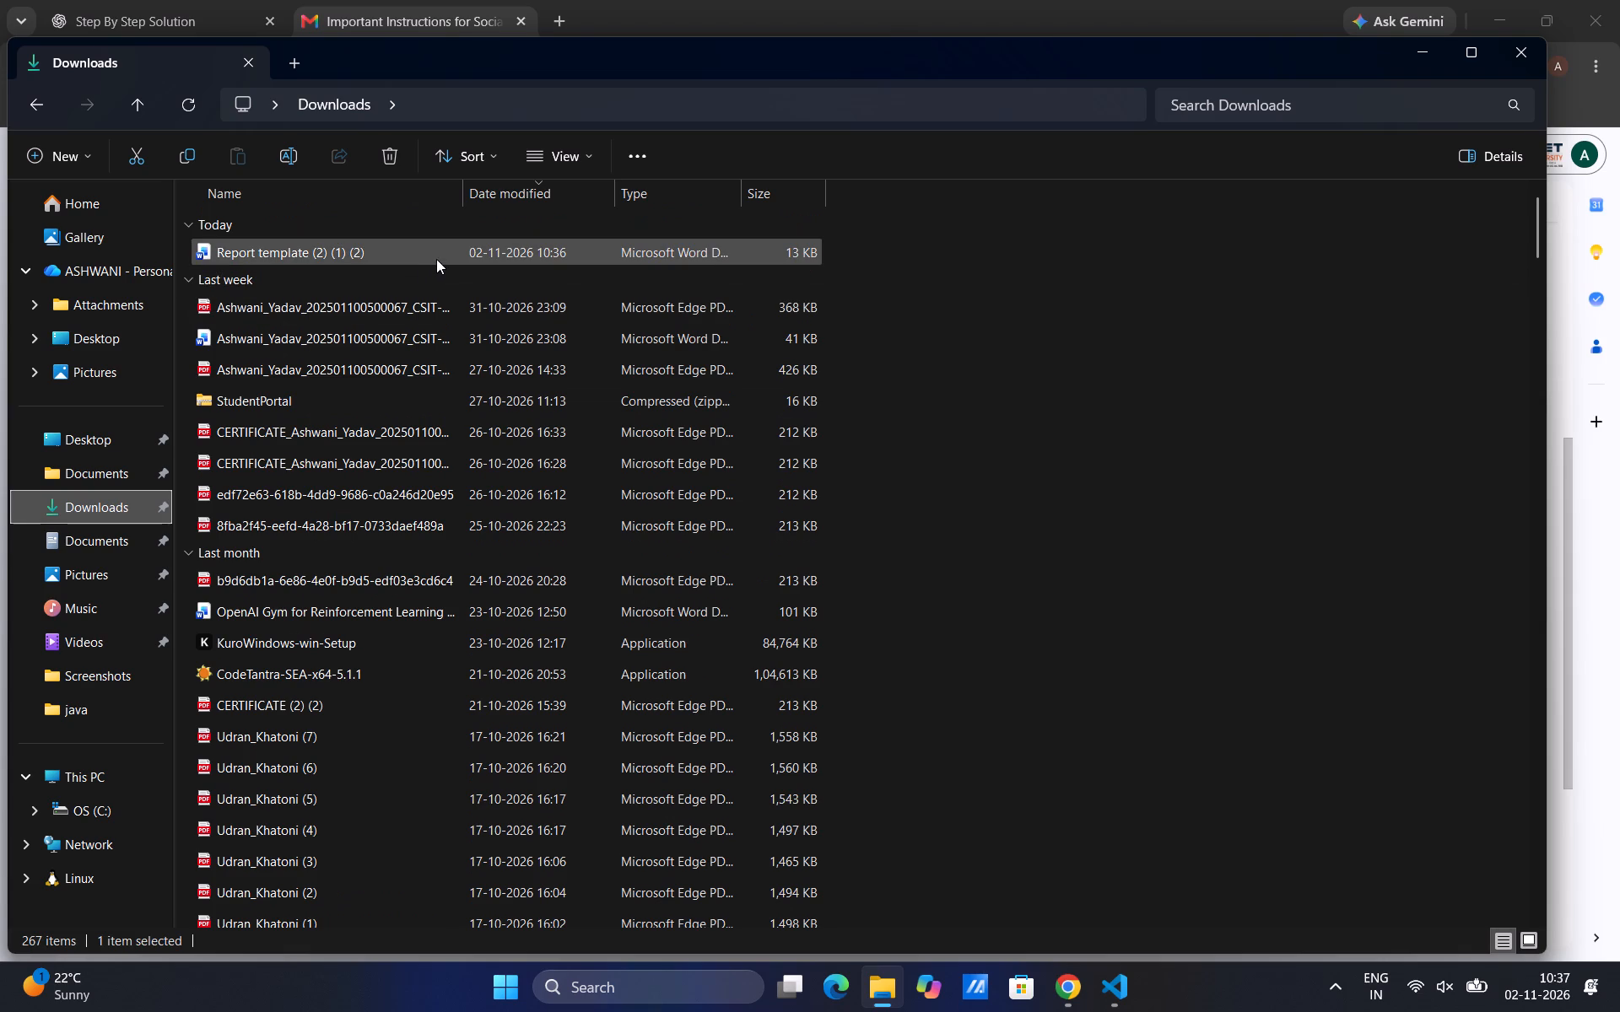
{"action": "double_click", "coordinate": [440, 257]}
{"action": "left_click", "coordinate": [440, 257]}
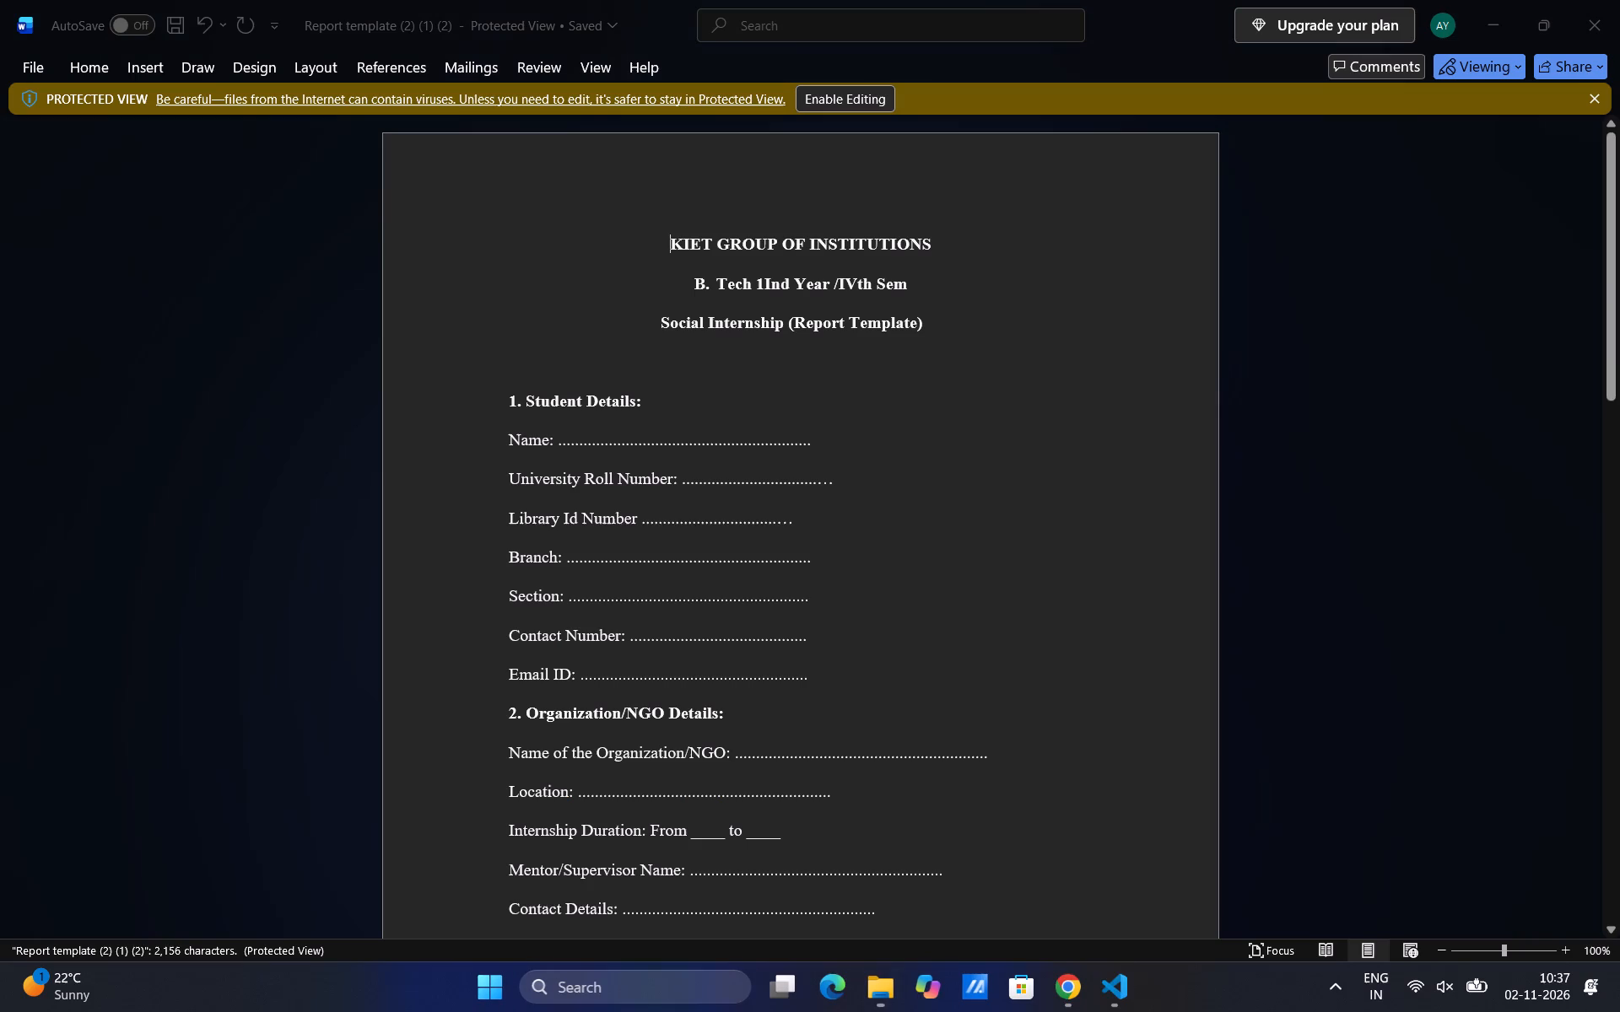
Enable editing for the protected internship report template.
{"action": "left_click", "coordinate": [822, 94]}
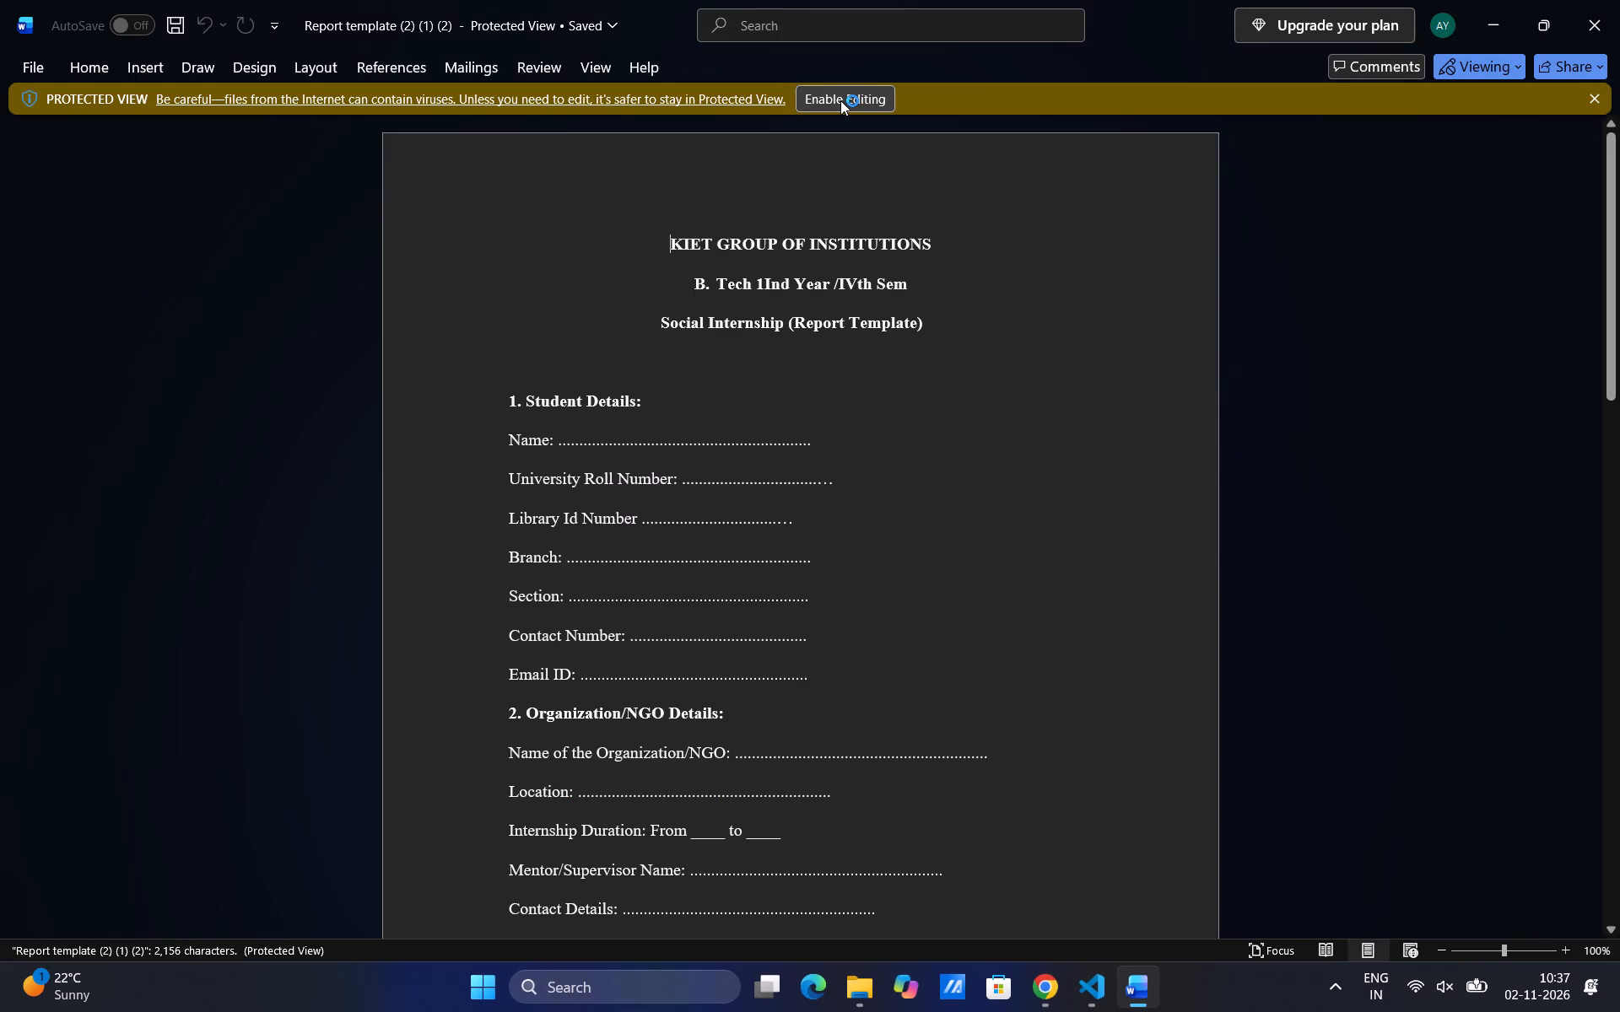
{"action": "left_click", "coordinate": [862, 104]}
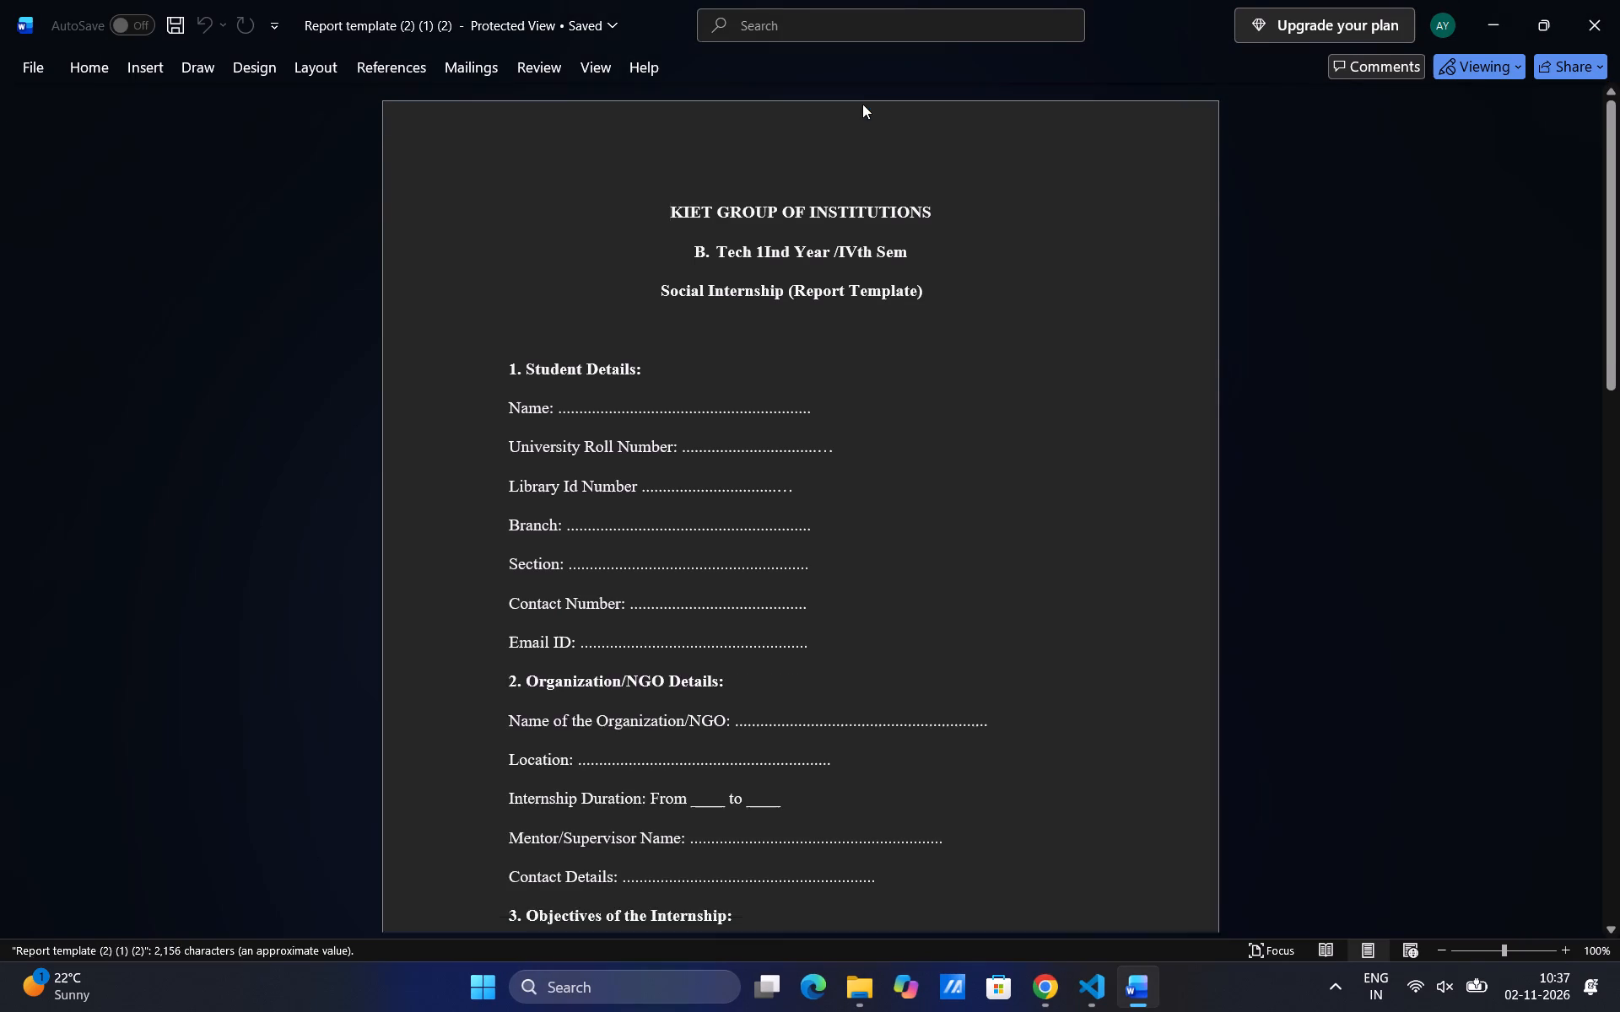
Replace the dotted placeholder after Name in Student Details with the student's name.
{"action": "left_click", "coordinate": [610, 503]}
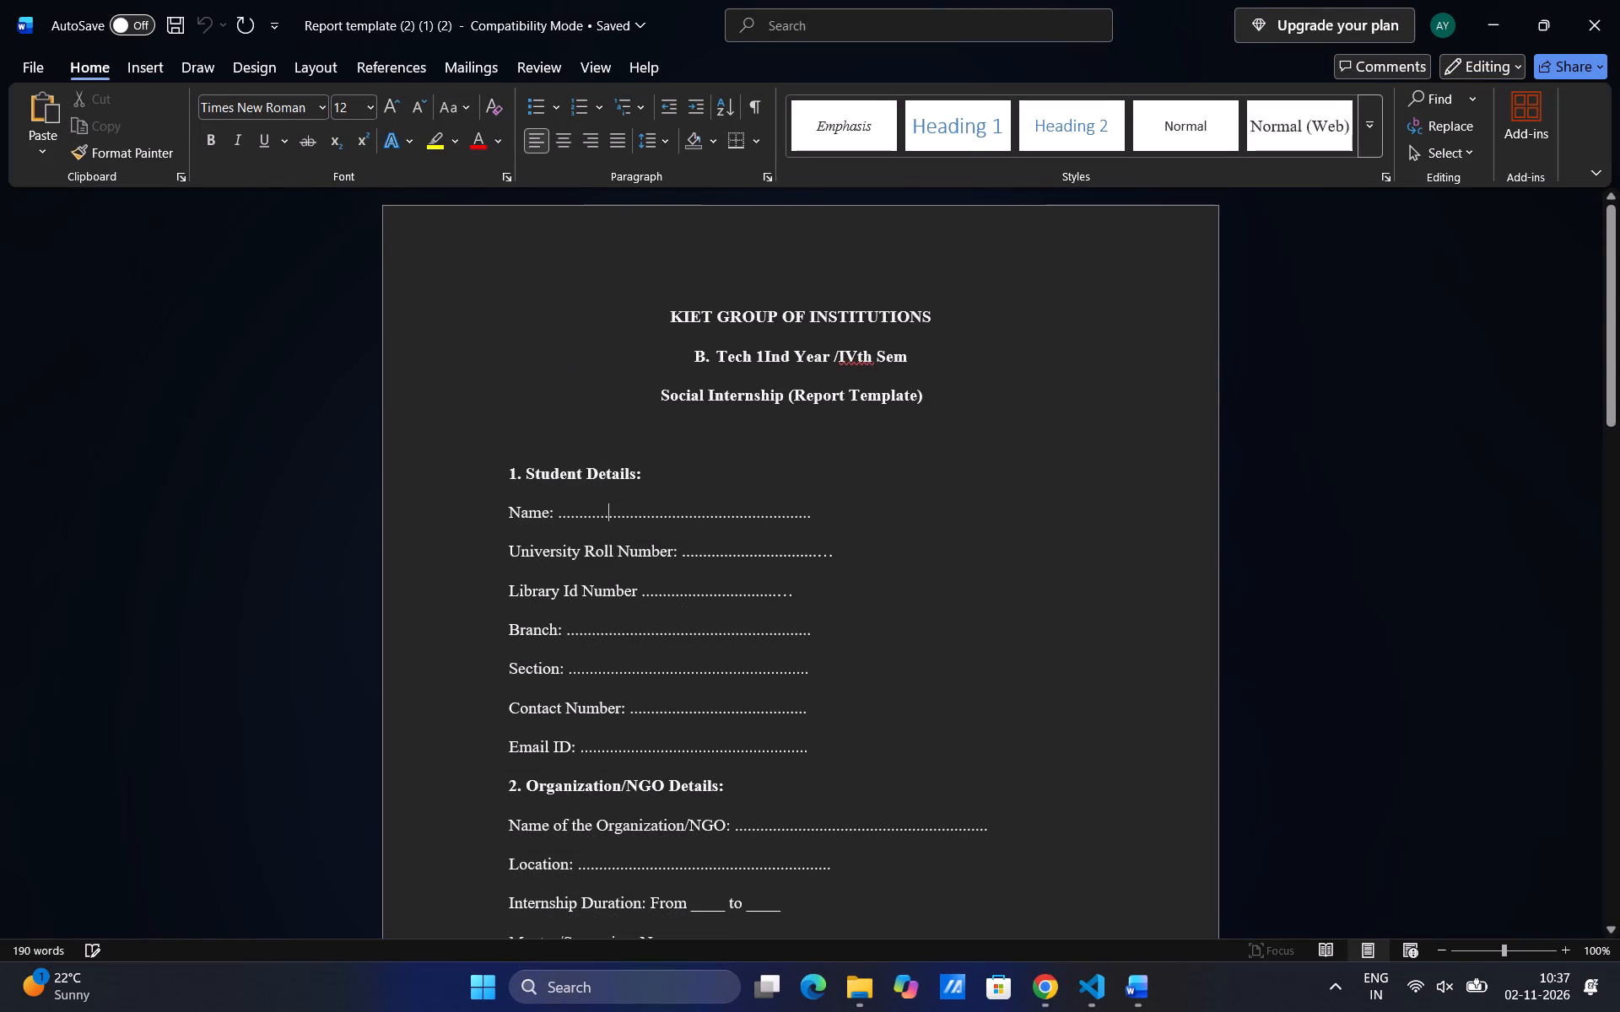
{"action": "left_click", "coordinate": [559, 507]}
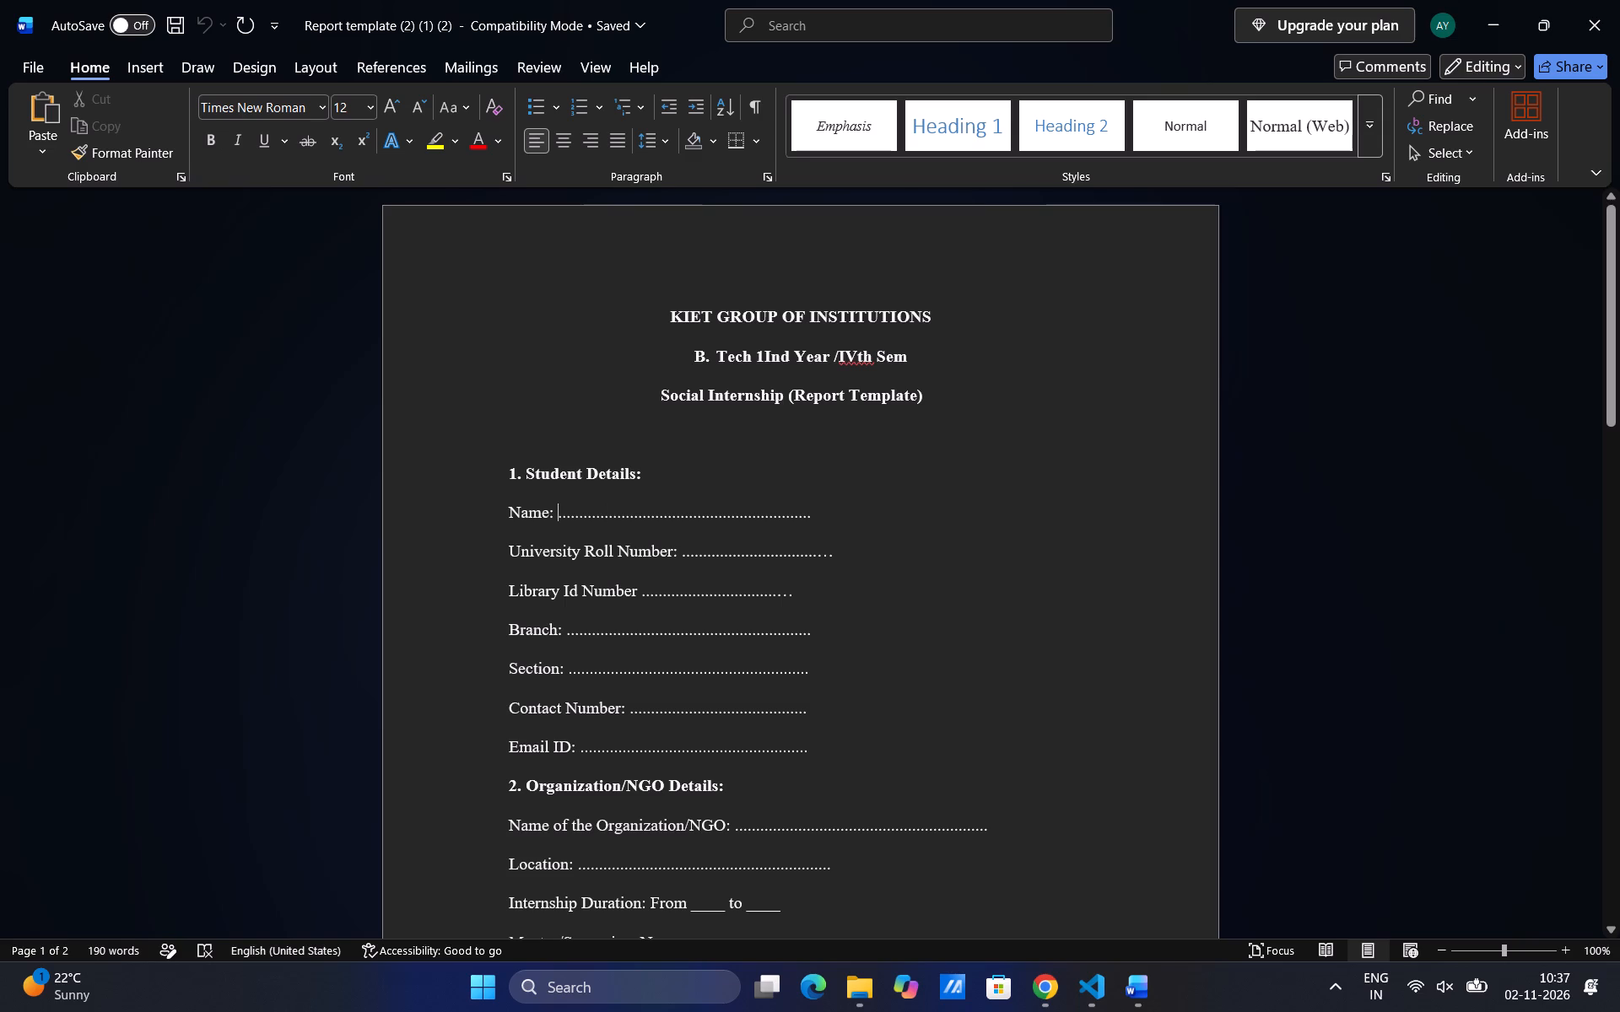
{"action": "left_click_drag", "start_coordinate": [815, 514], "coordinate": [559, 514]}
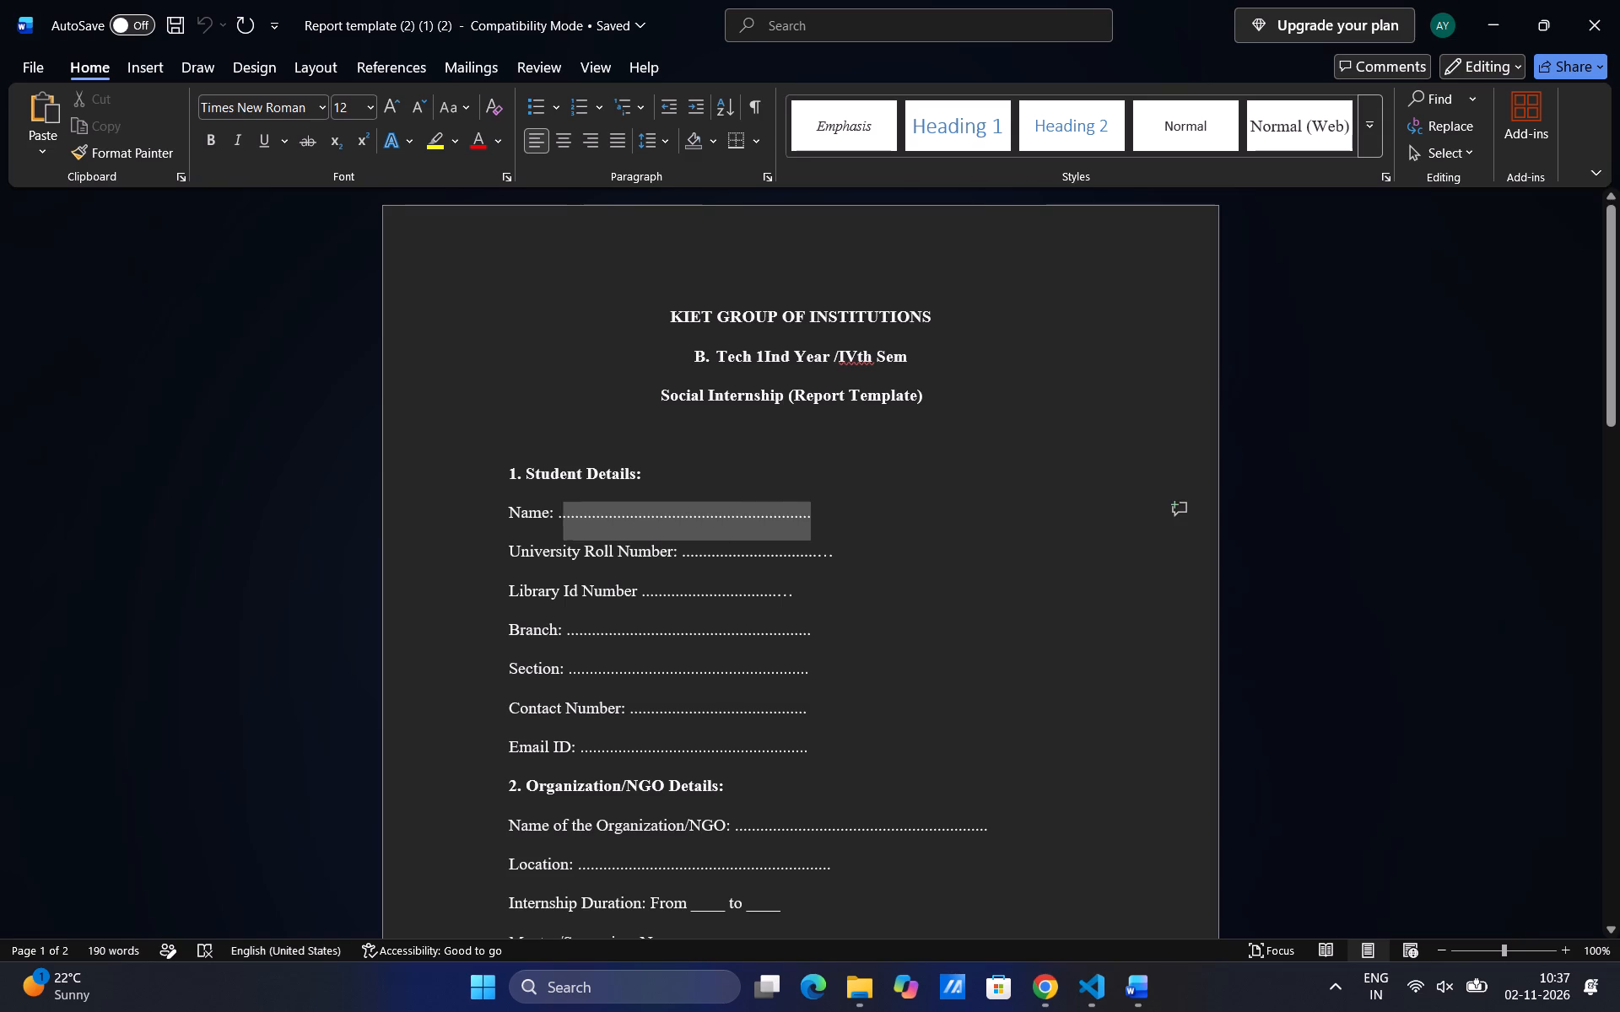
{"action": "left_click_drag", "start_coordinate": [559, 514], "coordinate": [559, 514]}
{"action": "key", "text": "BackSpace"}
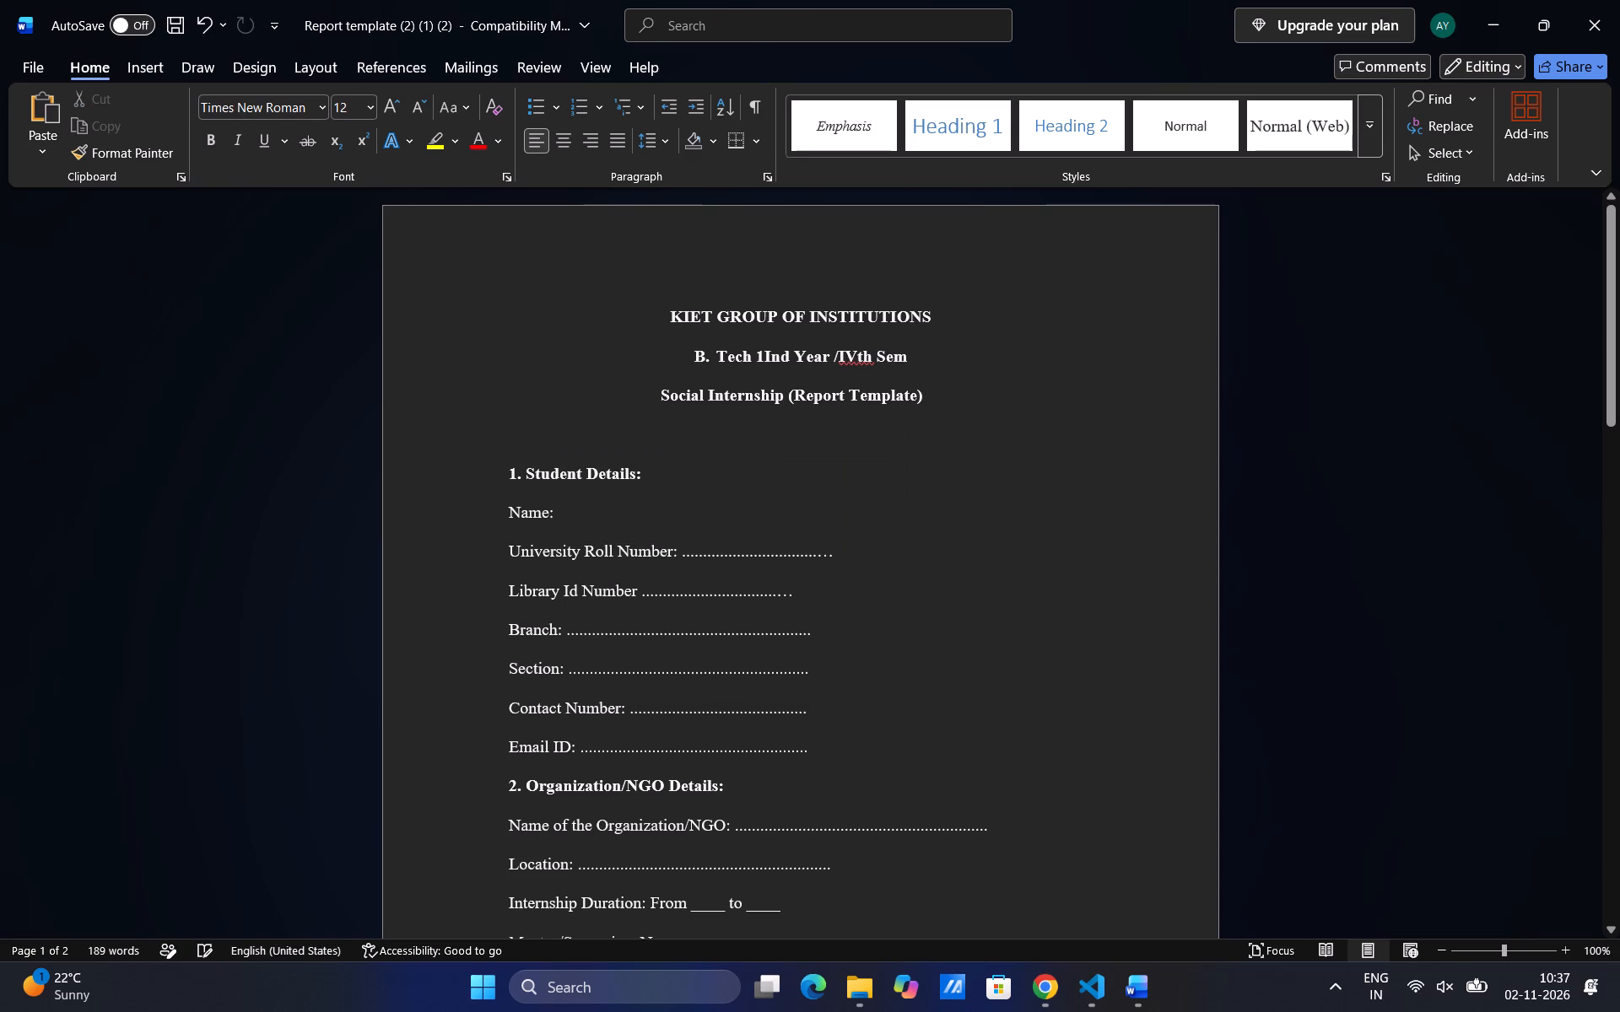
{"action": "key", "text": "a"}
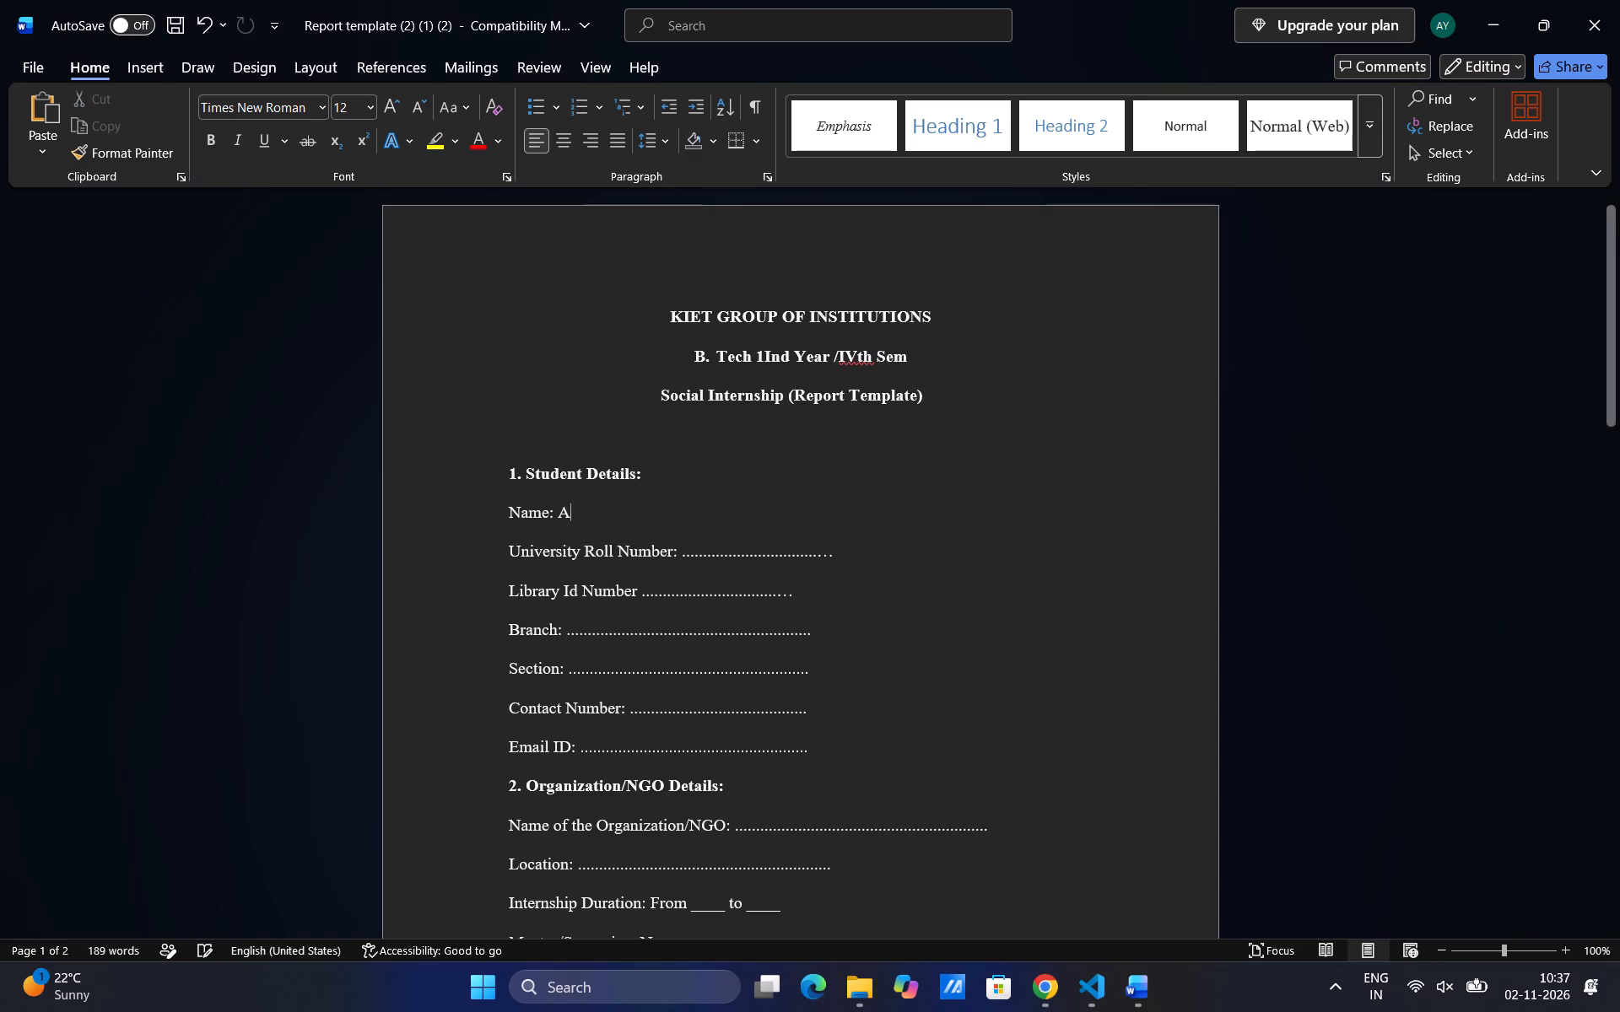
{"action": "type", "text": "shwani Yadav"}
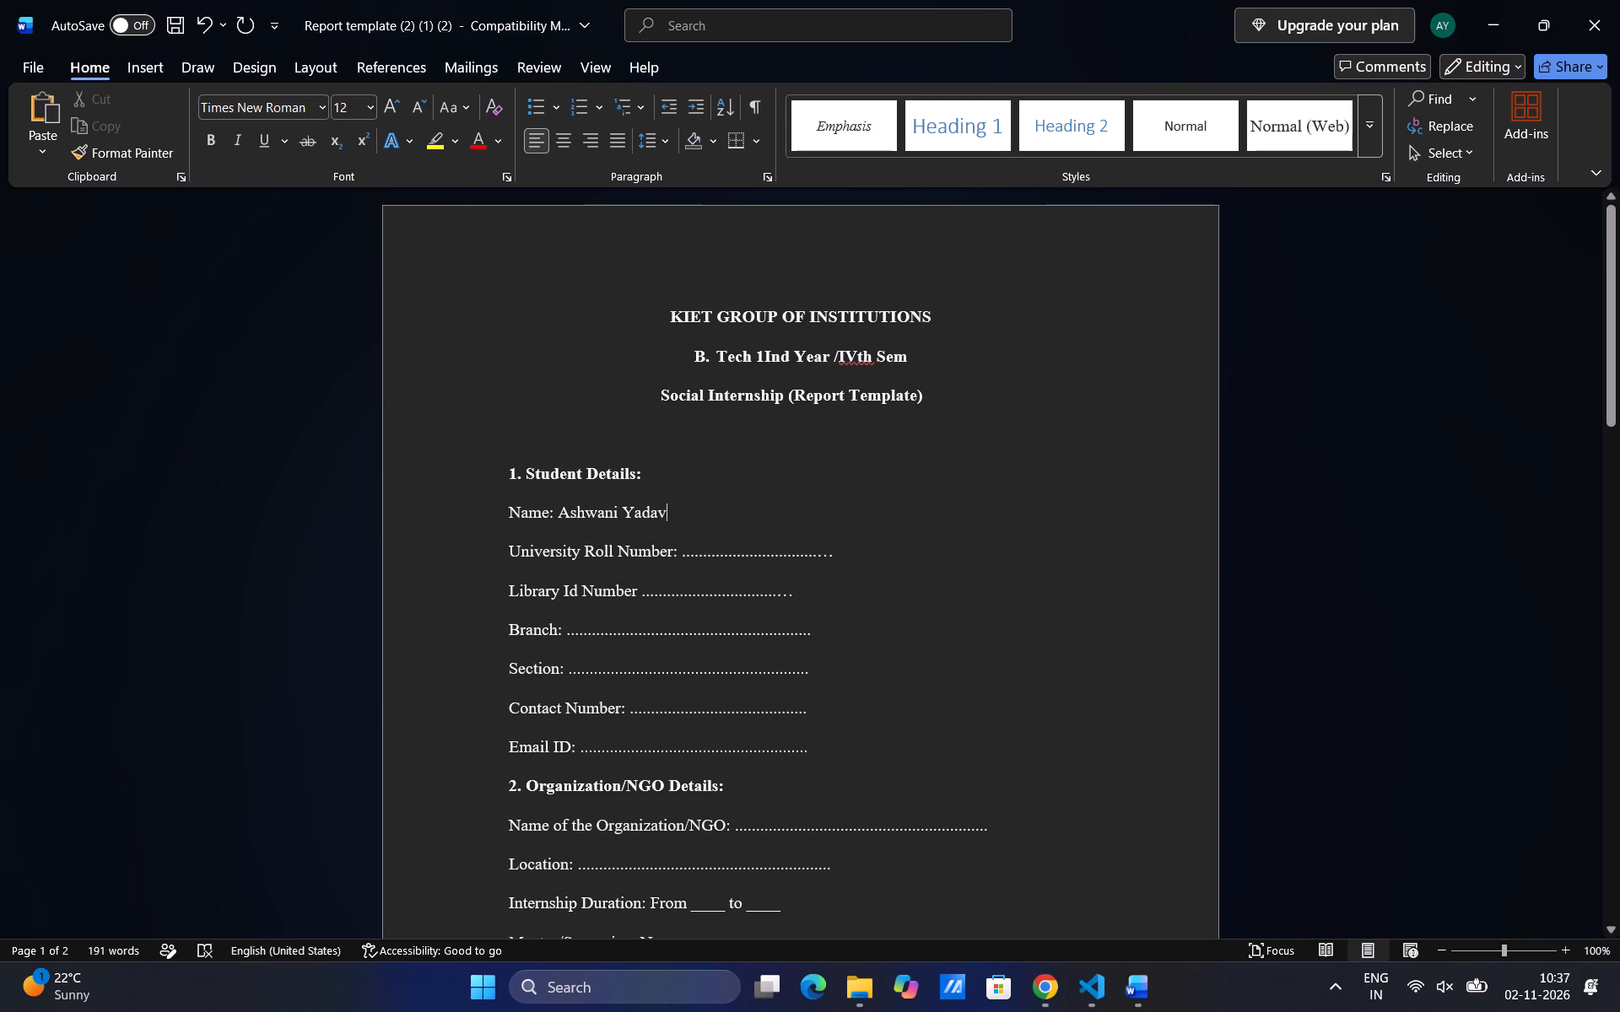
Remove the dotted placeholder after University Roll Number in Student Details.
{"action": "left_click_drag", "start_coordinate": [845, 553], "coordinate": [680, 556]}
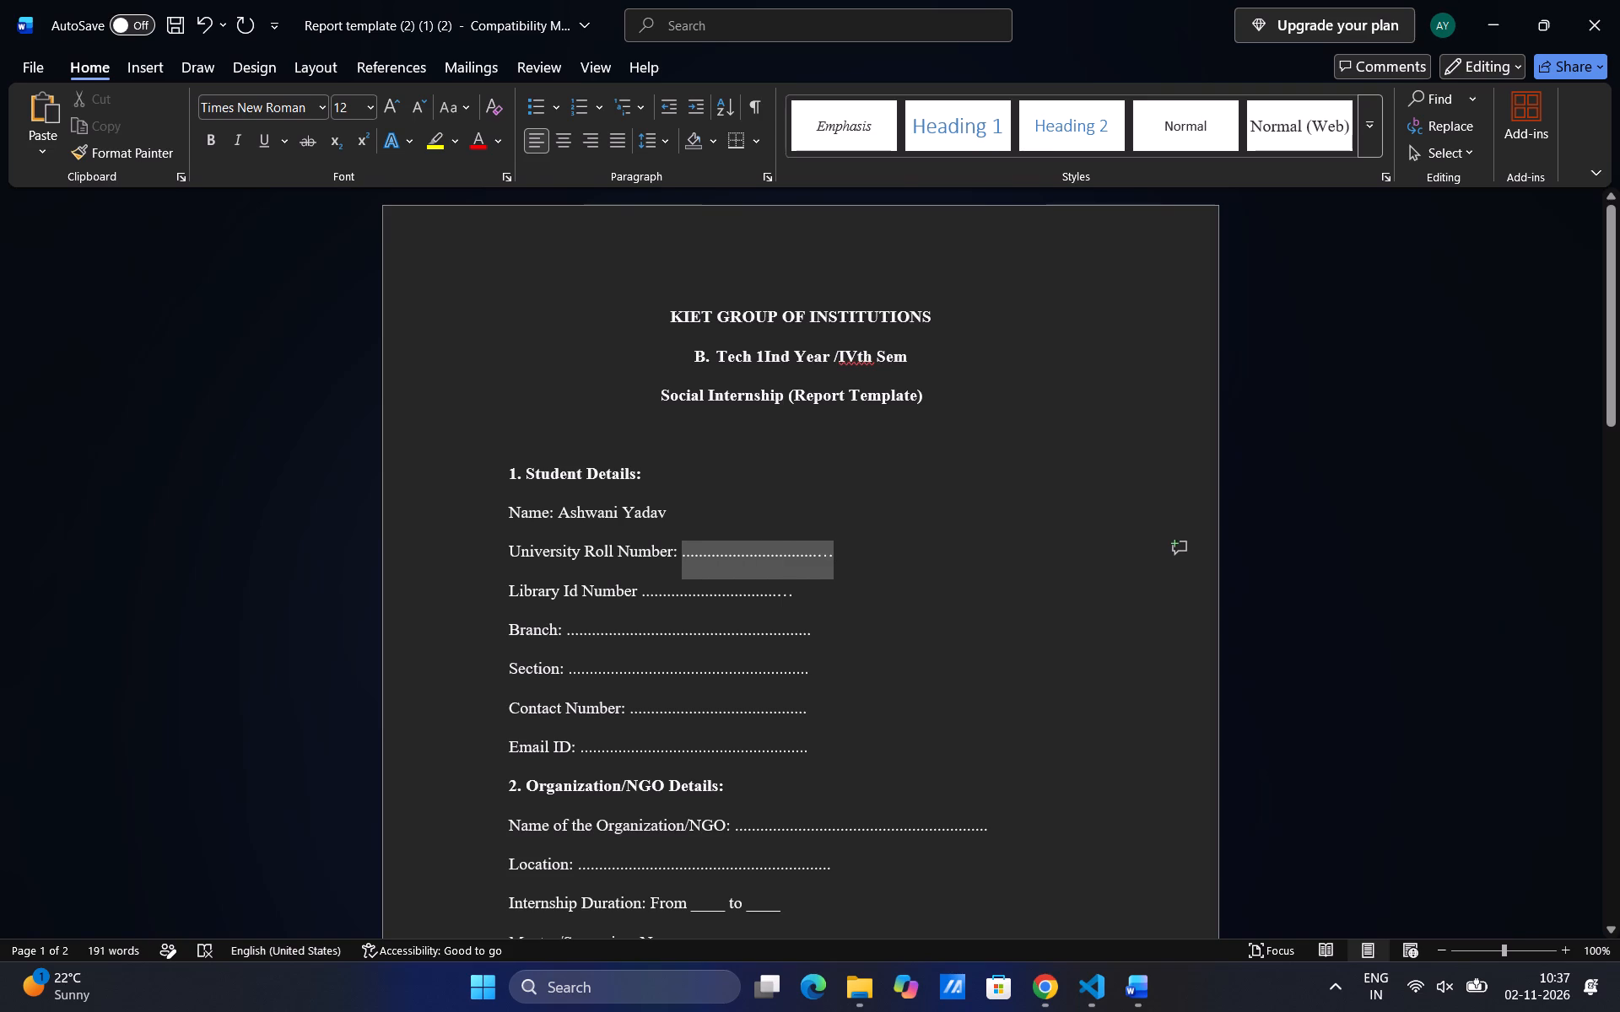
{"action": "left_click_drag", "start_coordinate": [680, 556], "coordinate": [682, 560]}
{"action": "left_click_drag", "start_coordinate": [682, 560], "coordinate": [683, 561]}
{"action": "key", "text": "BackSpace"}
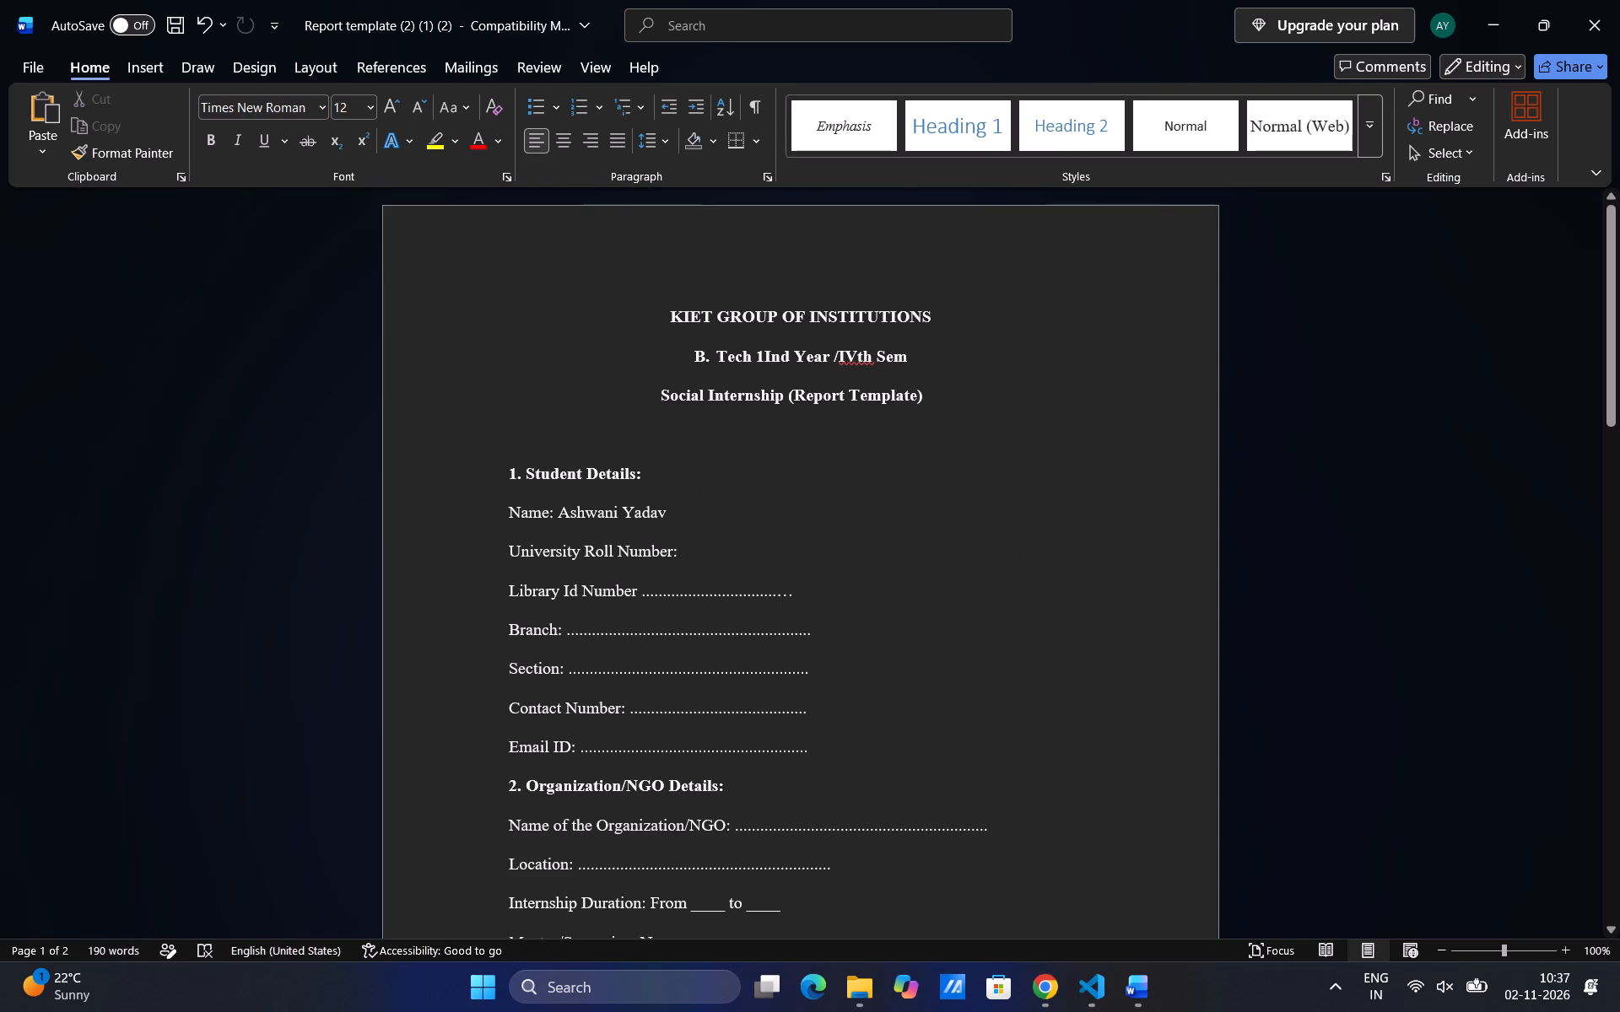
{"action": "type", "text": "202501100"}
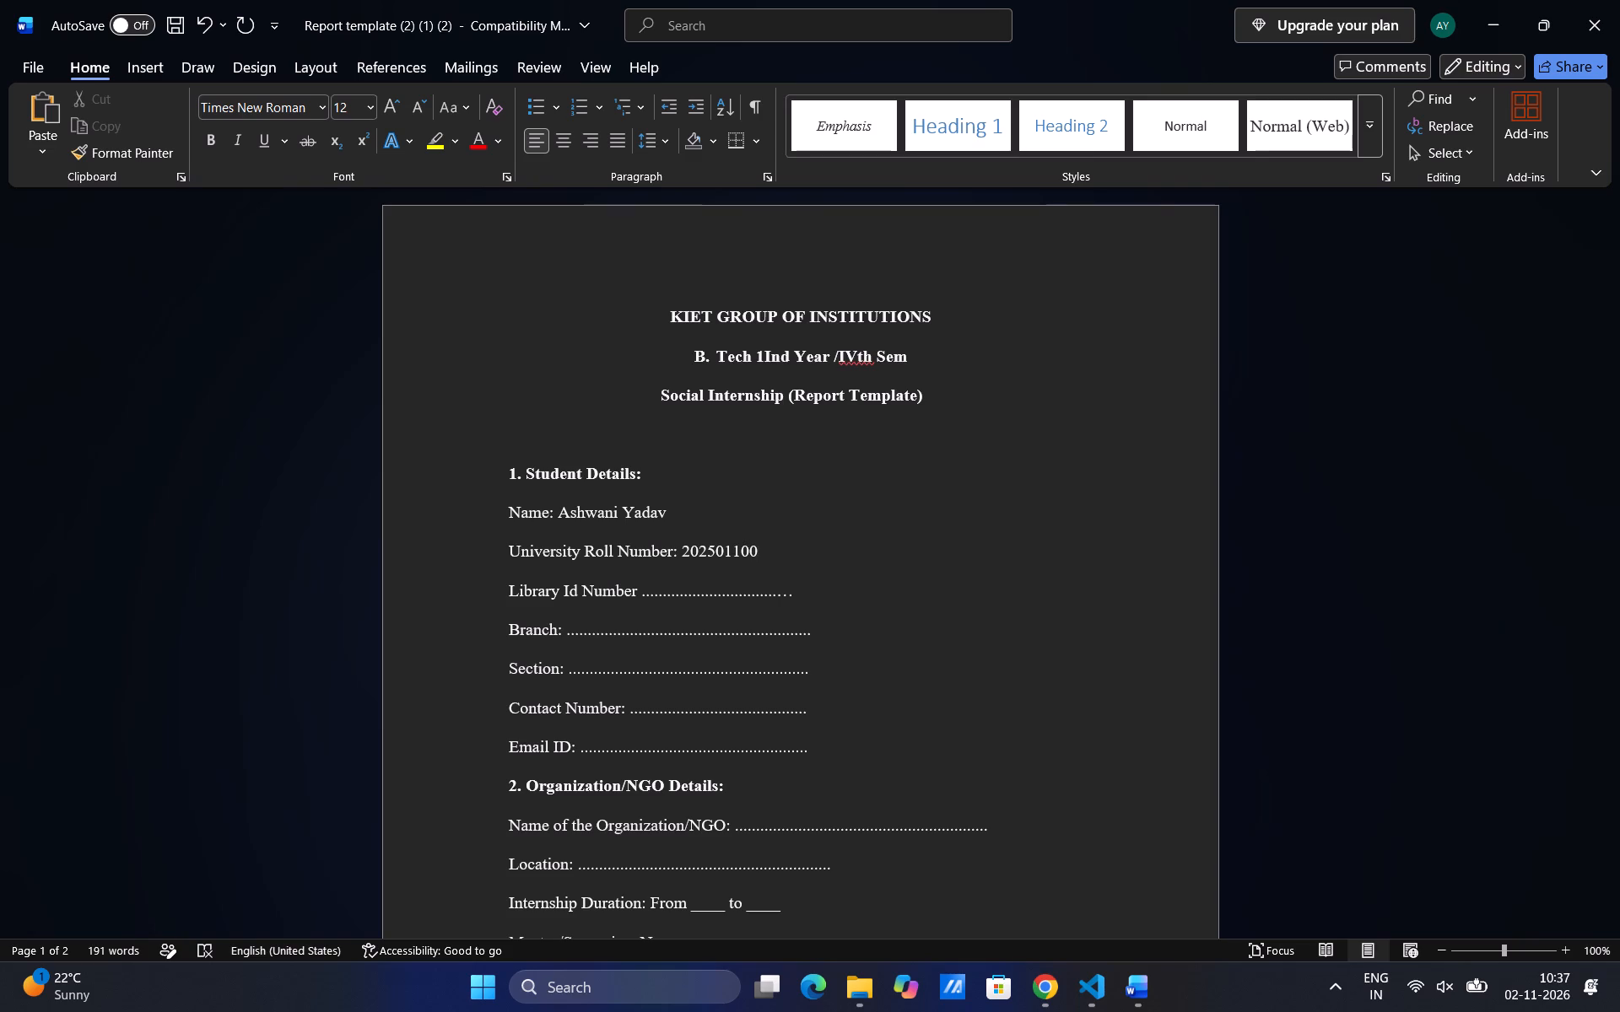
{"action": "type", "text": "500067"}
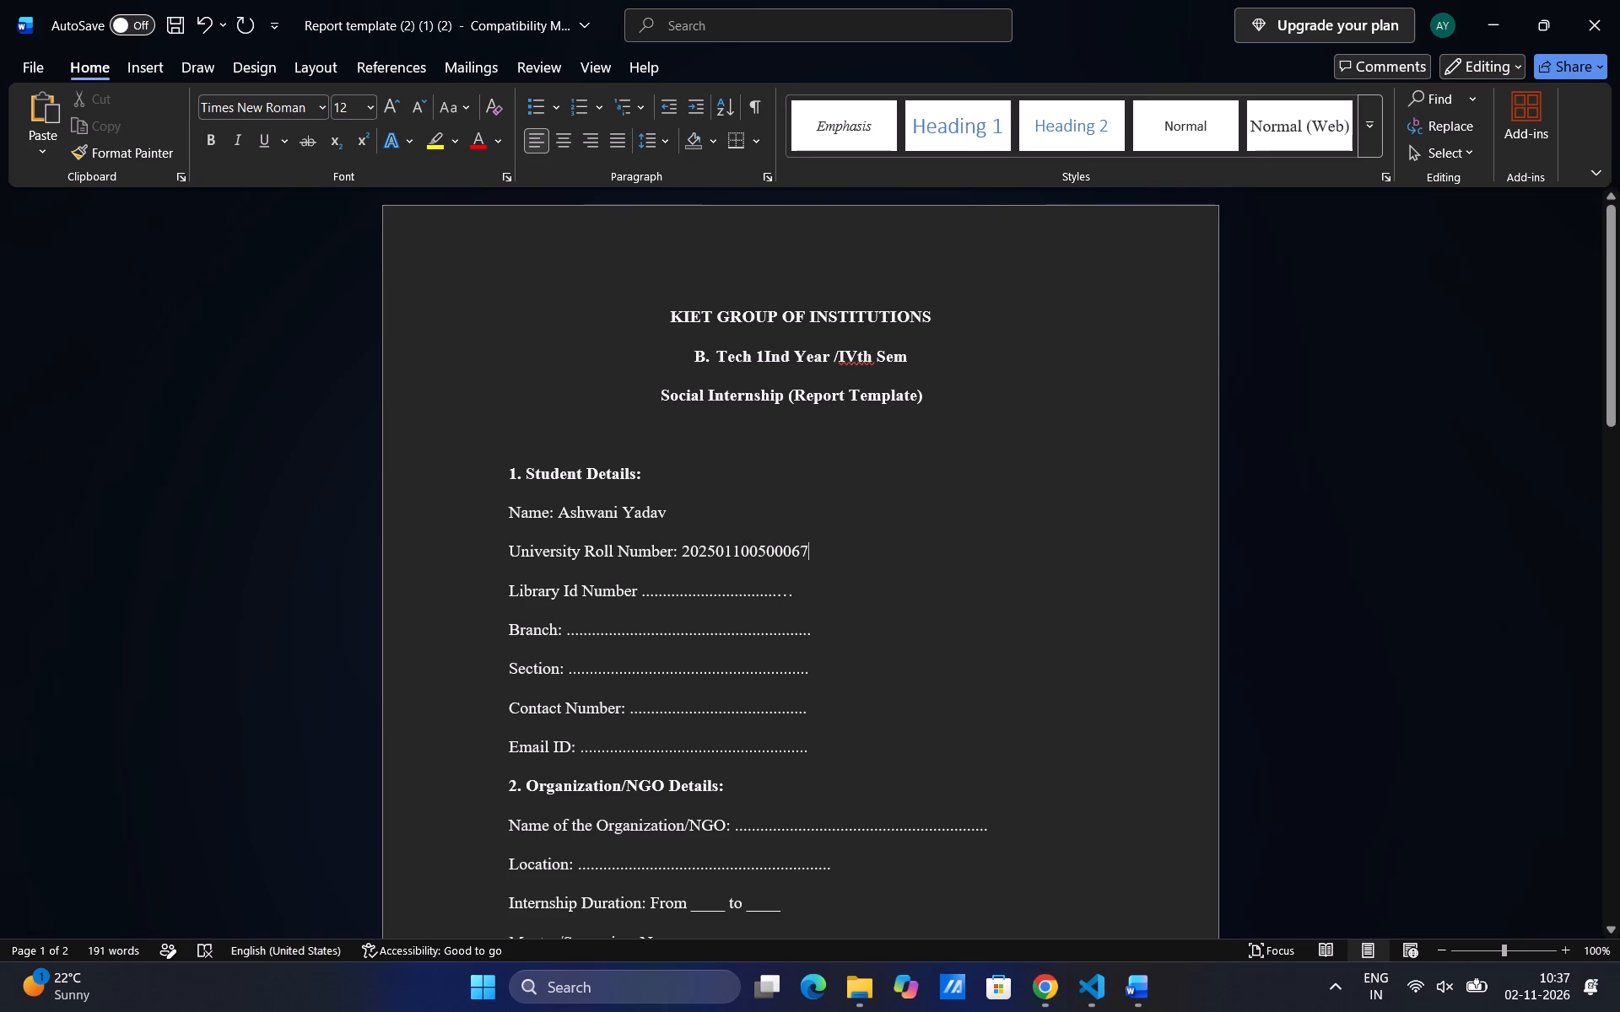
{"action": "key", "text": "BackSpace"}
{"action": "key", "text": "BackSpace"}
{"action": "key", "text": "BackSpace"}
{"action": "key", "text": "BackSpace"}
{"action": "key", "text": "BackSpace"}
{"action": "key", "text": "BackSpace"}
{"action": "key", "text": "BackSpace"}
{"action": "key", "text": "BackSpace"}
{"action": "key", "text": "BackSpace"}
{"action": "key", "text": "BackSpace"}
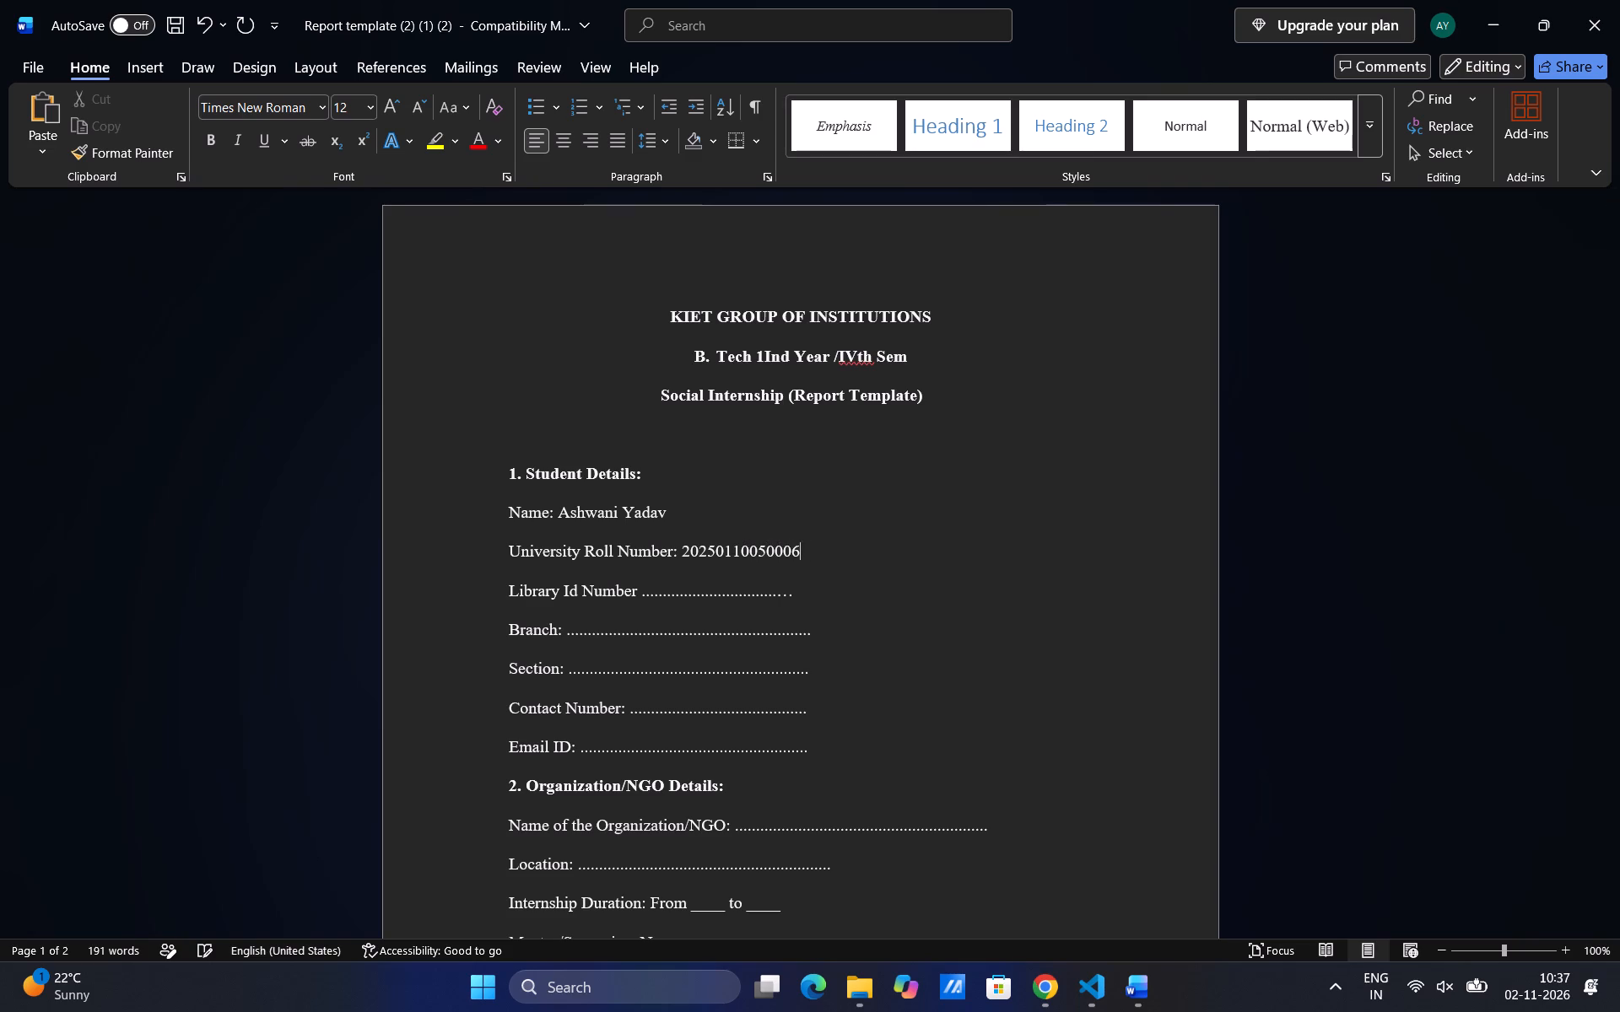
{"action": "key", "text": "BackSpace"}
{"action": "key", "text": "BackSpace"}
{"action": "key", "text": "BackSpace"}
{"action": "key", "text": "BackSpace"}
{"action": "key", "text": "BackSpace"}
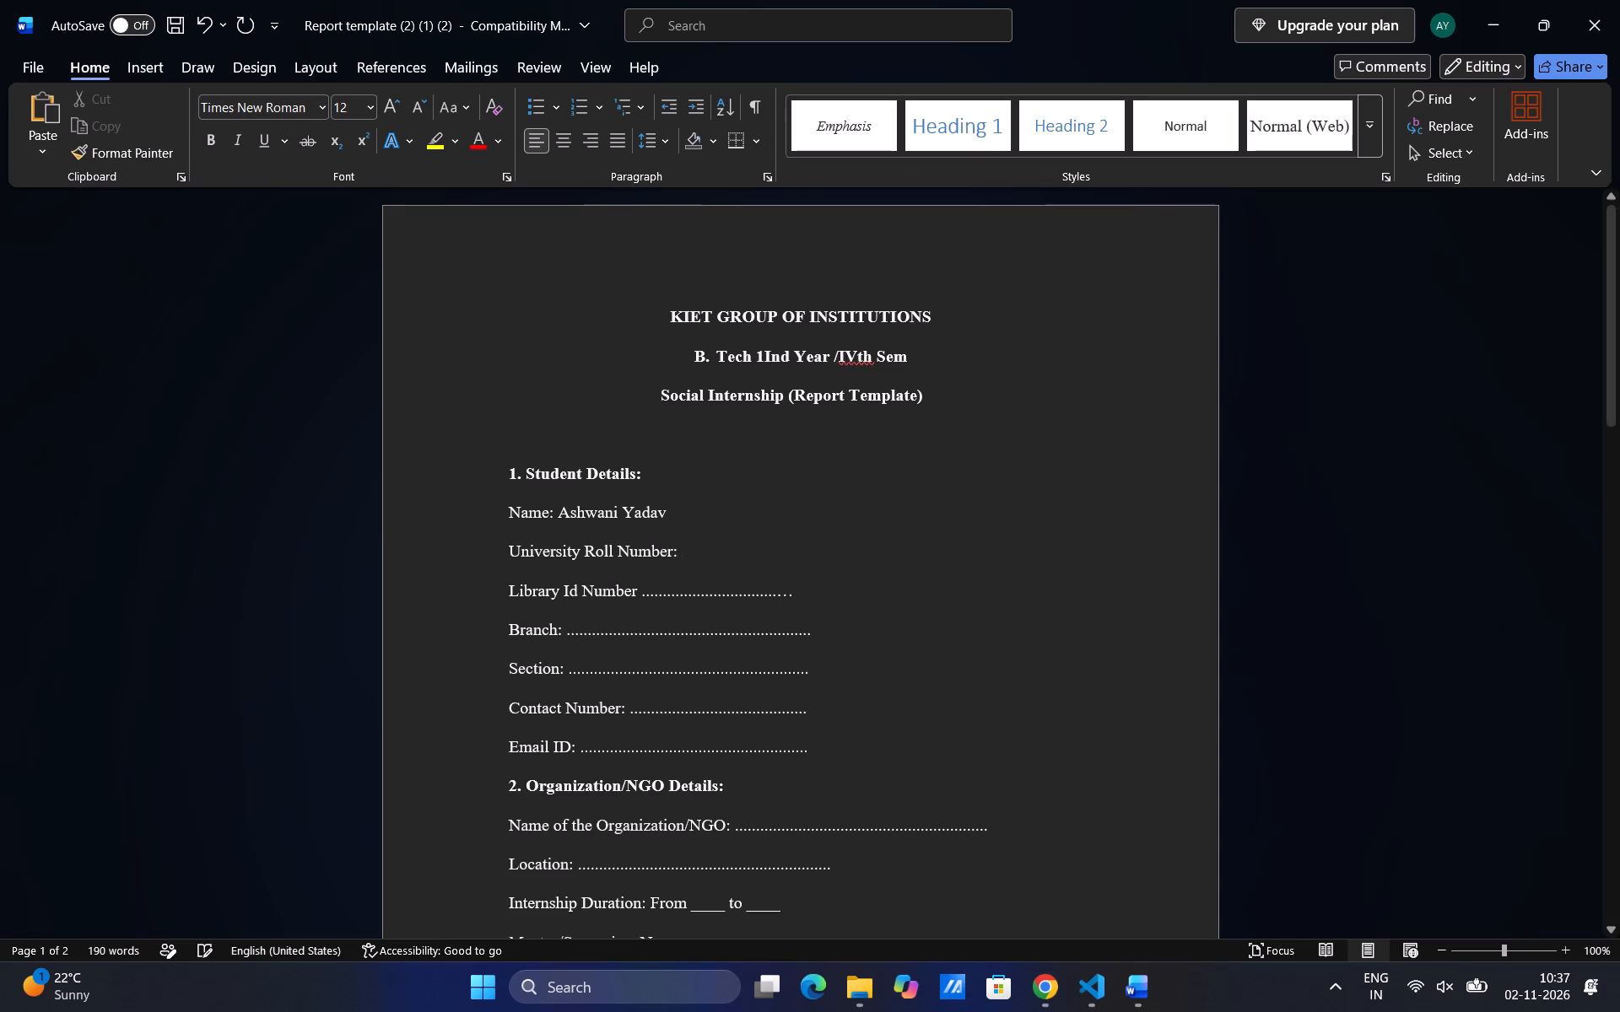
Replace the dotted placeholder after Library Id Number with the student's ID number and add a colon after the label.
{"action": "left_click_drag", "start_coordinate": [802, 593], "coordinate": [667, 591]}
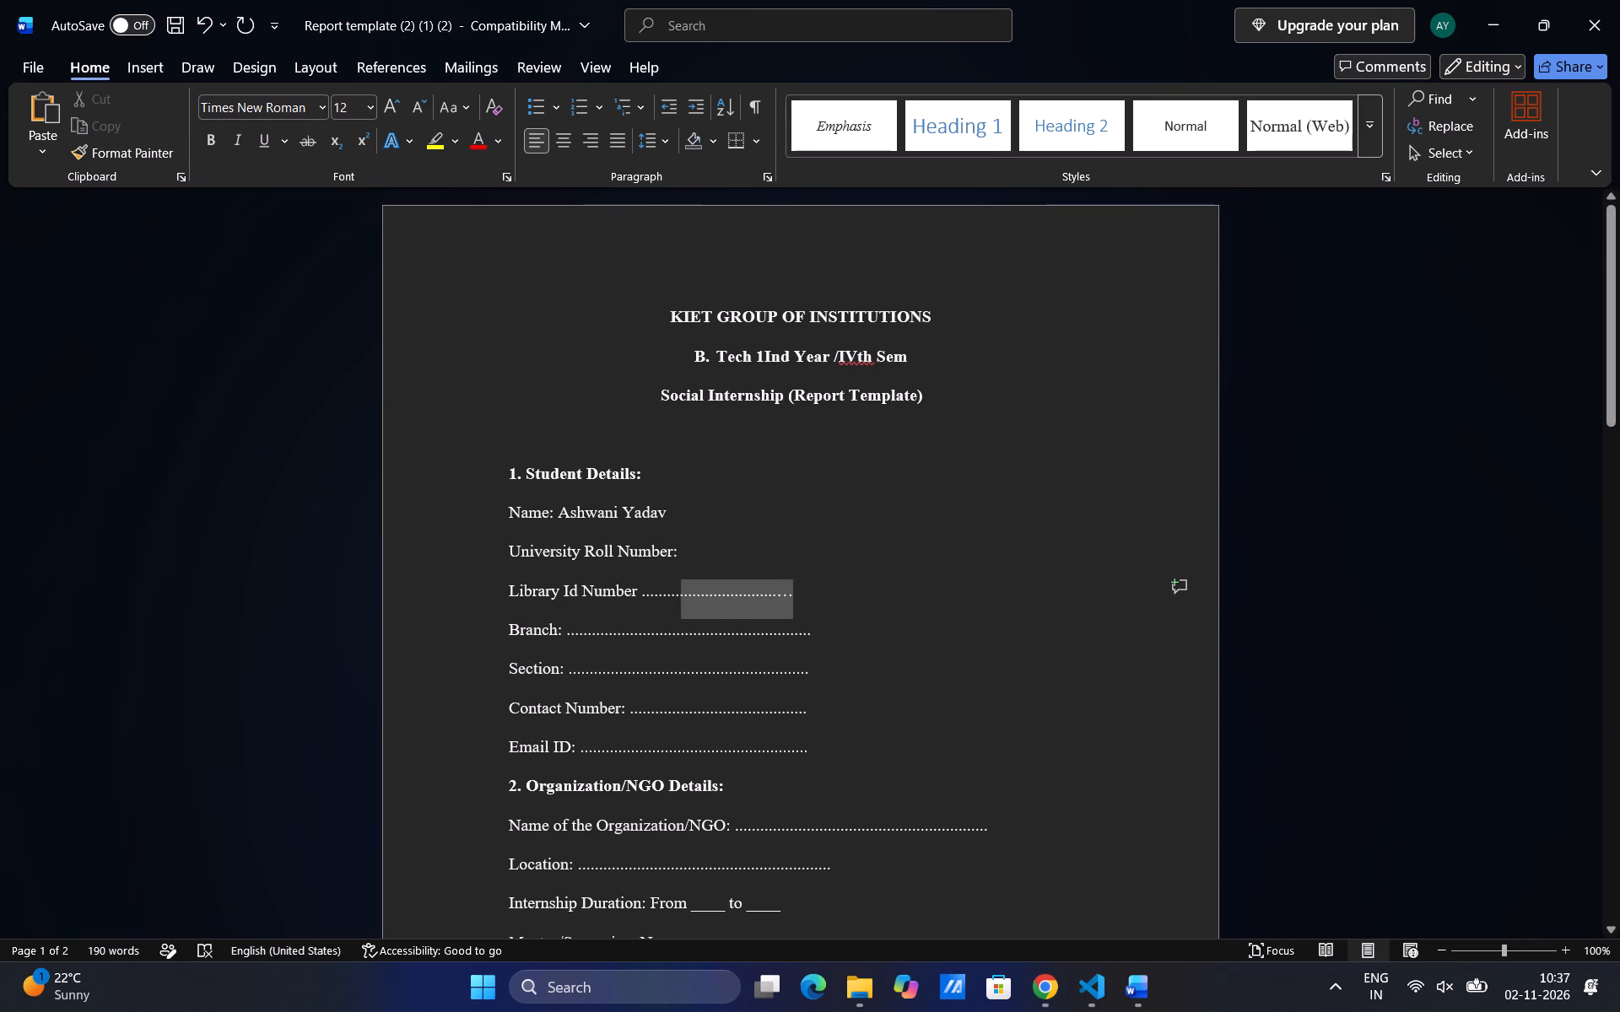
{"action": "left_click_drag", "start_coordinate": [667, 591], "coordinate": [642, 594]}
{"action": "key", "text": "BackSpace"}
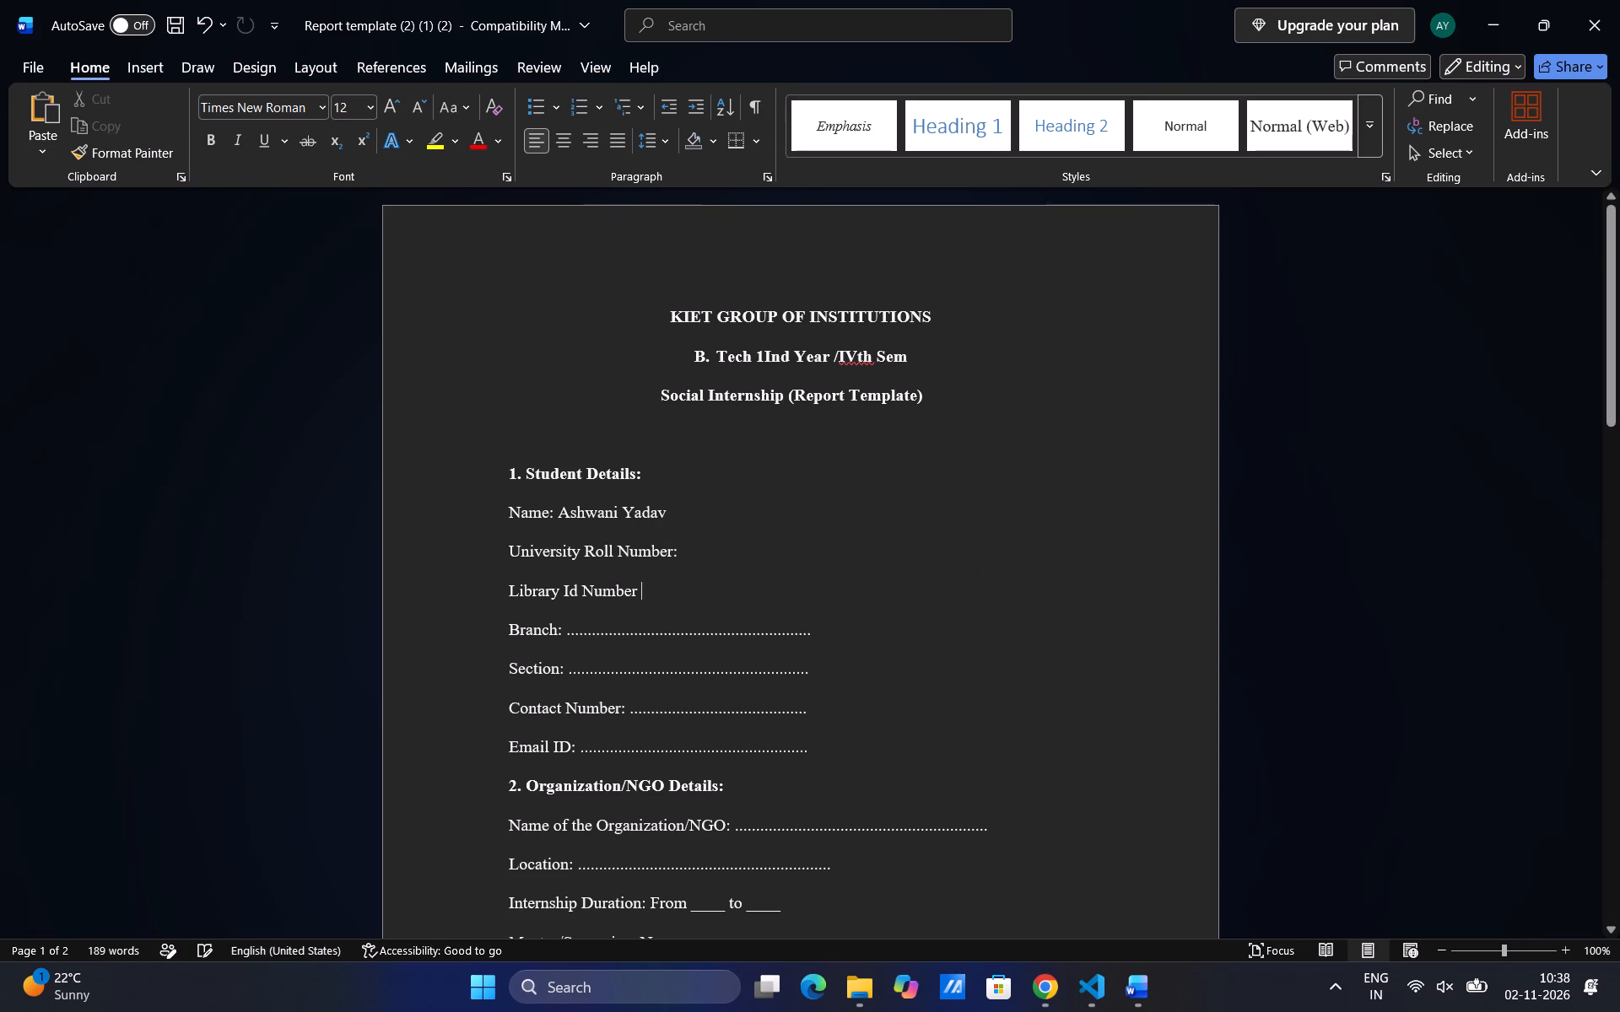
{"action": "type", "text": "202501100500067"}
{"action": "left_click", "coordinate": [700, 552]}
{"action": "left_click", "coordinate": [638, 593]}
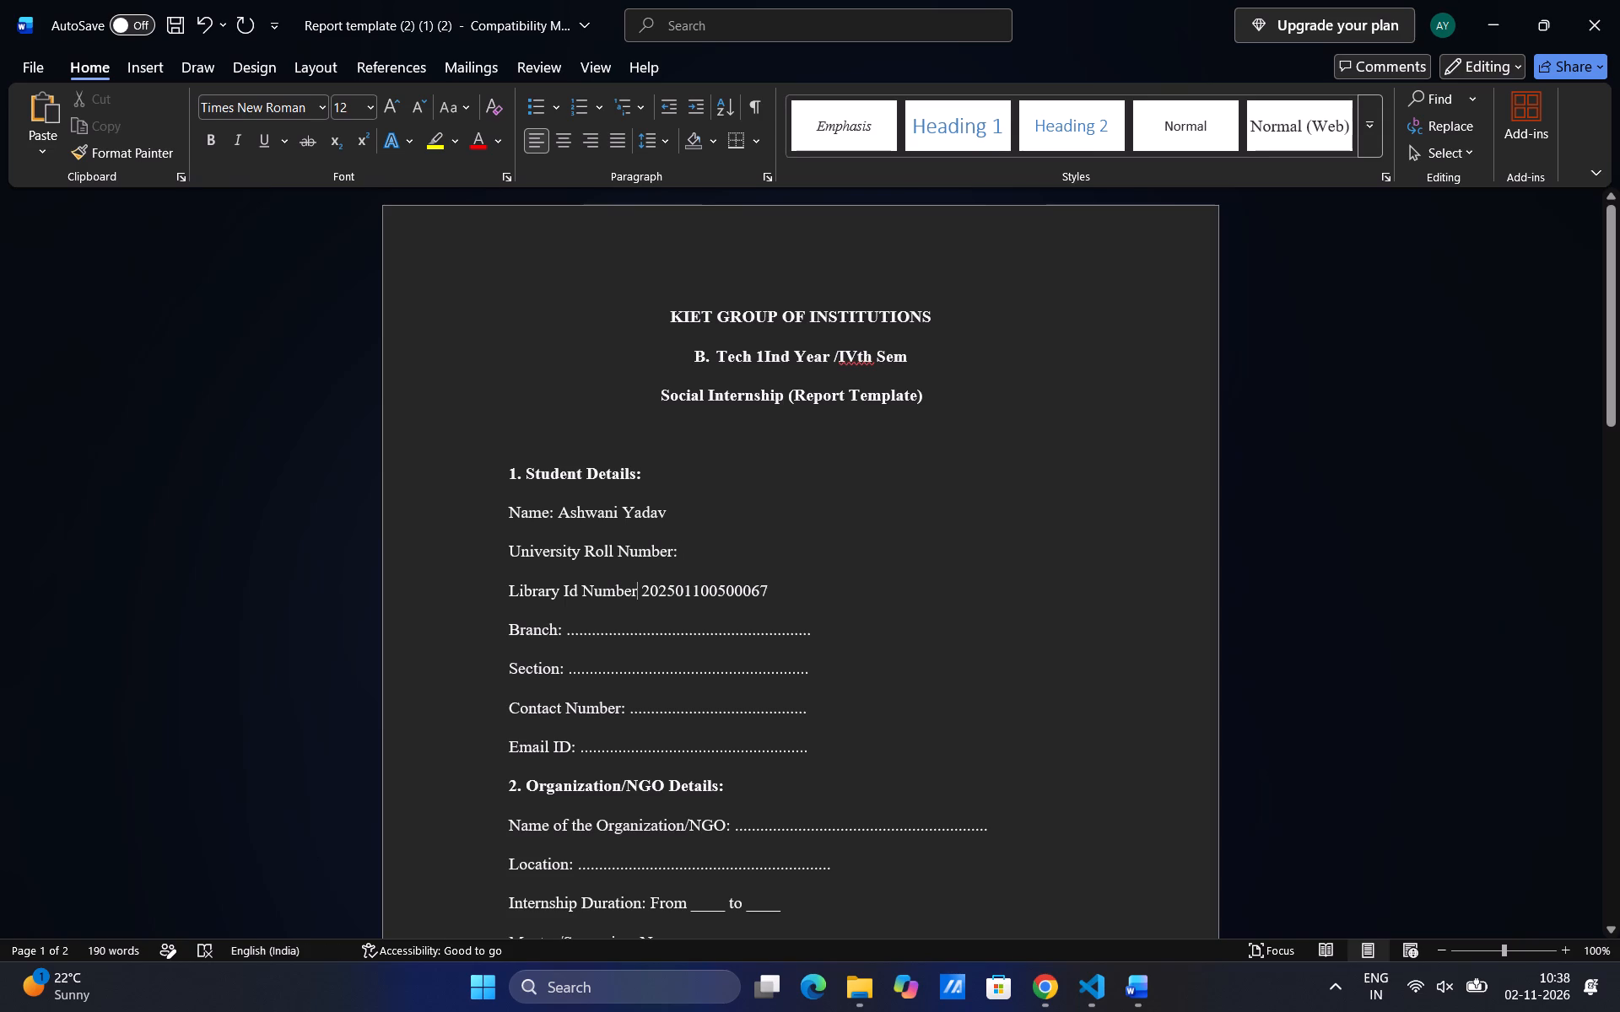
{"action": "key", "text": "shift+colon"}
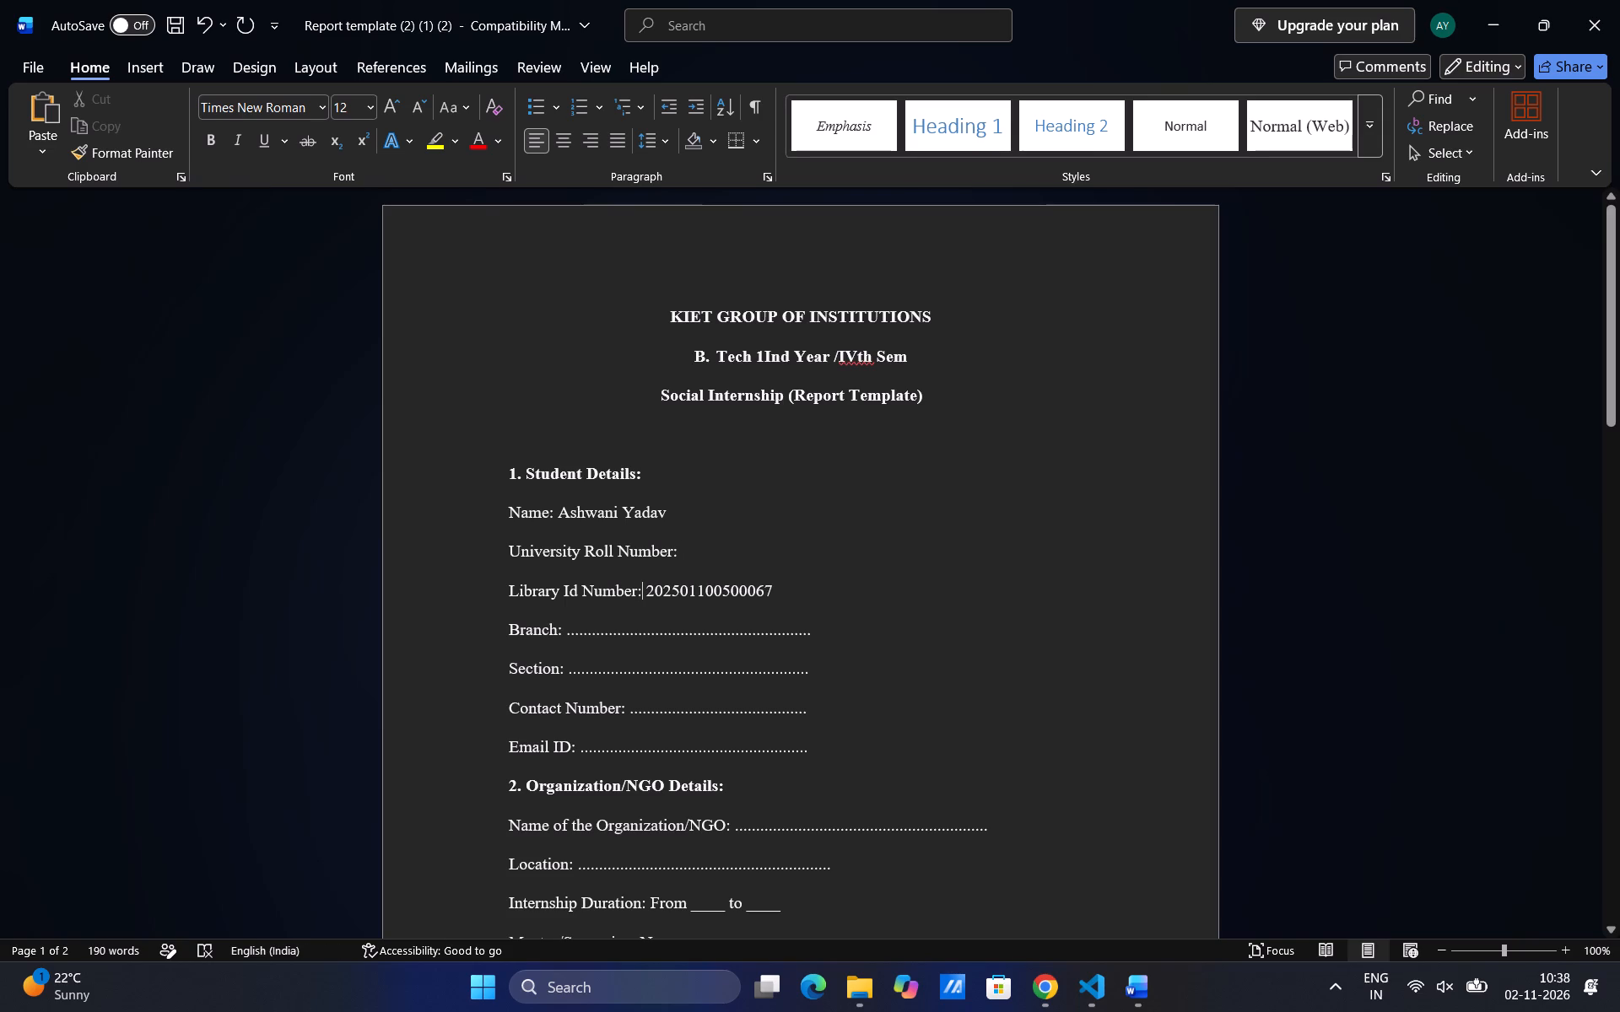
Replace the dotted placeholder after Branch with CSIT.
{"action": "left_click", "coordinate": [688, 547]}
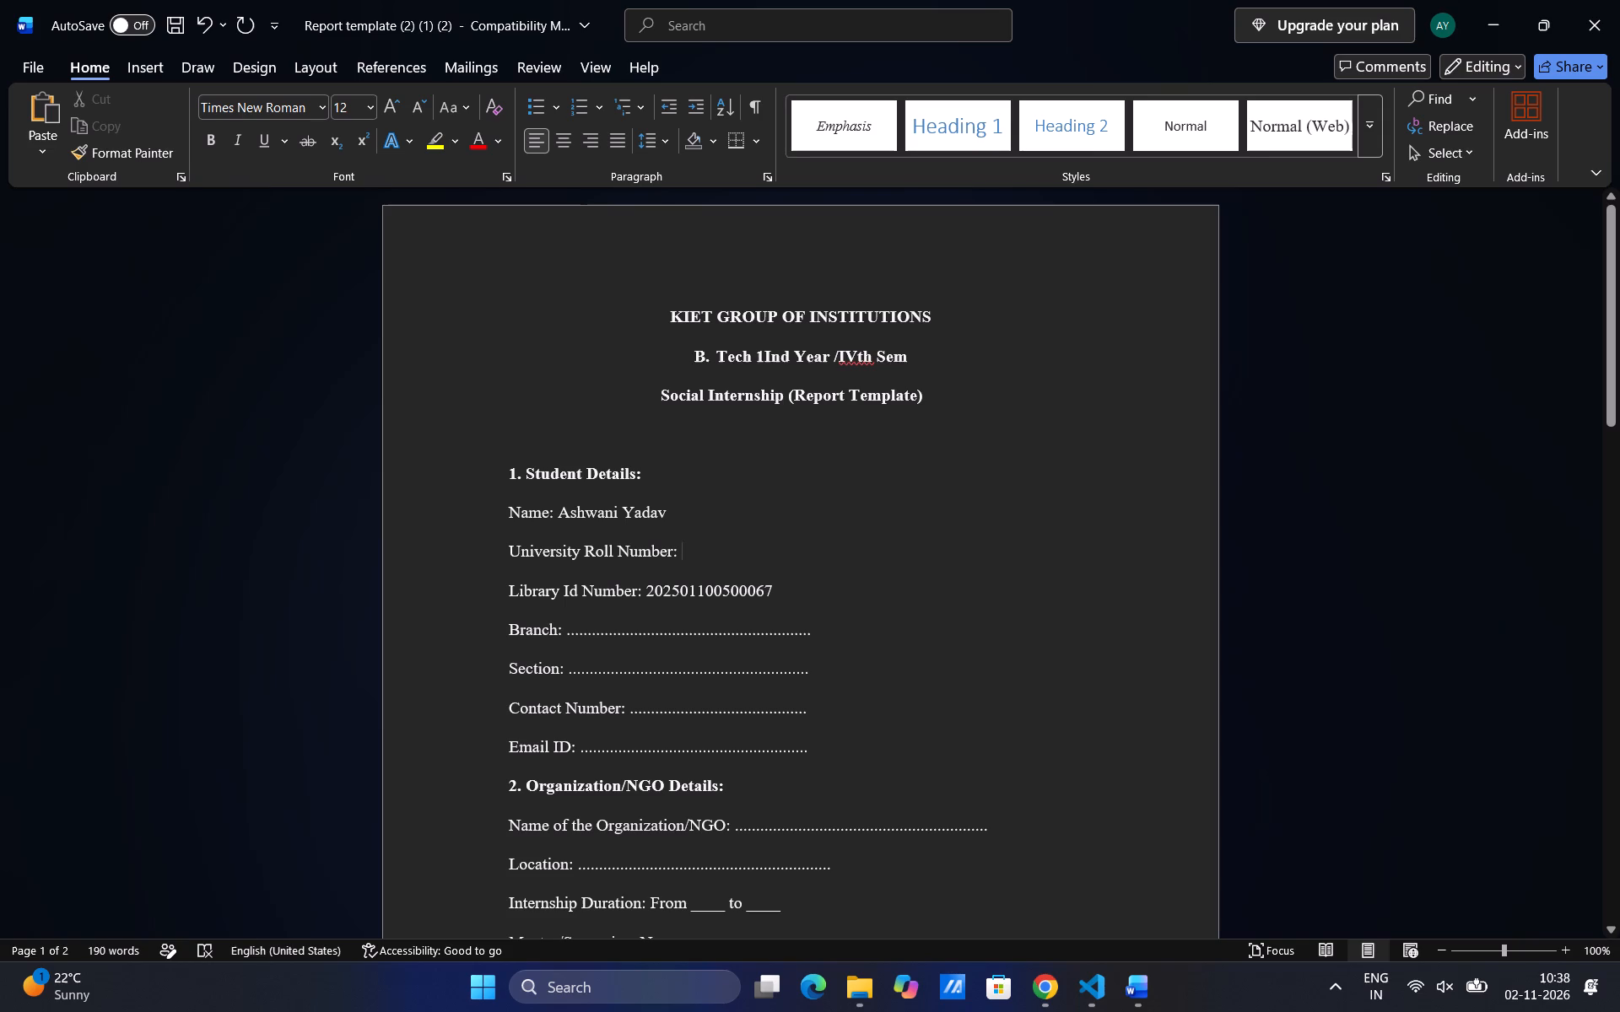
{"action": "left_click_drag", "start_coordinate": [814, 629], "coordinate": [651, 627]}
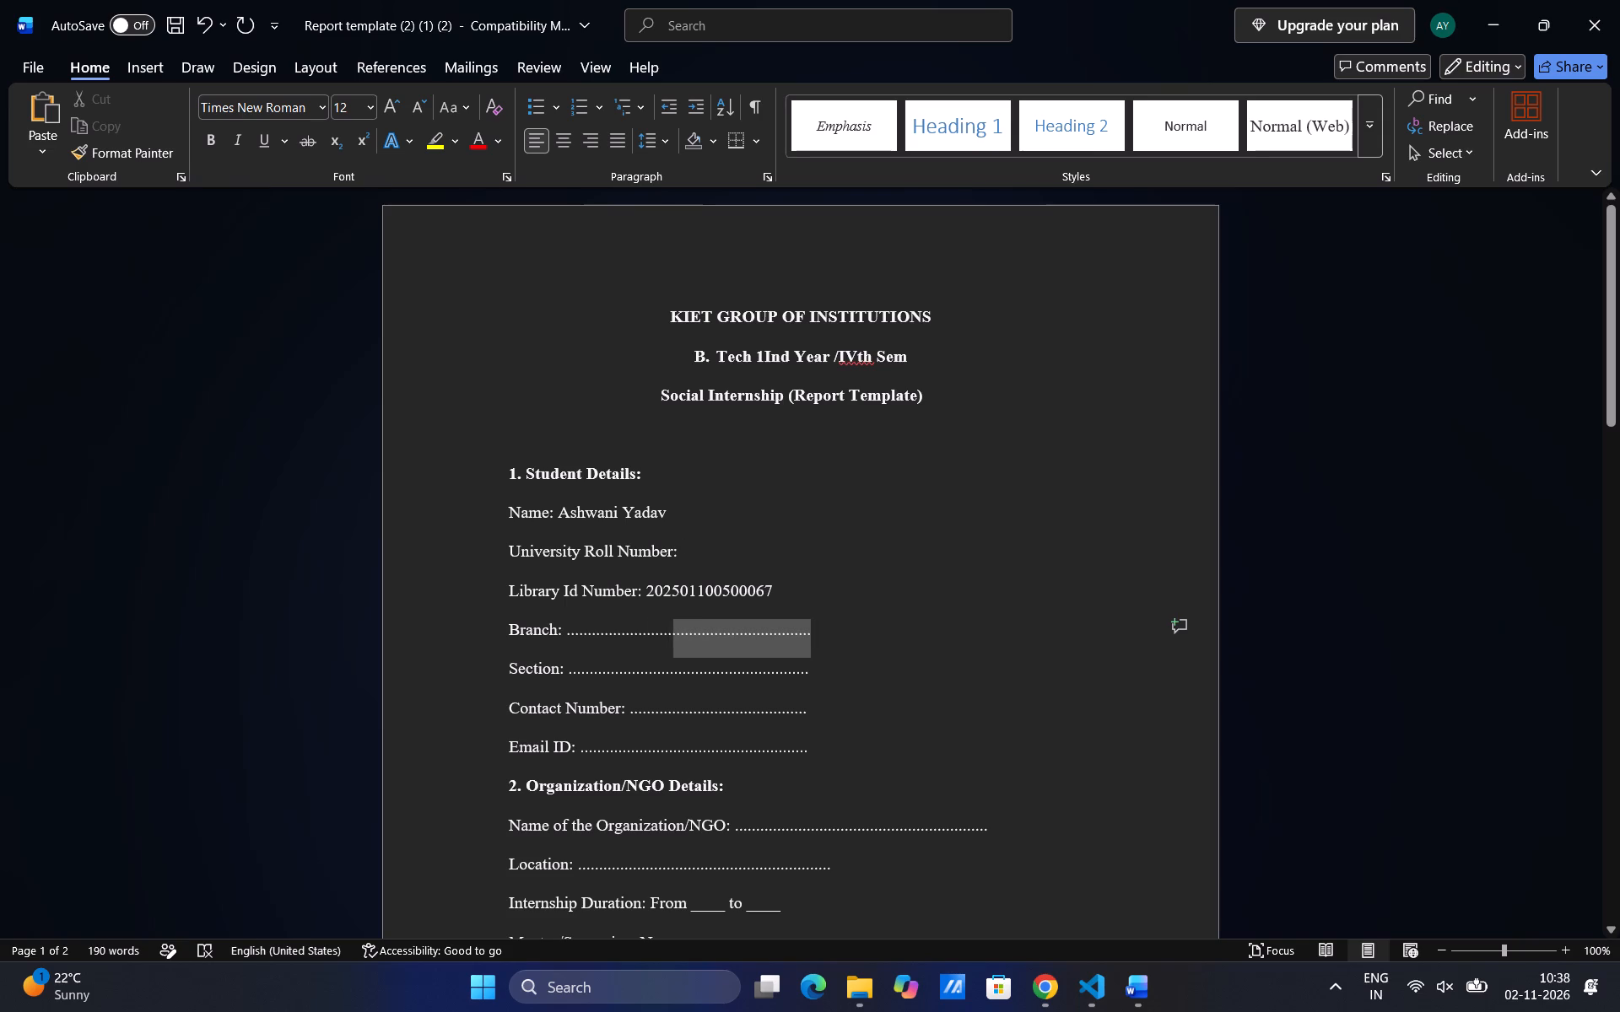
{"action": "left_click_drag", "start_coordinate": [651, 627], "coordinate": [564, 628]}
{"action": "key", "text": "BackSpace"}
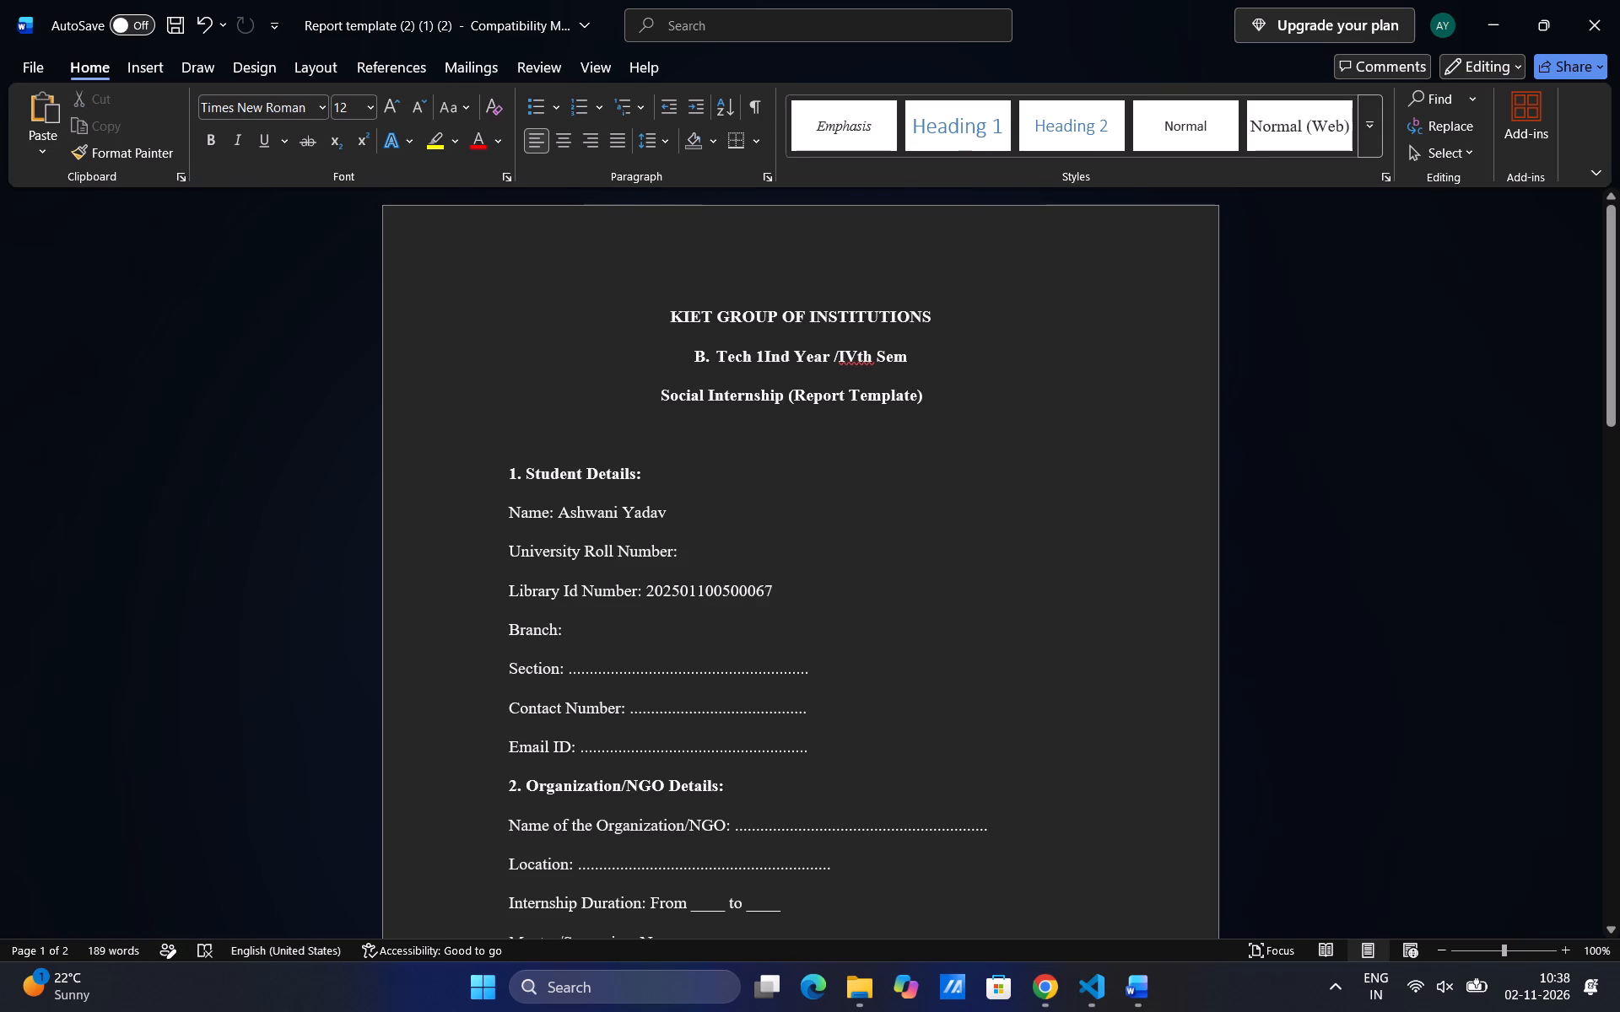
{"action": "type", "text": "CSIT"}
Replace the dotted placeholder after Section with A, keeping one space after the colon.
{"action": "left_click_drag", "start_coordinate": [807, 672], "coordinate": [565, 683]}
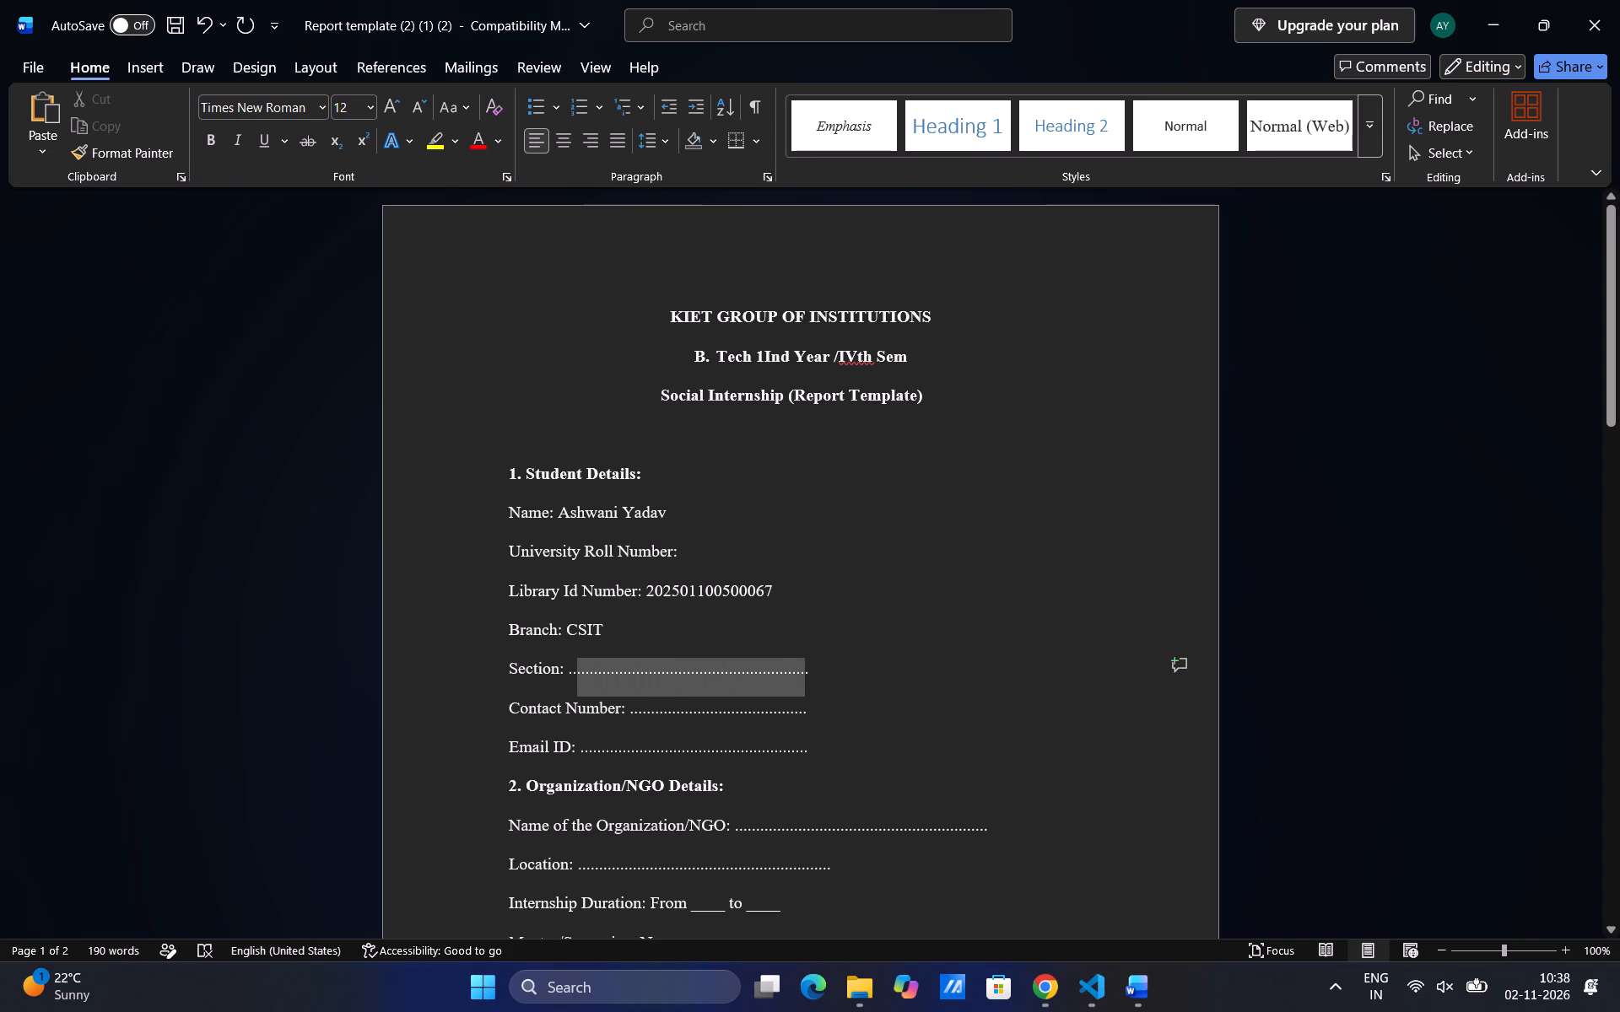
{"action": "left_click_drag", "start_coordinate": [565, 683], "coordinate": [570, 681]}
{"action": "key", "text": "BackSpace"}
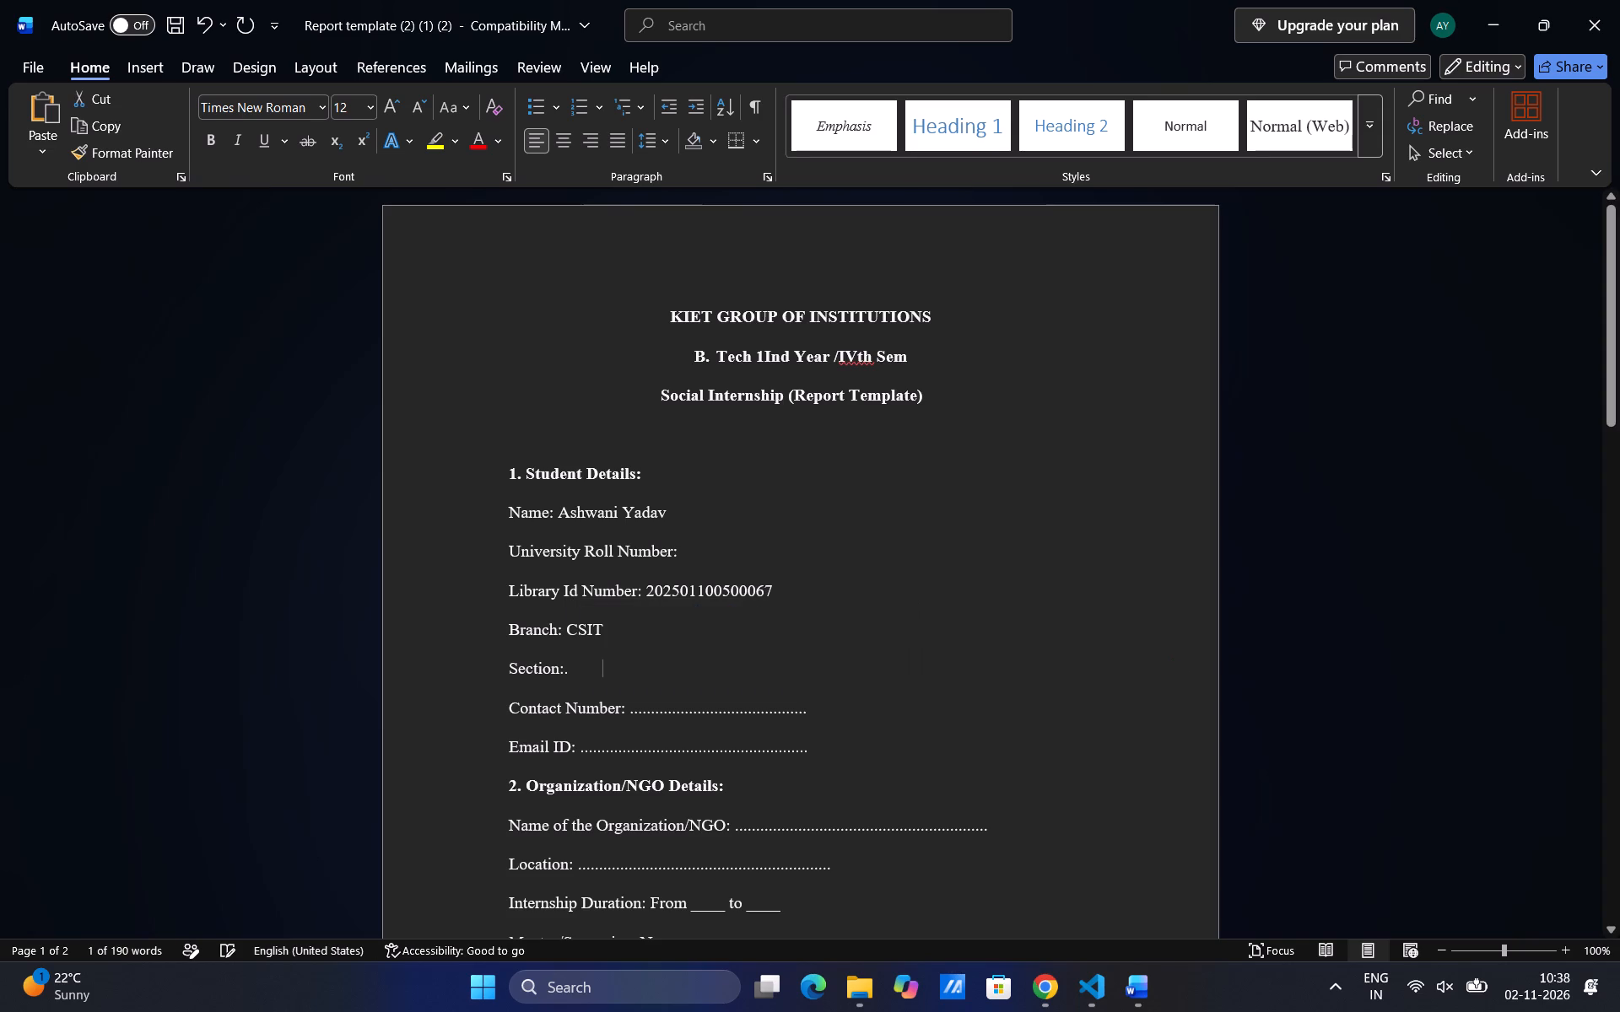
{"action": "key", "text": "Right"}
{"action": "key", "text": "BackSpace"}
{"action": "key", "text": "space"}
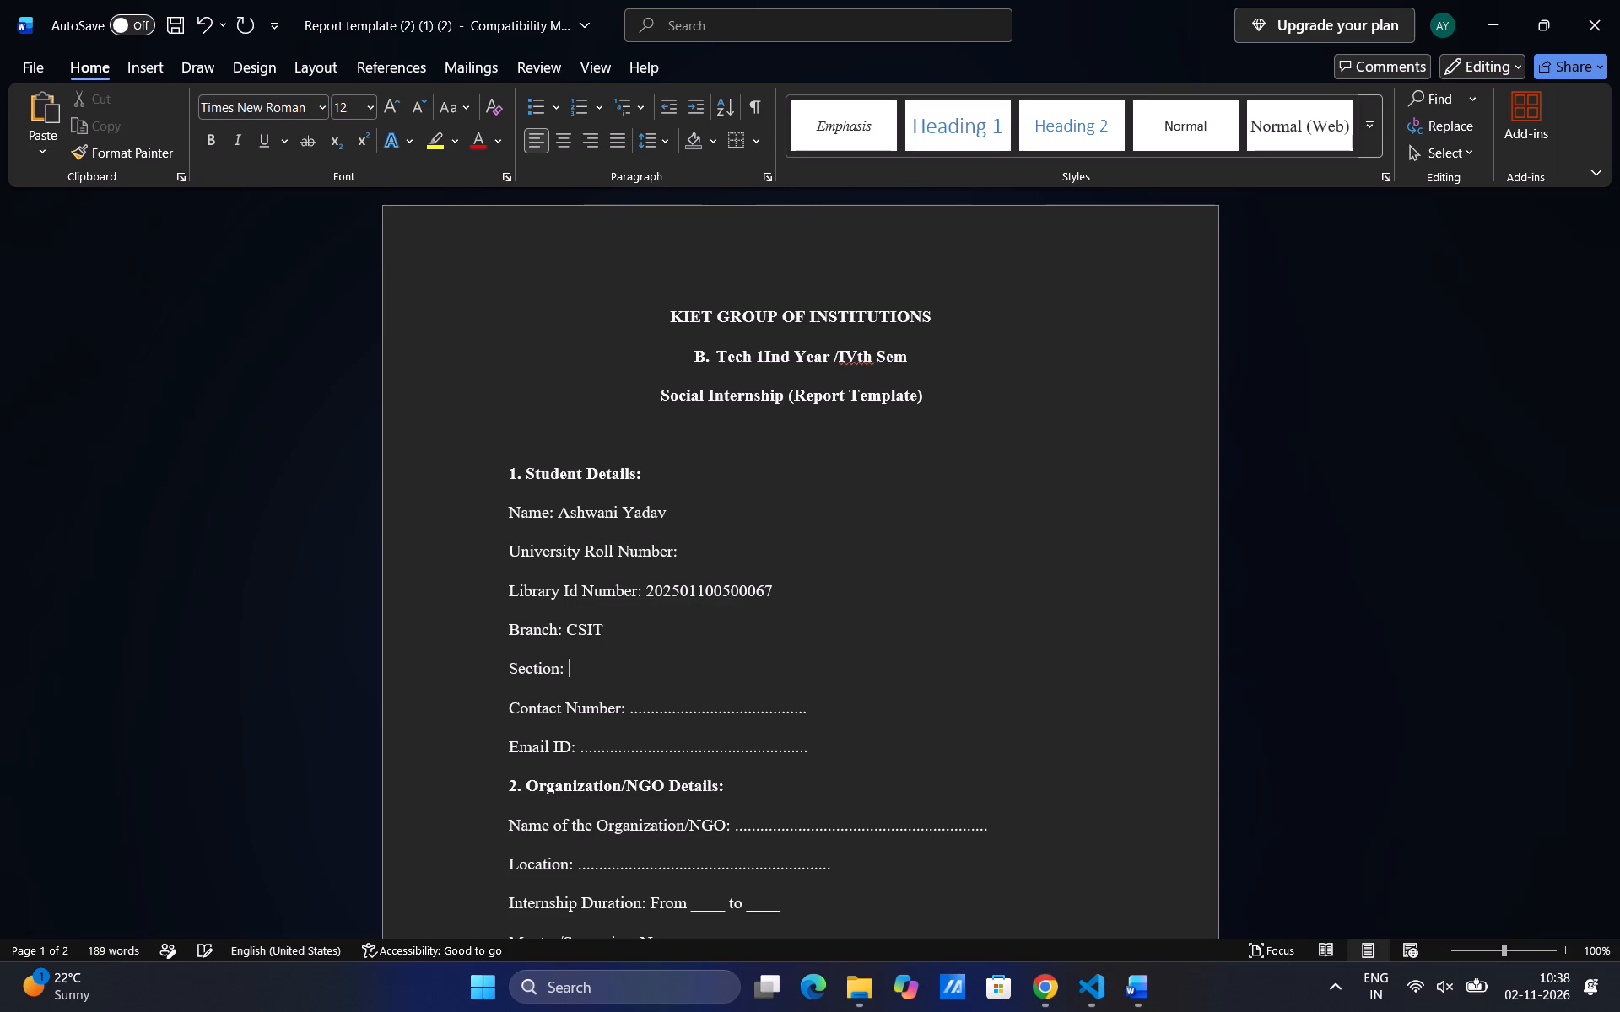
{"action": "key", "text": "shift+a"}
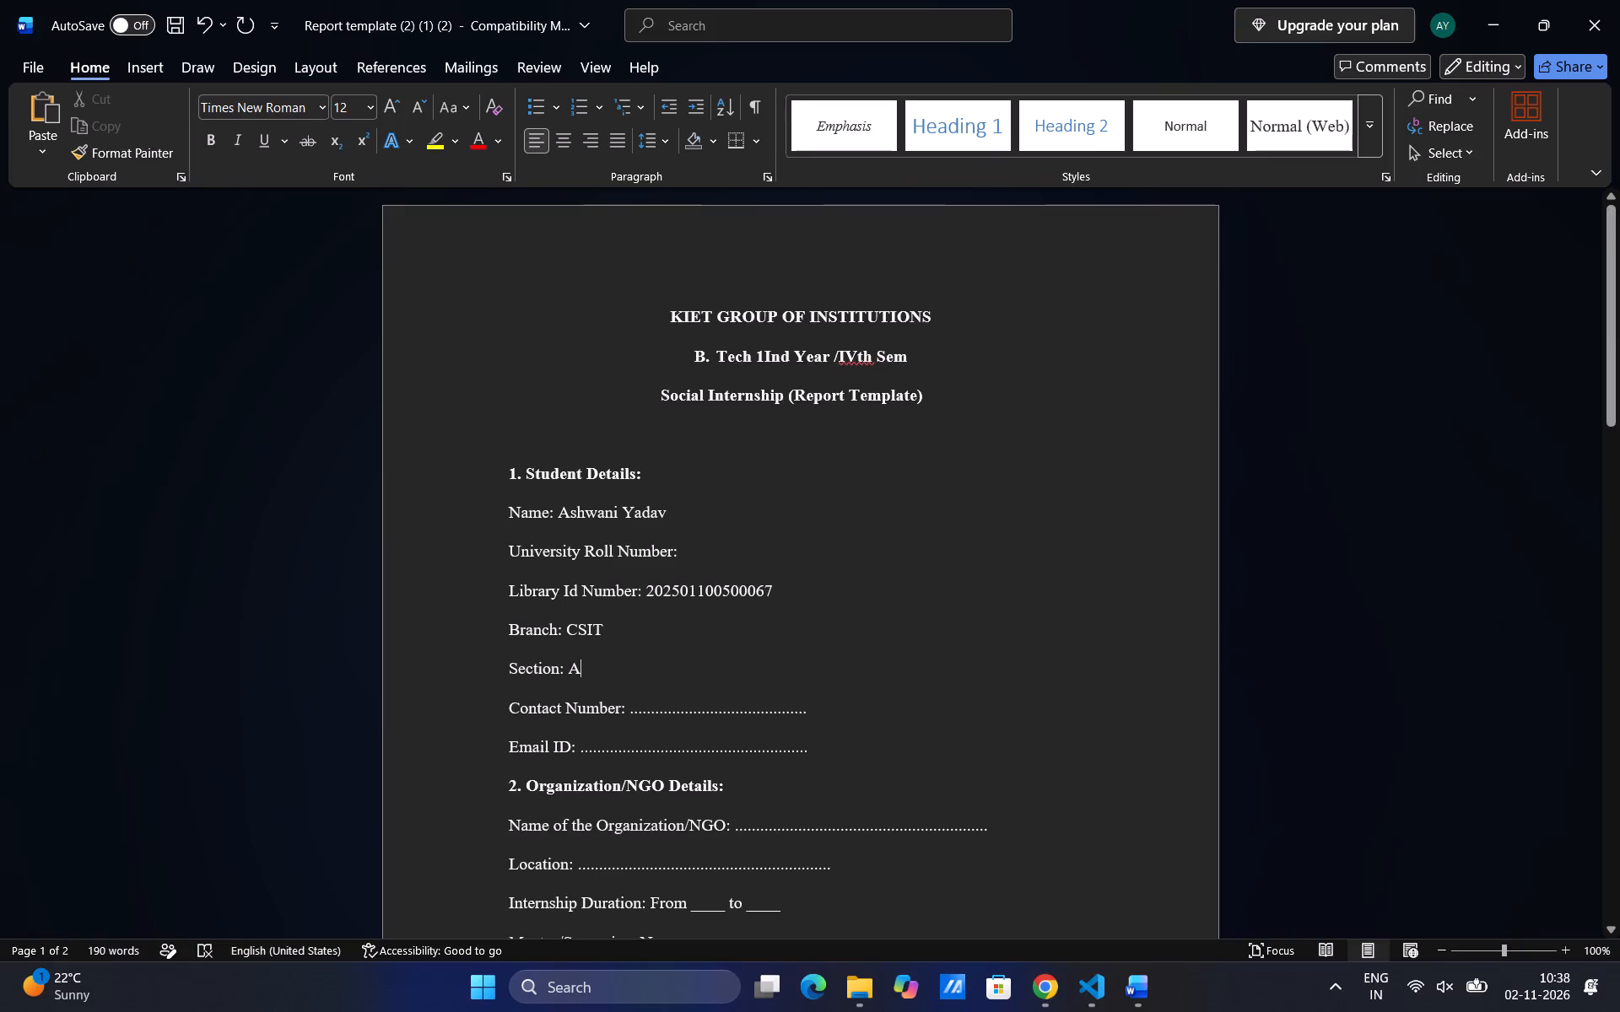
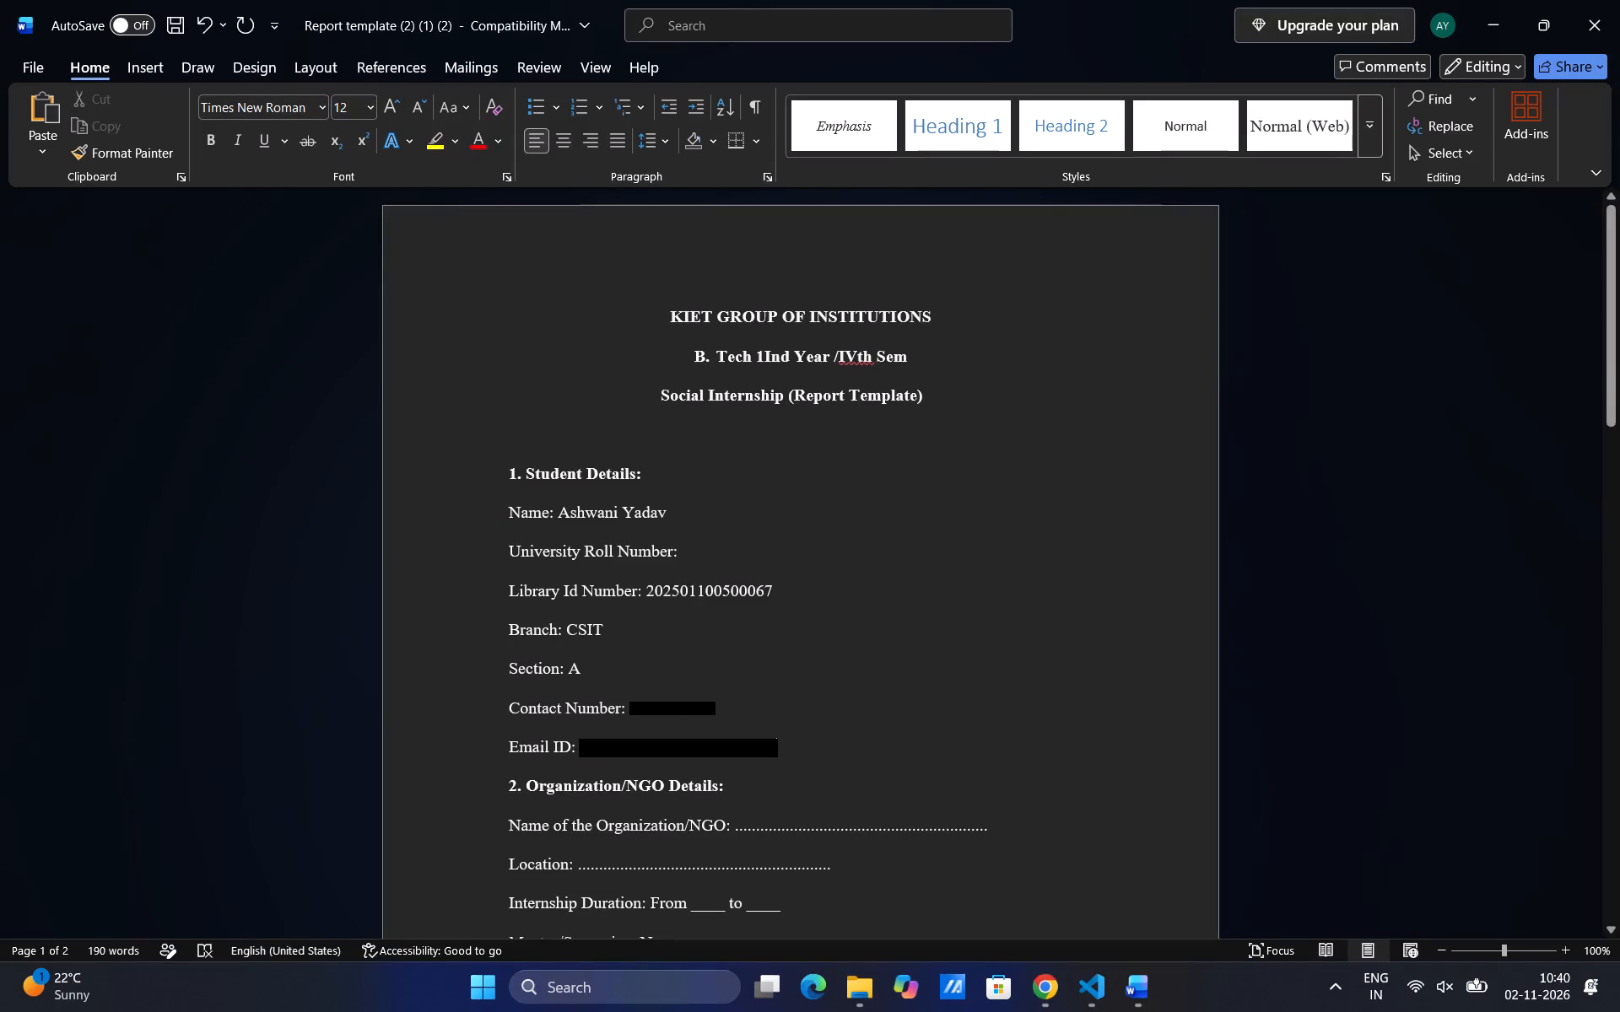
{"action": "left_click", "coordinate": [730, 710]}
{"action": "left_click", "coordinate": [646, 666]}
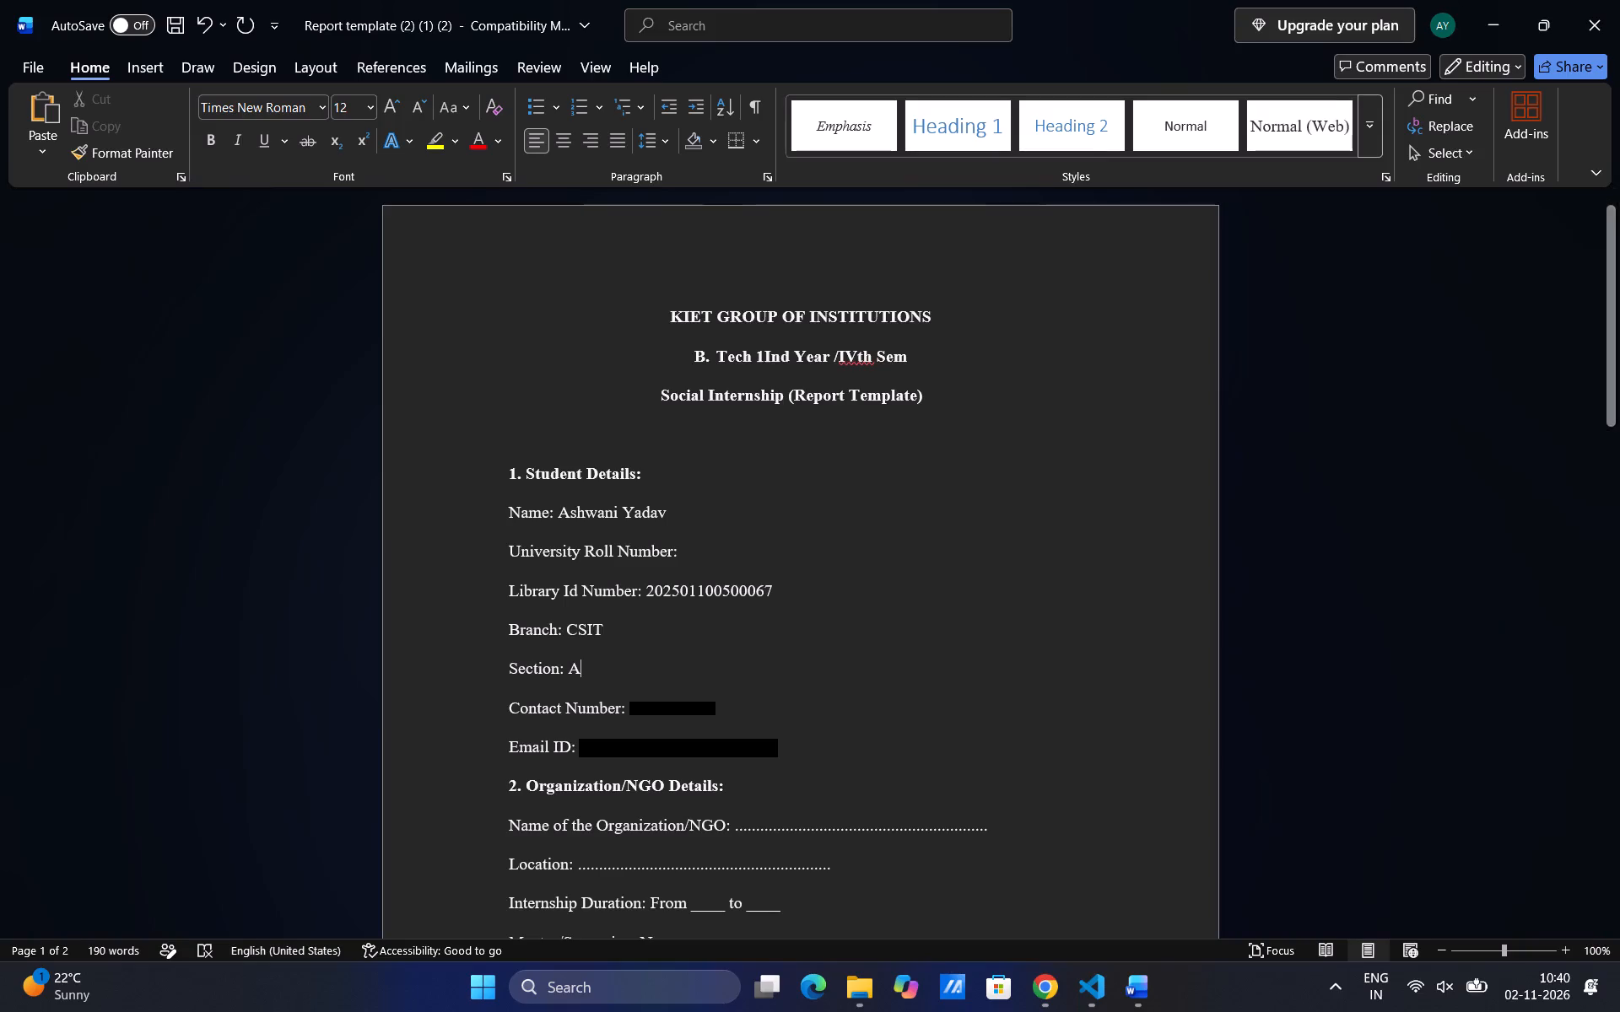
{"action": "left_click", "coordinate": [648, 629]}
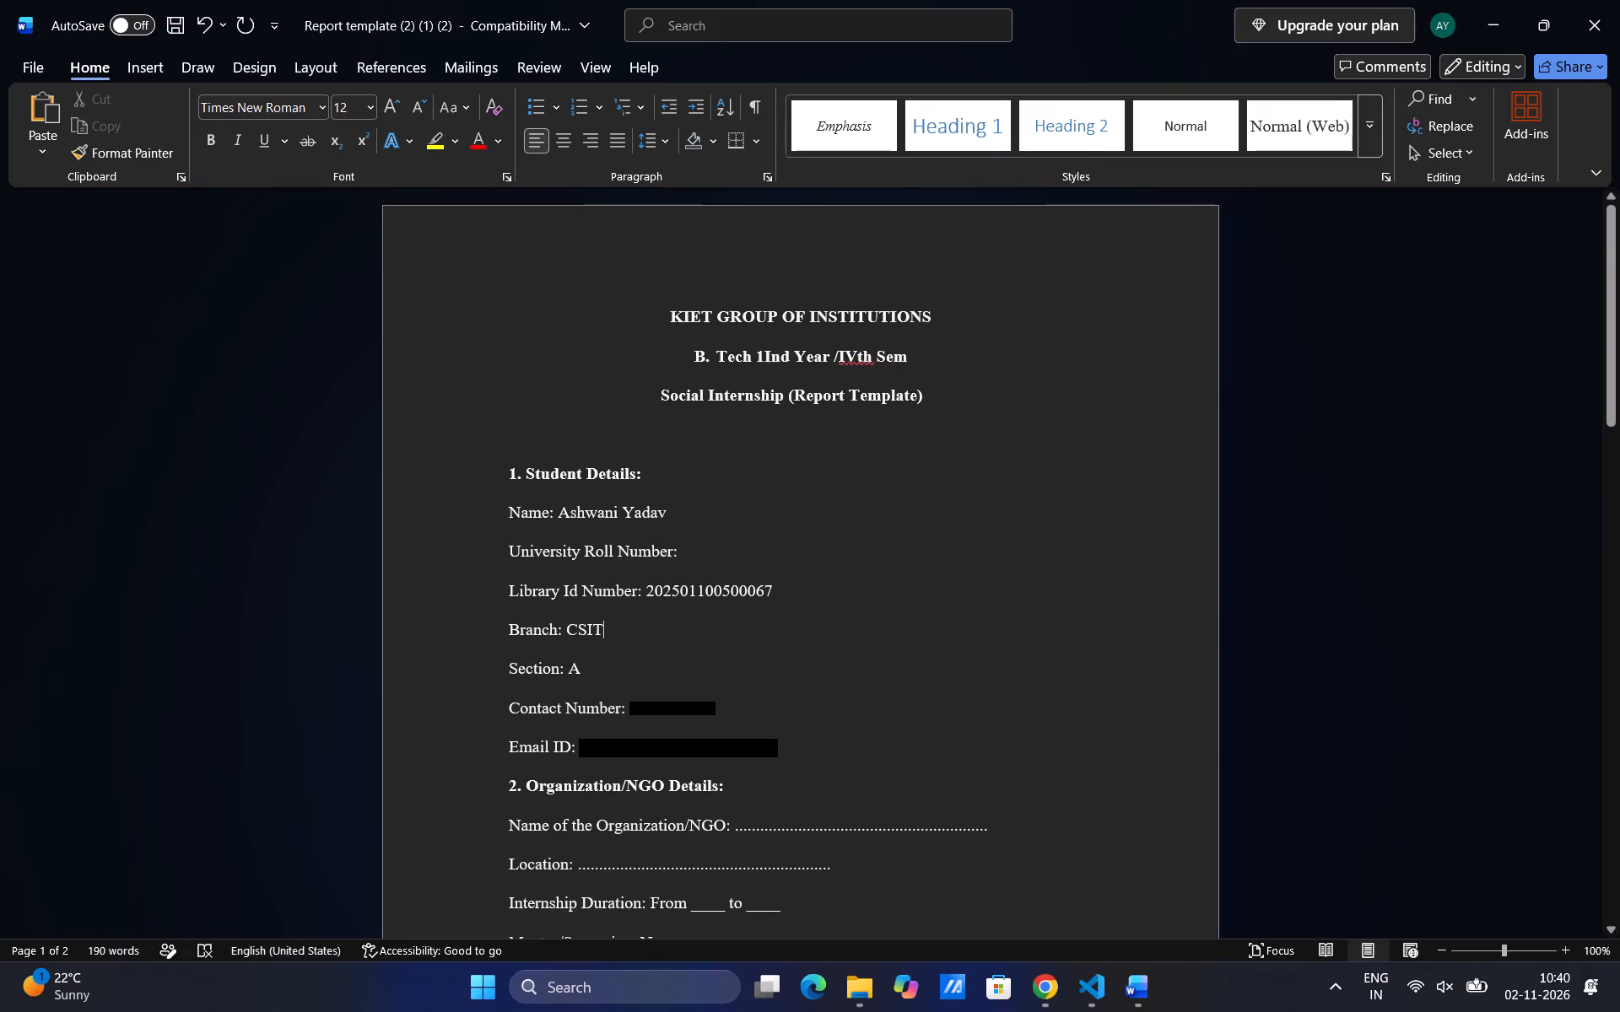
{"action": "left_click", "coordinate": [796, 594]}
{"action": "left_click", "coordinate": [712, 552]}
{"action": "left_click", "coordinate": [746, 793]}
Replace the dotted placeholder after Name of the Organization/NGO with Lakshya Computer Classes.
{"action": "left_click", "coordinate": [1005, 827]}
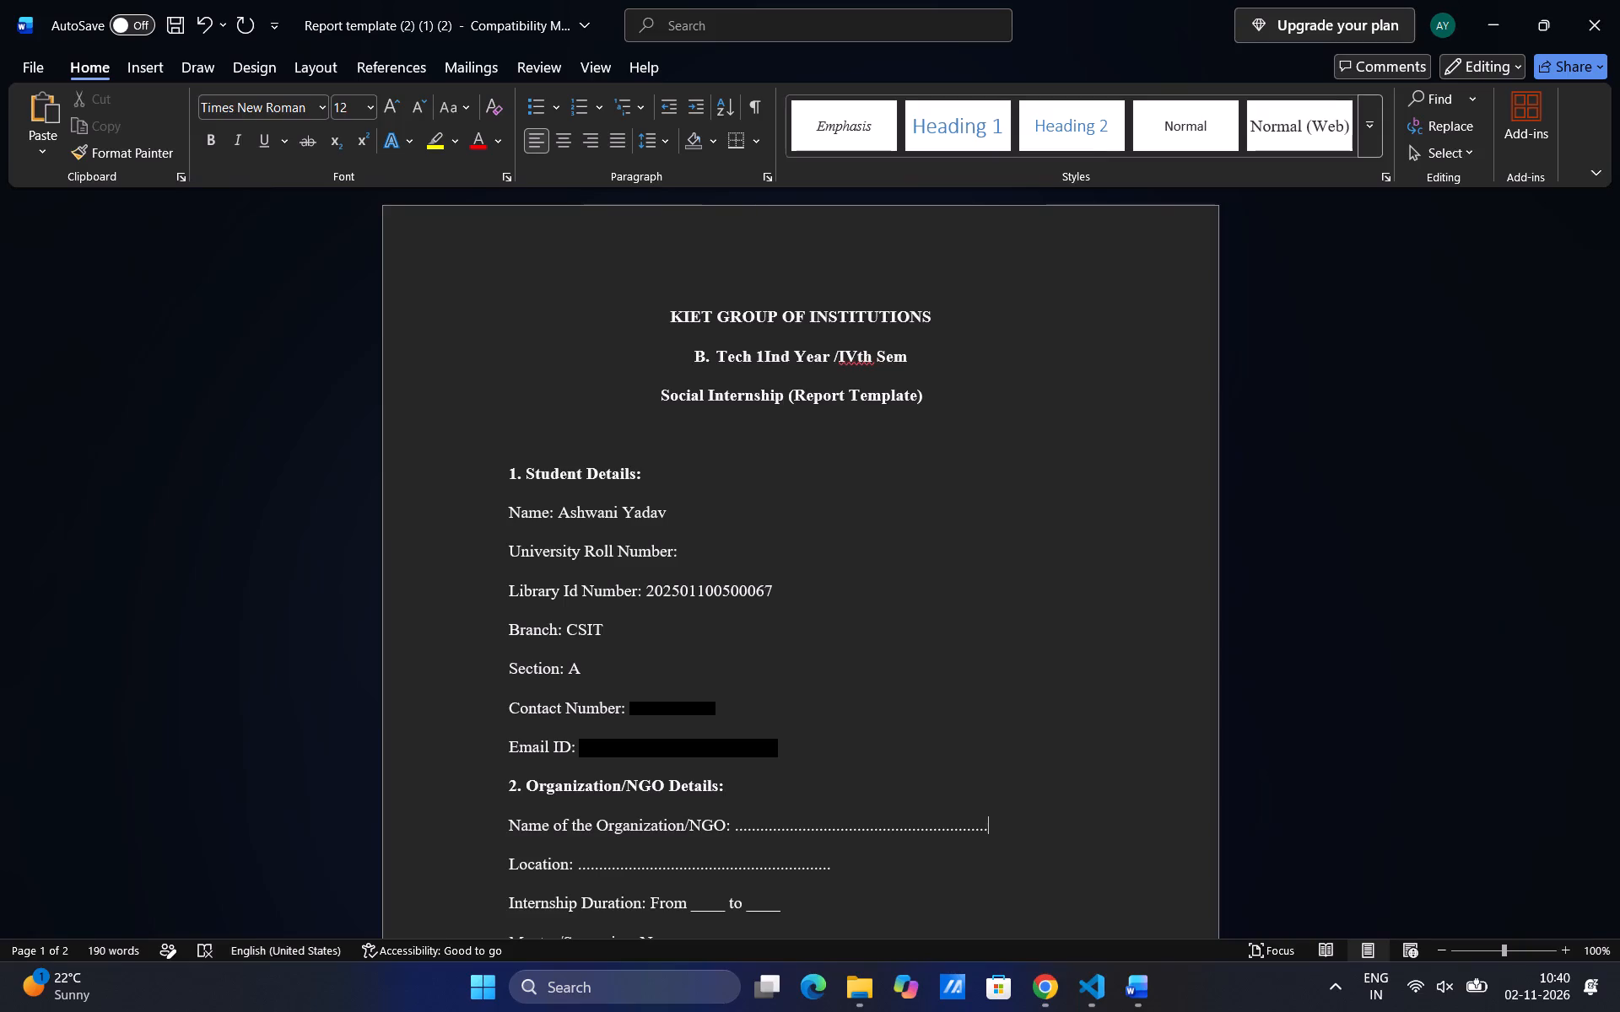
{"action": "key", "text": "BackSpace"}
{"action": "key", "text": "BackSpace"}
{"action": "key", "text": "BackSpace"}
{"action": "key", "text": "BackSpace"}
{"action": "key", "text": "BackSpace"}
{"action": "key", "text": "BackSpace"}
{"action": "key", "text": "BackSpace"}
{"action": "key", "text": "BackSpace"}
{"action": "key", "text": "BackSpace"}
{"action": "key", "text": "BackSpace"}
{"action": "key", "text": "BackSpace"}
{"action": "key", "text": "BackSpace"}
{"action": "key", "text": "BackSpace"}
{"action": "key", "text": "BackSpace"}
{"action": "key", "text": "BackSpace"}
{"action": "key", "text": "BackSpace"}
{"action": "key", "text": "BackSpace"}
{"action": "key", "text": "BackSpace"}
{"action": "key", "text": "BackSpace"}
{"action": "key", "text": "BackSpace"}
{"action": "key", "text": "BackSpace"}
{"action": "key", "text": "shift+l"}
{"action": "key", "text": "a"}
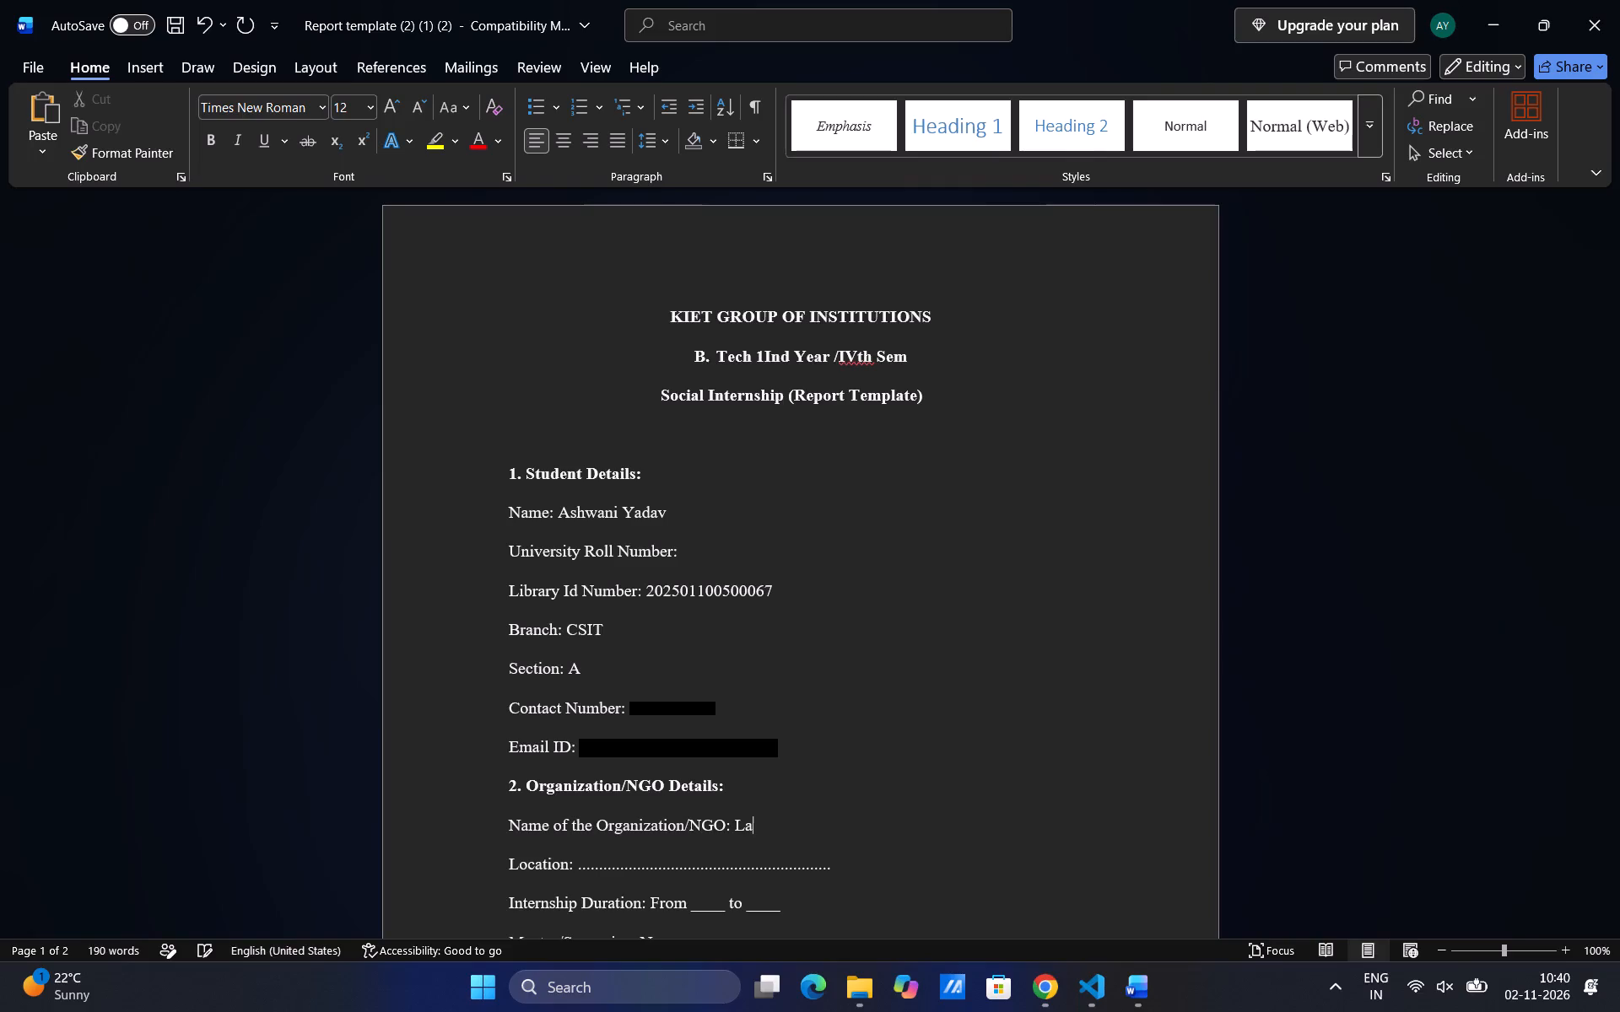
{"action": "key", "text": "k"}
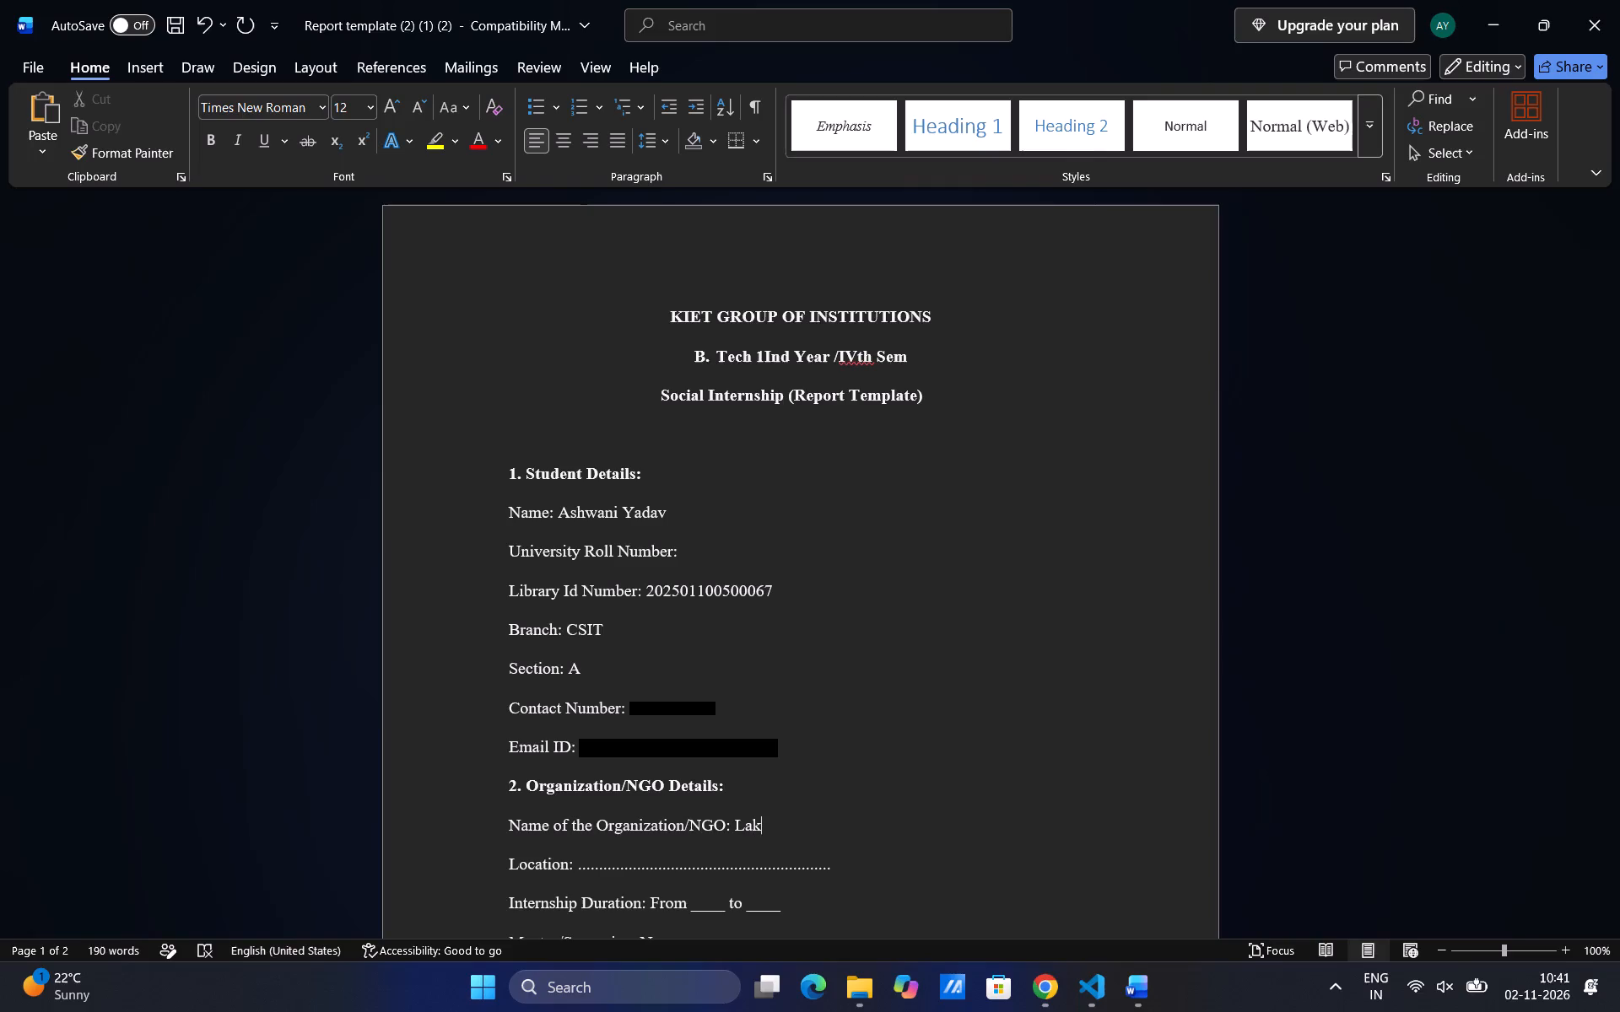
{"action": "scroll", "coordinate": [1005, 827], "scroll_direction": "down", "scroll_amount": 3}
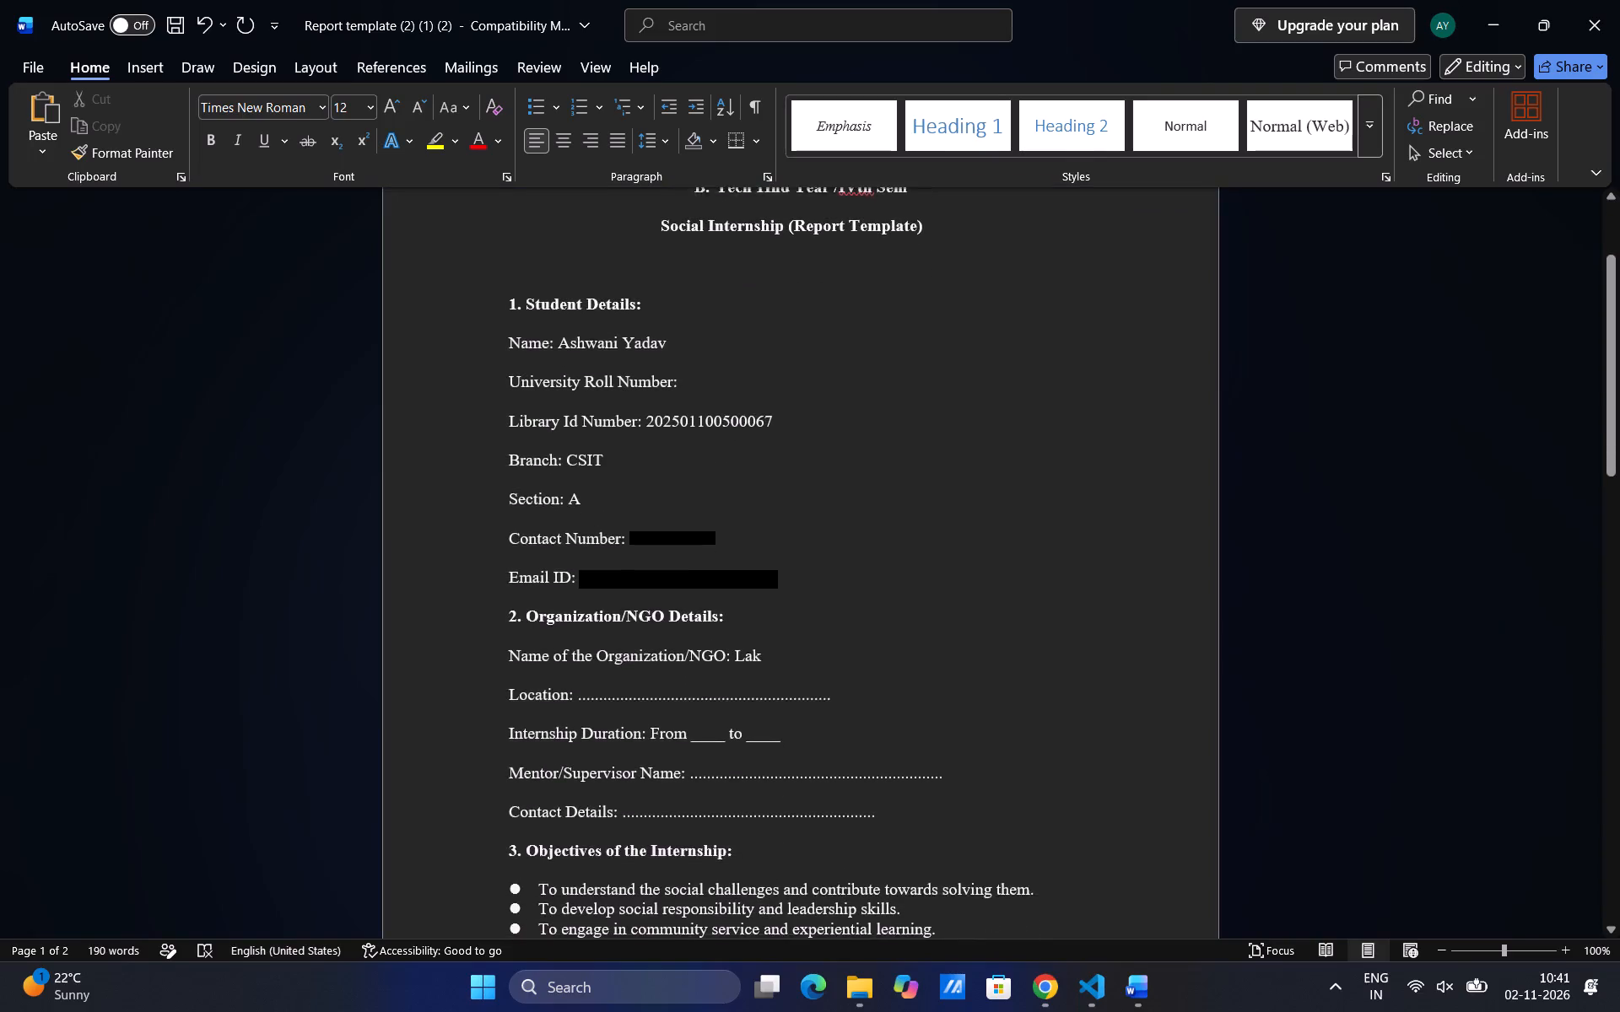
{"action": "scroll", "coordinate": [1005, 827], "scroll_direction": "down", "scroll_amount": 2}
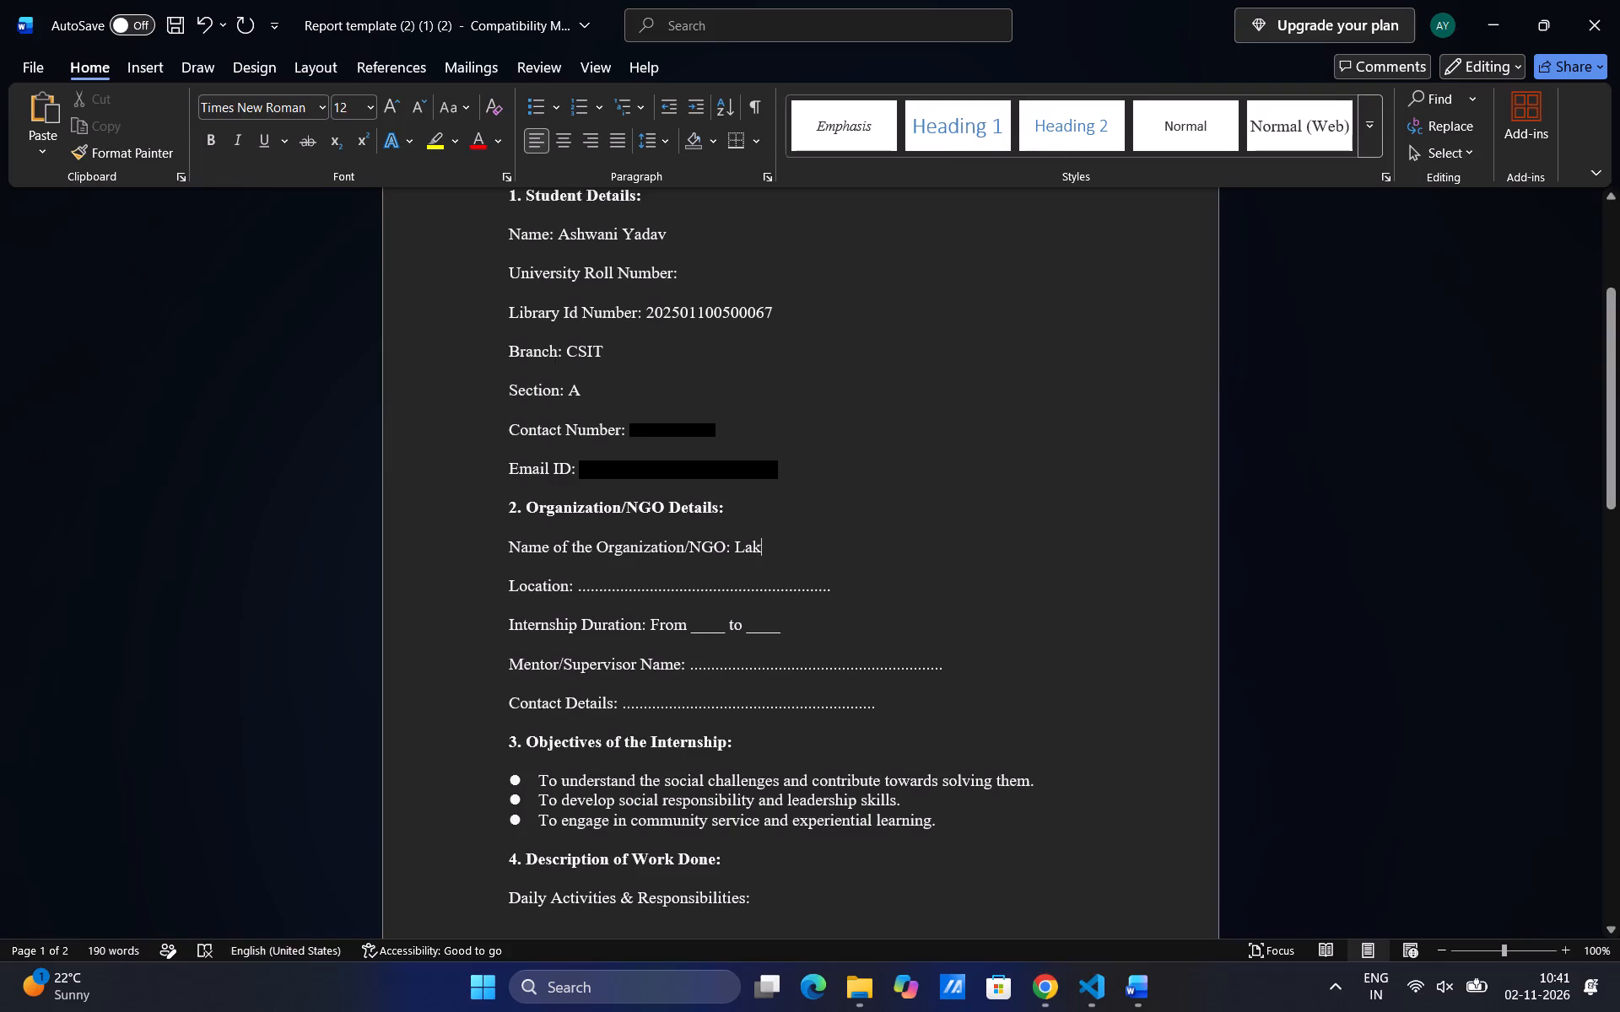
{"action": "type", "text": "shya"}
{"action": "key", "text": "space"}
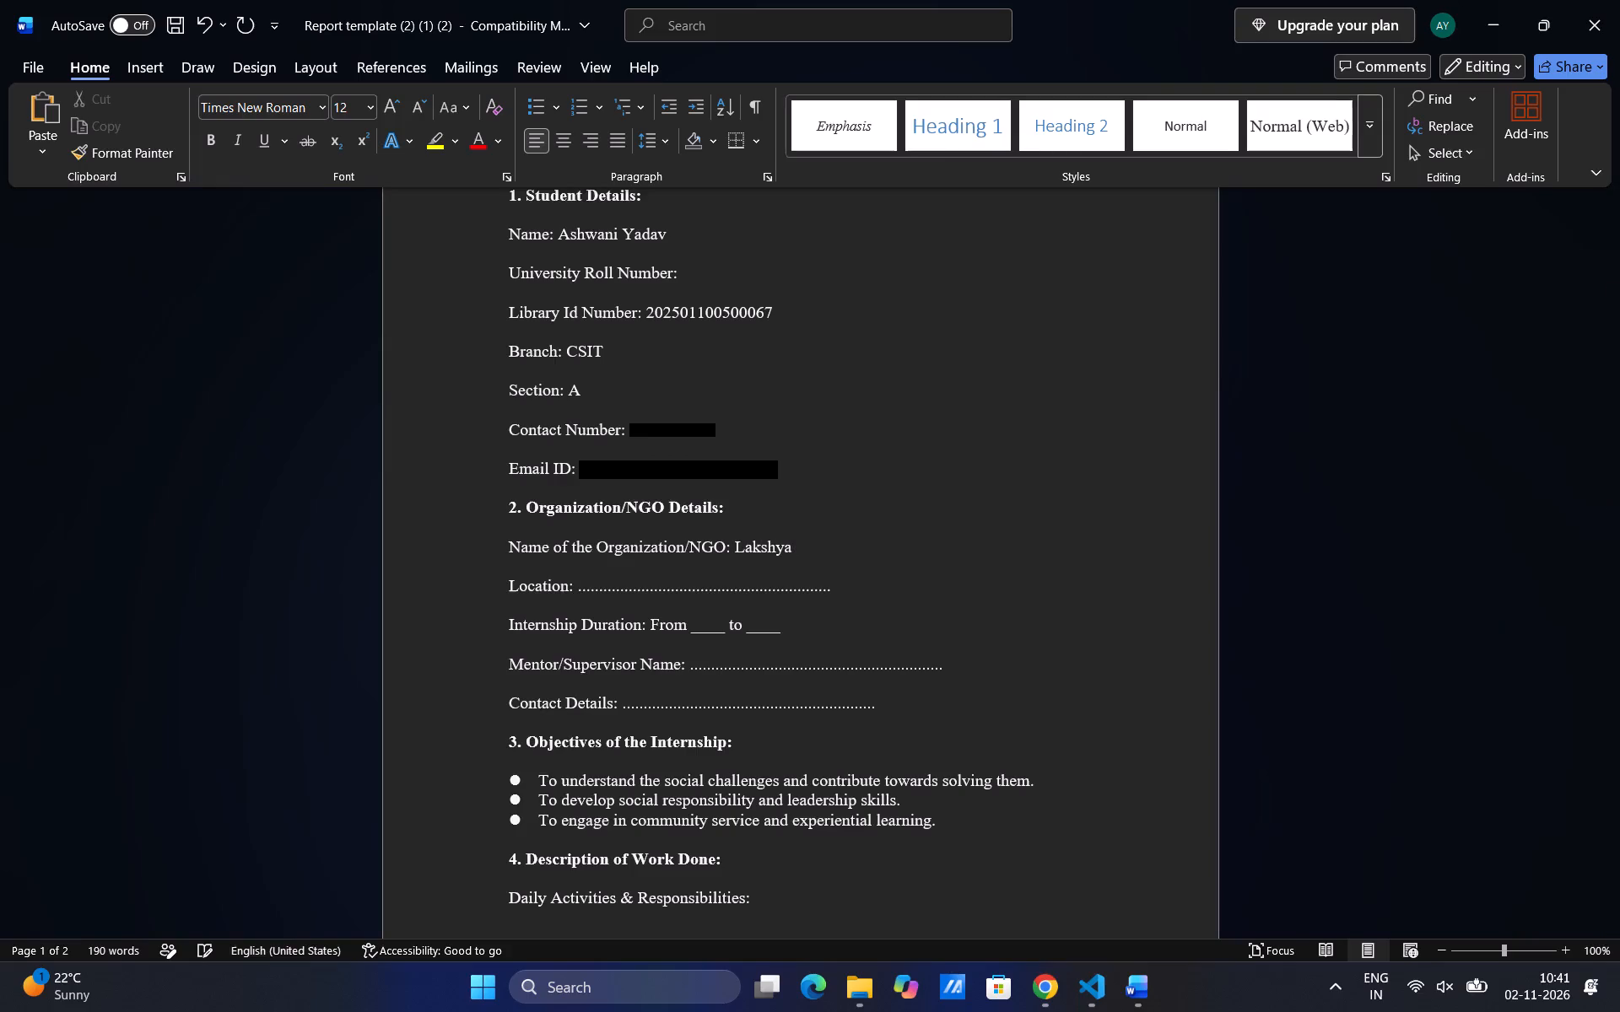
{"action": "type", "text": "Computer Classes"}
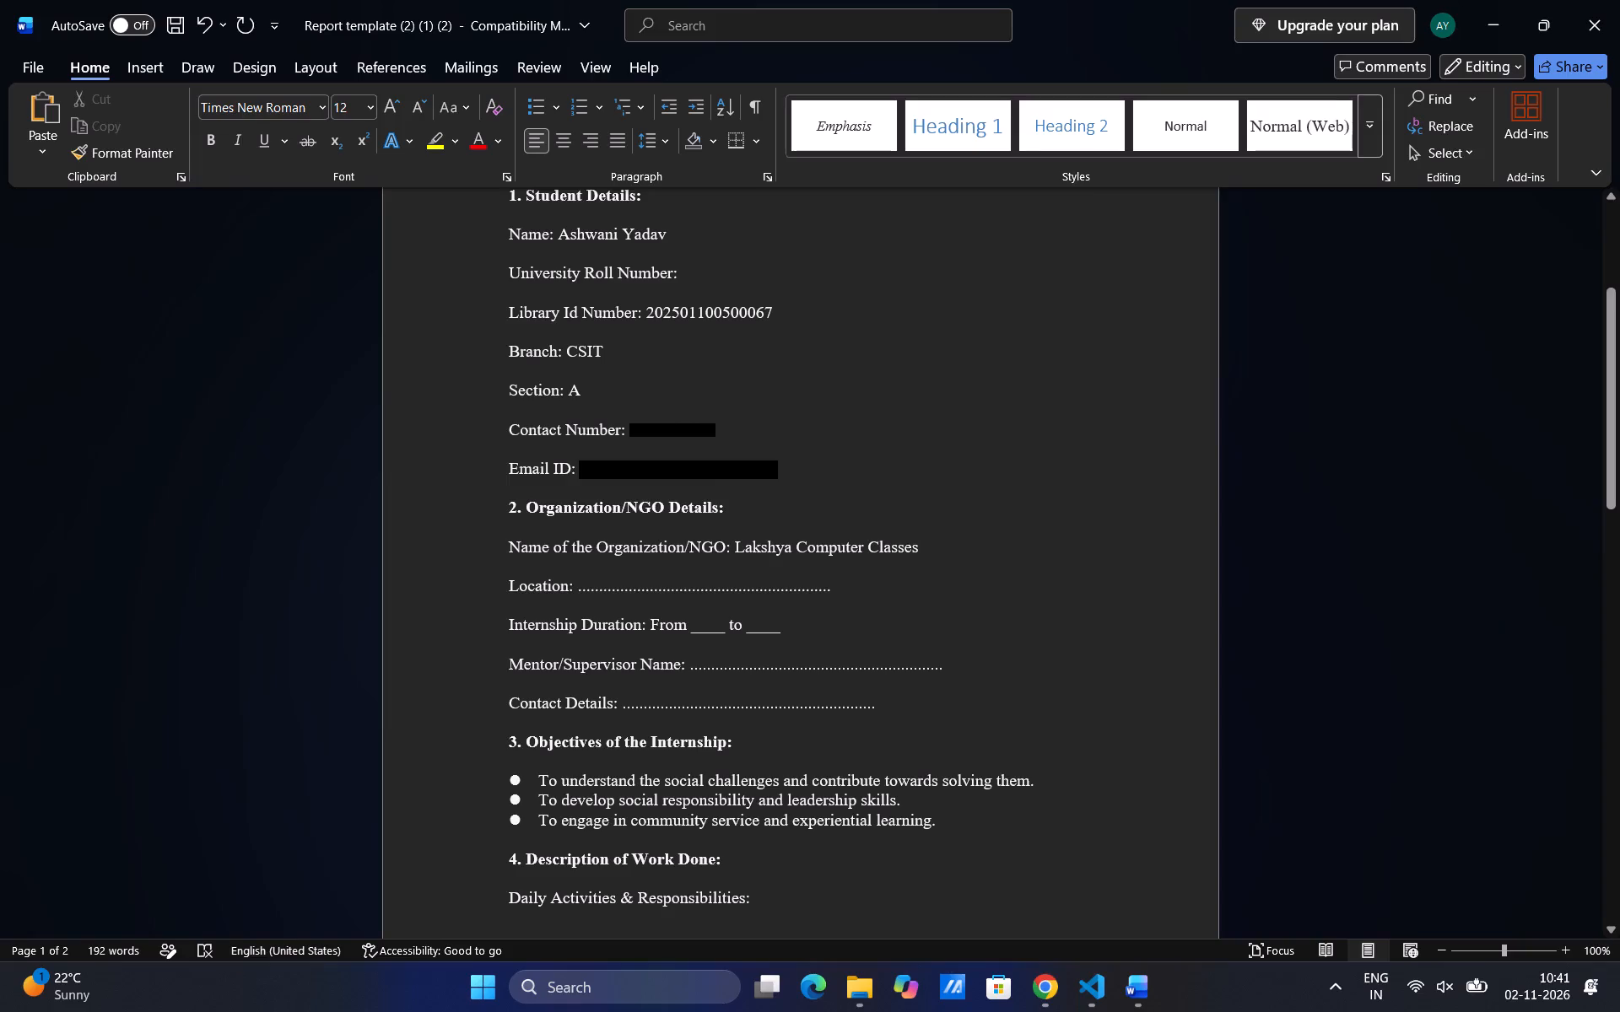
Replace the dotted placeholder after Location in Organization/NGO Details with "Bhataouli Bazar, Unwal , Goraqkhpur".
{"action": "left_click_drag", "start_coordinate": [834, 591], "coordinate": [576, 602]}
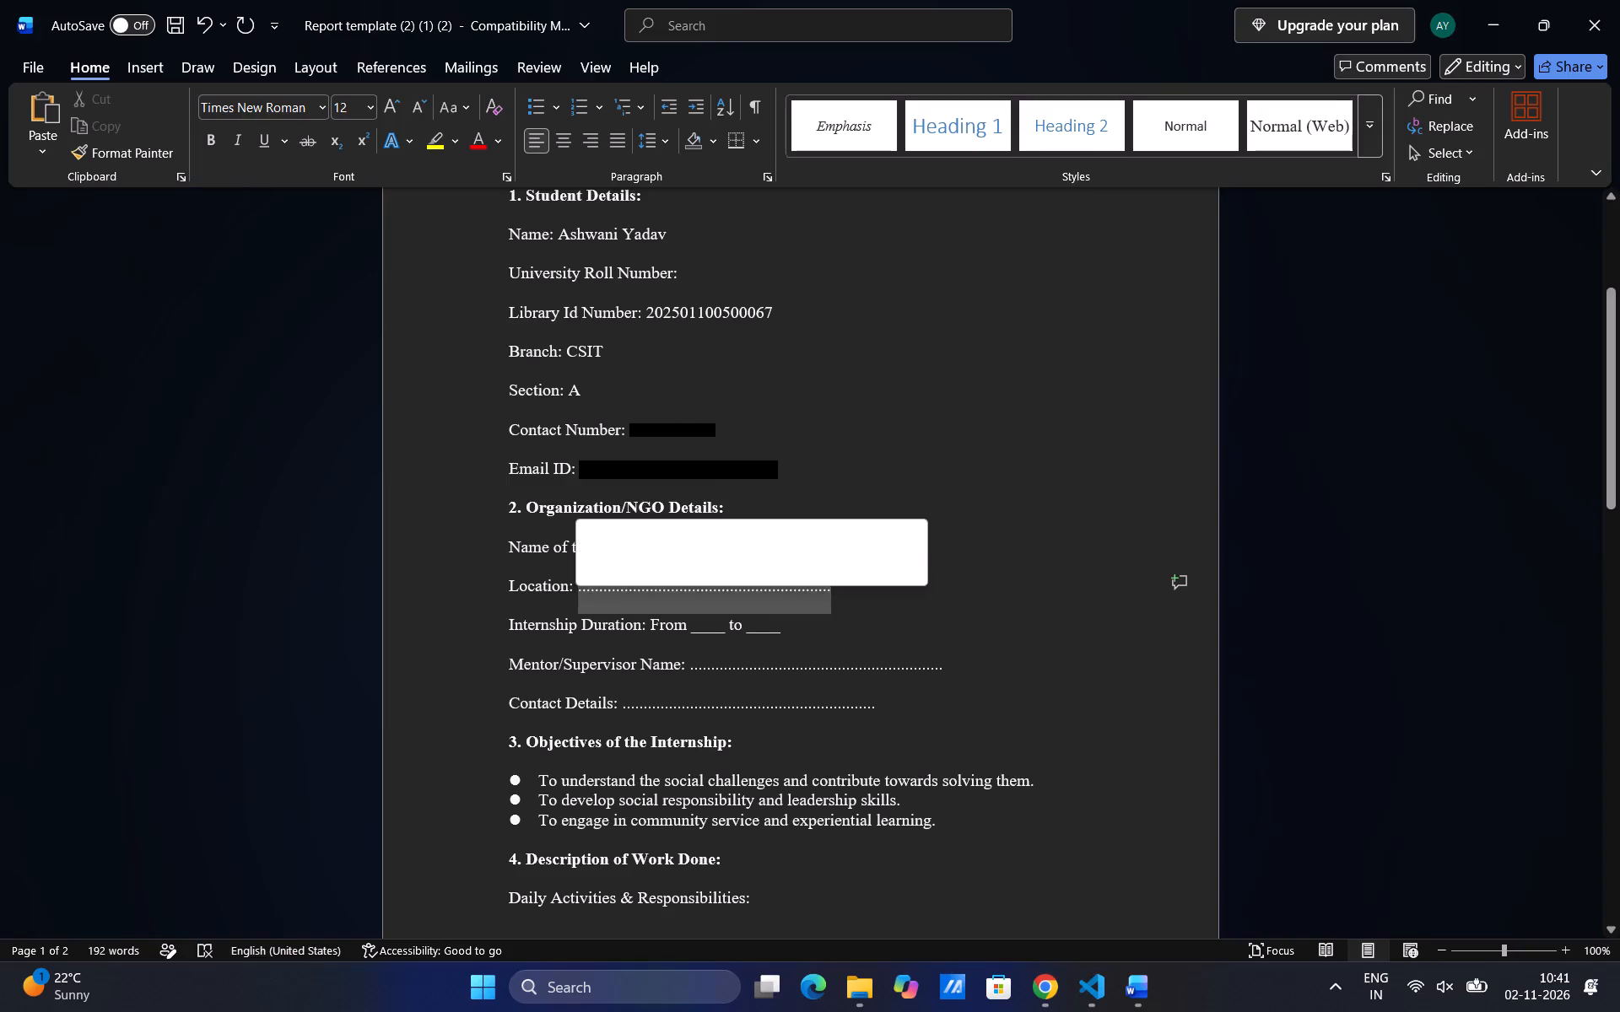
{"action": "key", "text": "BackSpace"}
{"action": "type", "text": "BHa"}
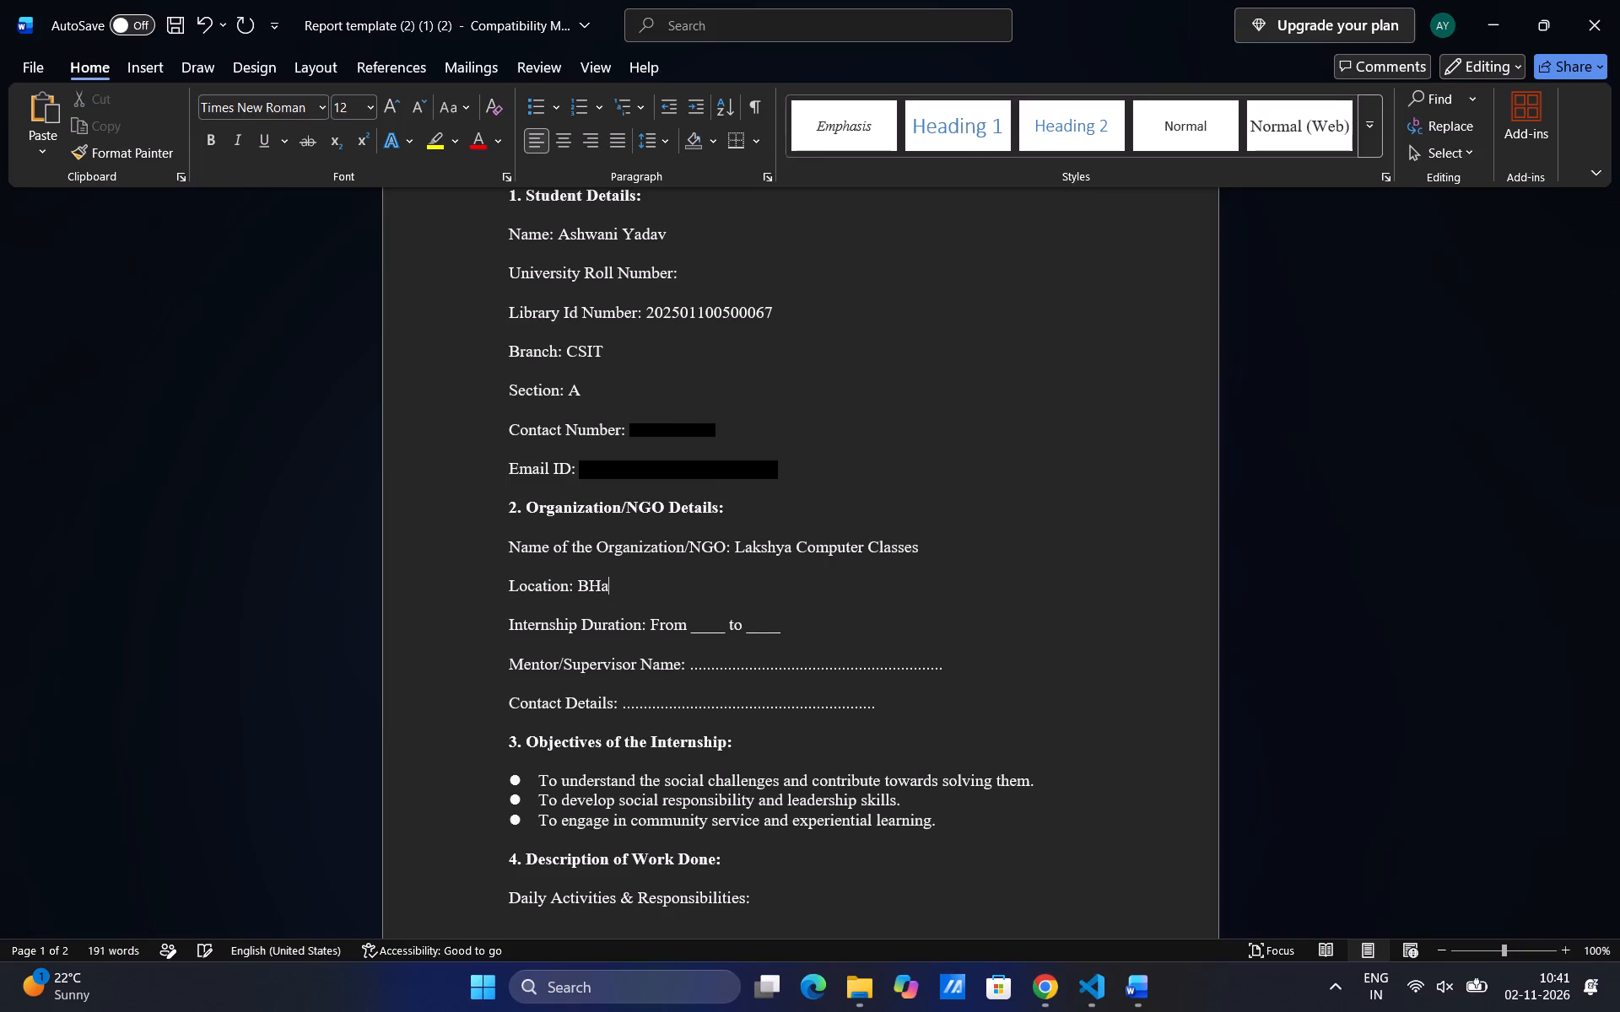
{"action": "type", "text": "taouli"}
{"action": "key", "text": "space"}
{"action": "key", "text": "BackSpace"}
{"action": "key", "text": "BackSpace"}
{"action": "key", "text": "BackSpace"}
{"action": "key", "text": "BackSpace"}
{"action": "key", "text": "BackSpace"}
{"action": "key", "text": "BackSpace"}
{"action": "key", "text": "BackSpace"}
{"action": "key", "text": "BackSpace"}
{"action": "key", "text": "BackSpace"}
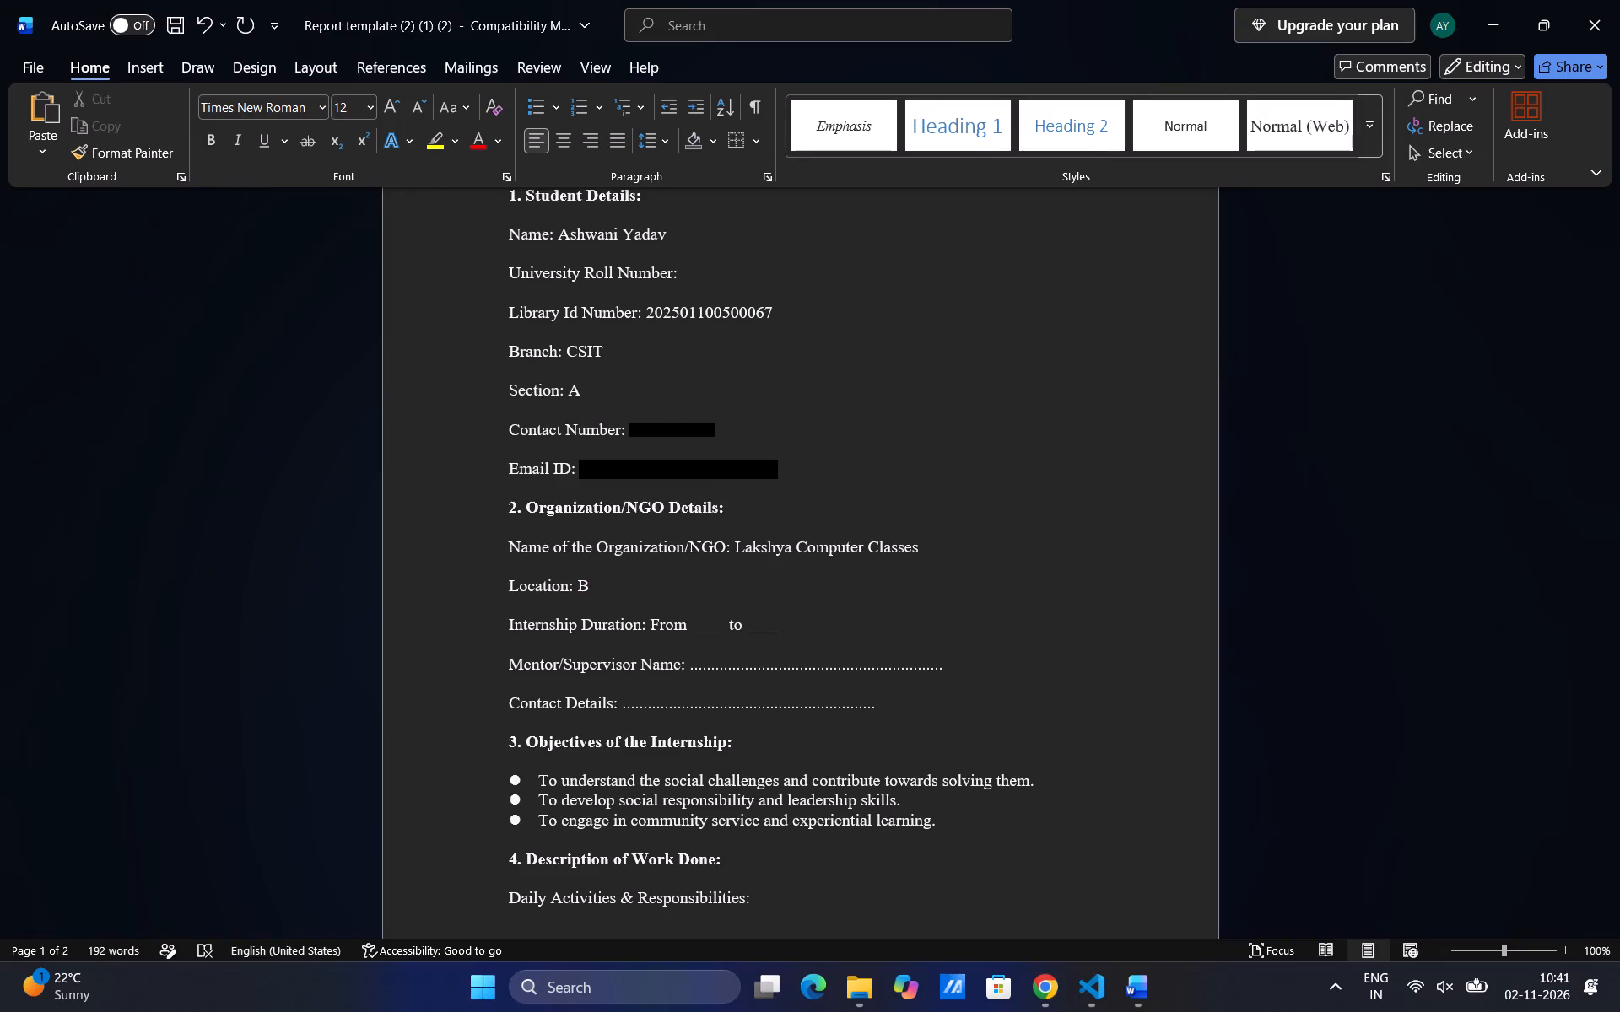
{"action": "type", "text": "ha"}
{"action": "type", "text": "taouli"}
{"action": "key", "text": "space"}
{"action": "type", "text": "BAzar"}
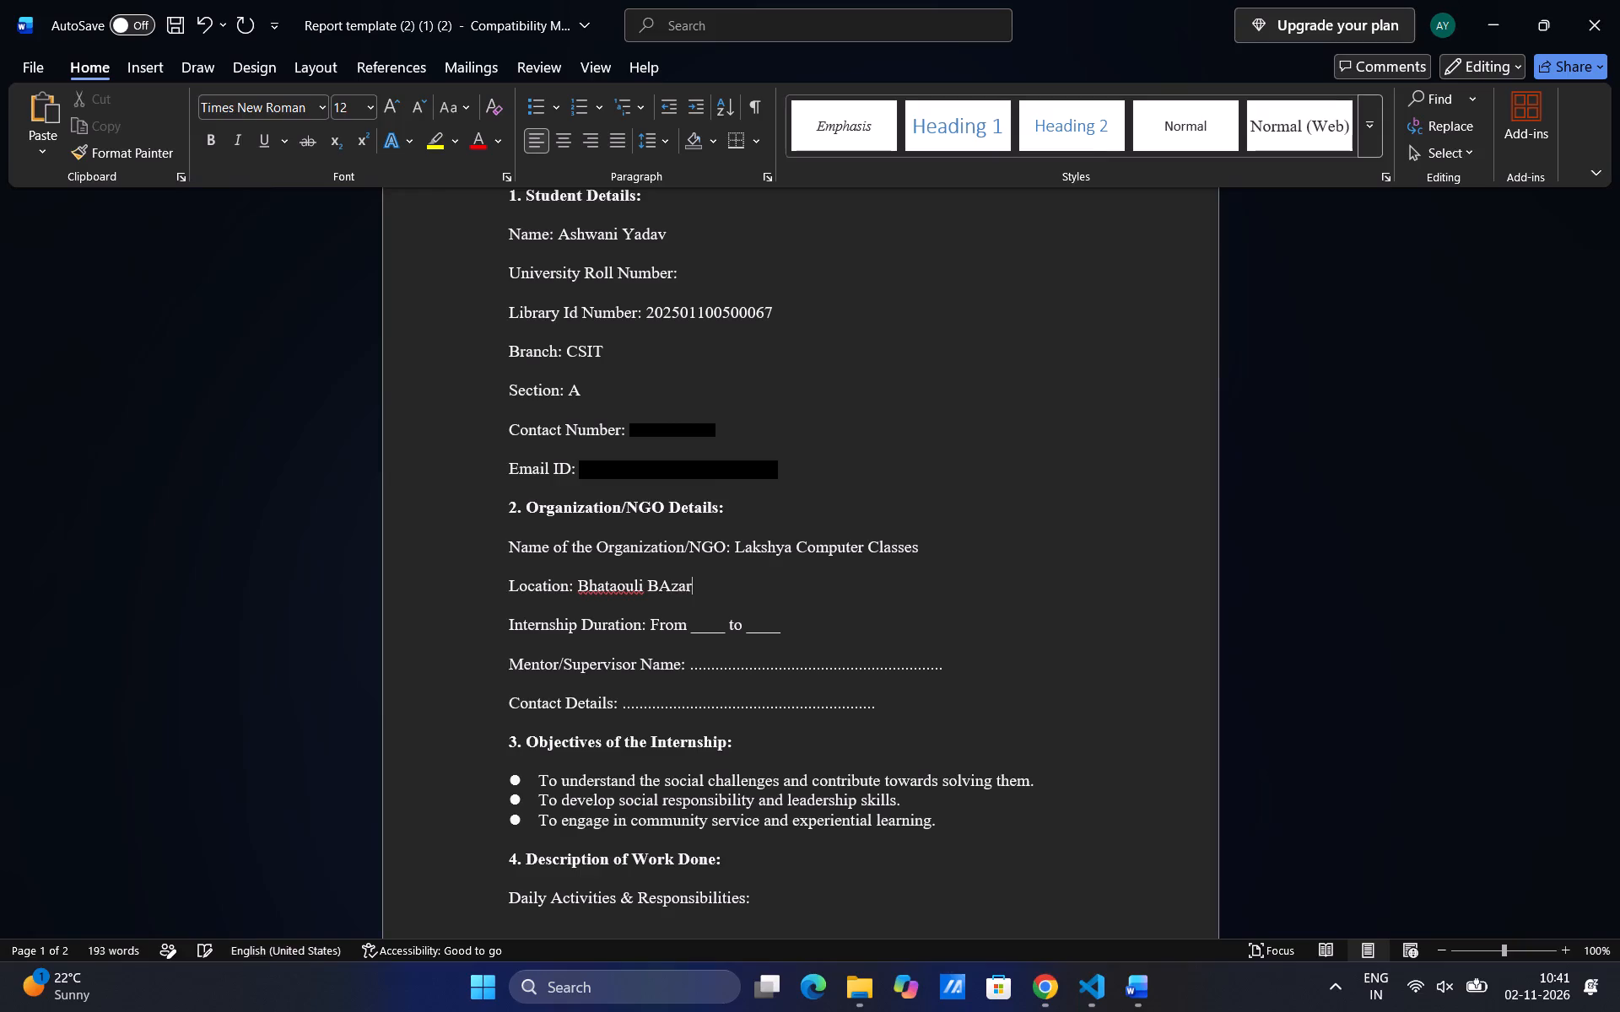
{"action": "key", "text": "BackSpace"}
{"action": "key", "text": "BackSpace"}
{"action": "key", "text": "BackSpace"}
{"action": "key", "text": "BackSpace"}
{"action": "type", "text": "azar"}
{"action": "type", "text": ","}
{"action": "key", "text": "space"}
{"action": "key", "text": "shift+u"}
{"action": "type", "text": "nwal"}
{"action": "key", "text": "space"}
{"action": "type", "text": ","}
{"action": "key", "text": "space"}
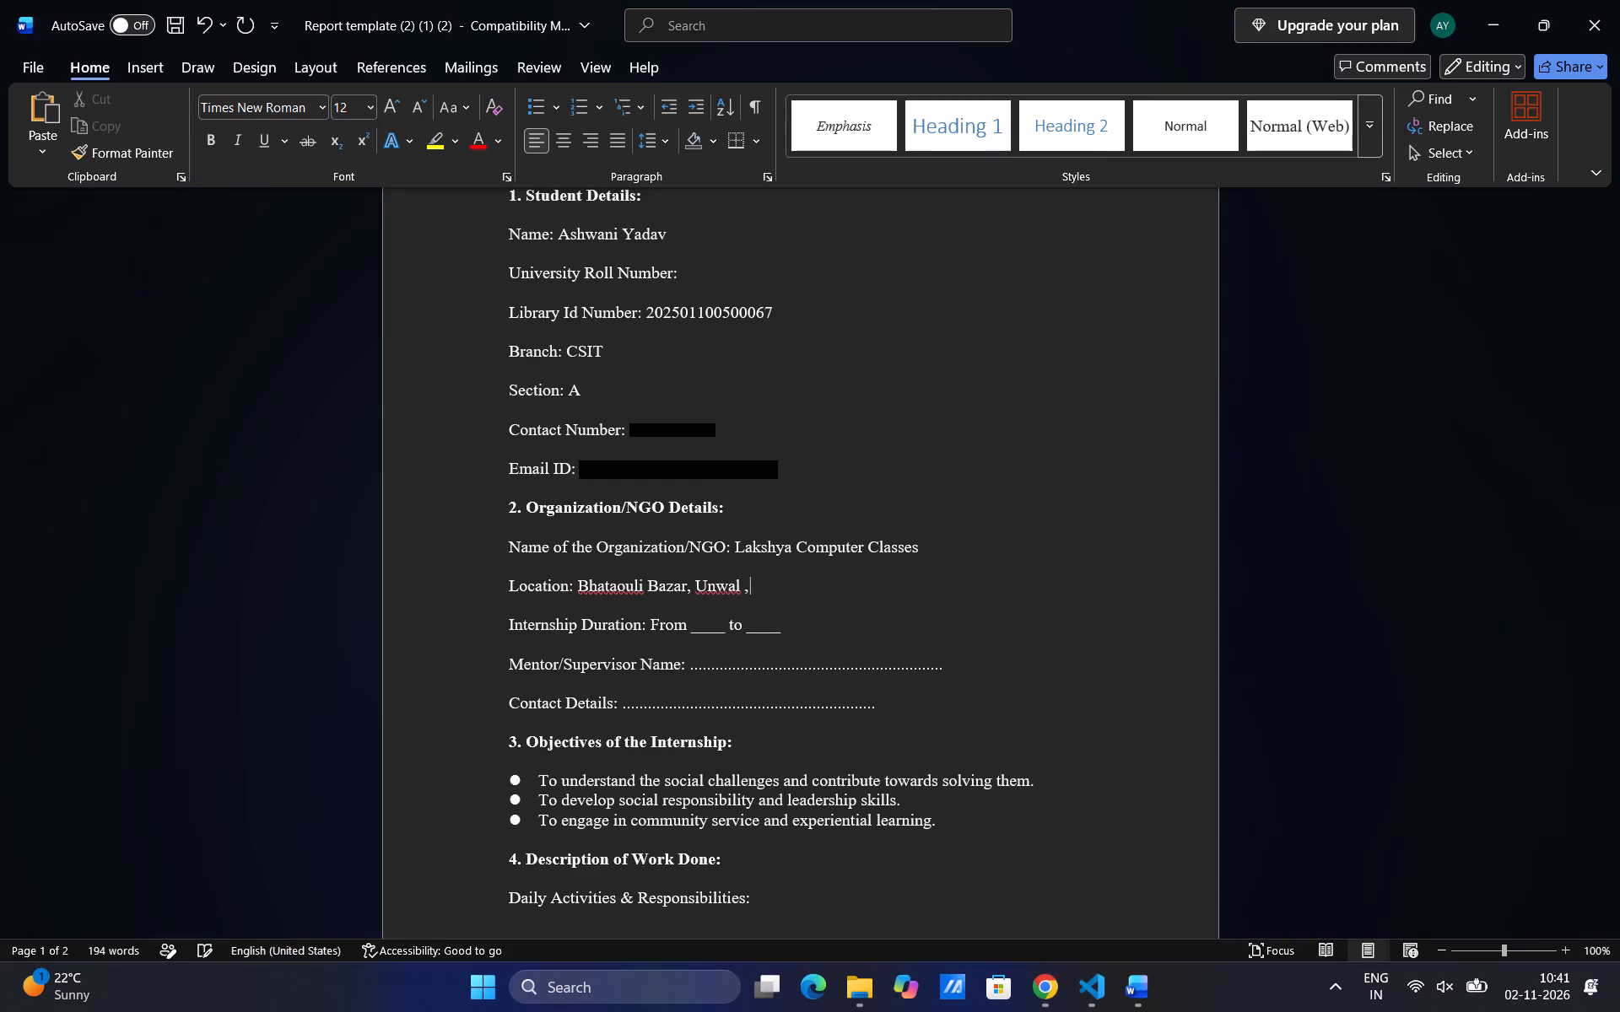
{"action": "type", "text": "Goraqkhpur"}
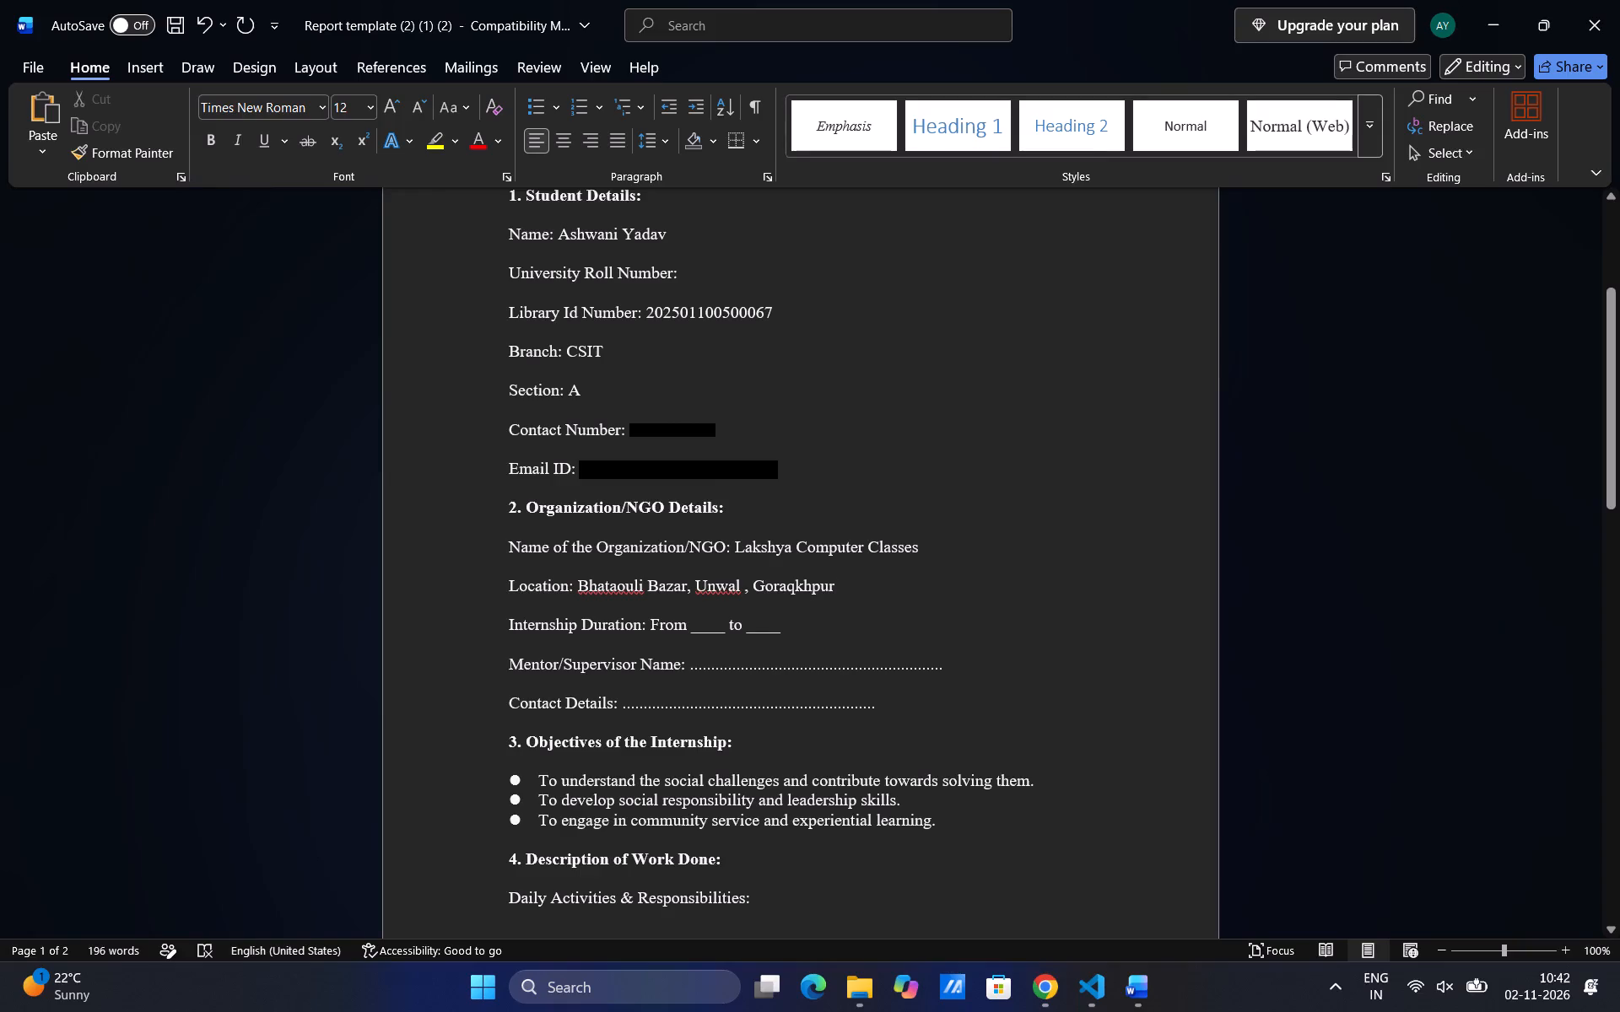
Replace the From blank in Internship Duration with 19/06/2026, removing all of its underscores.
{"action": "left_click", "coordinate": [699, 629]}
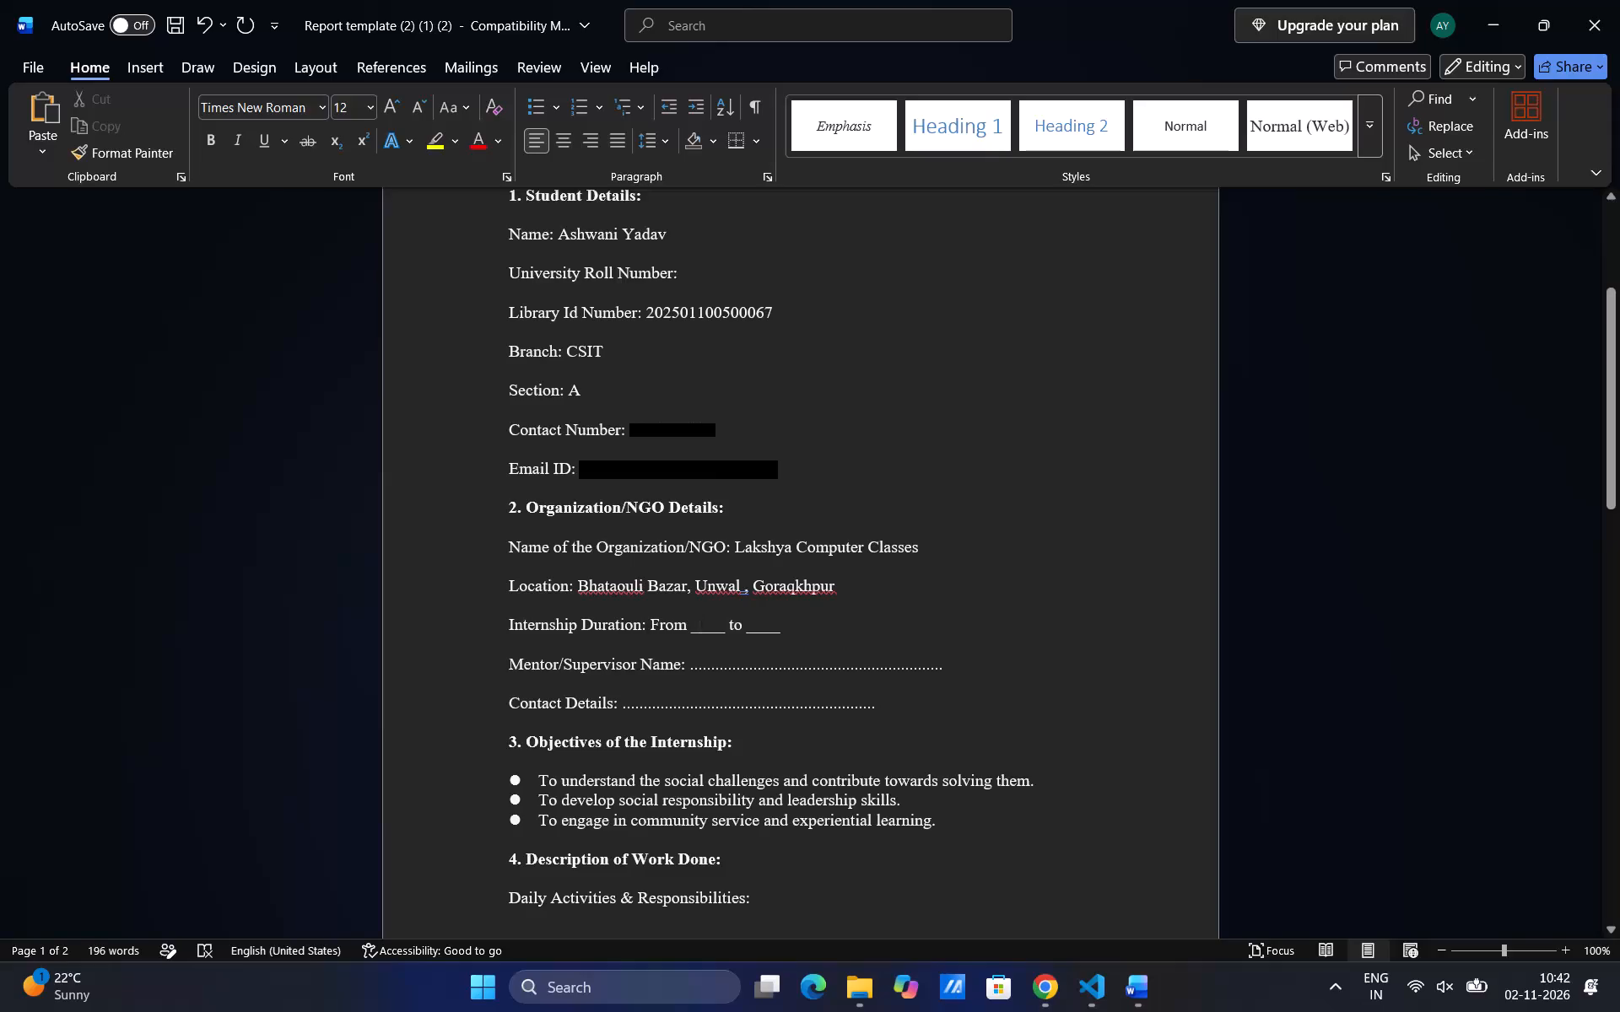
{"action": "key", "text": "BackSpace"}
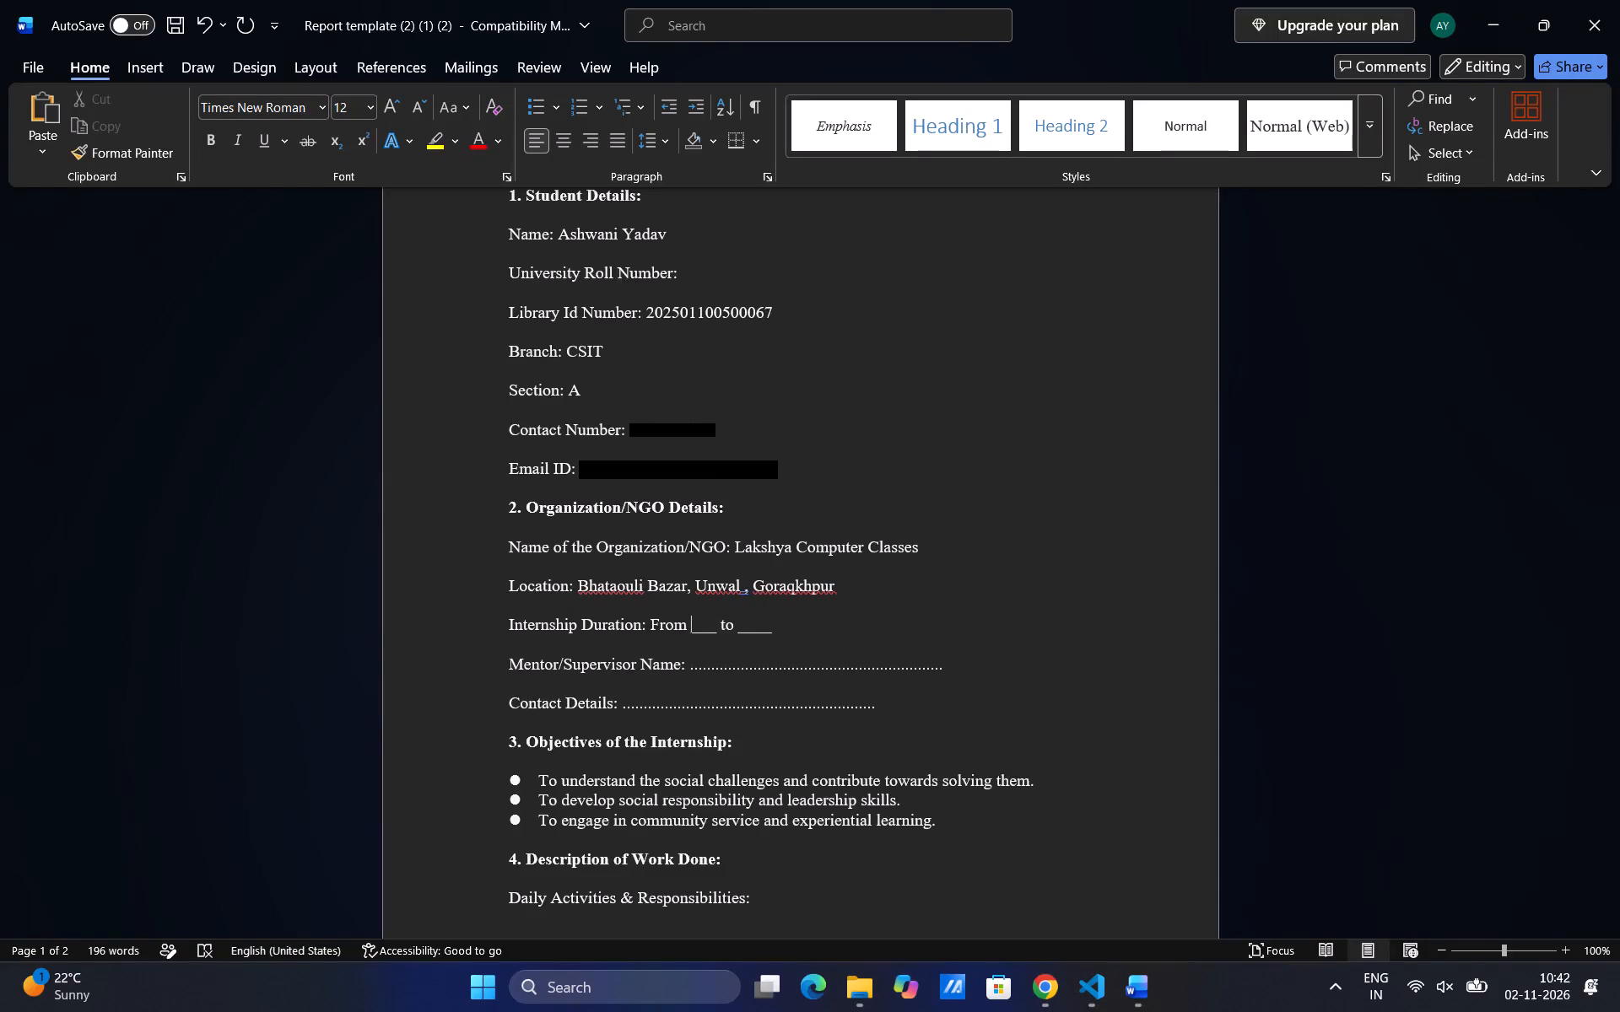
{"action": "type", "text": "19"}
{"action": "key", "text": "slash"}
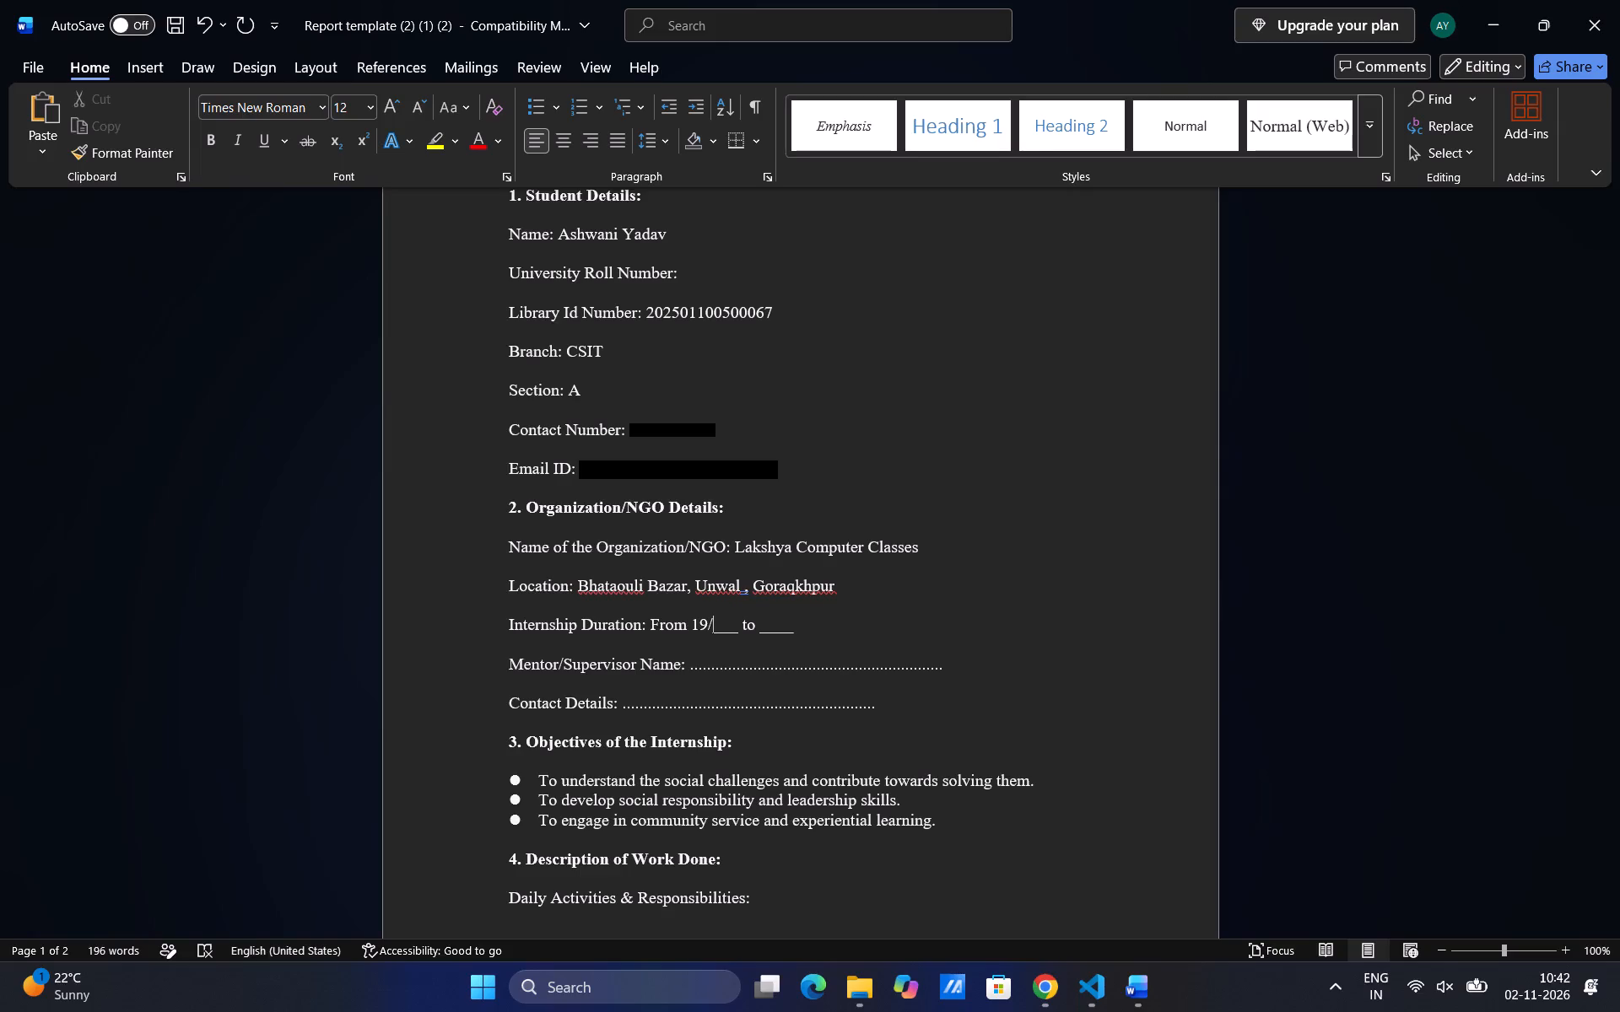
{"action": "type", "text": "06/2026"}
{"action": "left_click", "coordinate": [1190, 747]}
{"action": "key", "text": "Right"}
{"action": "key", "text": "Right"}
{"action": "left_click", "coordinate": [792, 627]}
{"action": "key", "text": "BackSpace"}
{"action": "key", "text": "BackSpace"}
{"action": "key", "text": "BackSpace"}
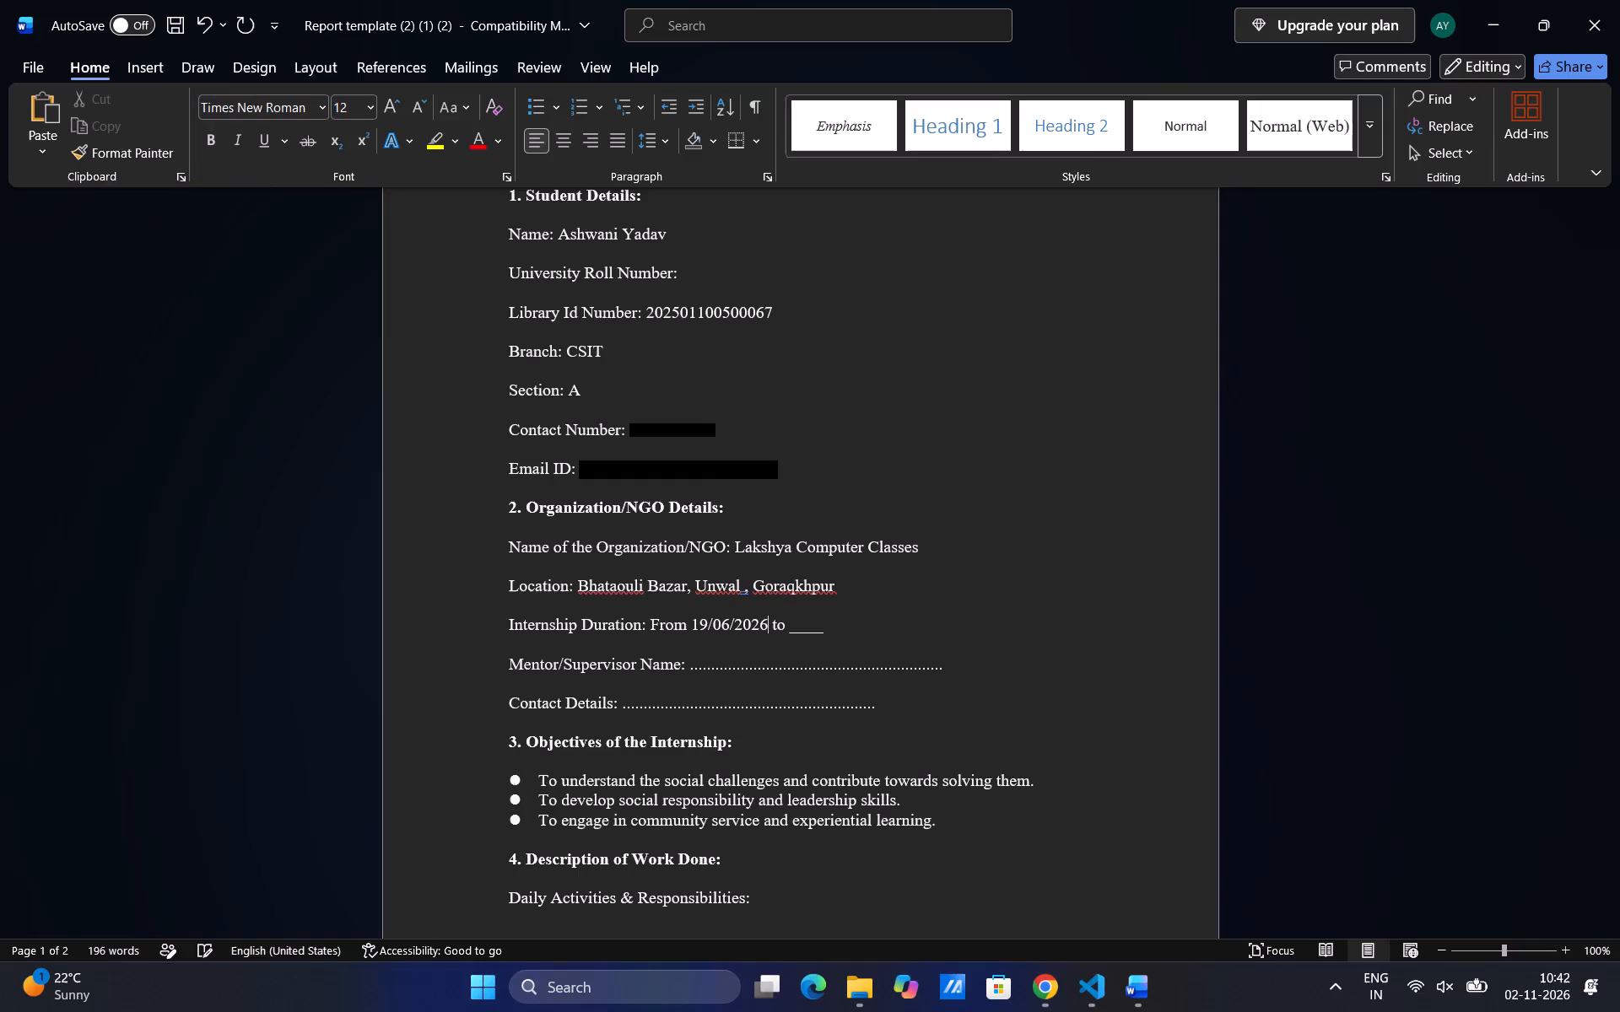
Replace the blank after "to" in Internship Duration with the end date 30/06/2026.
{"action": "left_click", "coordinate": [829, 627]}
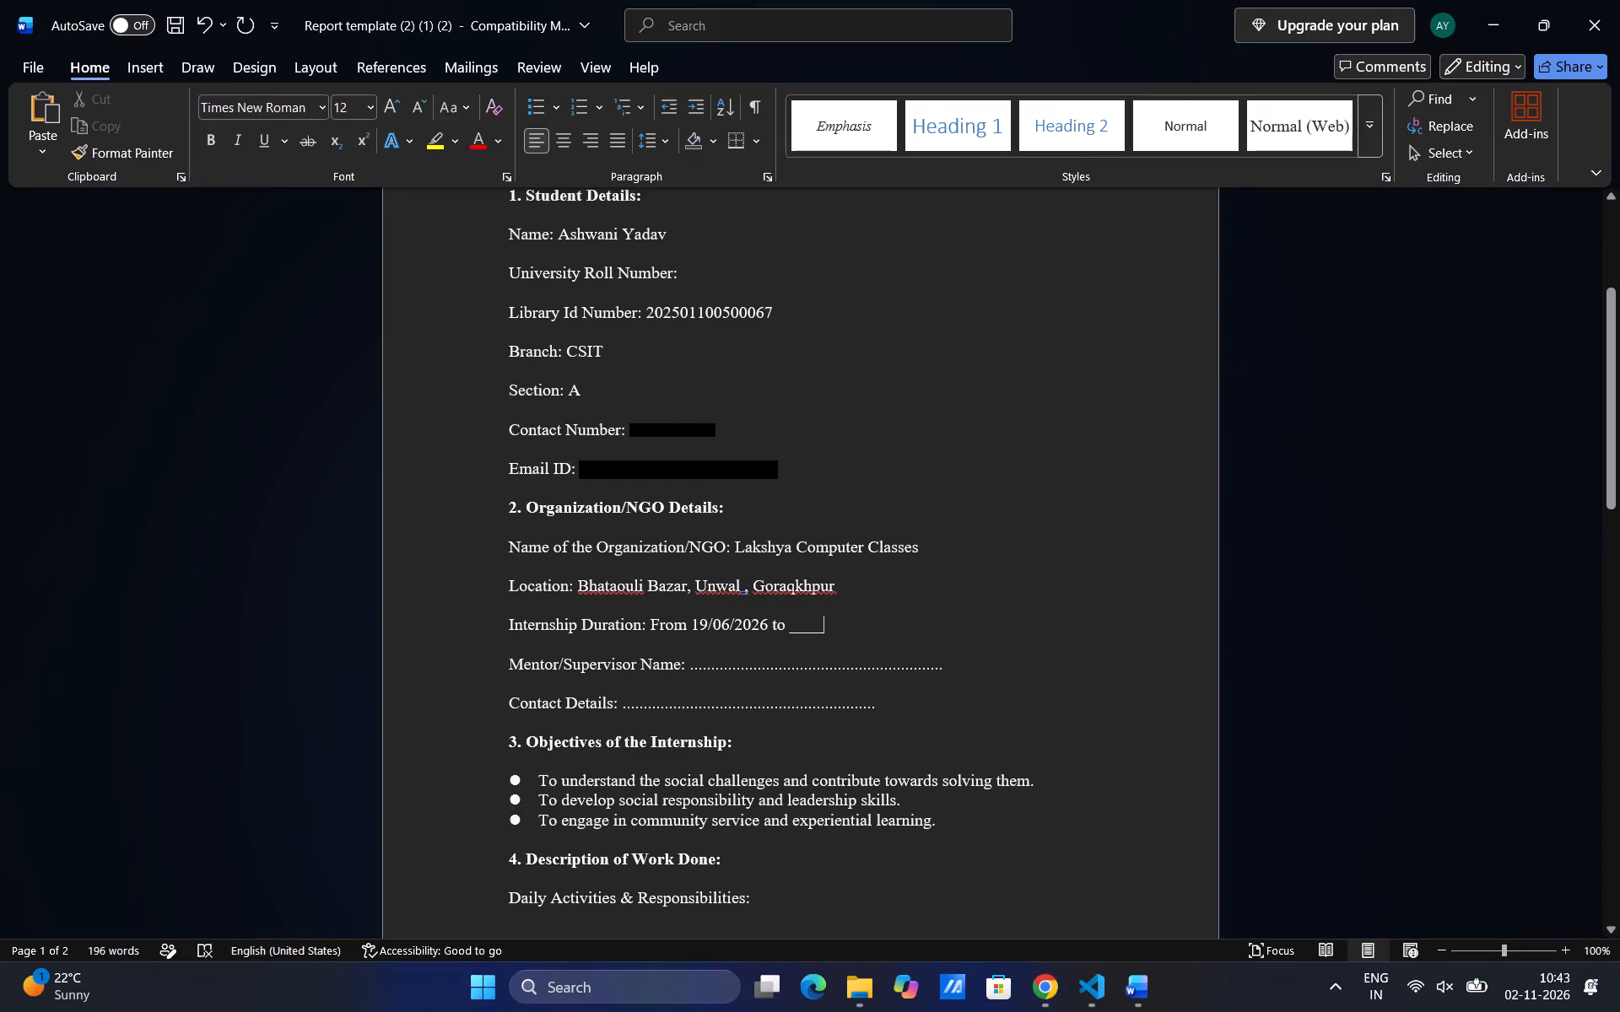
{"action": "key", "text": "BackSpace"}
{"action": "key", "text": "BackSpace"}
{"action": "key", "text": "BackSpace"}
{"action": "key", "text": "BackSpace"}
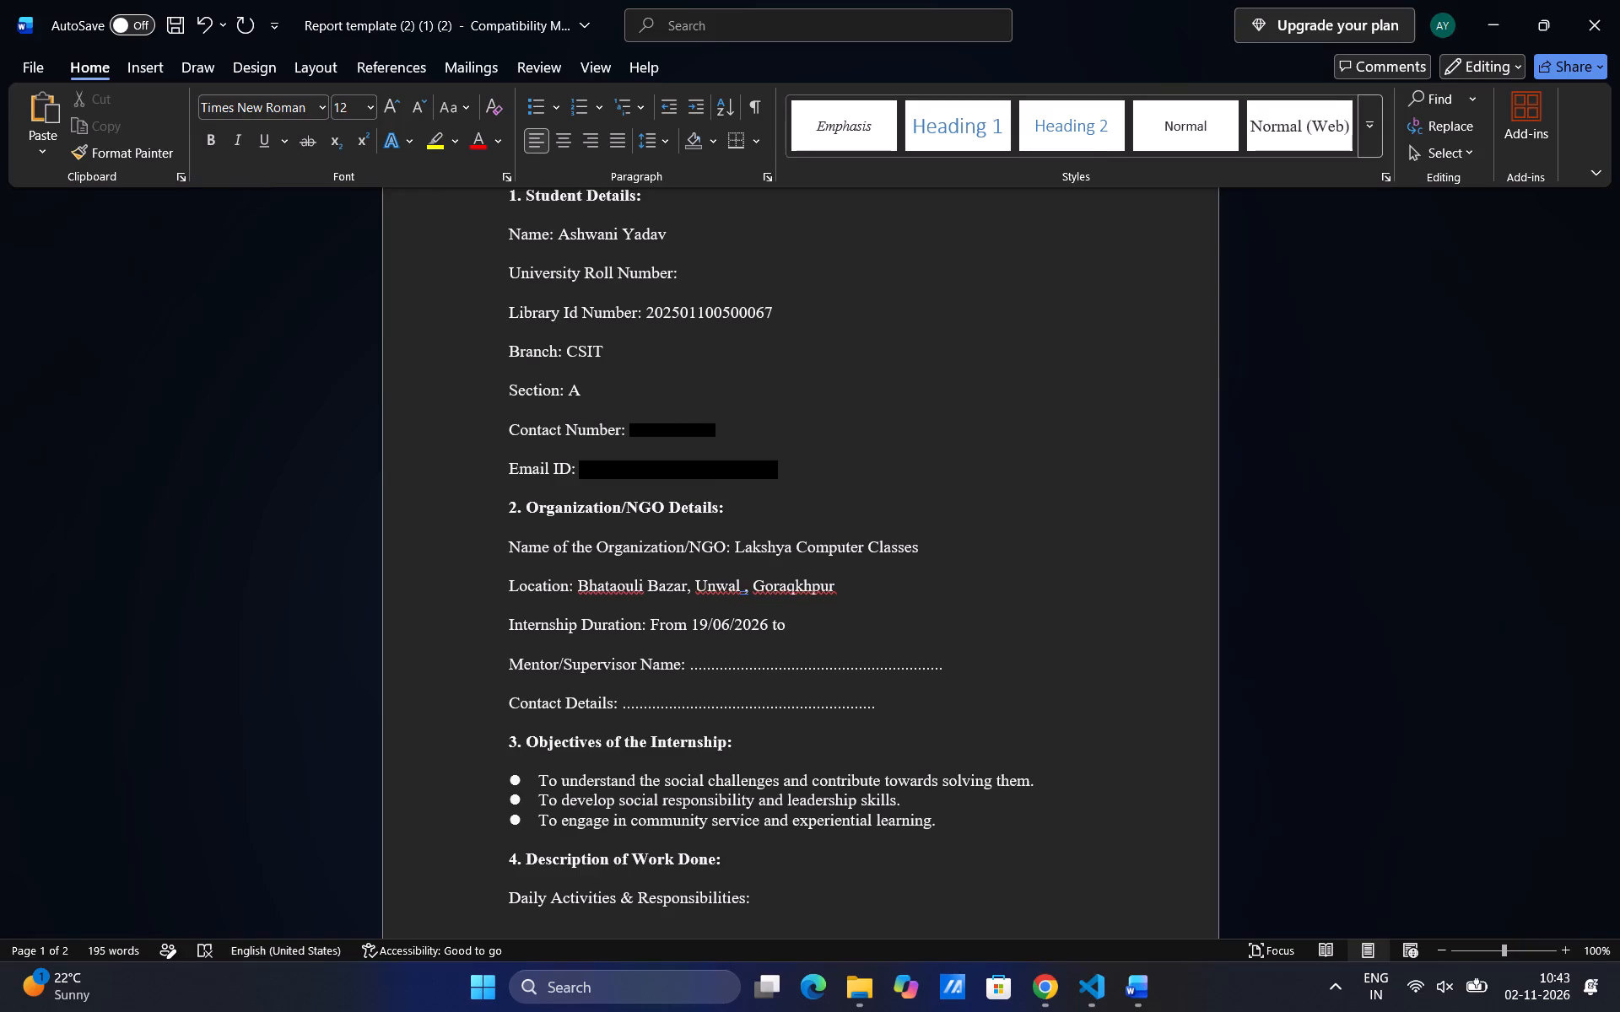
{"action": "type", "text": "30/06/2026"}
{"action": "scroll", "coordinate": [829, 627], "scroll_direction": "down", "scroll_amount": 1}
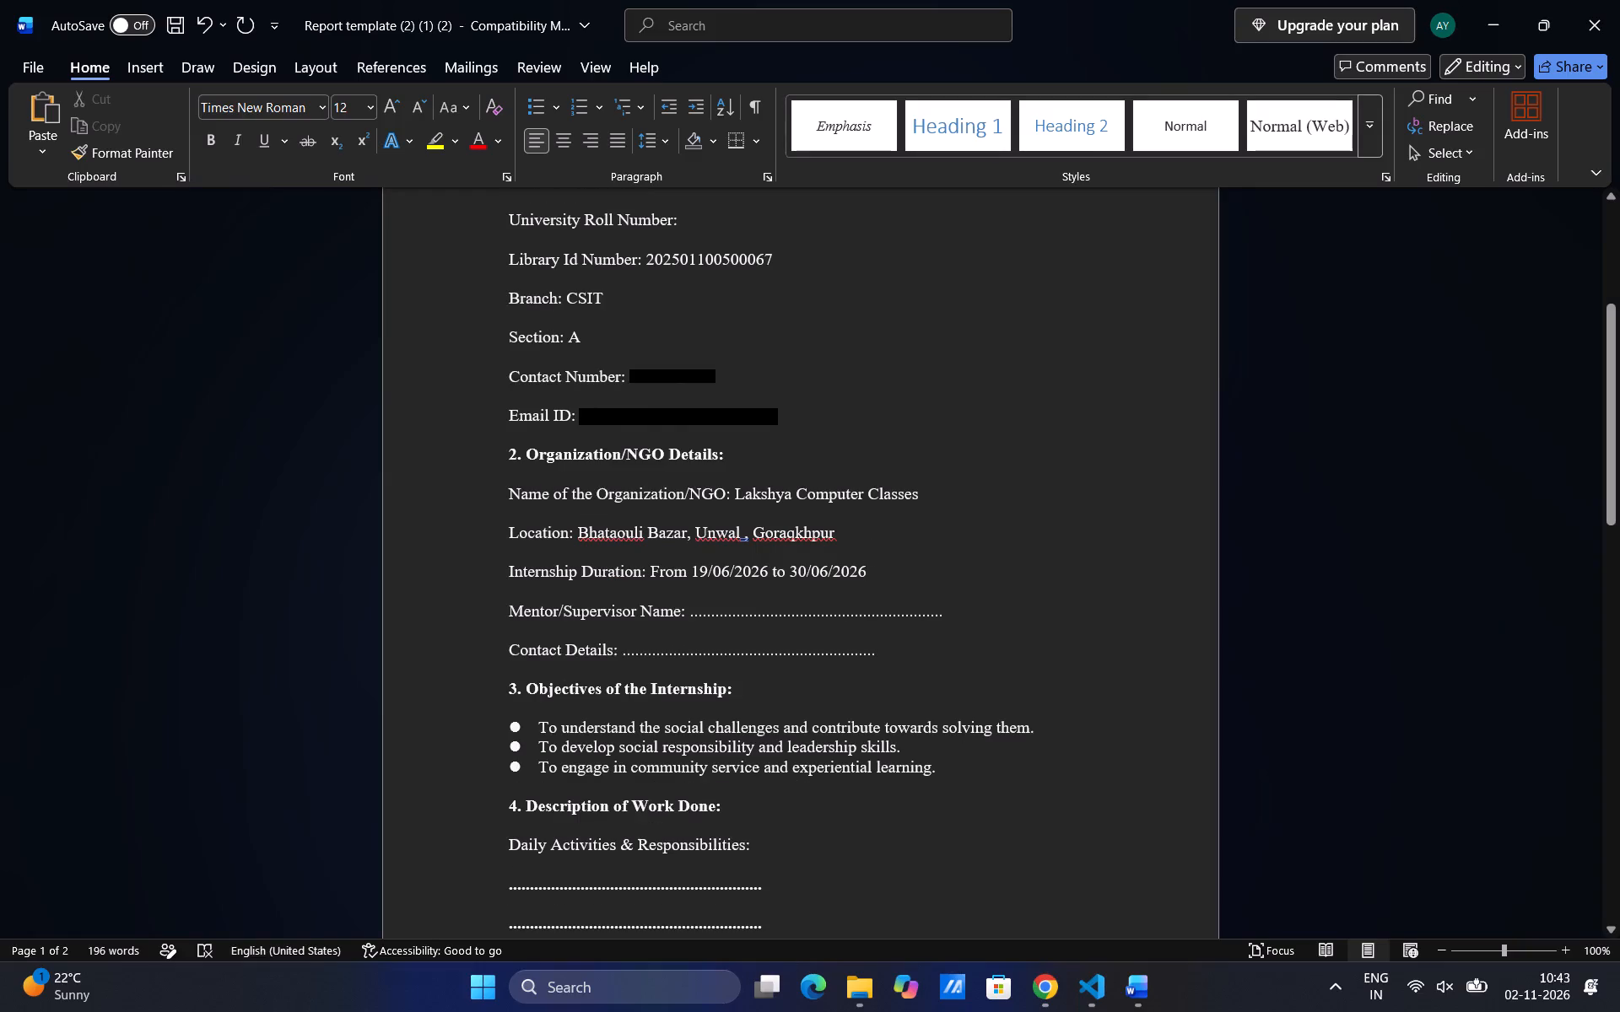
Delete the dotted placeholder after Mentor/Supervisor Name in Organization/NGO Details.
{"action": "left_click_drag", "start_coordinate": [943, 616], "coordinate": [694, 618]}
{"action": "key", "text": "BackSpace"}
{"action": "key", "text": "BackSpace"}
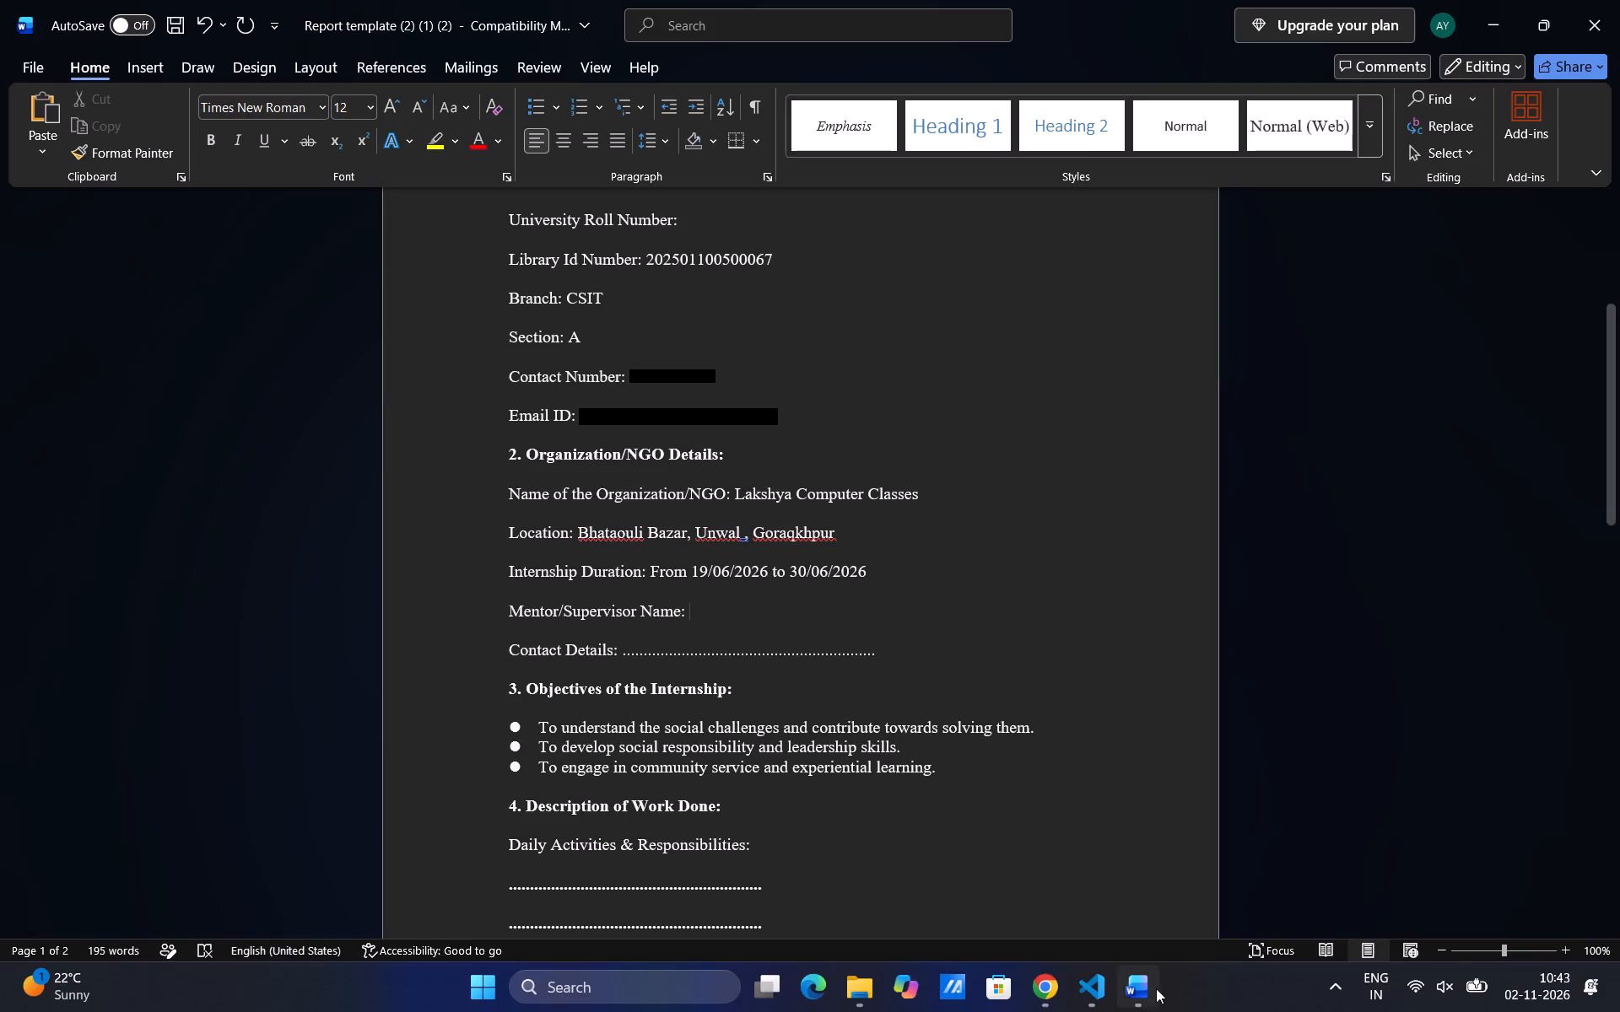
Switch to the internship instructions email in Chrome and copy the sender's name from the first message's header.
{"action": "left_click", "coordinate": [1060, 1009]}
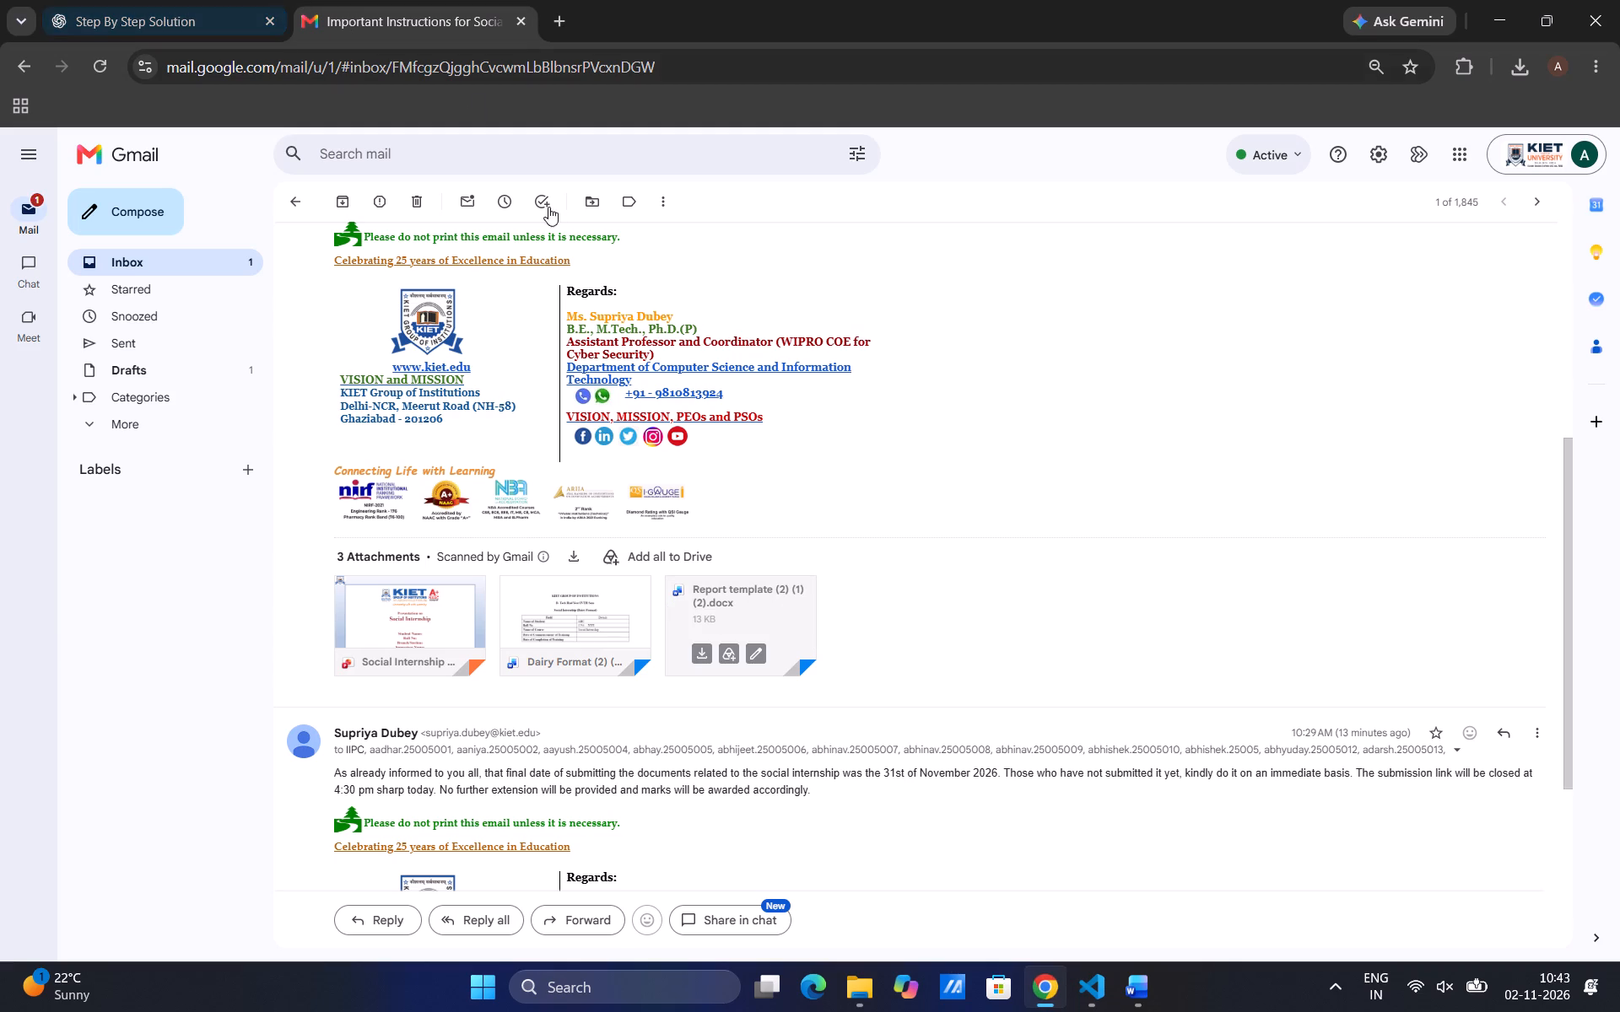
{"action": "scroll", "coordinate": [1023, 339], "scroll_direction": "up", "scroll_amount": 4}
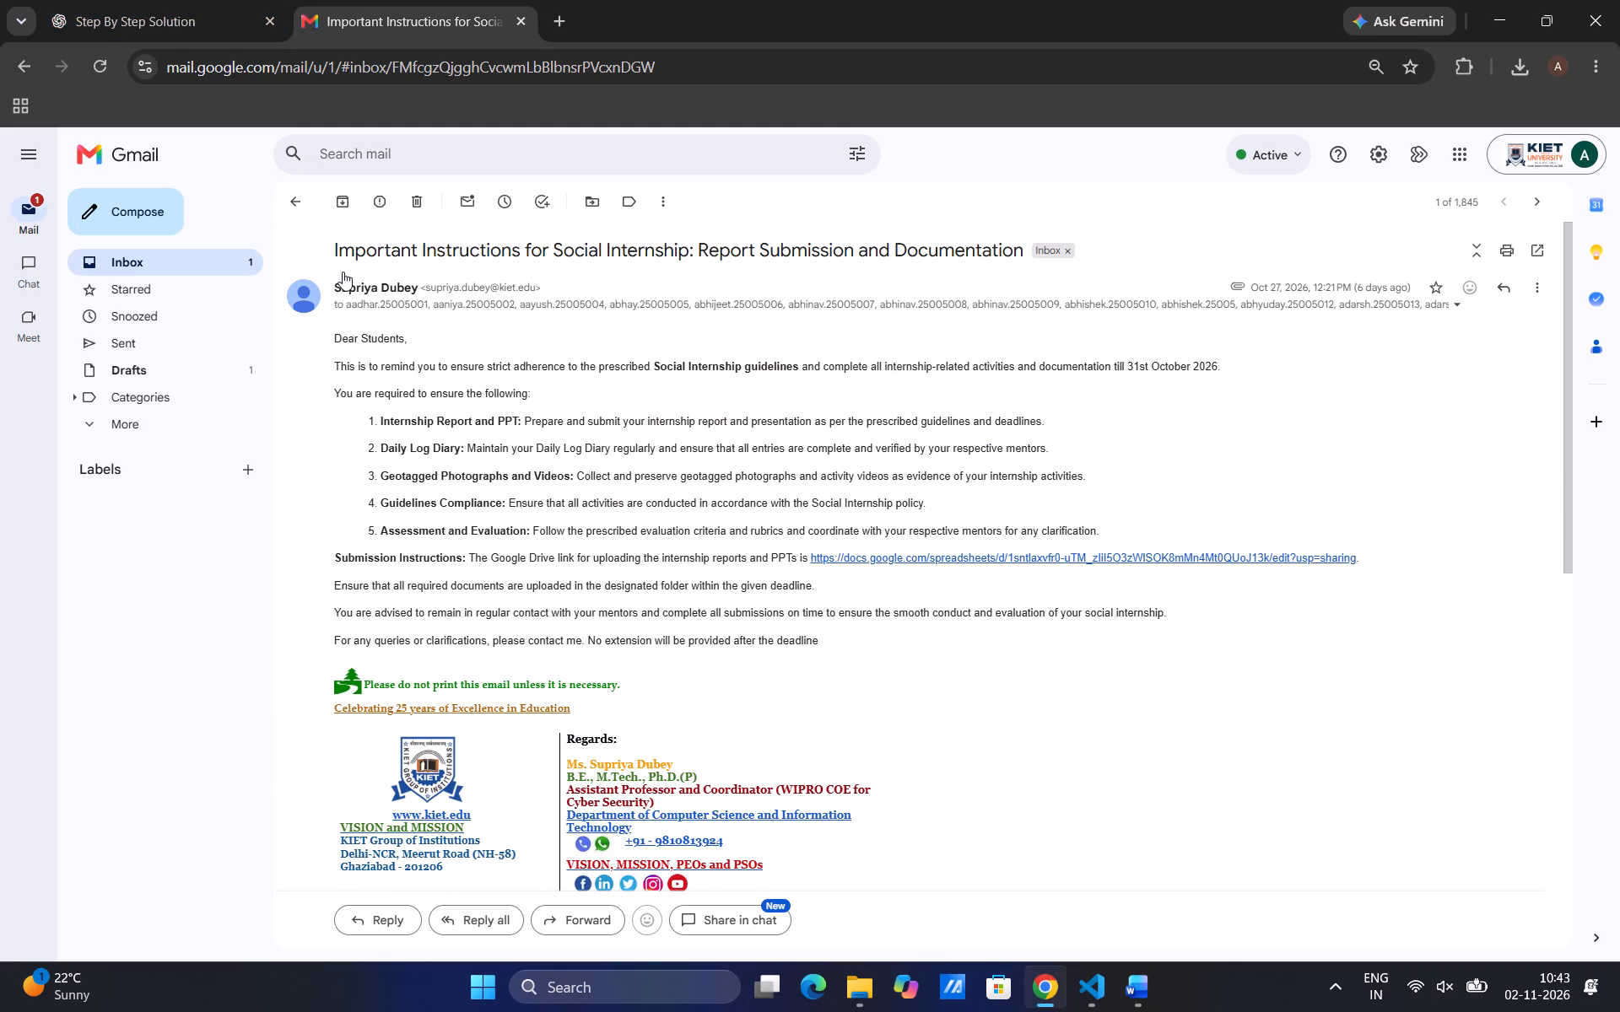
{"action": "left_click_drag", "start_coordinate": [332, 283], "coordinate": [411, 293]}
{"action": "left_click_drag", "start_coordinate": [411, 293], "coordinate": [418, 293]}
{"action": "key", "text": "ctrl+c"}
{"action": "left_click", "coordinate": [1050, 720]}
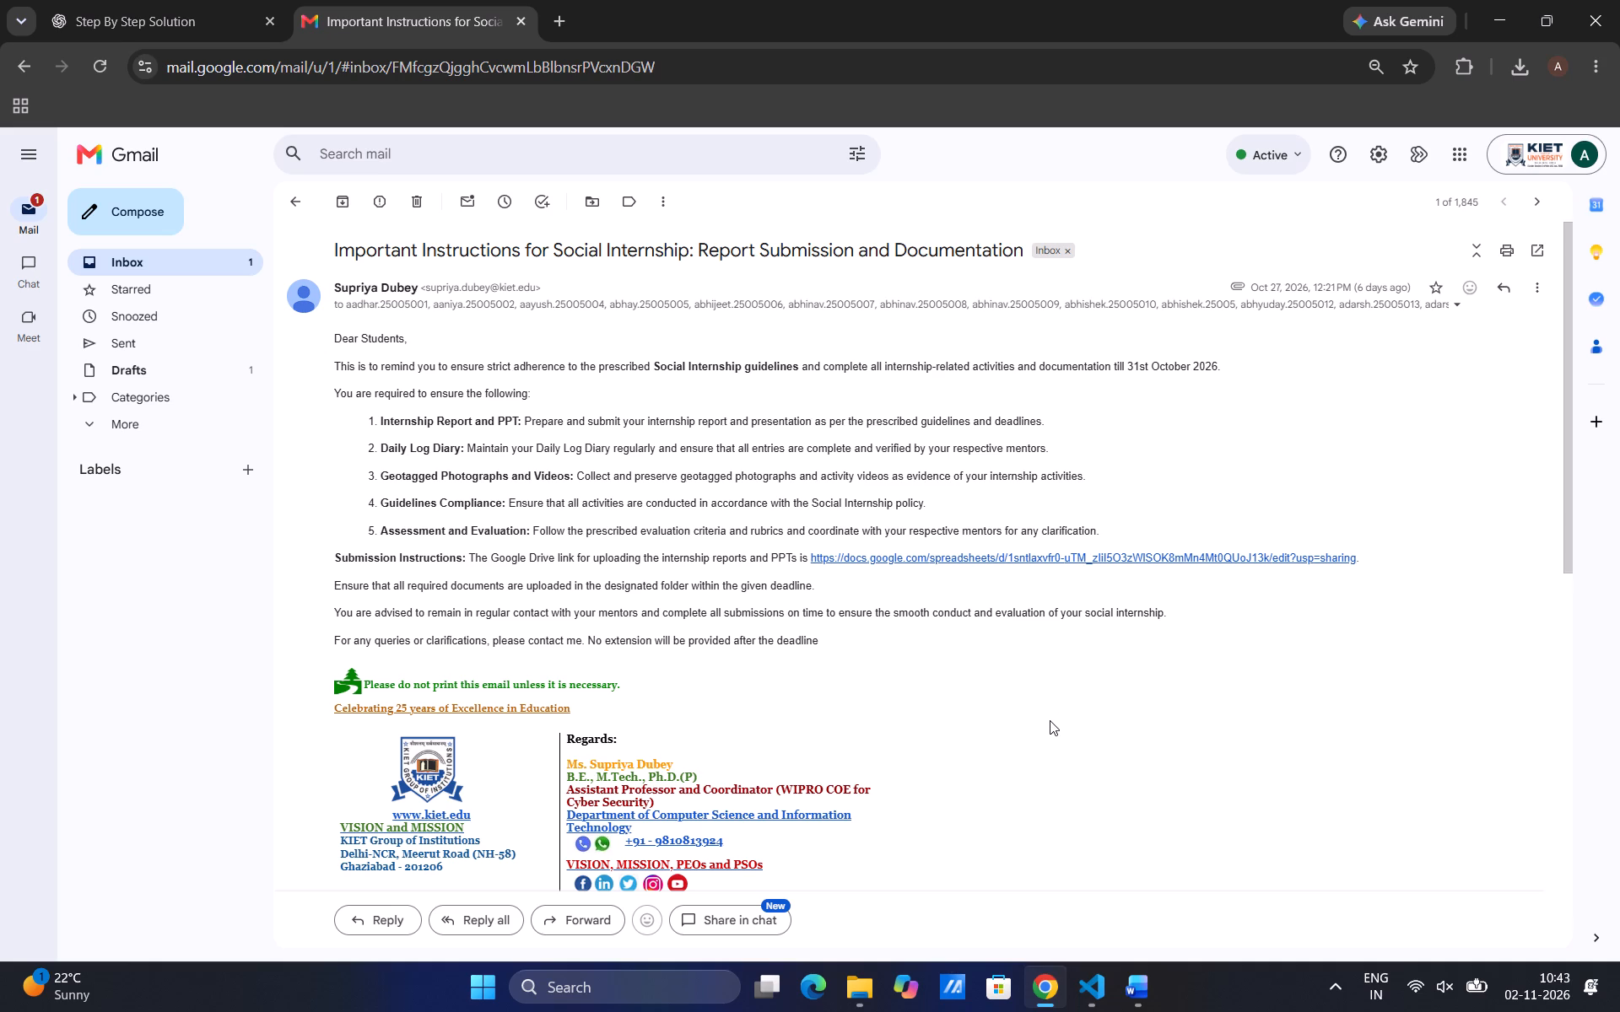
Copy the sender's titled name from the signature of the latest message in Chrome and paste it after Mentor/Supervisor Name in Word.
{"action": "scroll", "coordinate": [1050, 720], "scroll_direction": "down", "scroll_amount": 2}
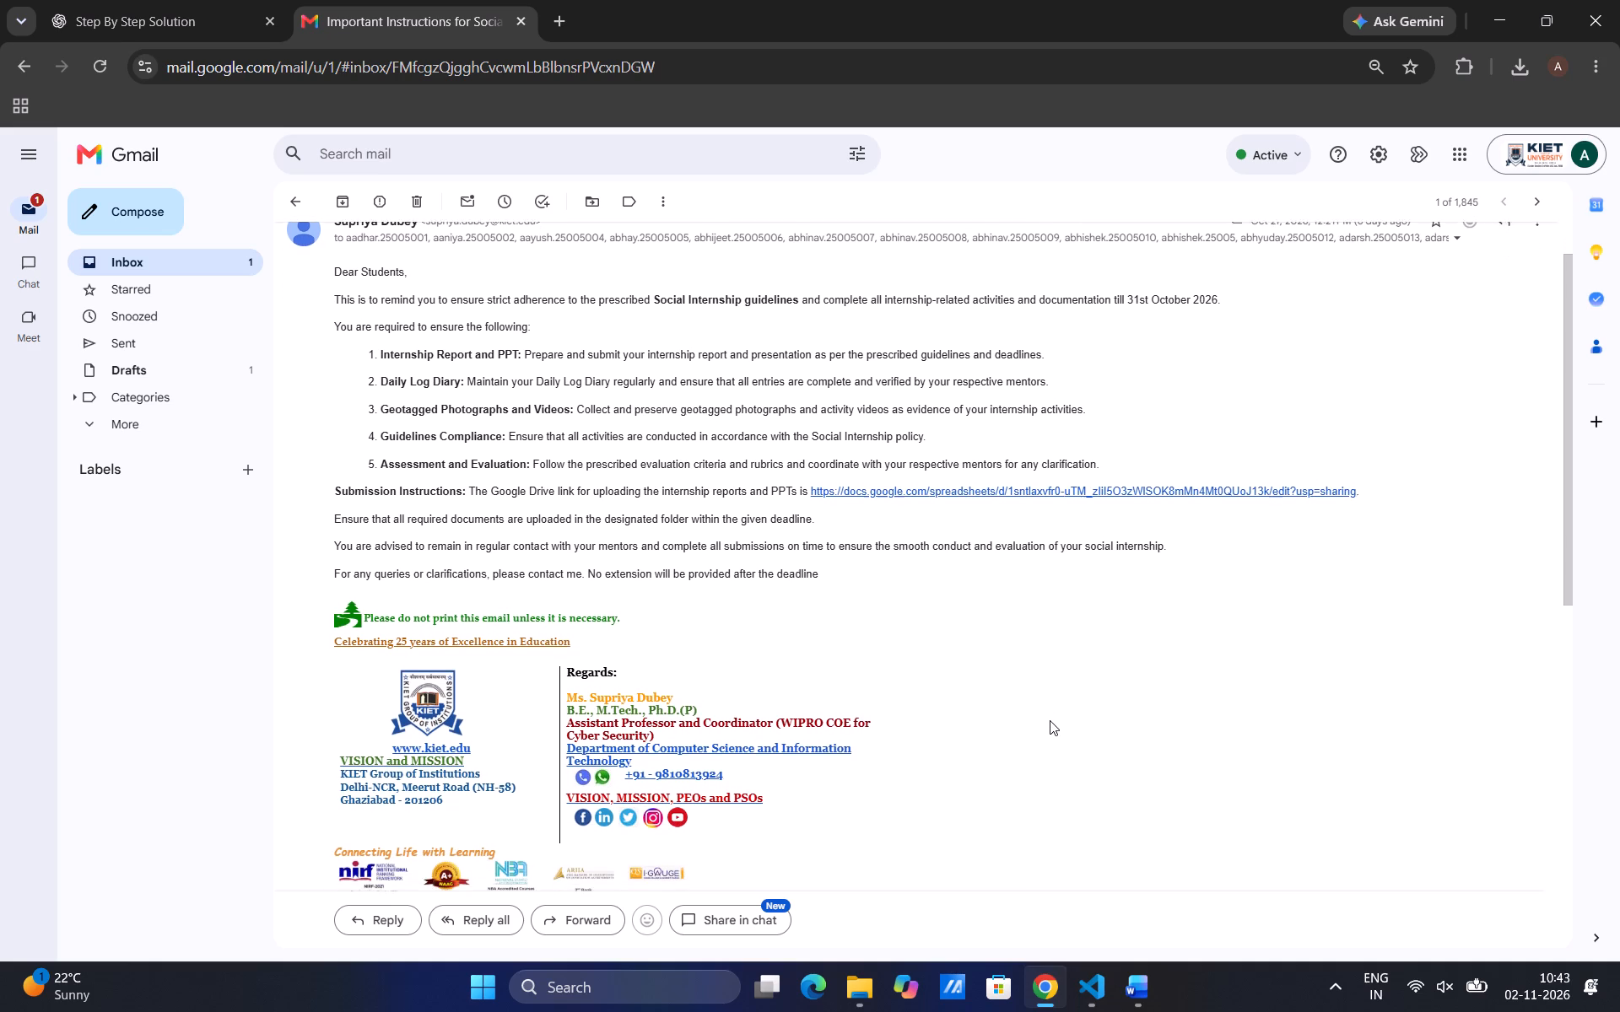
{"action": "scroll", "coordinate": [1050, 720], "scroll_direction": "down", "scroll_amount": 7}
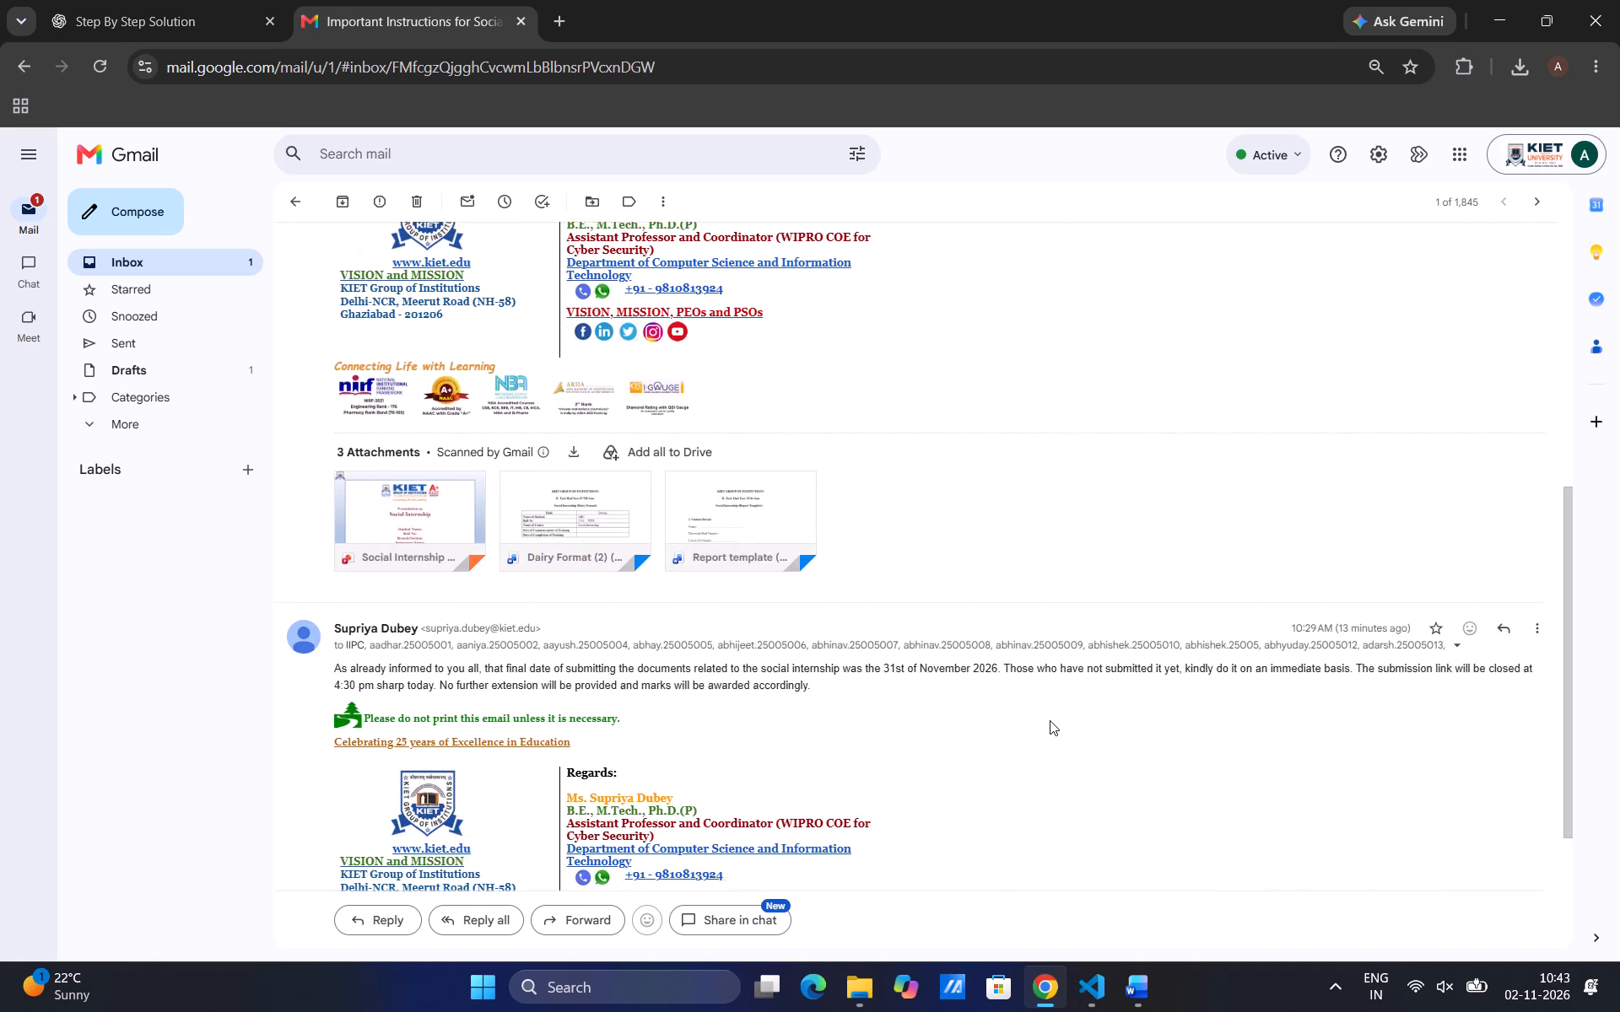
{"action": "scroll", "coordinate": [1050, 720], "scroll_direction": "down", "scroll_amount": 3}
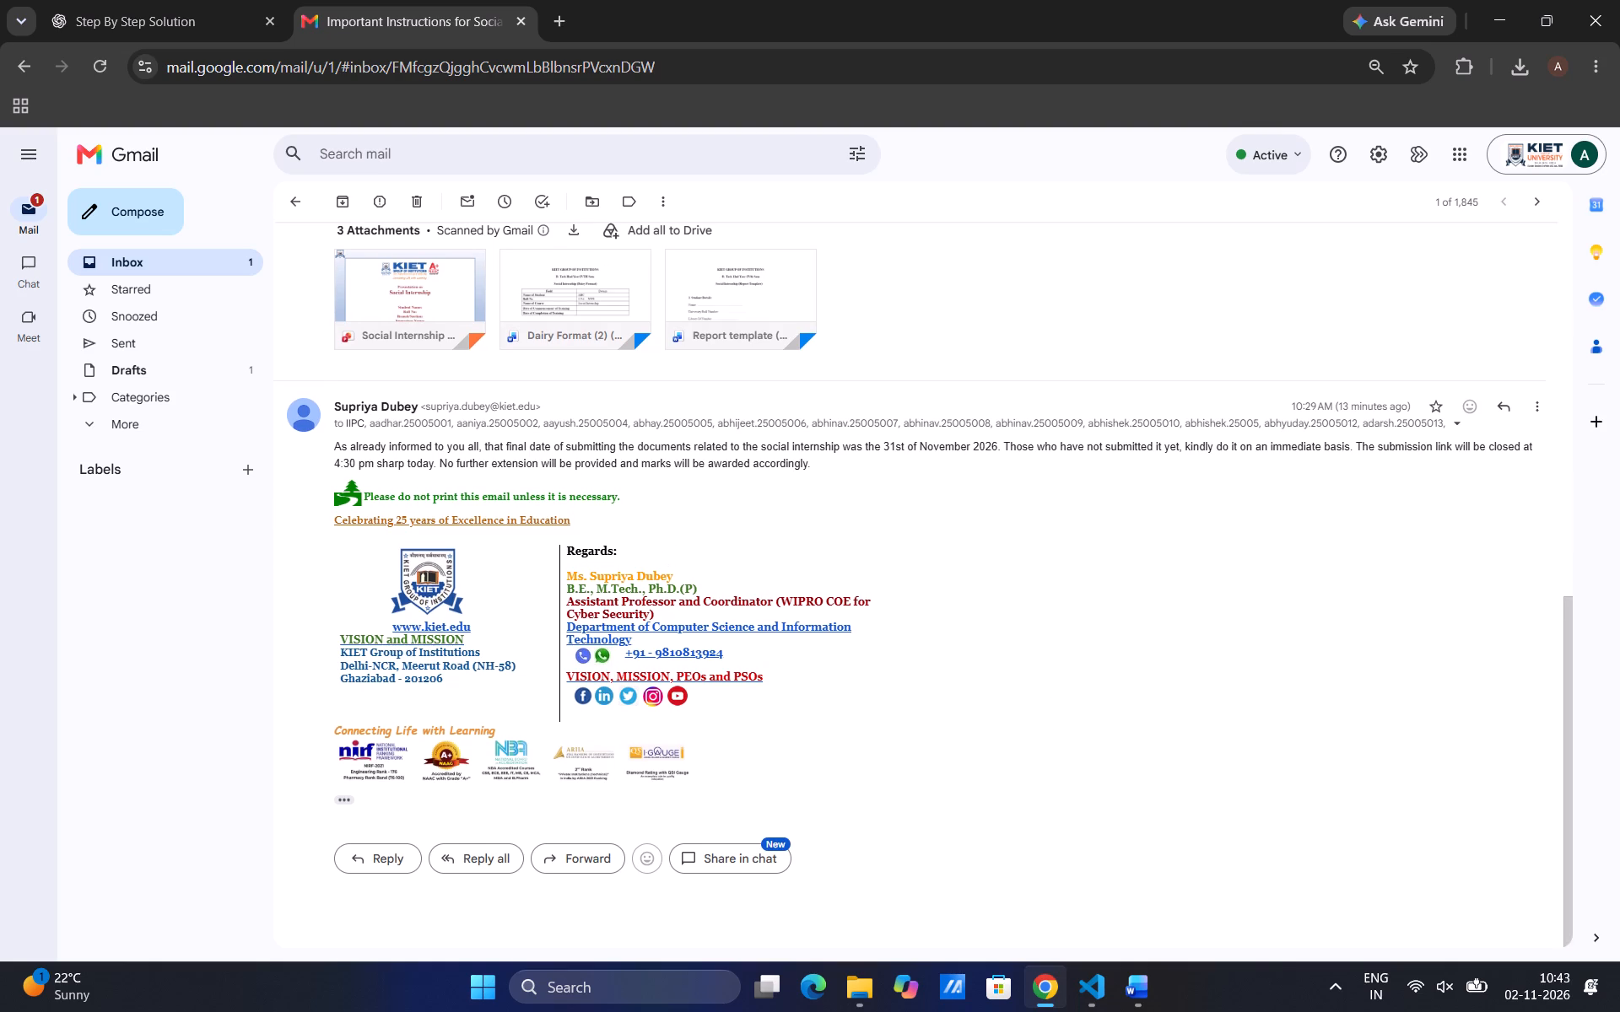
{"action": "left_click_drag", "start_coordinate": [672, 575], "coordinate": [567, 573]}
{"action": "key", "text": "ctrl+c"}
{"action": "left_click", "coordinate": [1043, 797]}
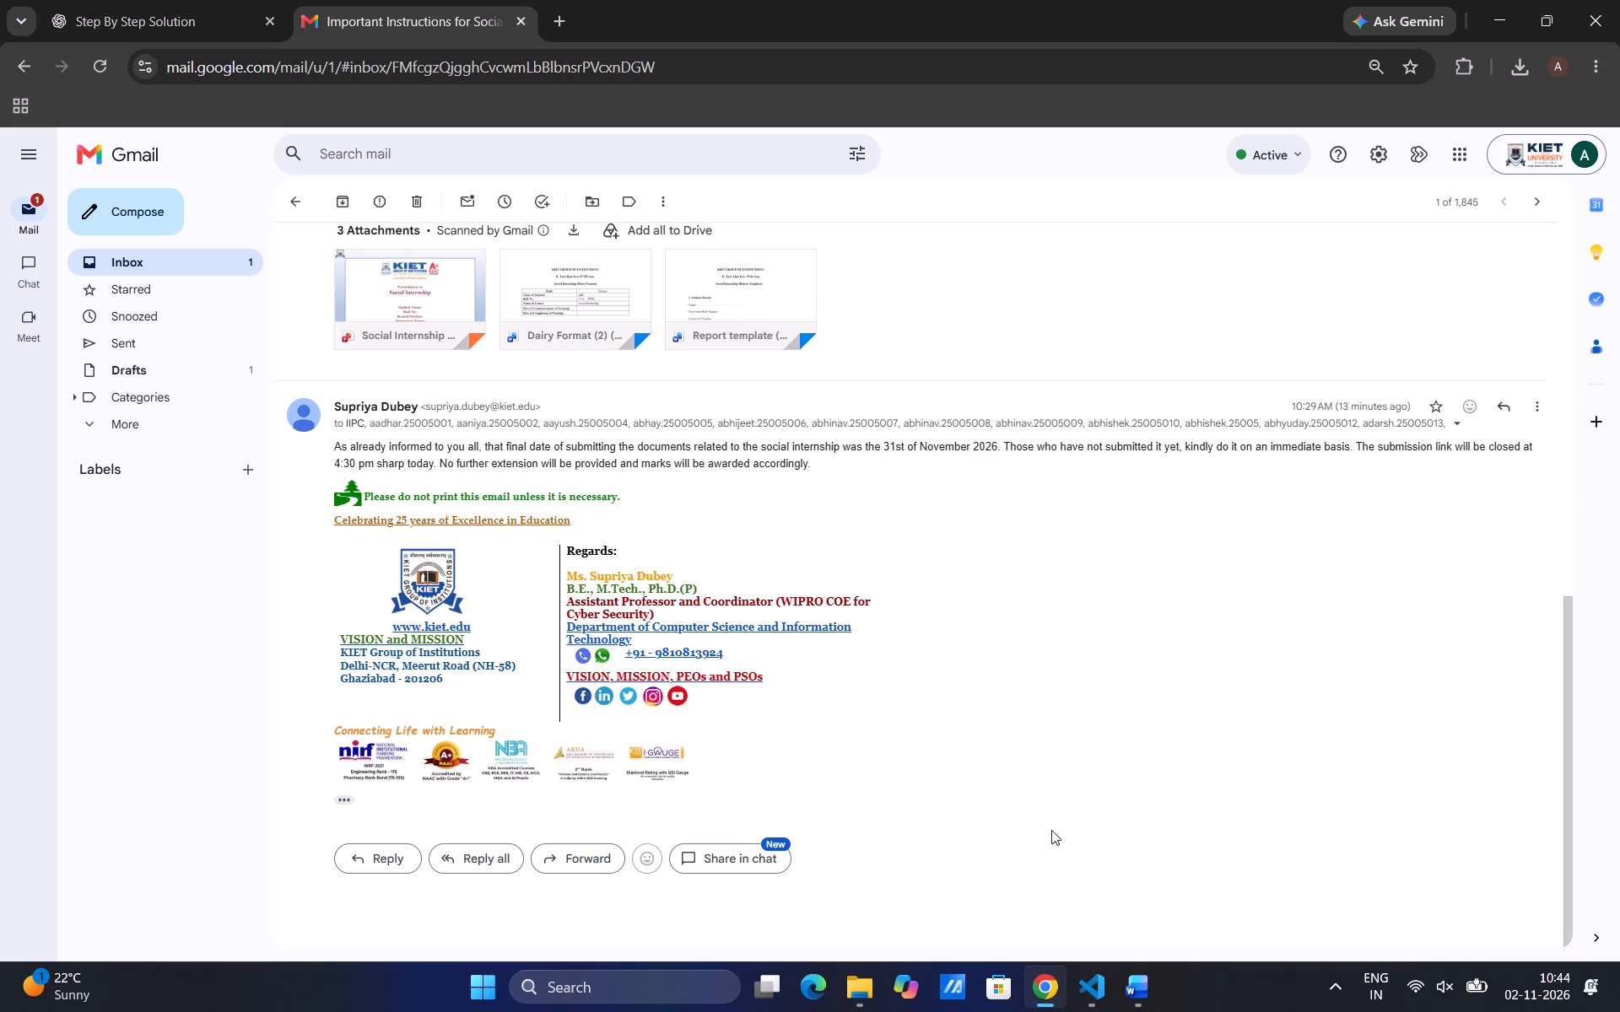
{"action": "left_click", "coordinate": [1137, 989]}
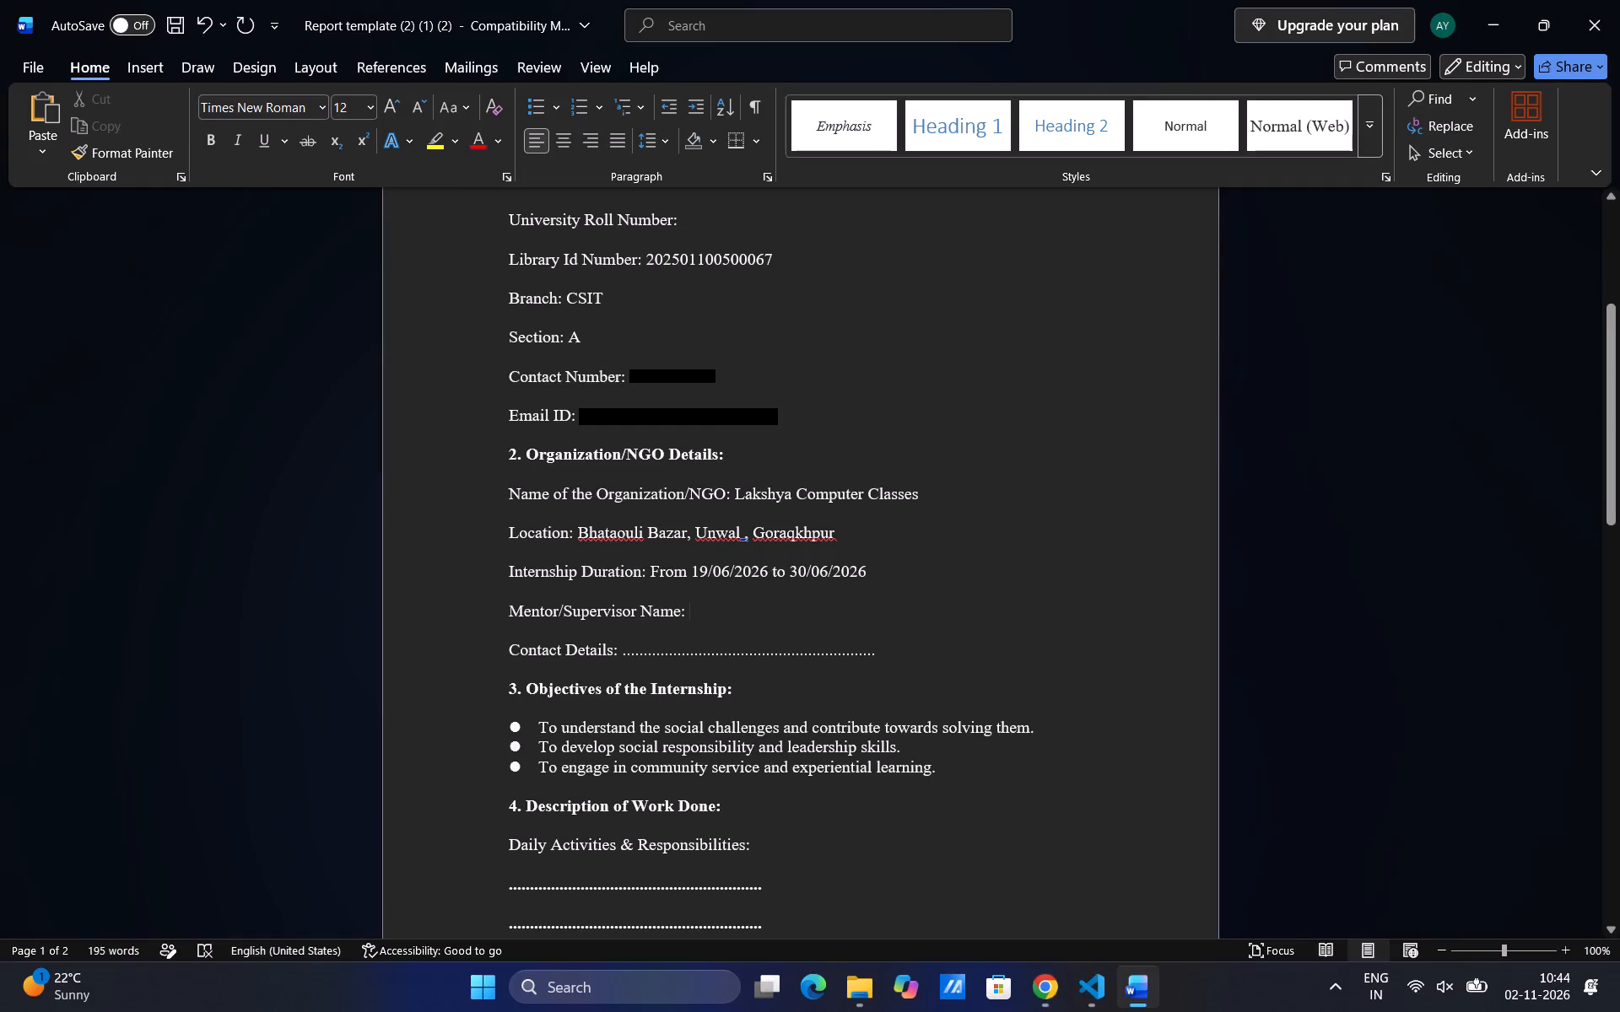
{"action": "key", "text": "ctrl+v"}
{"action": "left_click", "coordinate": [982, 661]}
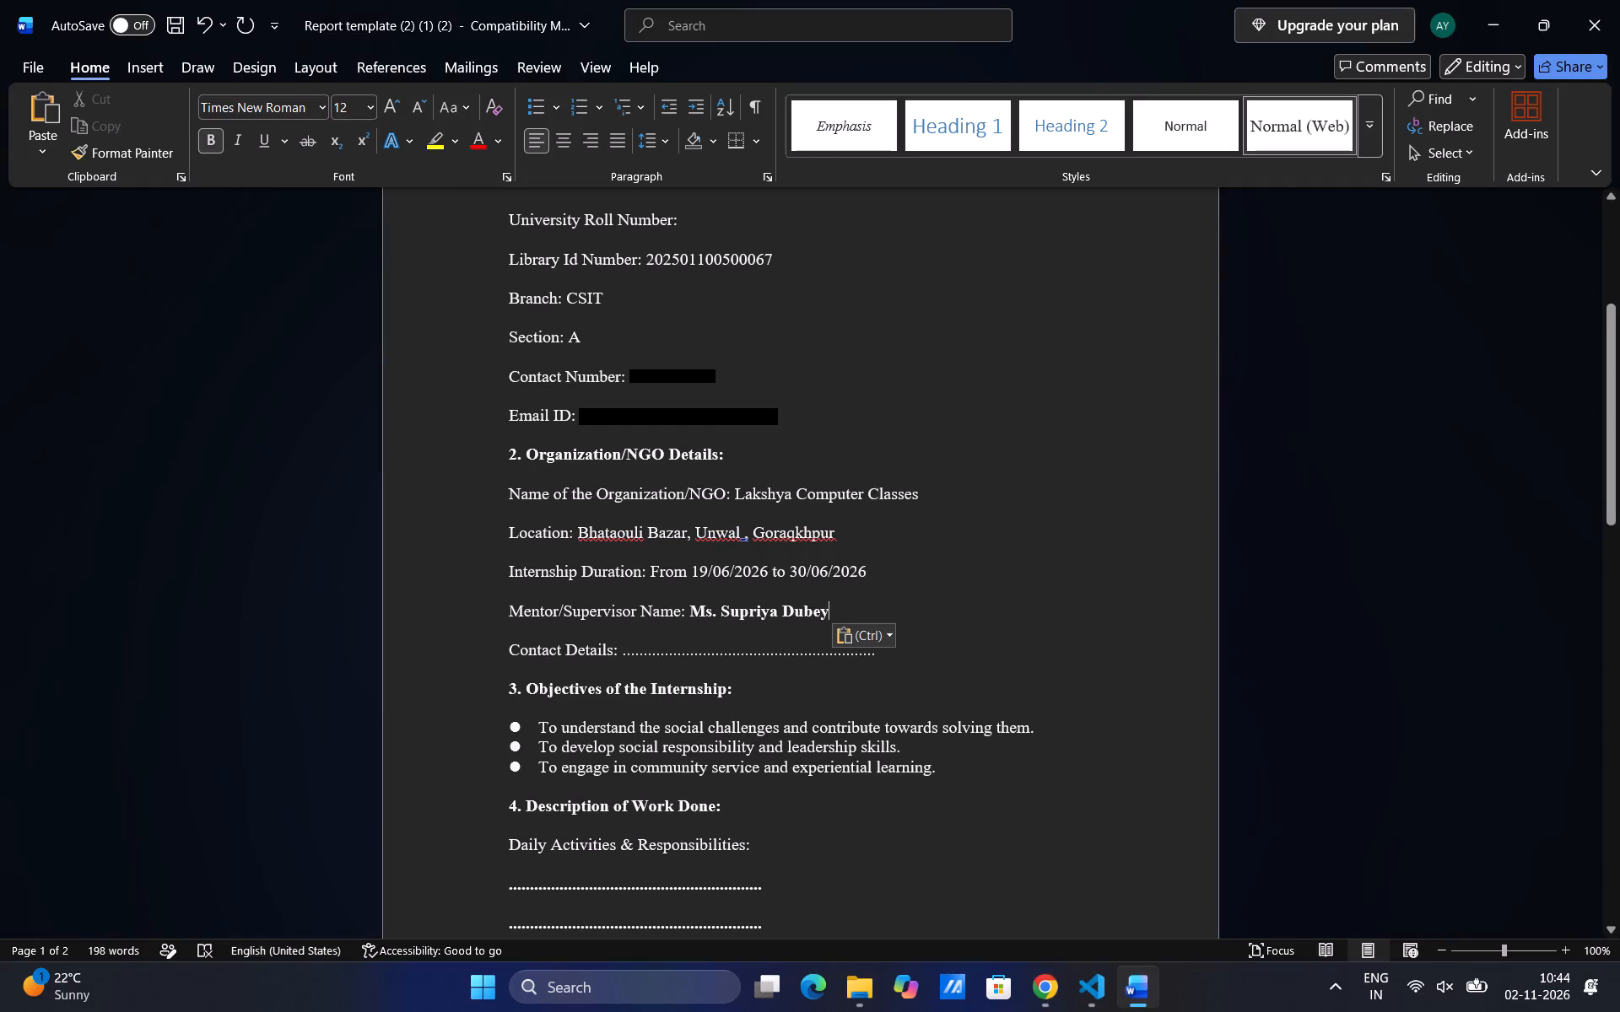
Delete the entire Contact Details line, including its dotted placeholder, from Organization/NGO Details.
{"action": "left_click_drag", "start_coordinate": [889, 650], "coordinate": [444, 652]}
{"action": "key", "text": "BackSpace"}
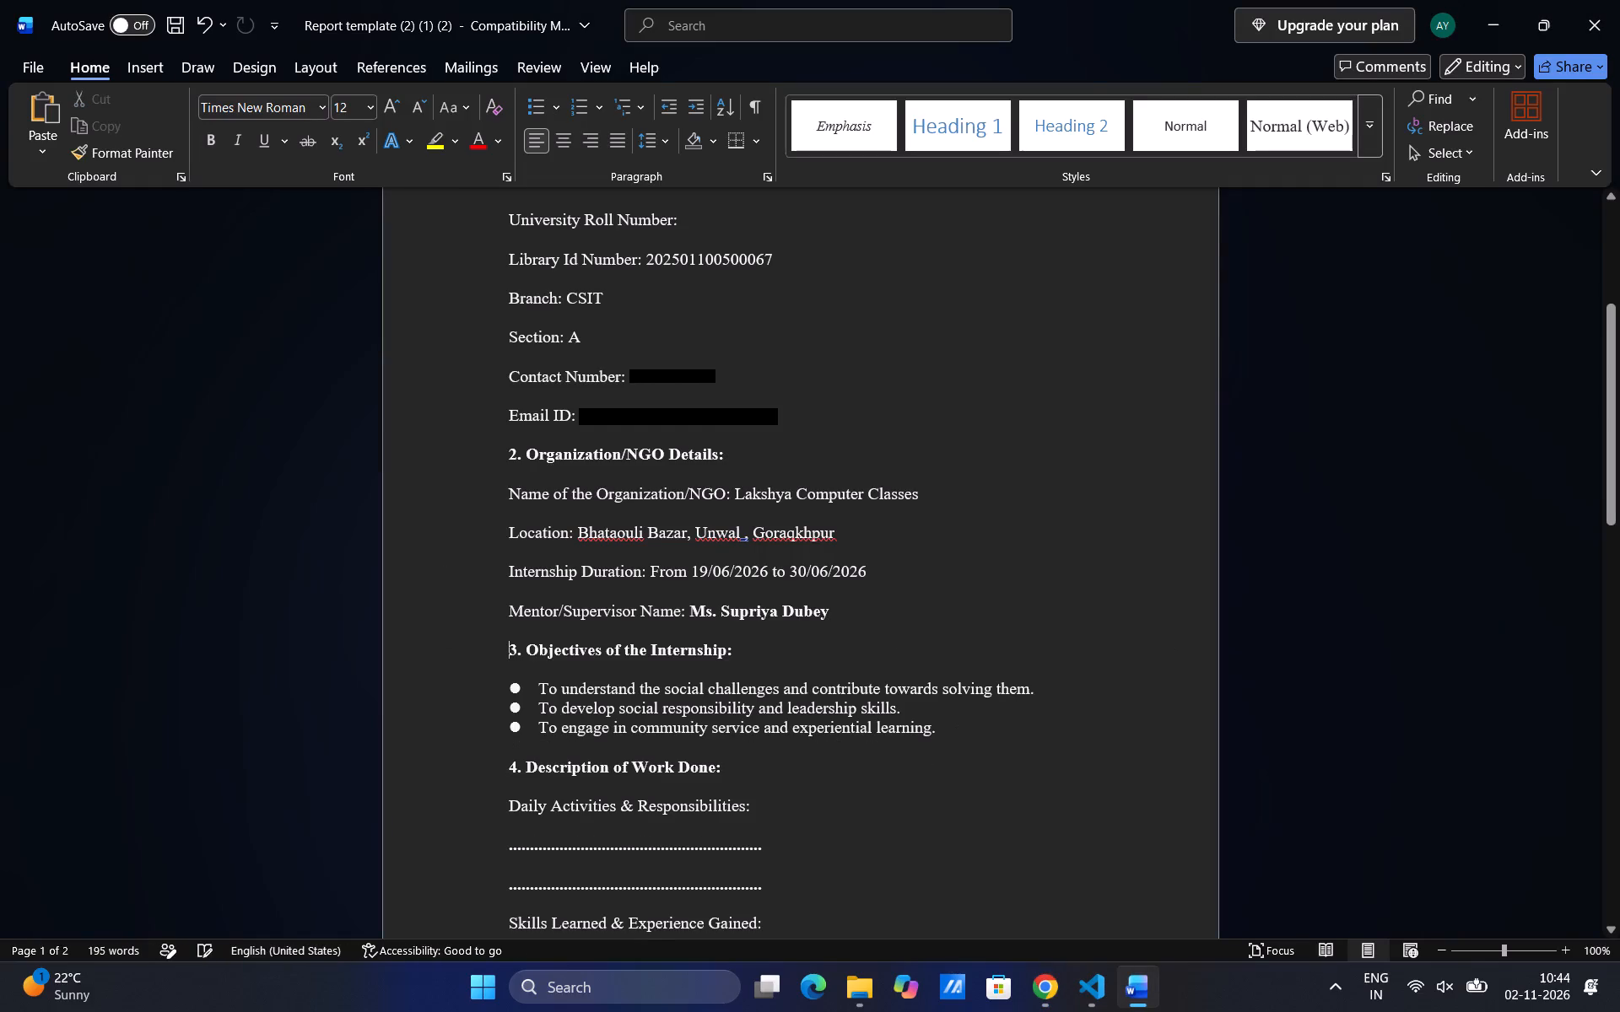
Remove the trailing space after "University Roll Number:" in Student Details.
{"action": "scroll", "coordinate": [879, 851], "scroll_direction": "up", "scroll_amount": 3}
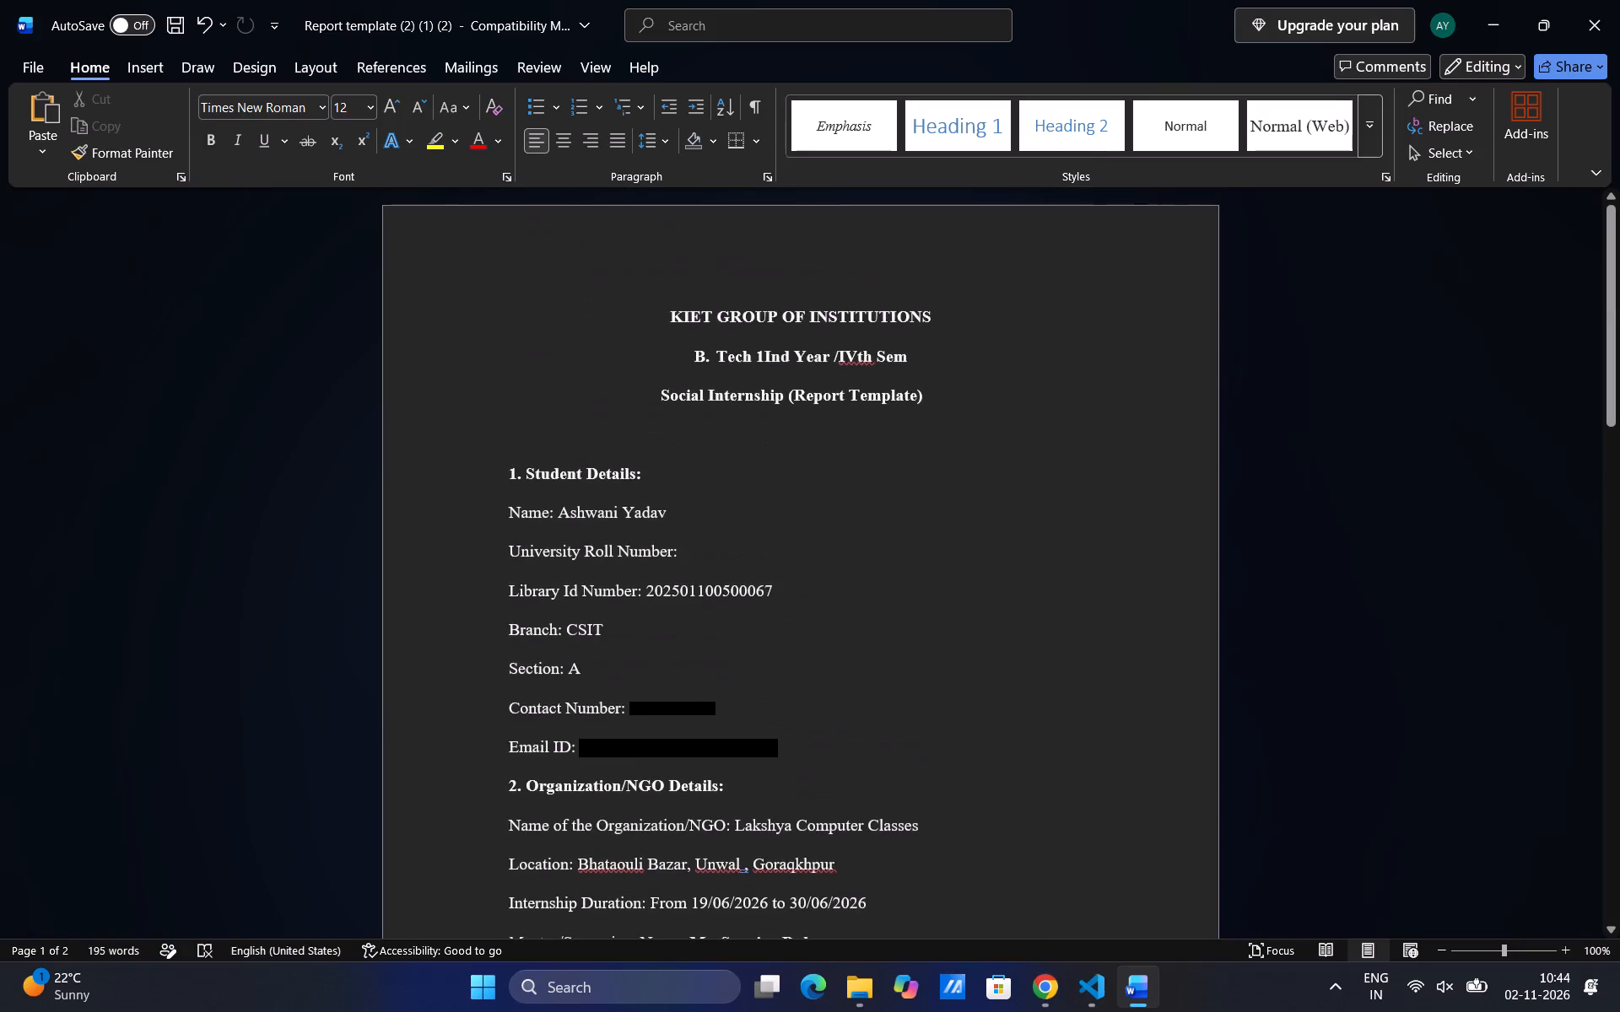
{"action": "left_click", "coordinate": [743, 552]}
{"action": "left_click_drag", "start_coordinate": [691, 550], "coordinate": [456, 563]}
{"action": "left_click", "coordinate": [797, 559]}
{"action": "key", "text": "BackSpace"}
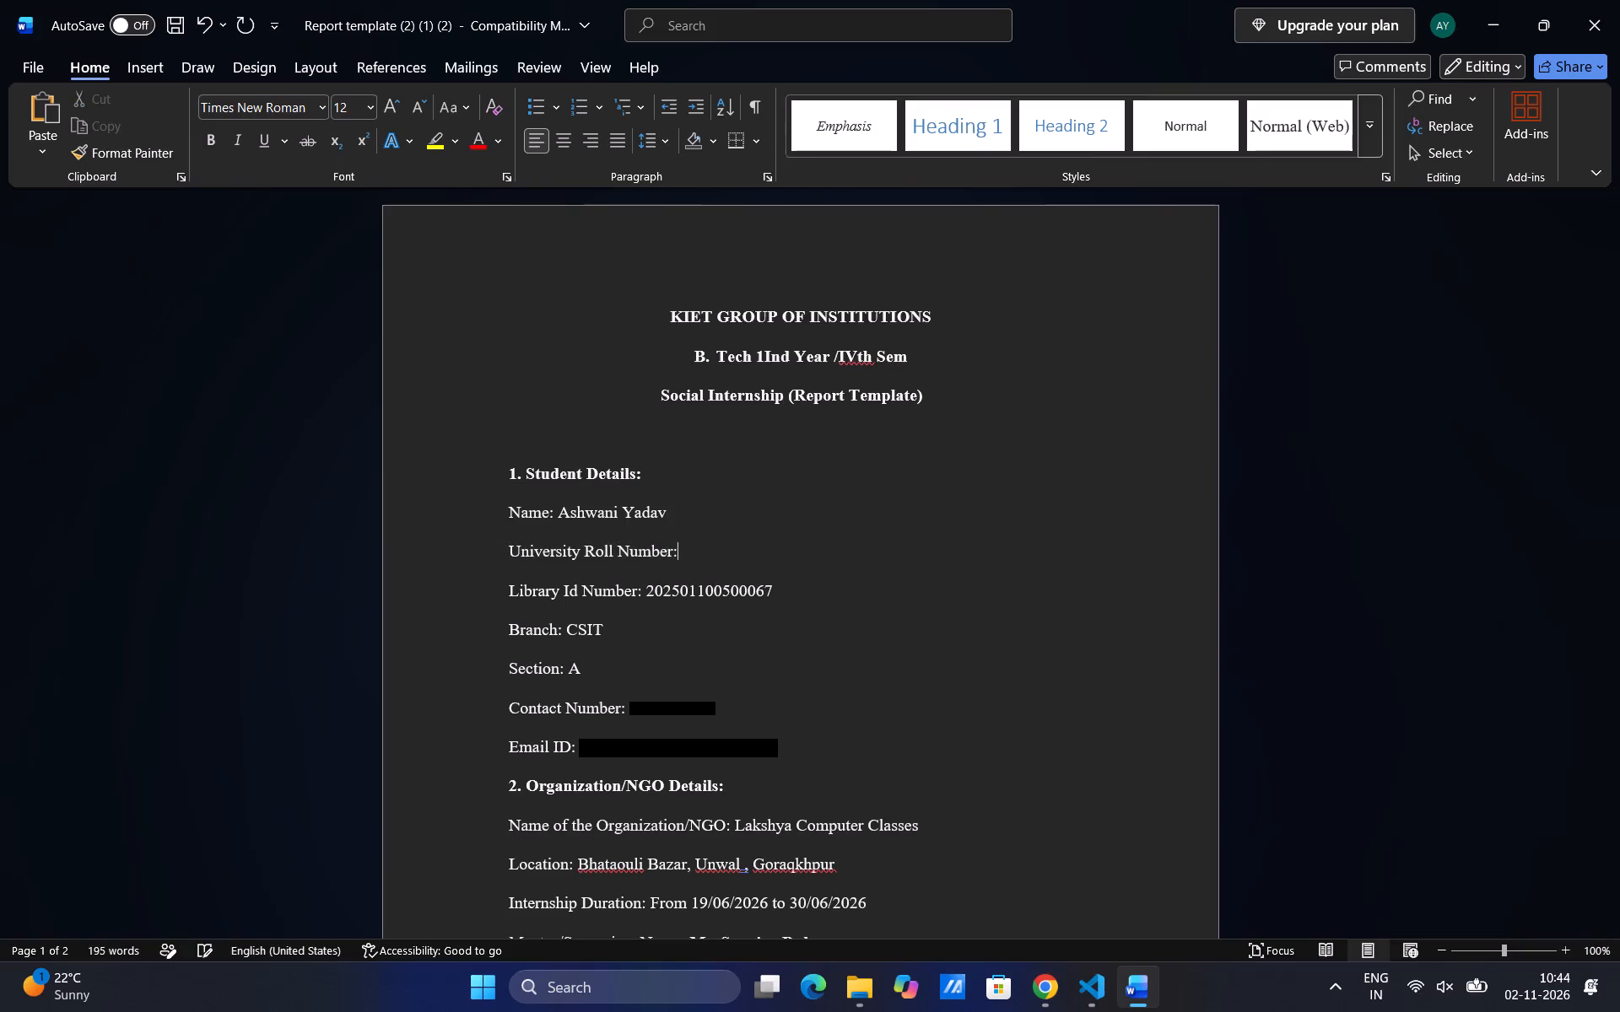
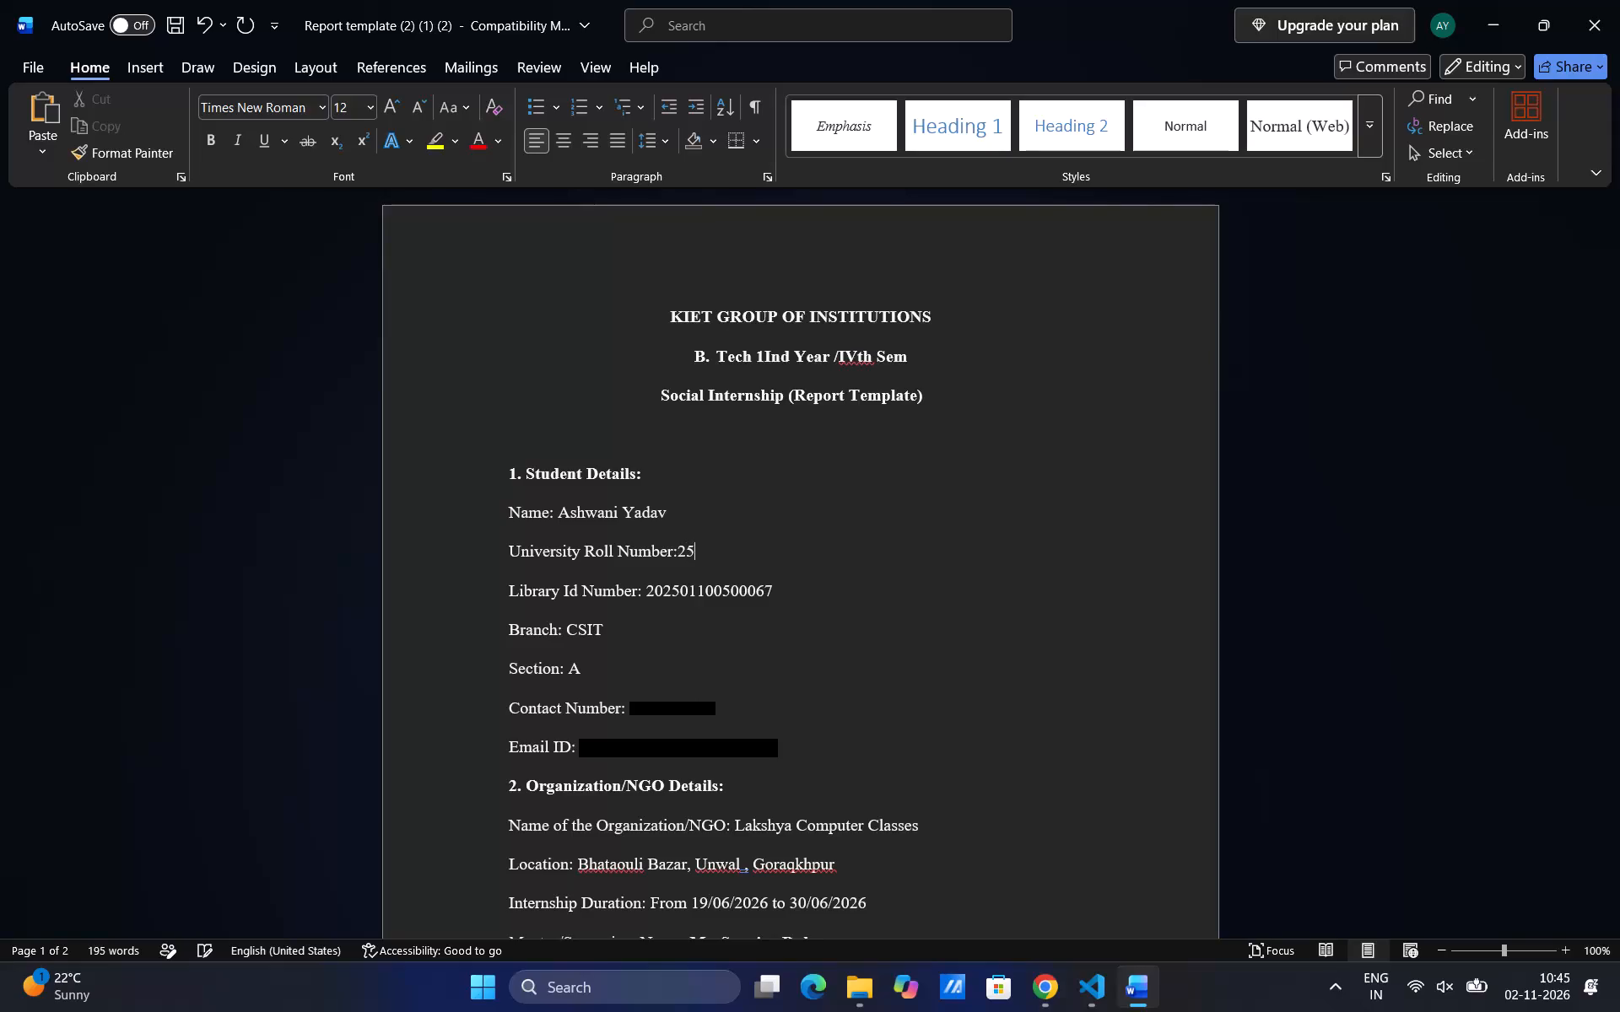
Re-enter the student's university roll number in Student Details, leaving a space after the "University Roll Number:" label.
{"action": "key", "text": "BackSpace"}
{"action": "key", "text": "BackSpace"}
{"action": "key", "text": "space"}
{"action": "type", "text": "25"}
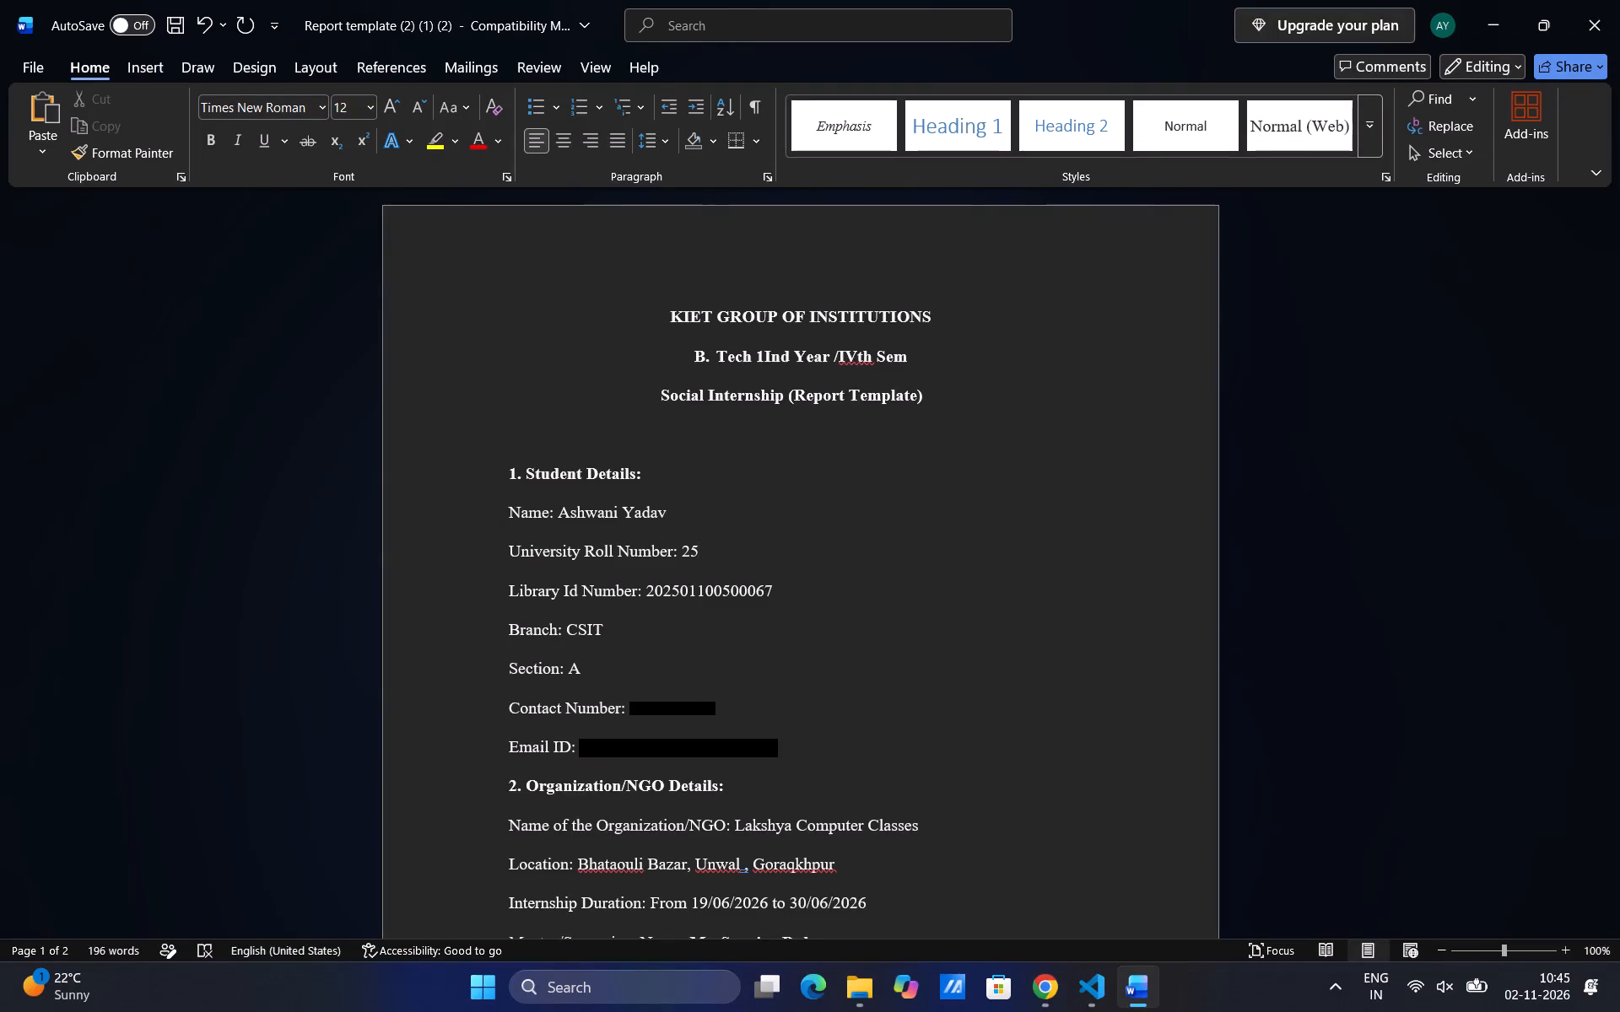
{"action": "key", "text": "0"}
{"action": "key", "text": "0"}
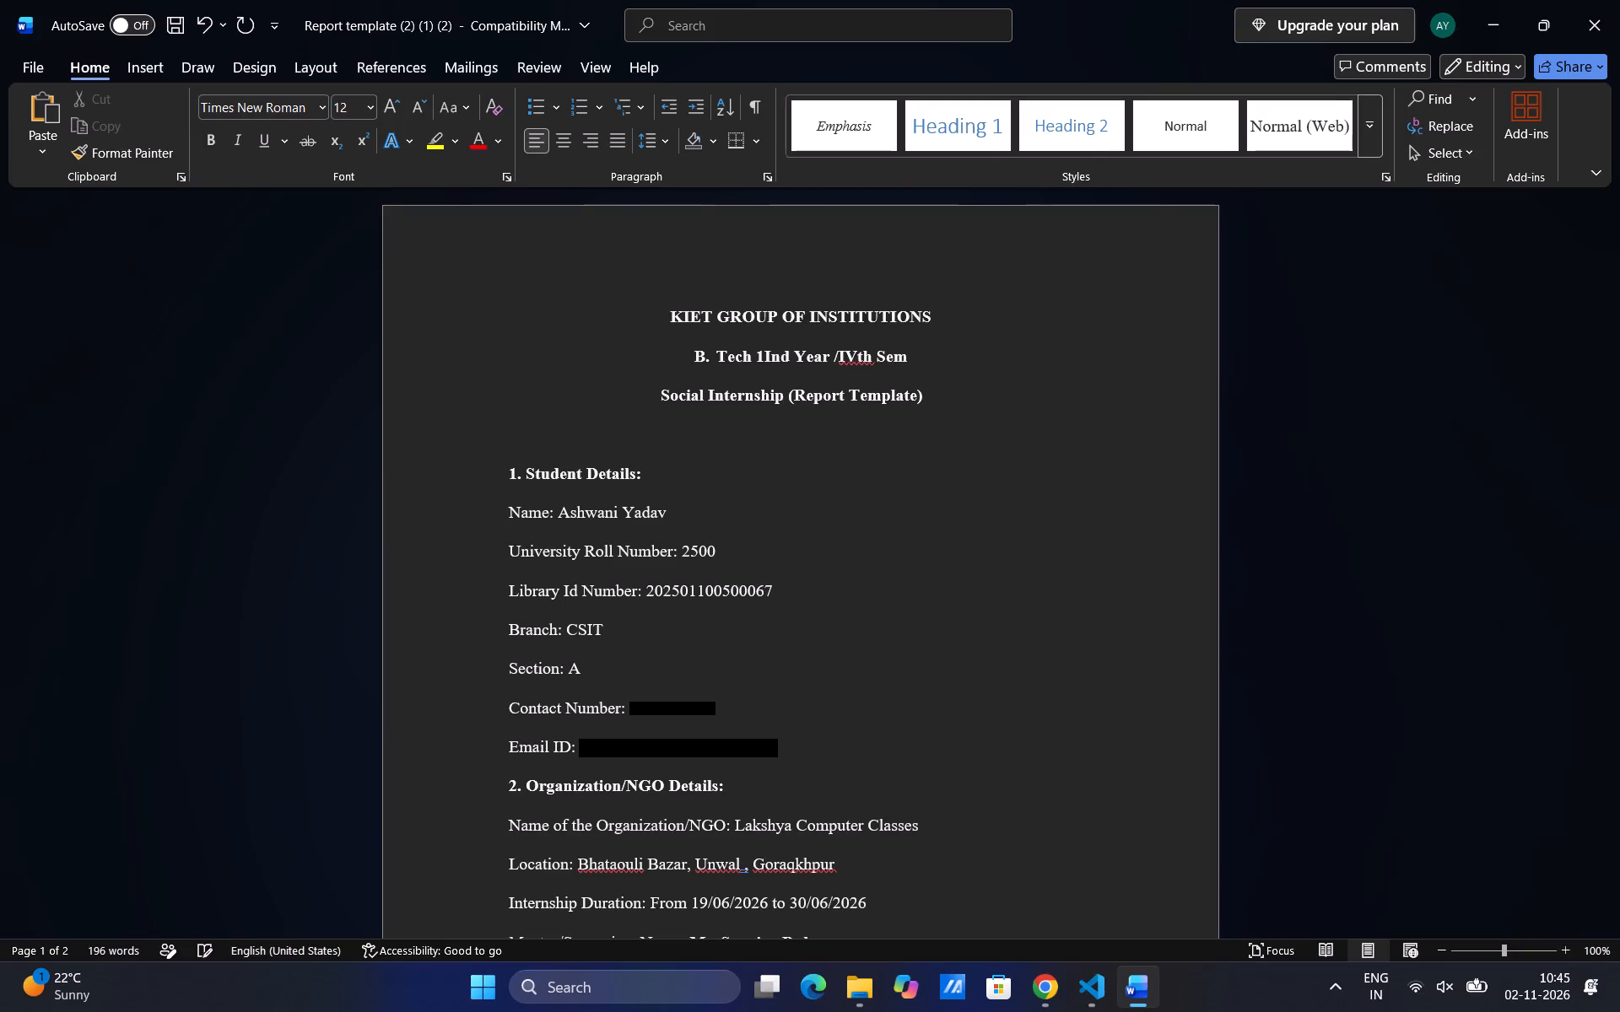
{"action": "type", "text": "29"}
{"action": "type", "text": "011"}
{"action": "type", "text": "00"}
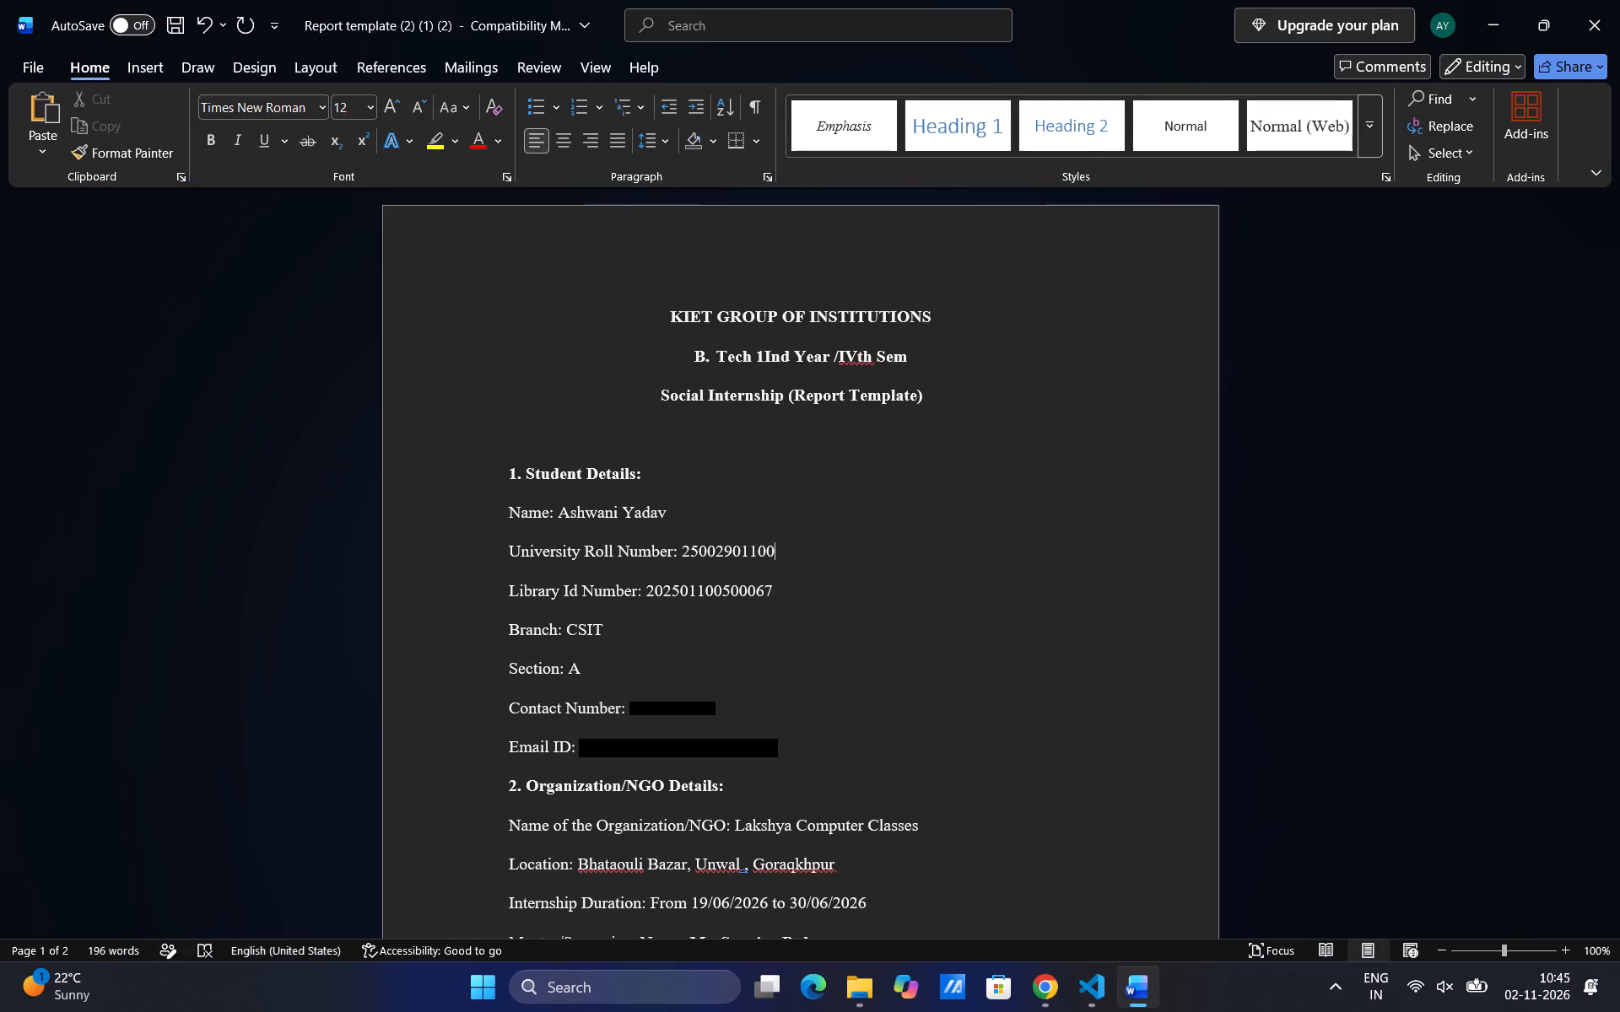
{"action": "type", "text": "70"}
Review the whole report template, from Student Details to the signature lines, for sections that still need filling in.
{"action": "scroll", "coordinate": [1104, 707], "scroll_direction": "down", "scroll_amount": 3}
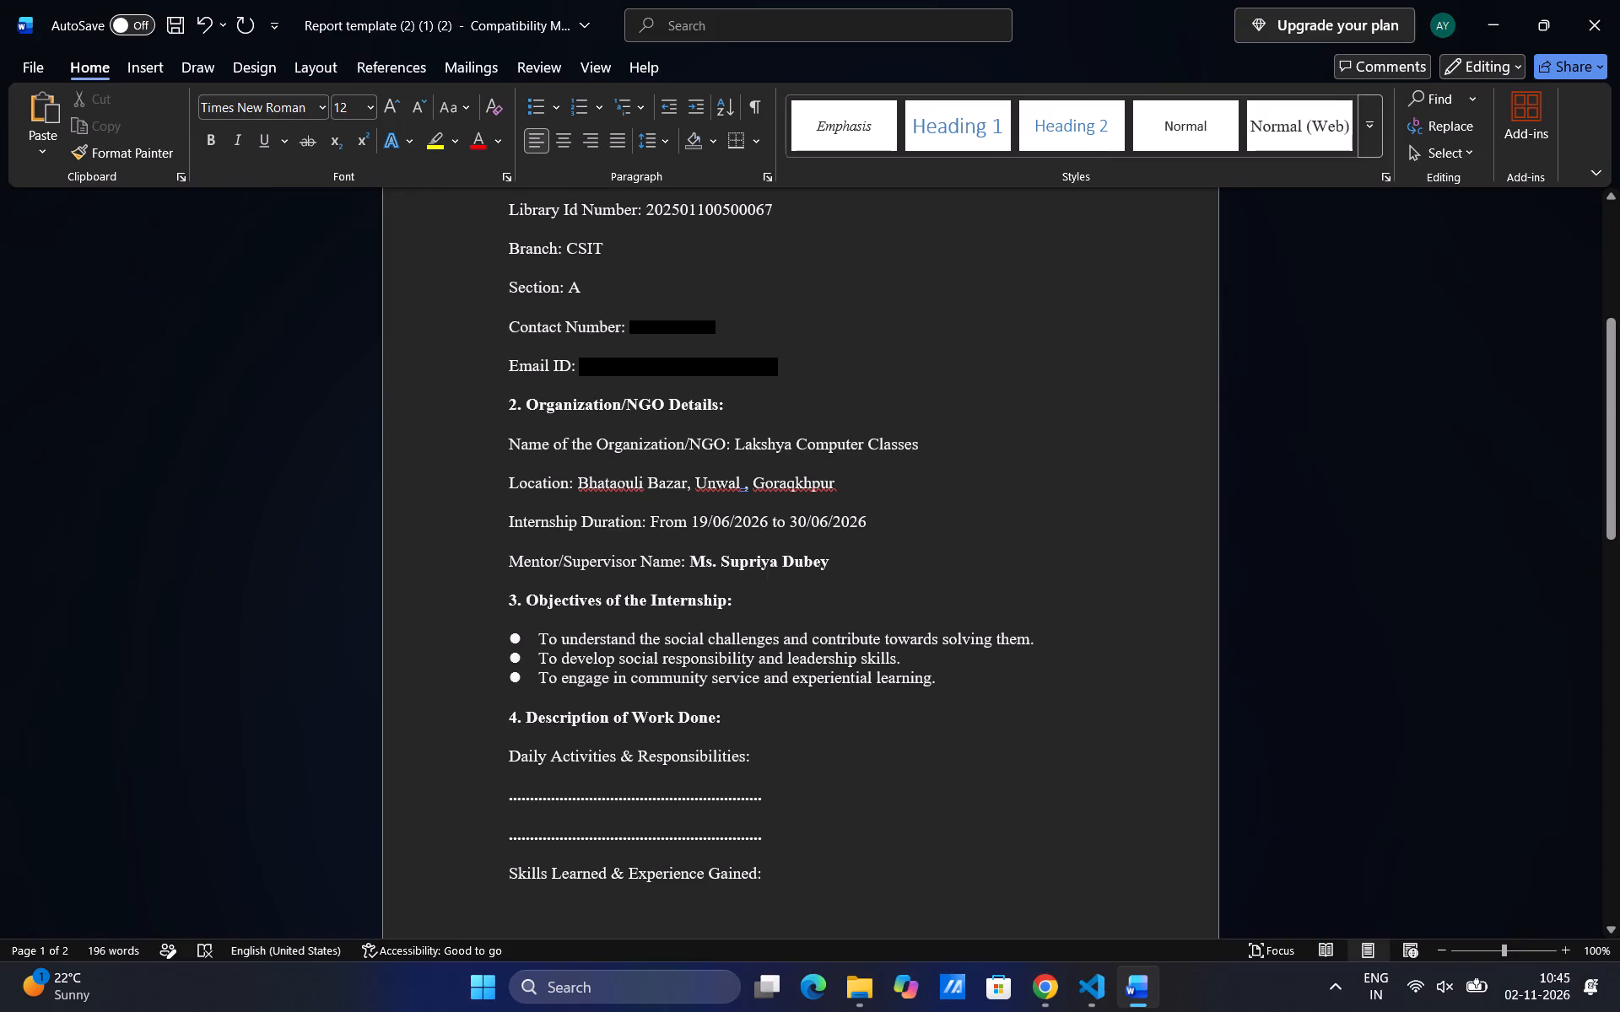
{"action": "scroll", "coordinate": [1054, 816], "scroll_direction": "down", "scroll_amount": 1}
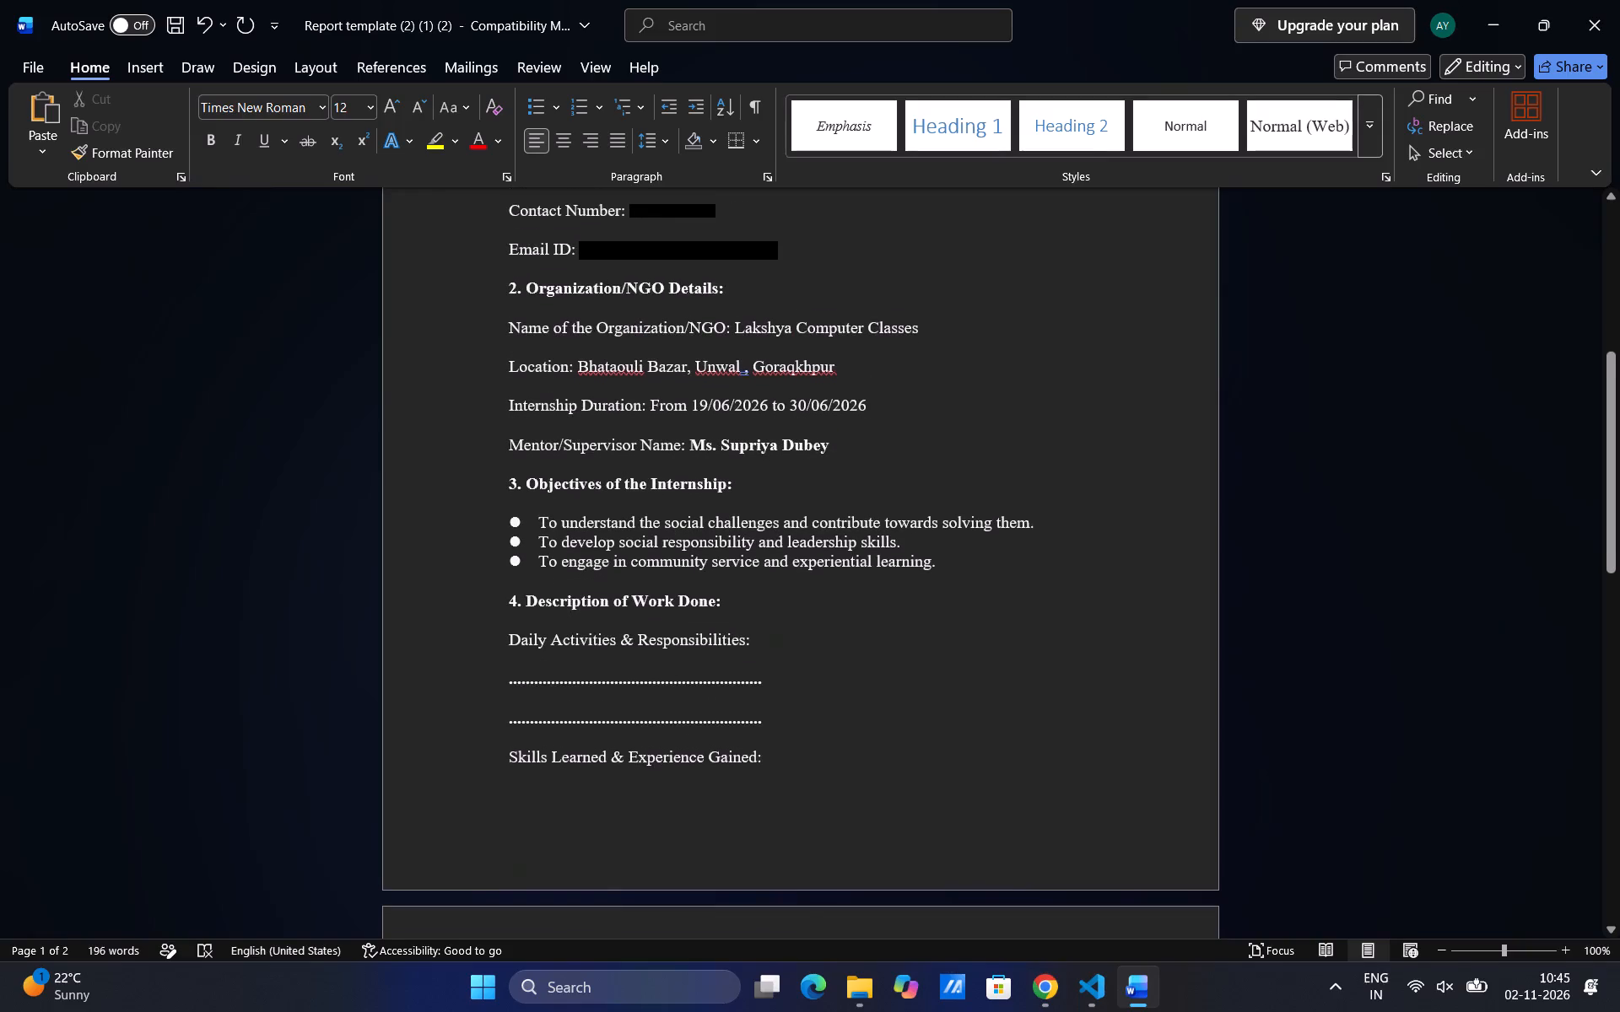
{"action": "scroll", "coordinate": [1054, 816], "scroll_direction": "down", "scroll_amount": 2}
{"action": "scroll", "coordinate": [1054, 816], "scroll_direction": "up", "scroll_amount": 7}
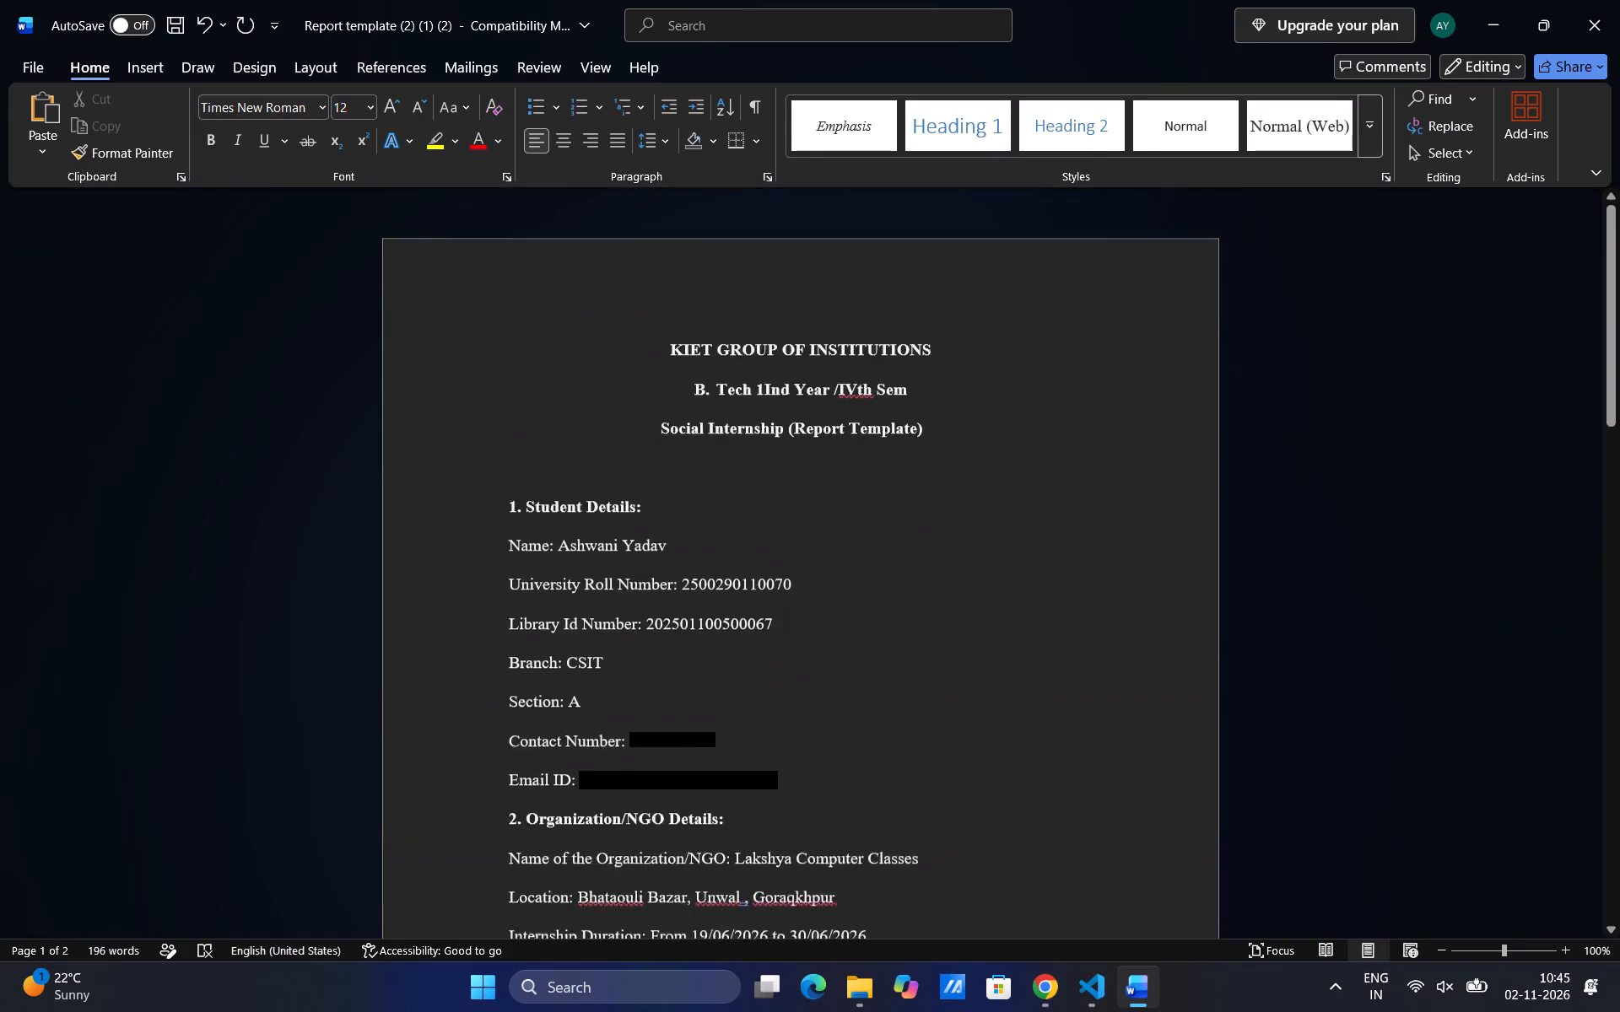
{"action": "scroll", "coordinate": [1054, 816], "scroll_direction": "up", "scroll_amount": 1}
{"action": "scroll", "coordinate": [1054, 816], "scroll_direction": "down", "scroll_amount": 3}
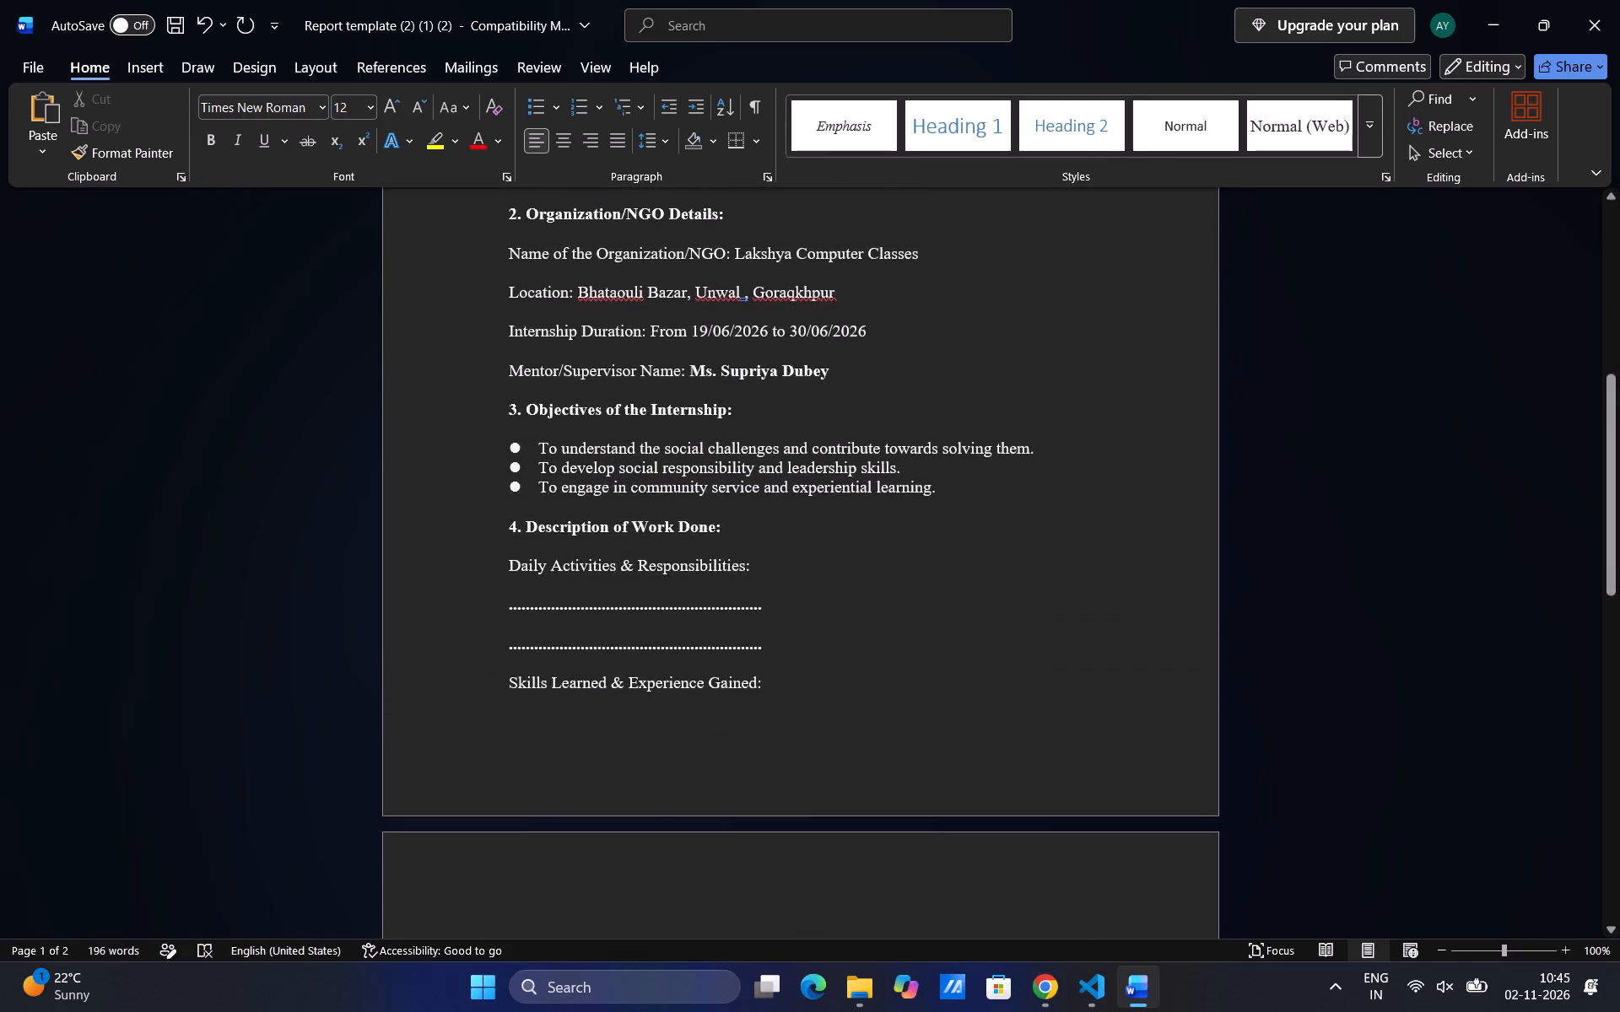
{"action": "scroll", "coordinate": [1054, 816], "scroll_direction": "down", "scroll_amount": 1}
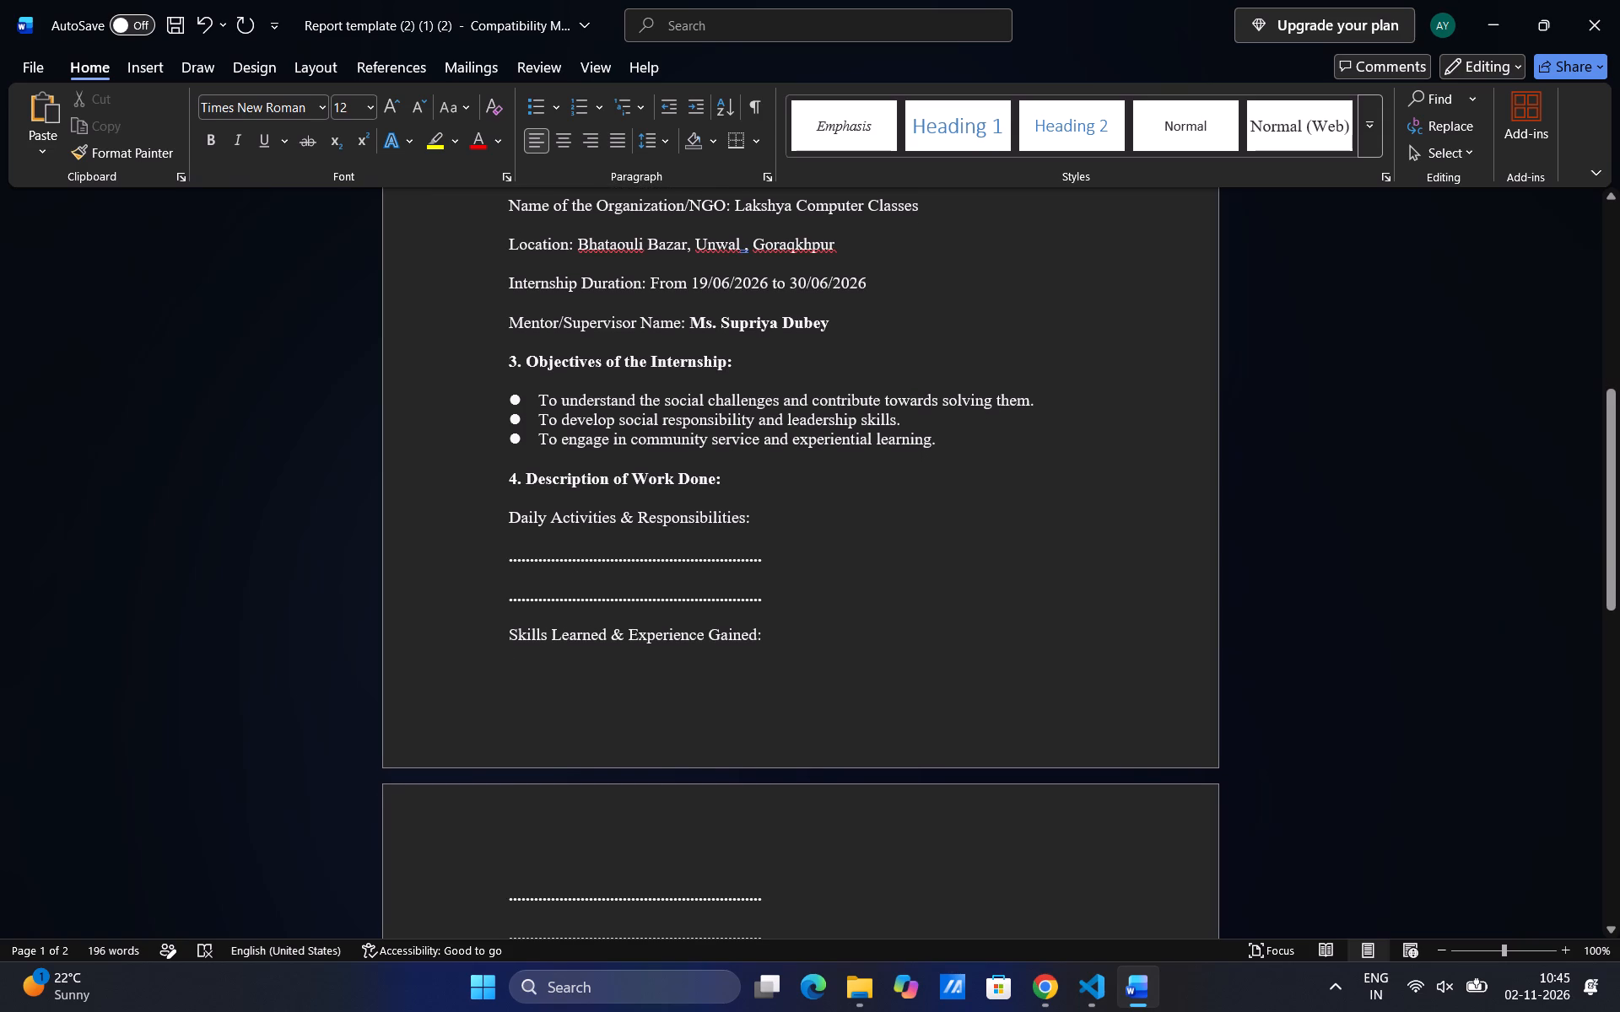
{"action": "scroll", "coordinate": [1054, 816], "scroll_direction": "down", "scroll_amount": 5}
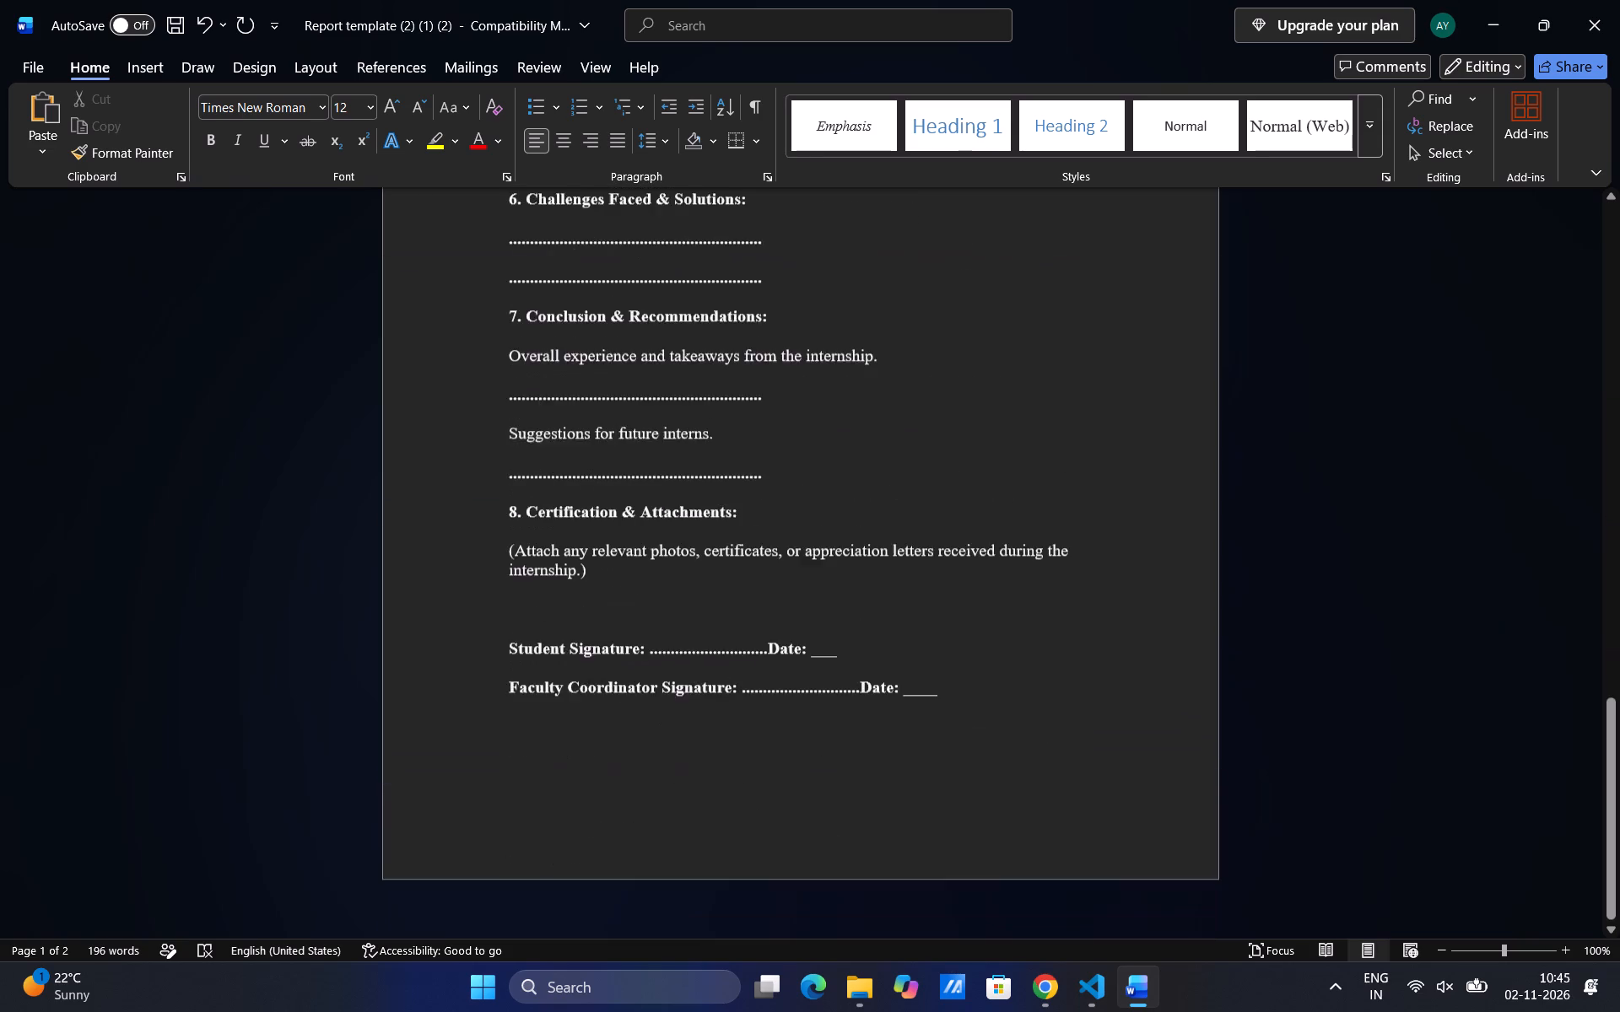
{"action": "scroll", "coordinate": [1054, 816], "scroll_direction": "down", "scroll_amount": 2}
{"action": "scroll", "coordinate": [1054, 816], "scroll_direction": "up", "scroll_amount": 1}
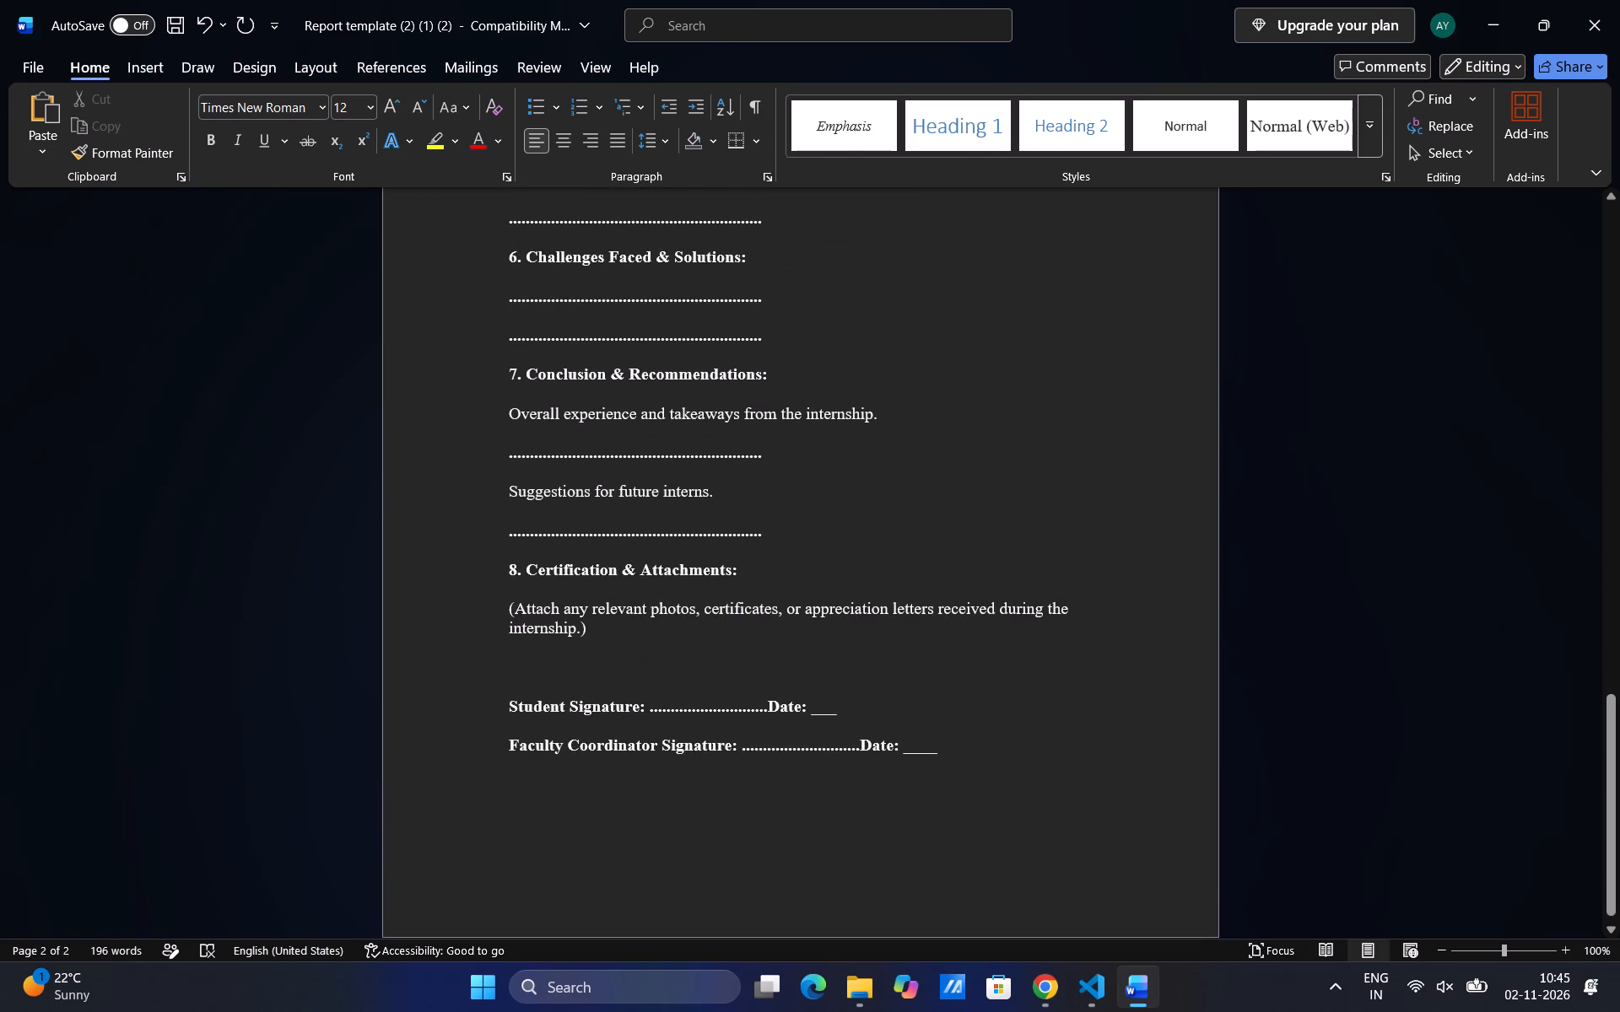
{"action": "scroll", "coordinate": [1054, 816], "scroll_direction": "up", "scroll_amount": 1}
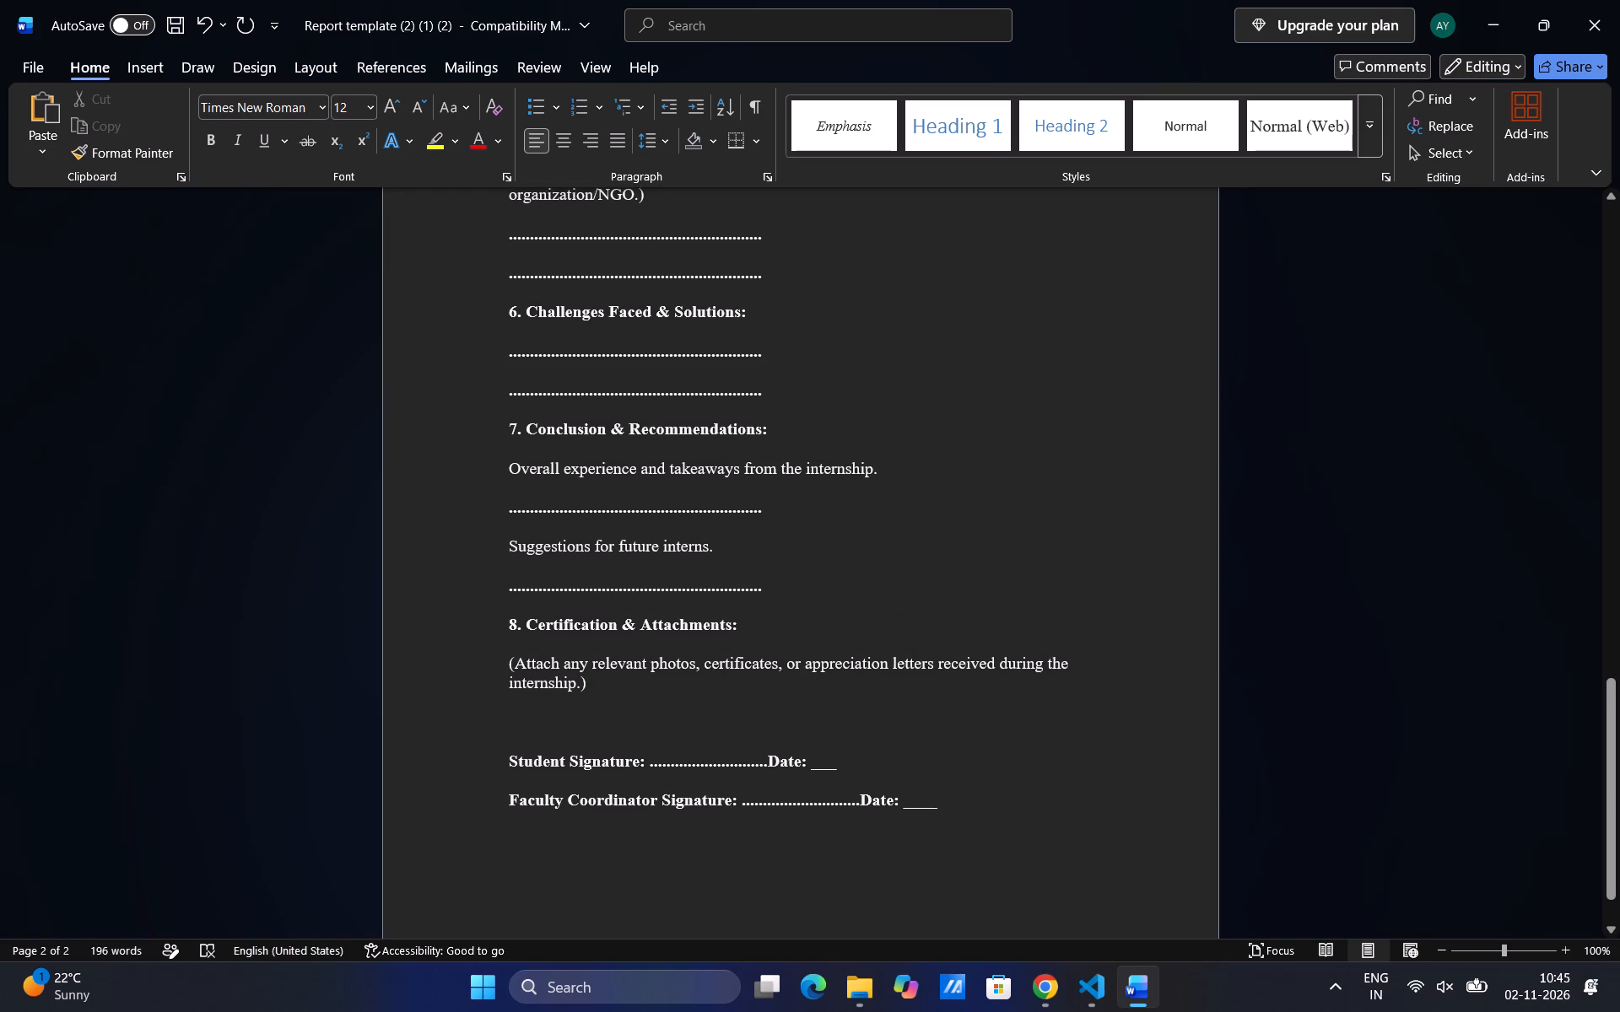
{"action": "scroll", "coordinate": [884, 877], "scroll_direction": "down", "scroll_amount": 1}
{"action": "scroll", "coordinate": [884, 877], "scroll_direction": "right", "scroll_amount": 1}
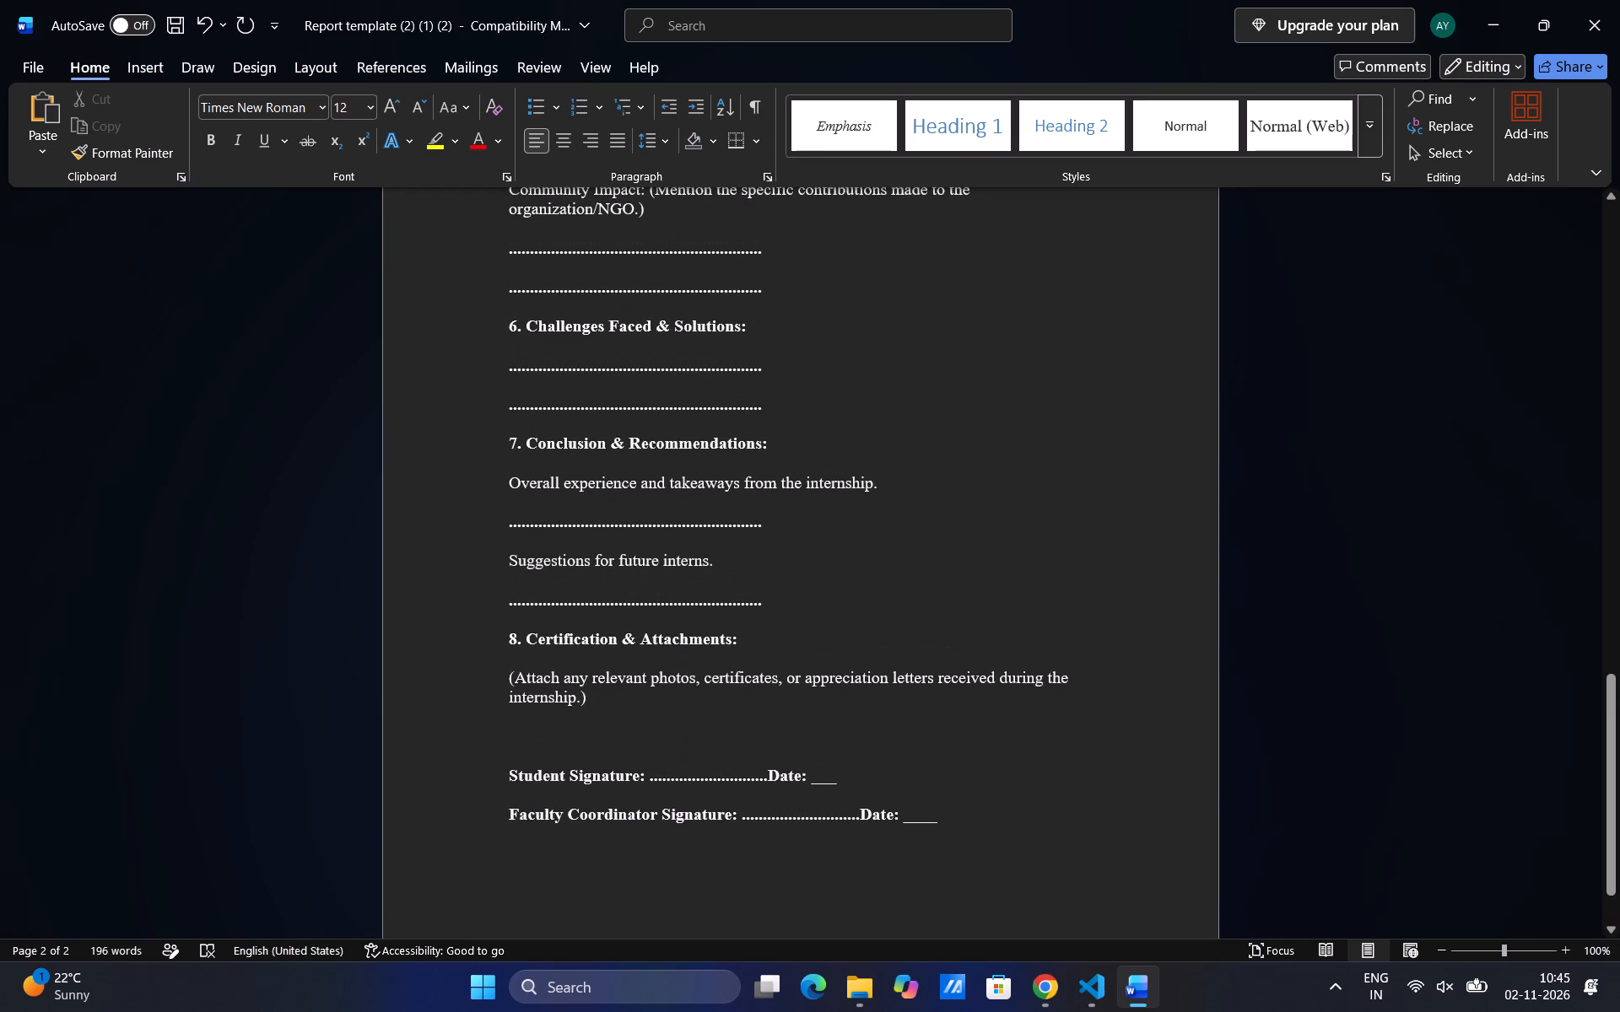
{"action": "scroll", "coordinate": [884, 877], "scroll_direction": "right", "scroll_amount": 1}
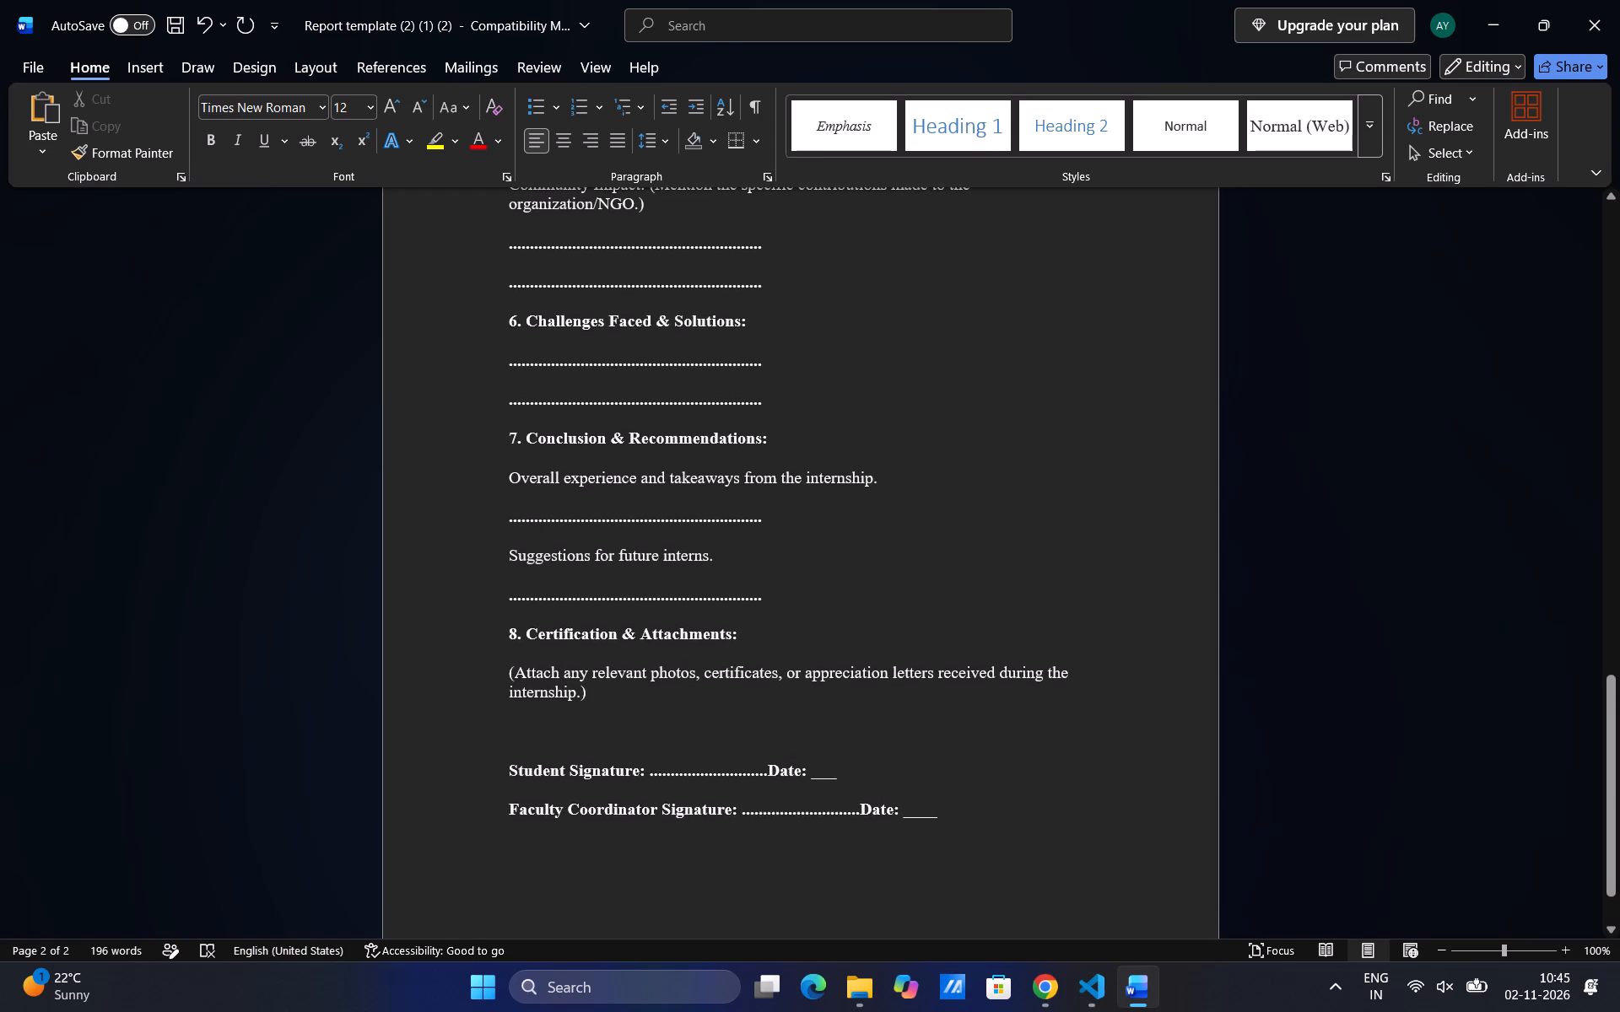
{"action": "scroll", "coordinate": [884, 877], "scroll_direction": "right", "scroll_amount": 2}
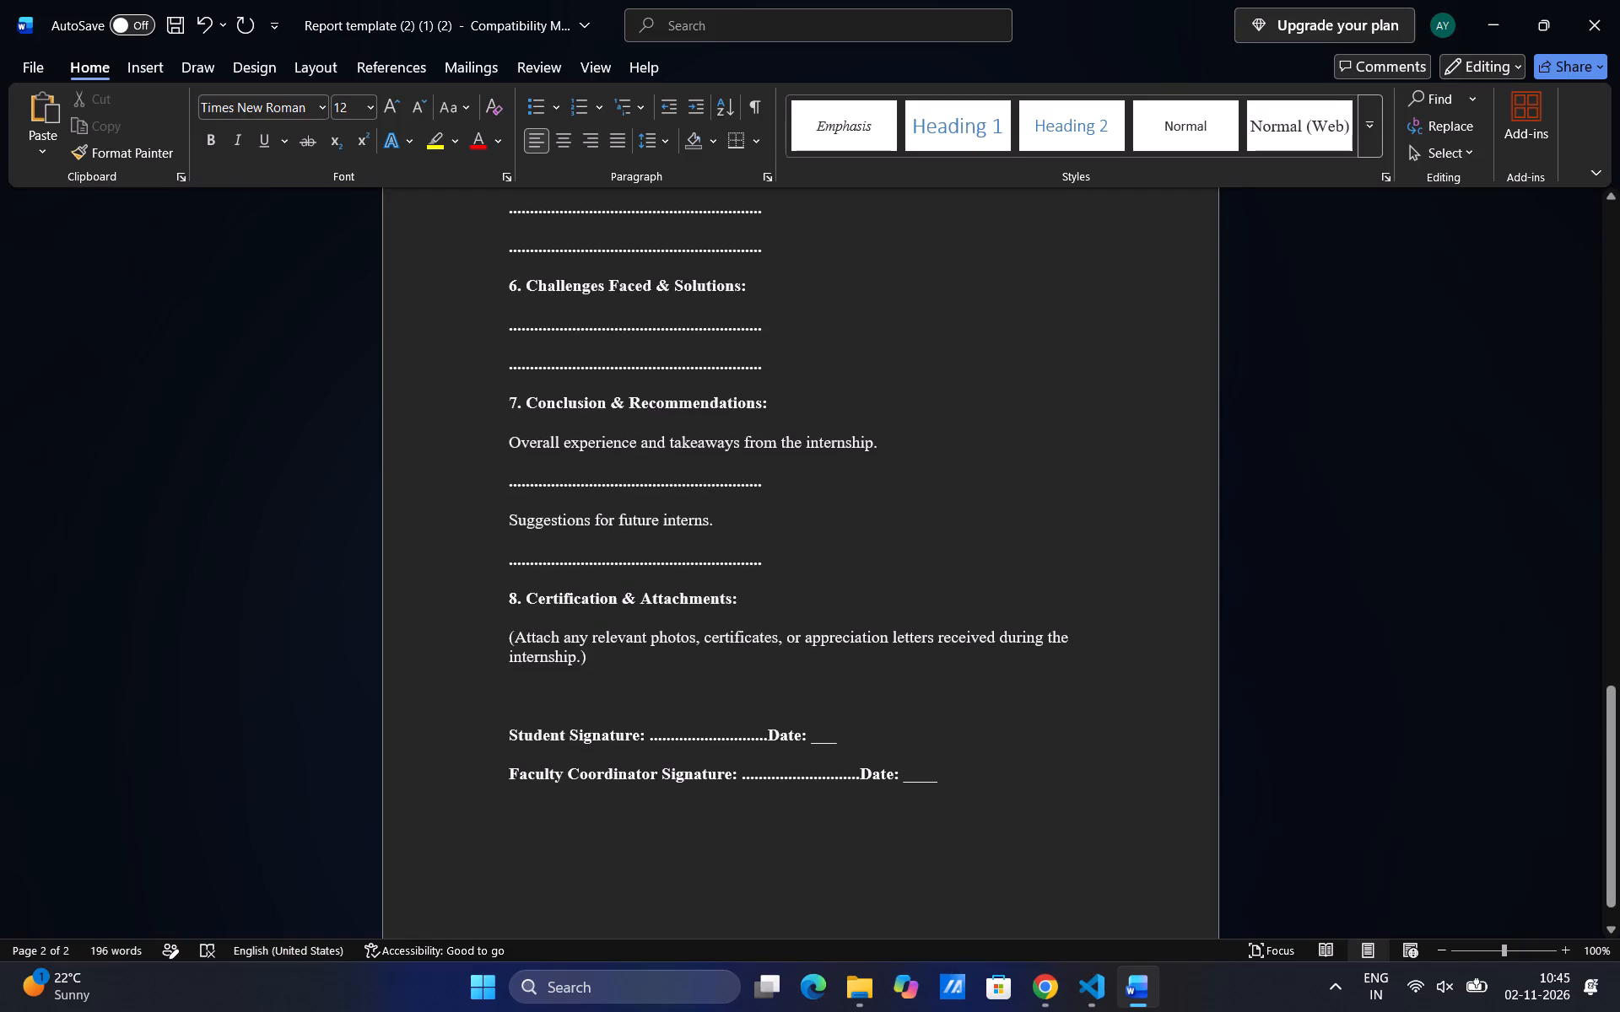
{"action": "left_click", "coordinate": [630, 680]}
{"action": "scroll", "coordinate": [823, 890], "scroll_direction": "down", "scroll_amount": 2}
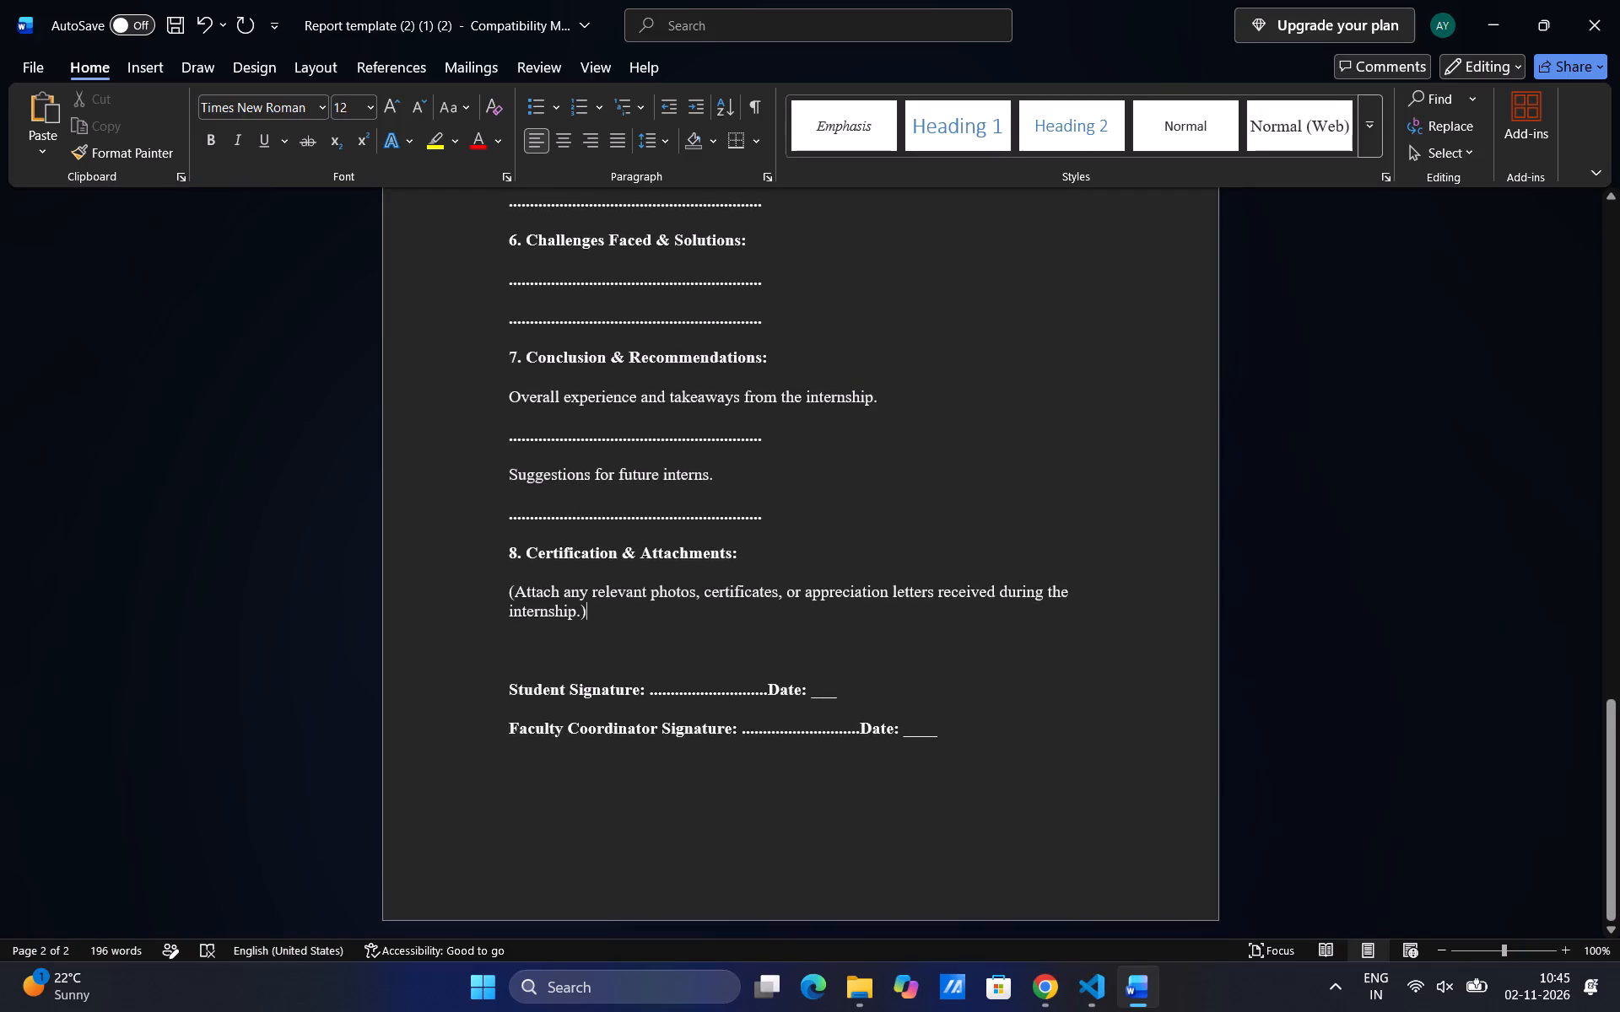
{"action": "scroll", "coordinate": [823, 890], "scroll_direction": "up", "scroll_amount": 1}
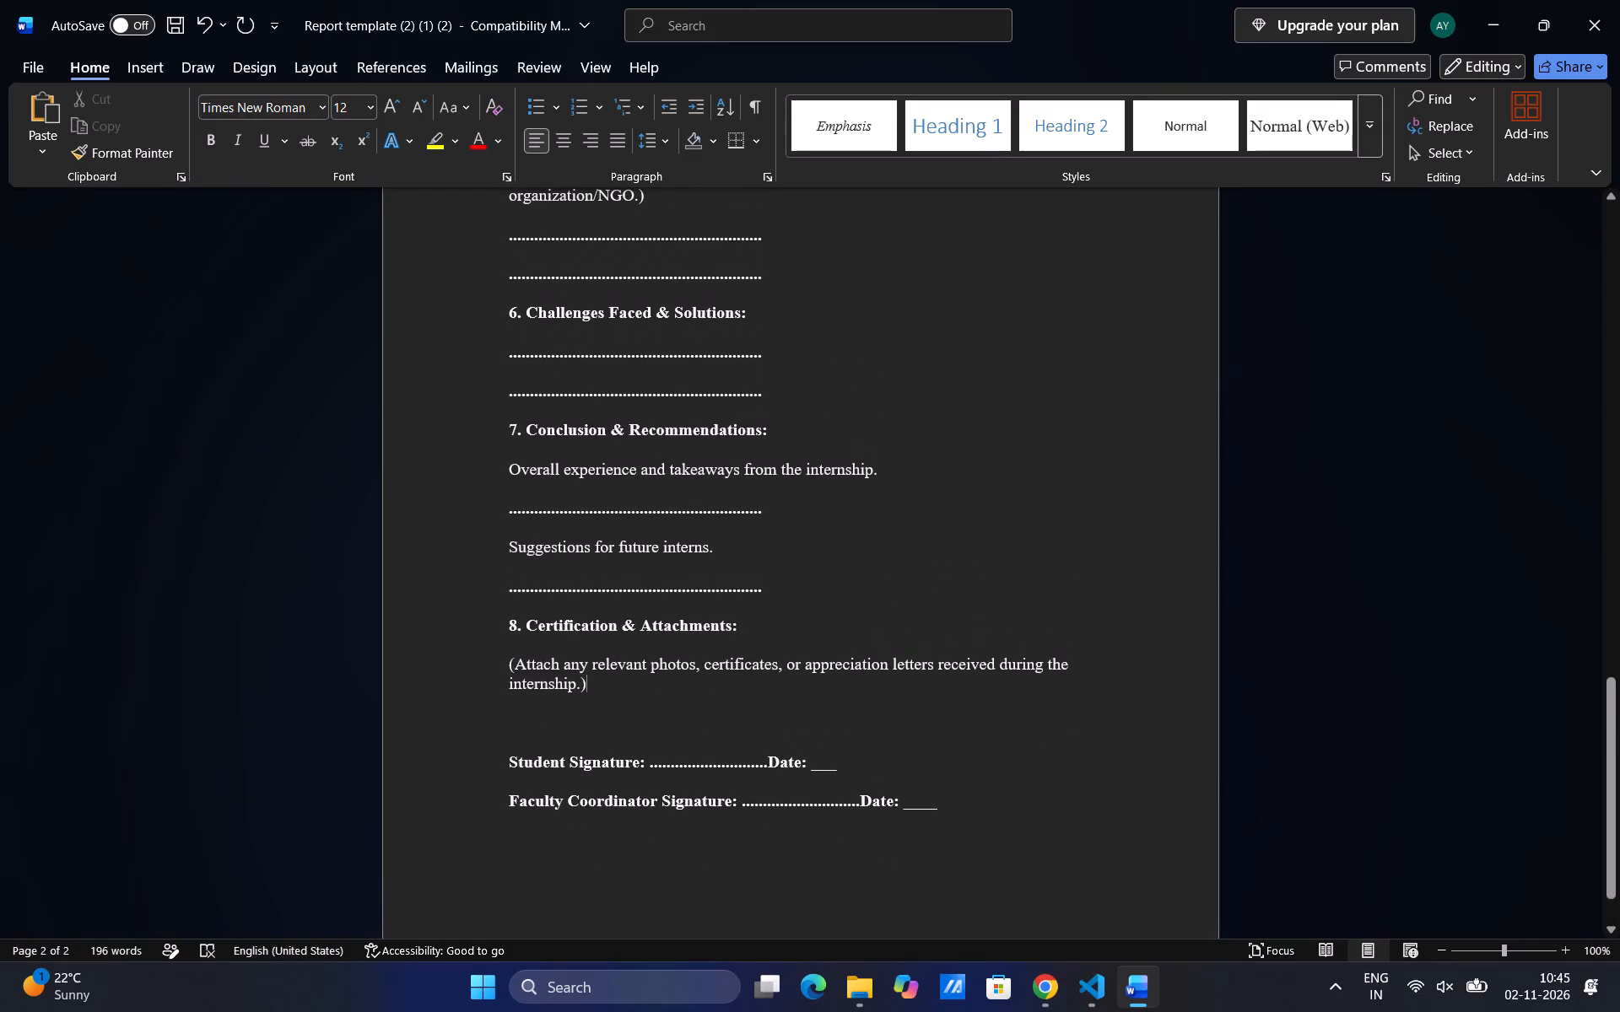
{"action": "scroll", "coordinate": [820, 732], "scroll_direction": "up", "scroll_amount": 4}
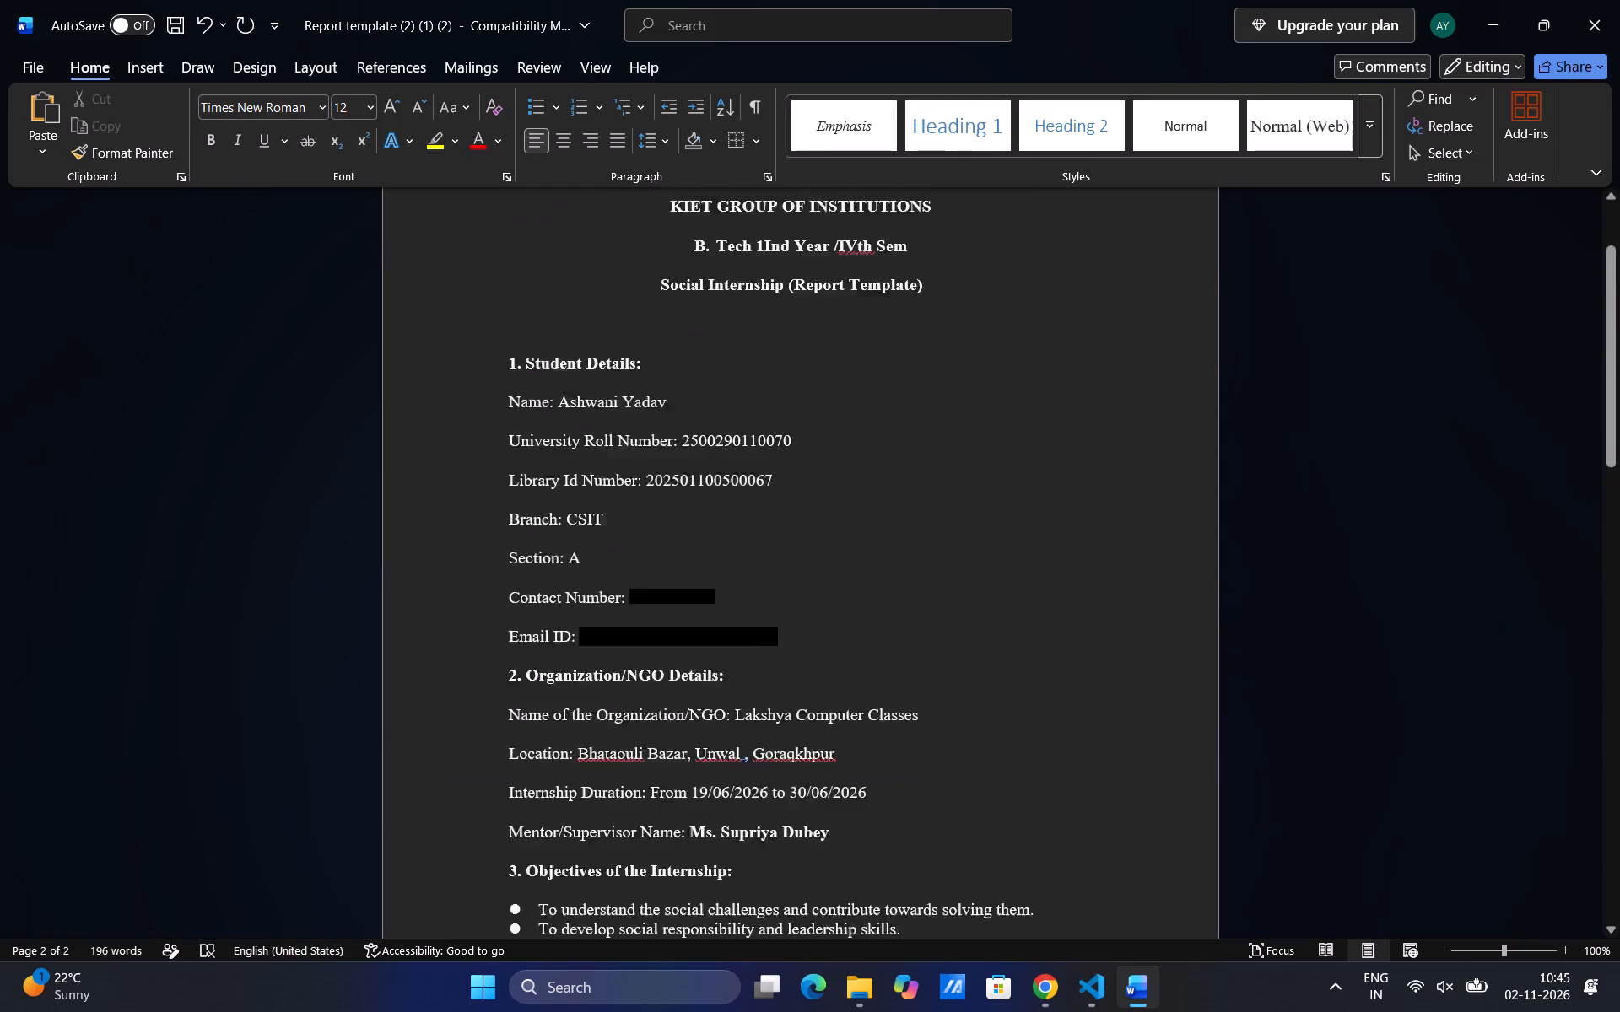
{"action": "scroll", "coordinate": [820, 732], "scroll_direction": "up", "scroll_amount": 3}
{"action": "scroll", "coordinate": [820, 732], "scroll_direction": "down", "scroll_amount": 2}
{"action": "scroll", "coordinate": [820, 732], "scroll_direction": "up", "scroll_amount": 1}
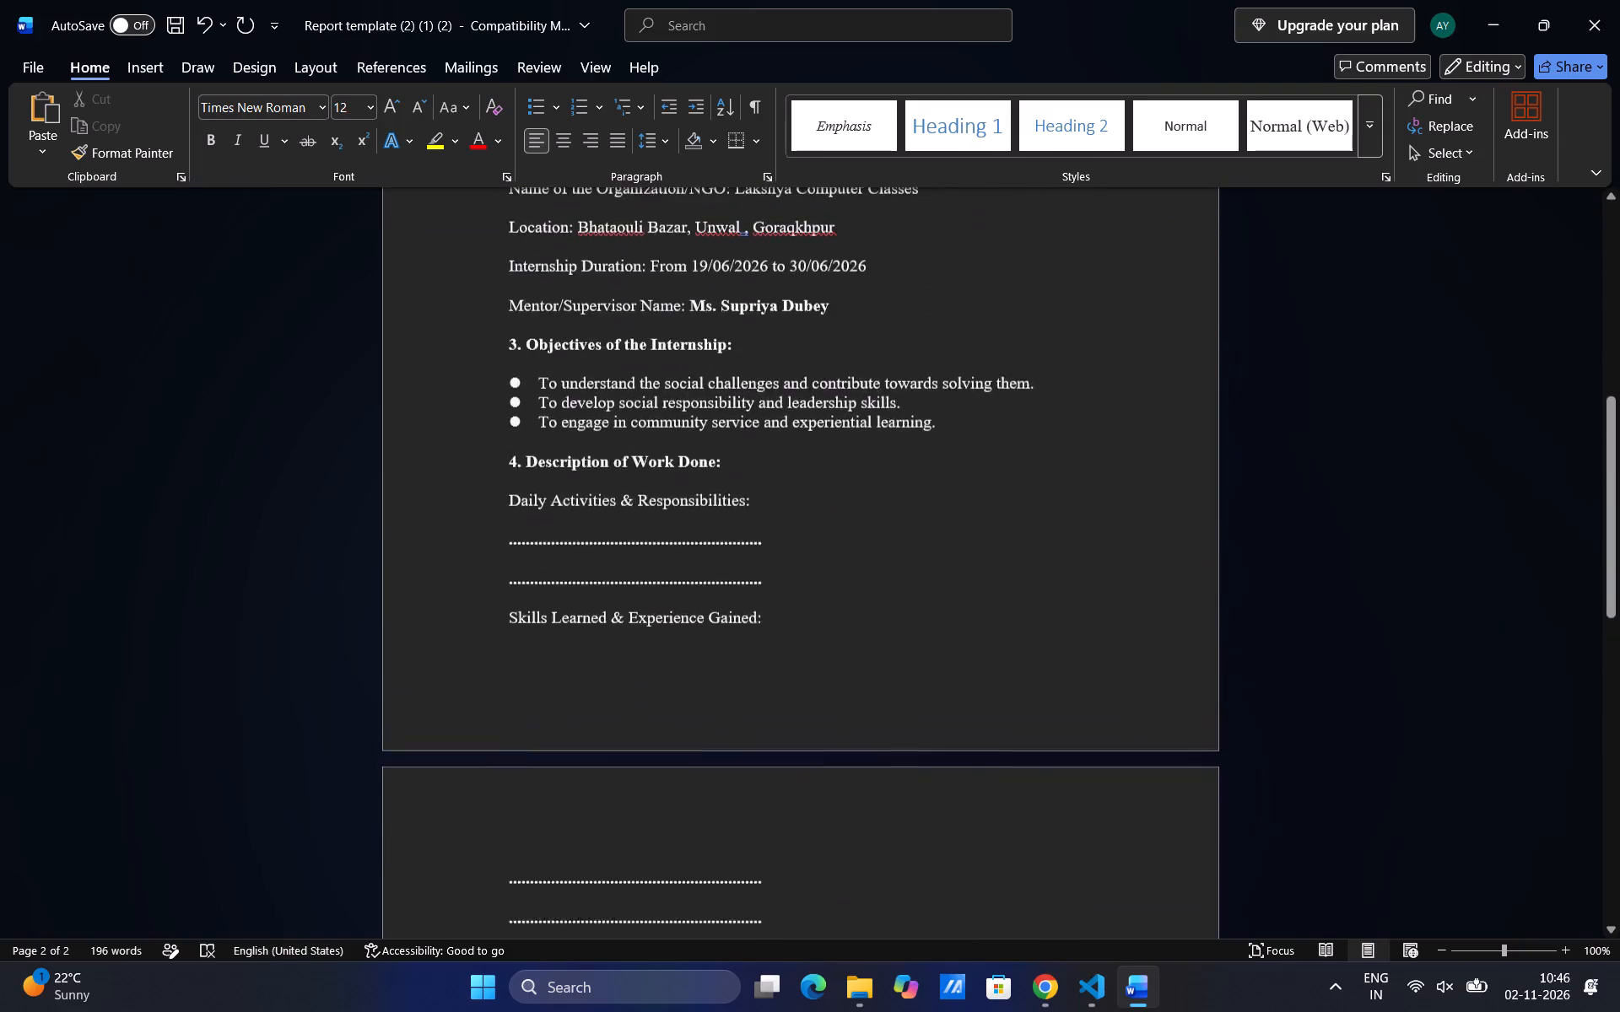
{"action": "scroll", "coordinate": [820, 732], "scroll_direction": "up", "scroll_amount": 2}
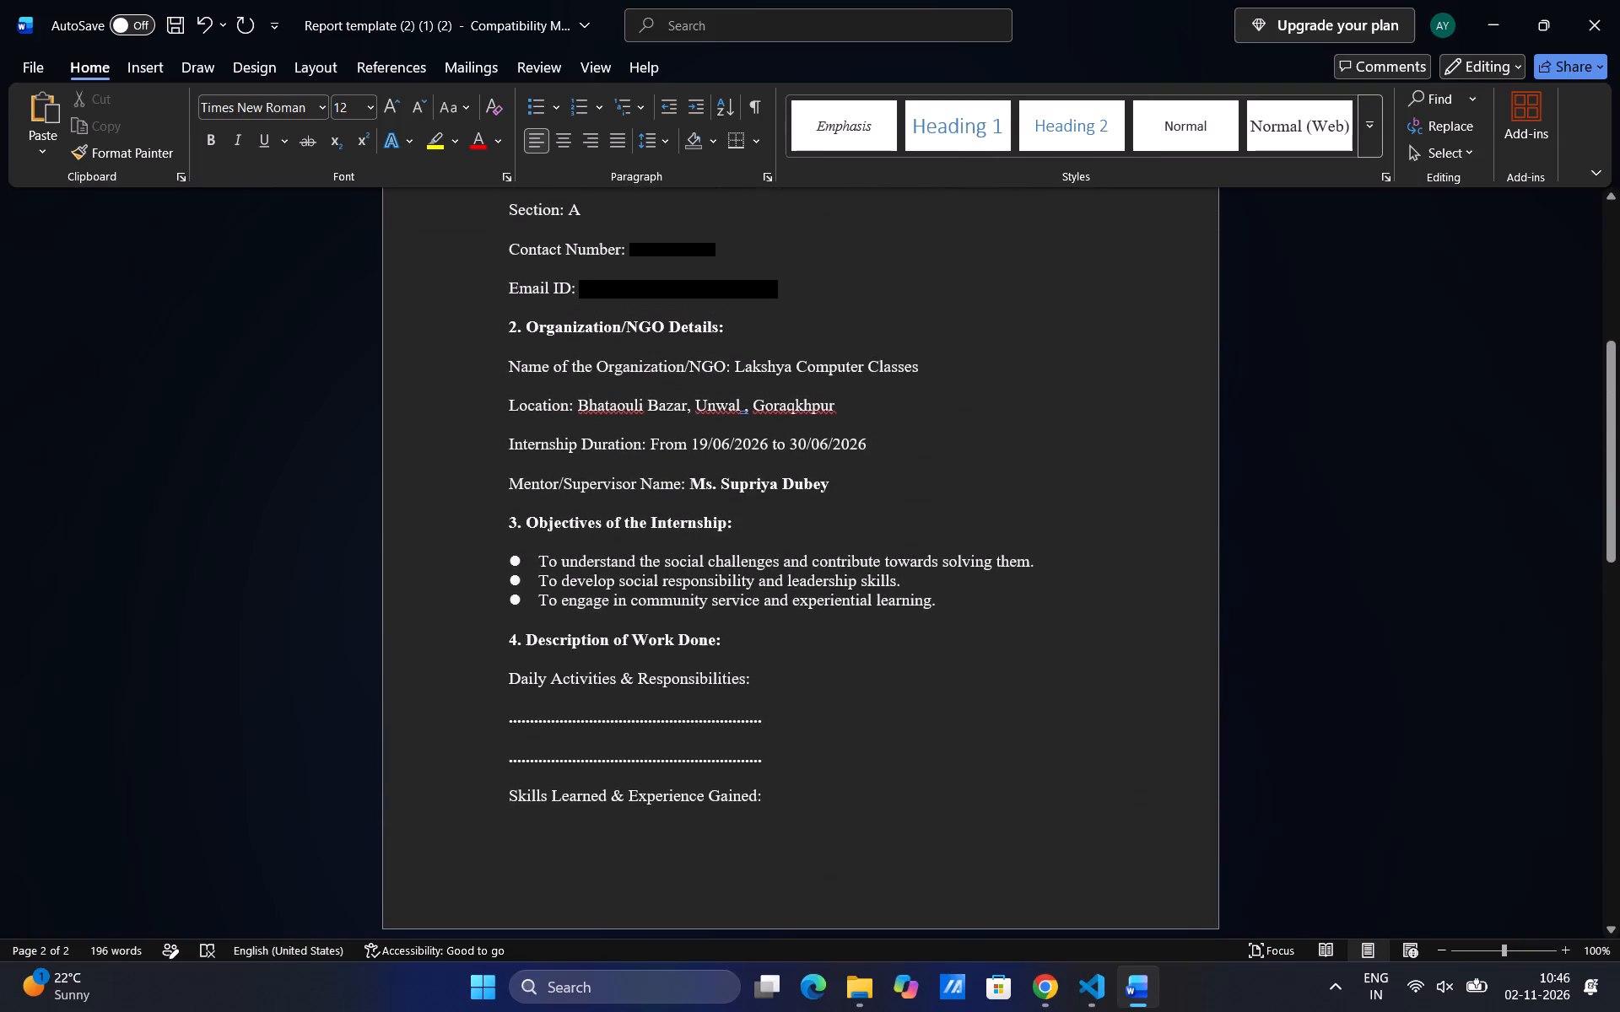
Place the text cursor at the end of the first dotted placeholder line under Daily Activities & Responsibilities.
{"action": "left_click", "coordinate": [764, 719]}
{"action": "scroll", "coordinate": [844, 736], "scroll_direction": "up", "scroll_amount": 4}
{"action": "scroll", "coordinate": [844, 736], "scroll_direction": "down", "scroll_amount": 2}
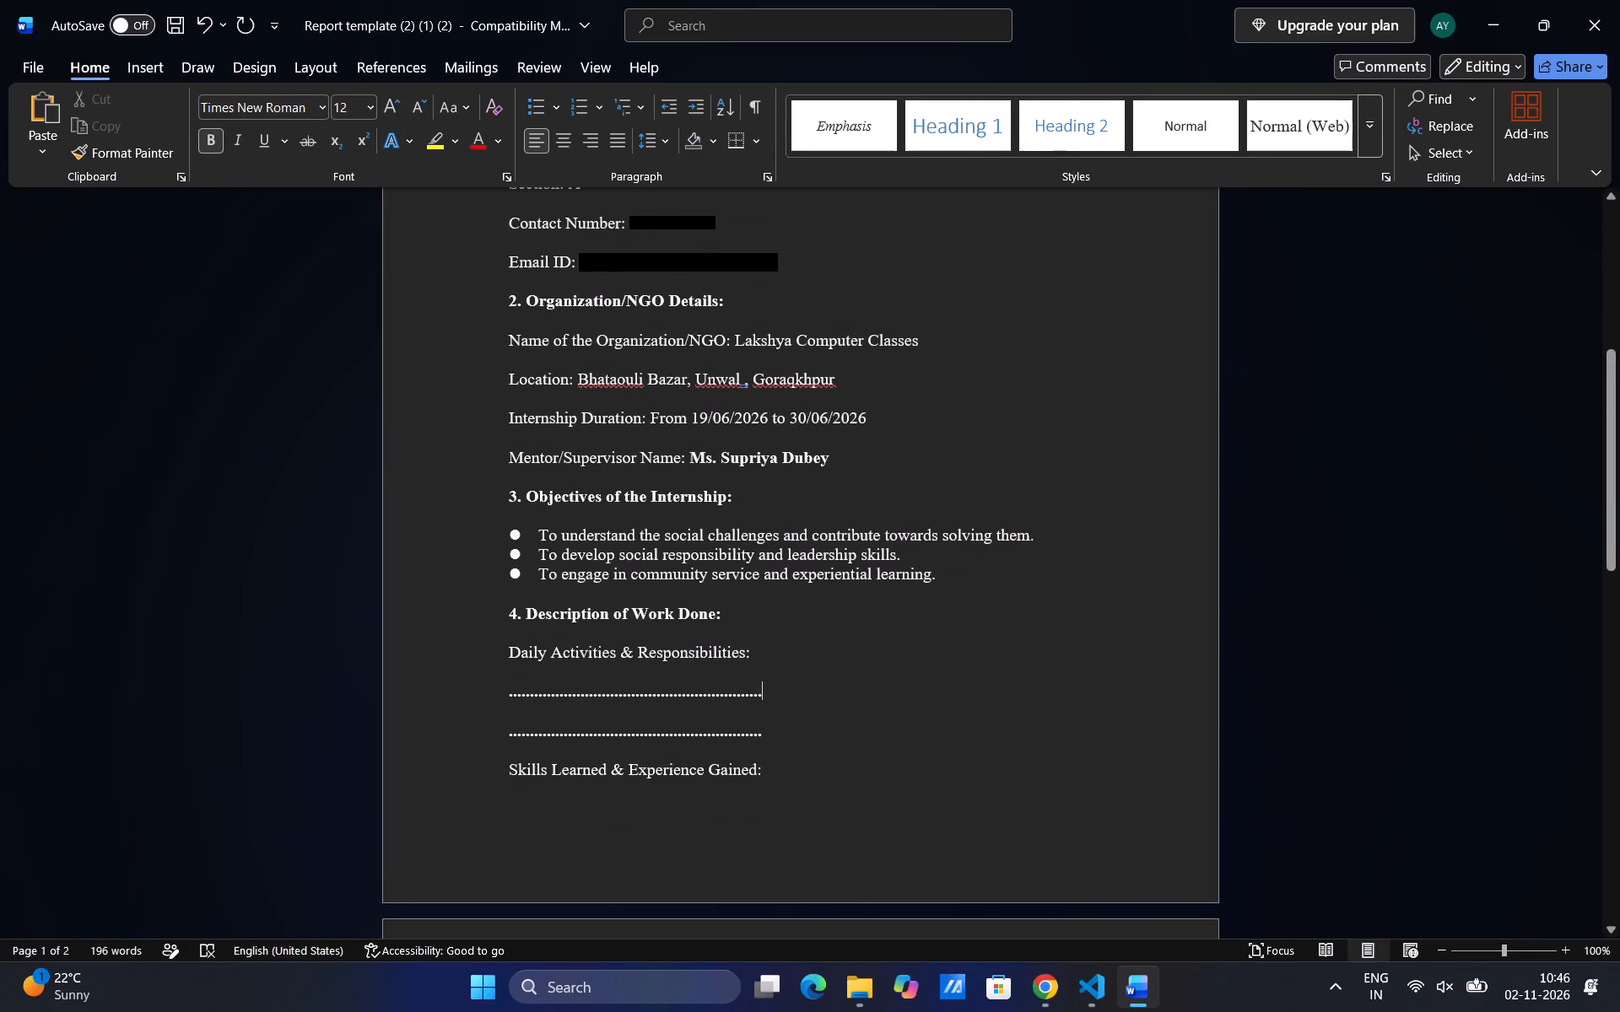
Examine the unfilled report sections from Description of Work Done through Conclusion & Recommendations.
{"action": "left_click", "coordinate": [769, 731]}
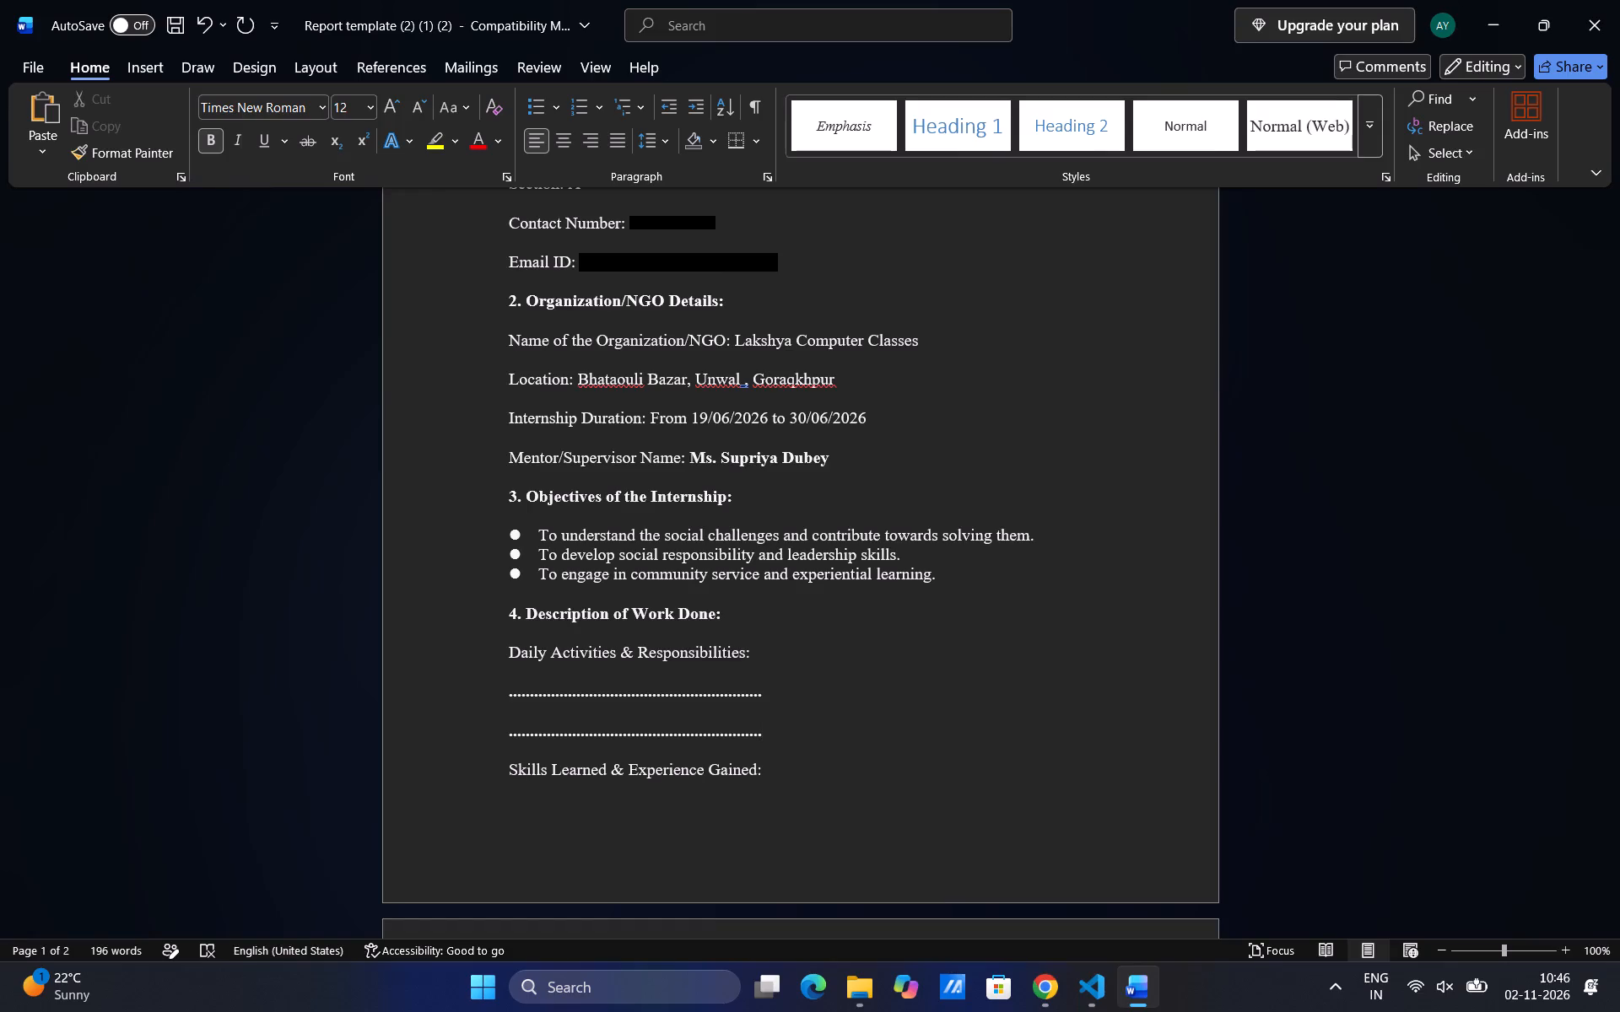
{"action": "scroll", "coordinate": [769, 731], "scroll_direction": "down", "scroll_amount": 2}
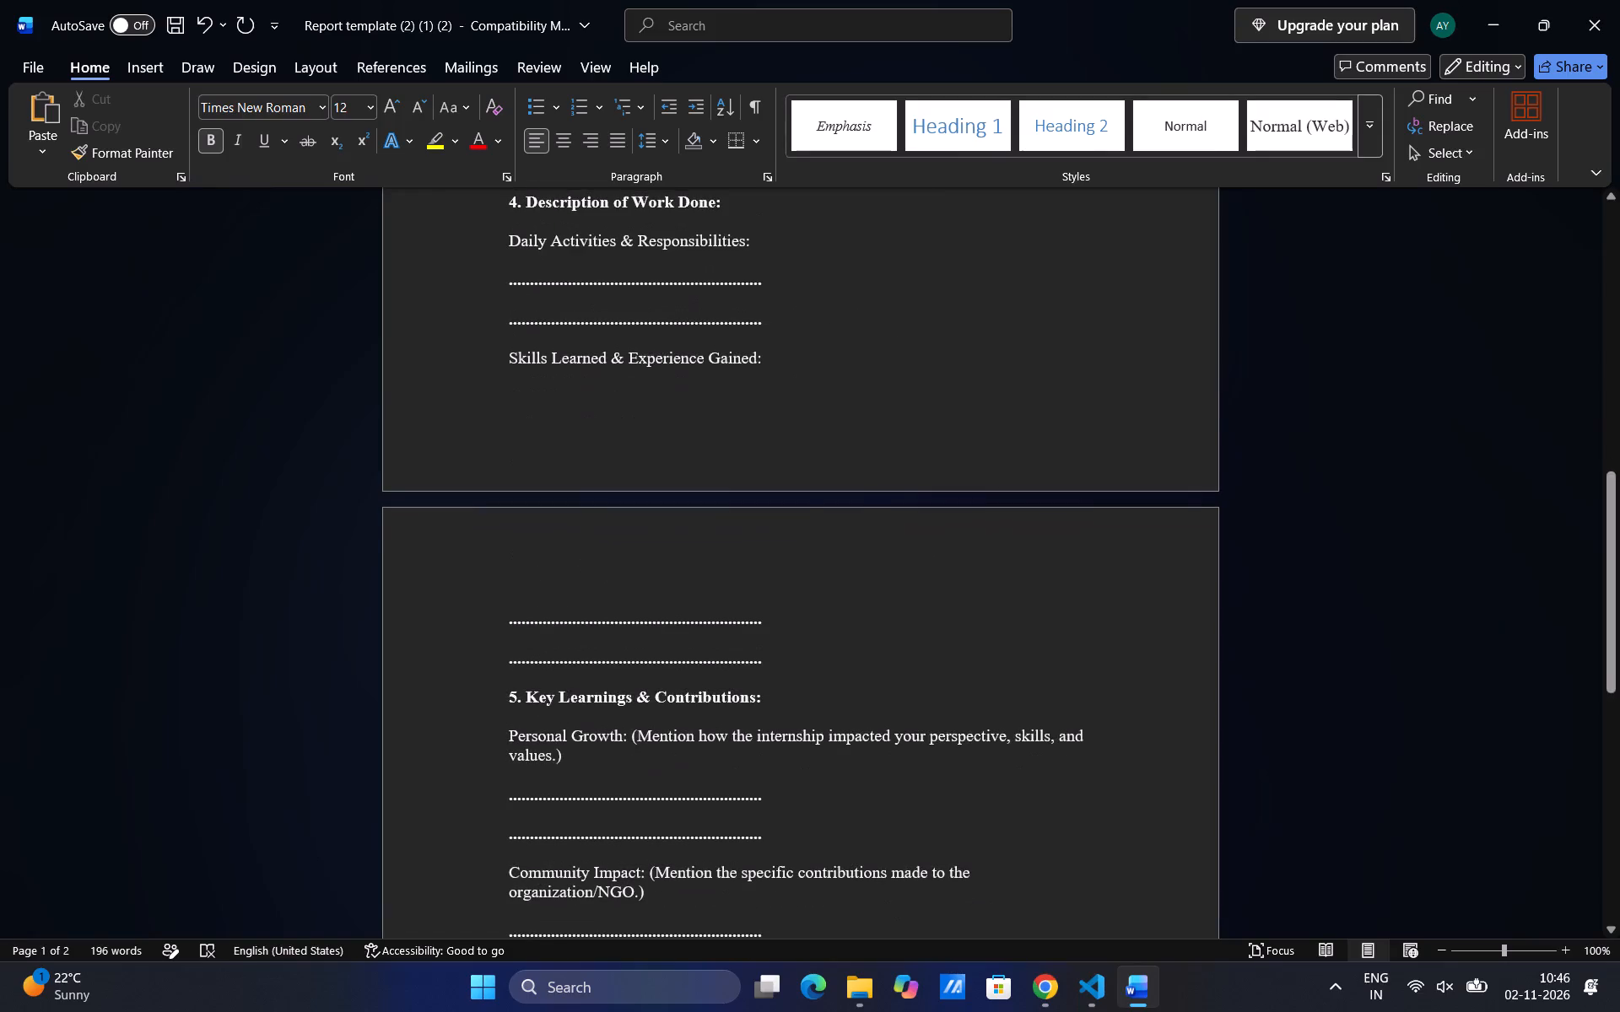
{"action": "scroll", "coordinate": [769, 731], "scroll_direction": "down", "scroll_amount": 6}
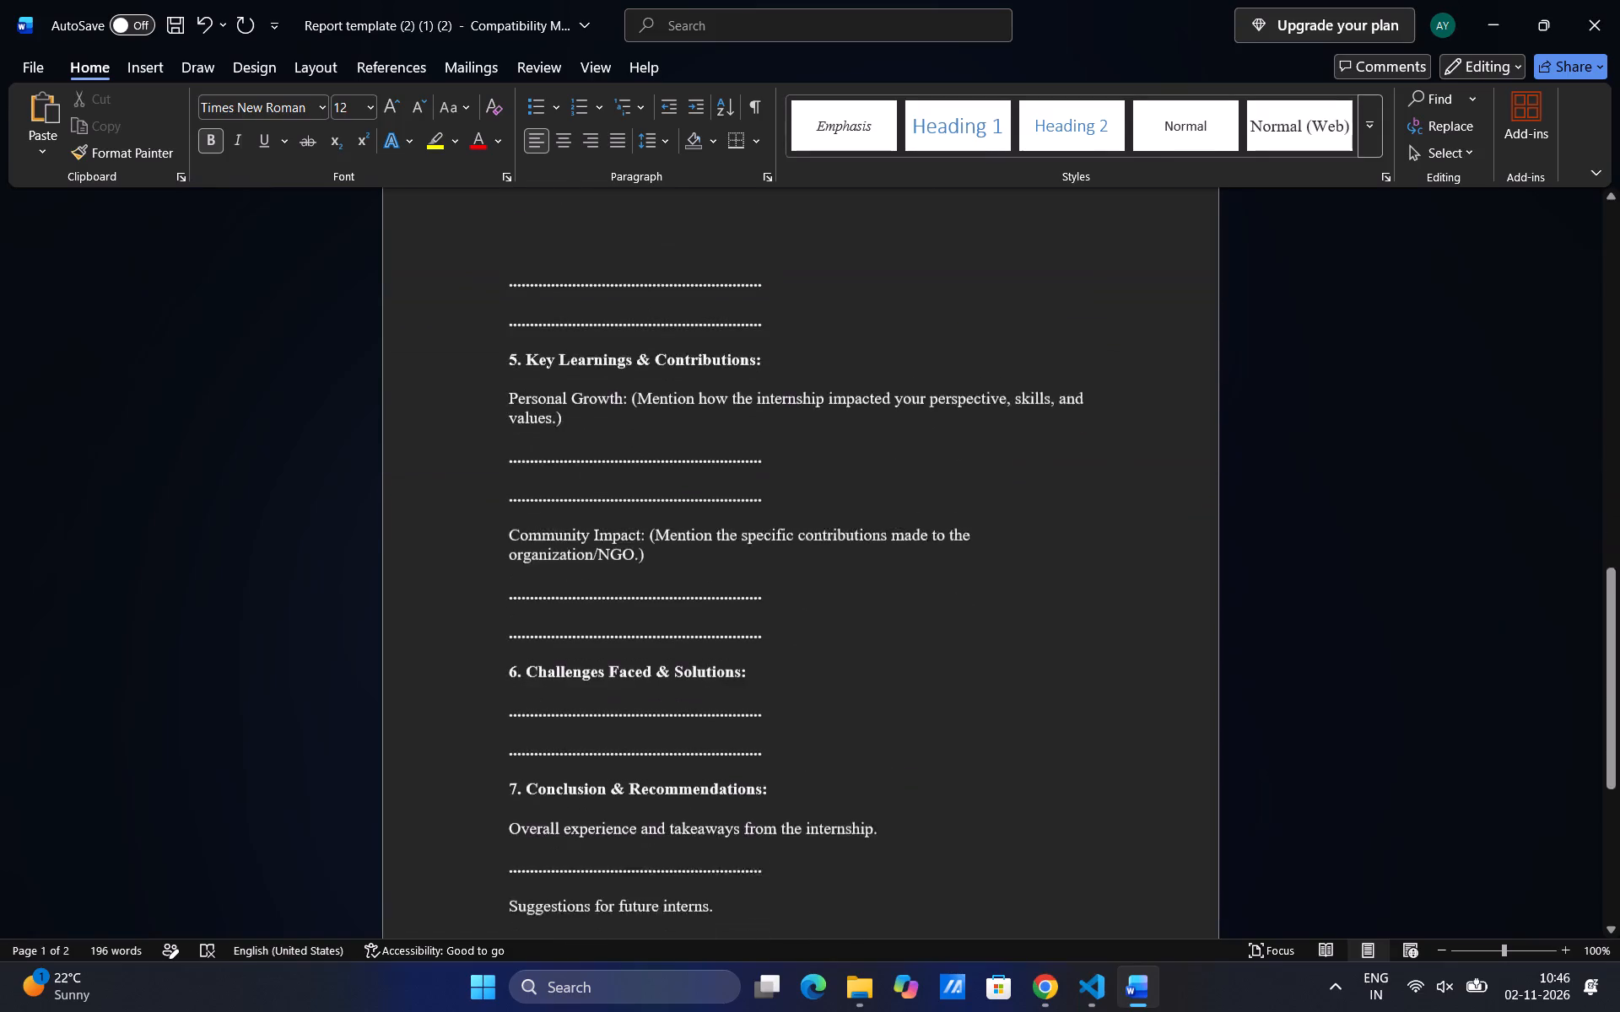
{"action": "scroll", "coordinate": [769, 731], "scroll_direction": "down", "scroll_amount": 4}
{"action": "scroll", "coordinate": [769, 731], "scroll_direction": "up", "scroll_amount": 3}
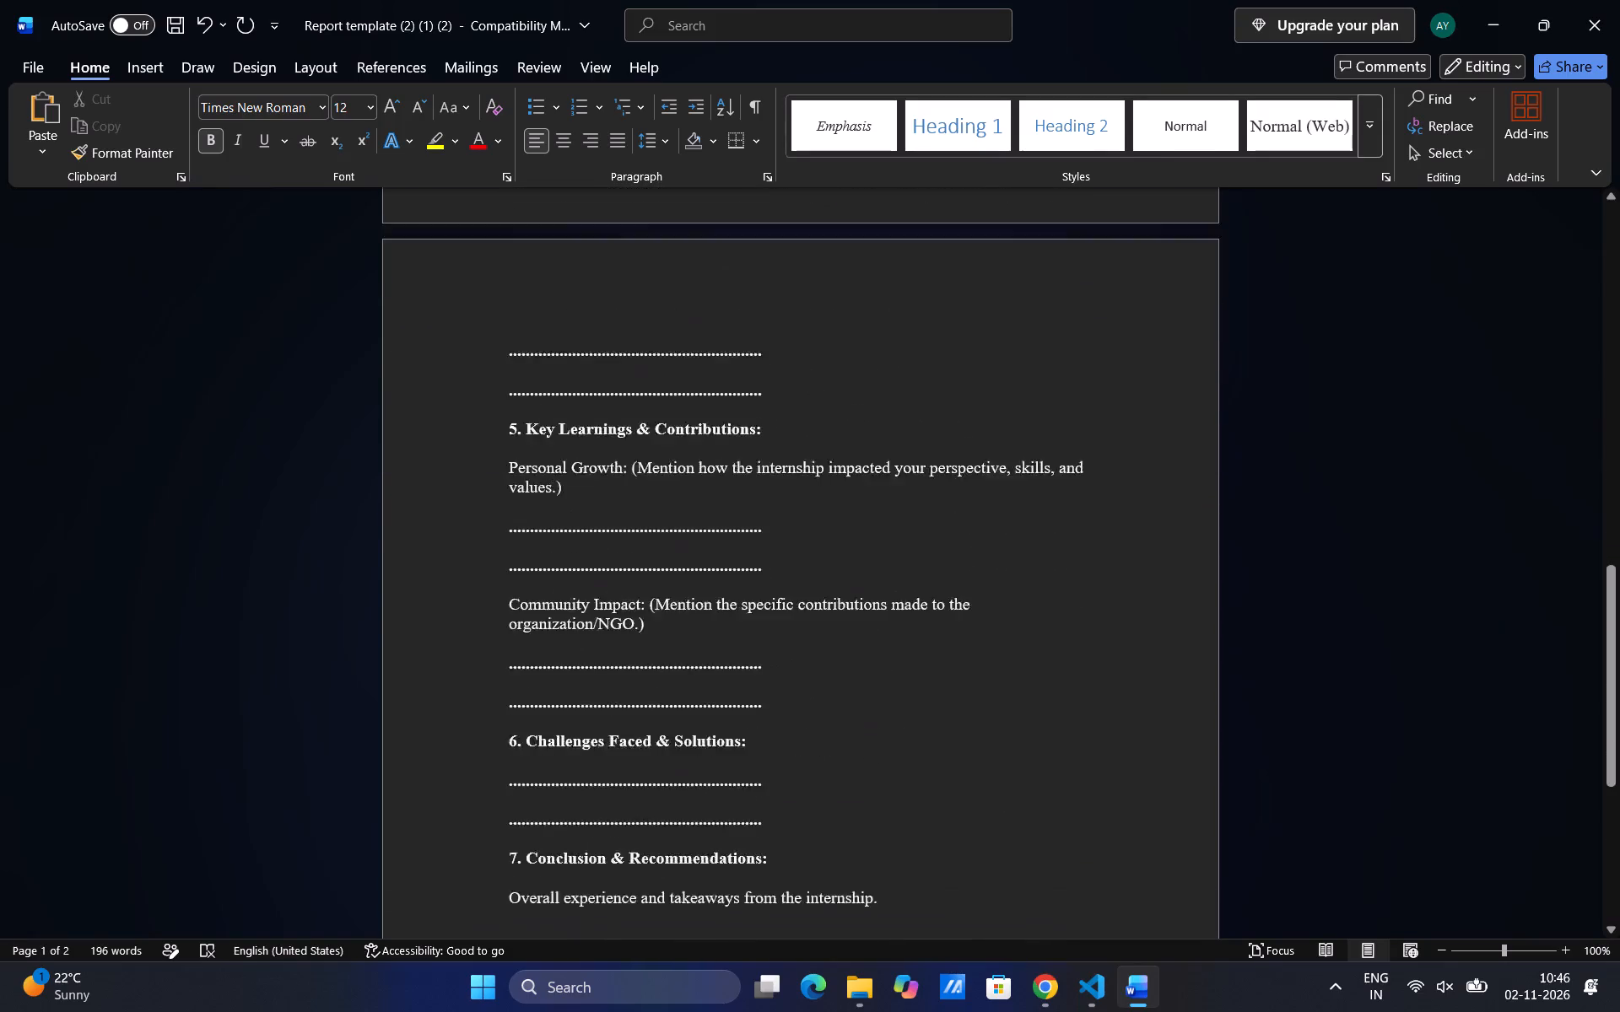
{"action": "scroll", "coordinate": [769, 731], "scroll_direction": "up", "scroll_amount": 1}
Search the computer's apps for WhatsApp, entering "wh", in order to open it.
{"action": "left_click", "coordinate": [481, 997]}
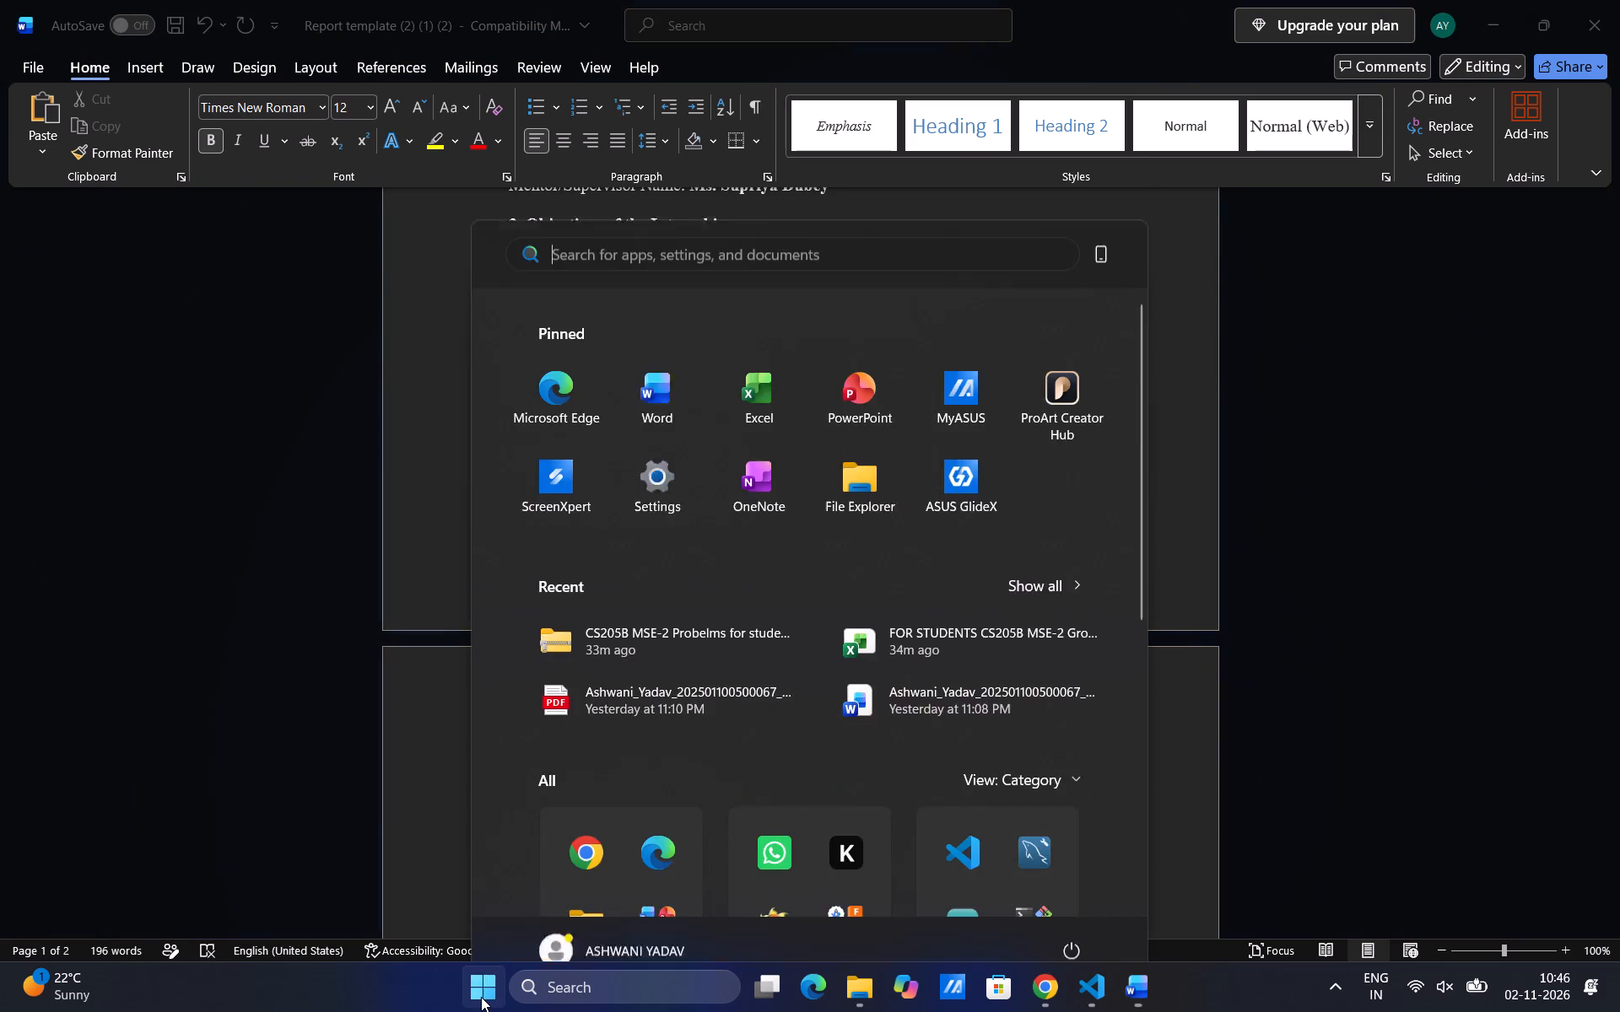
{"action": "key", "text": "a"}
{"action": "key", "text": "BackSpace"}
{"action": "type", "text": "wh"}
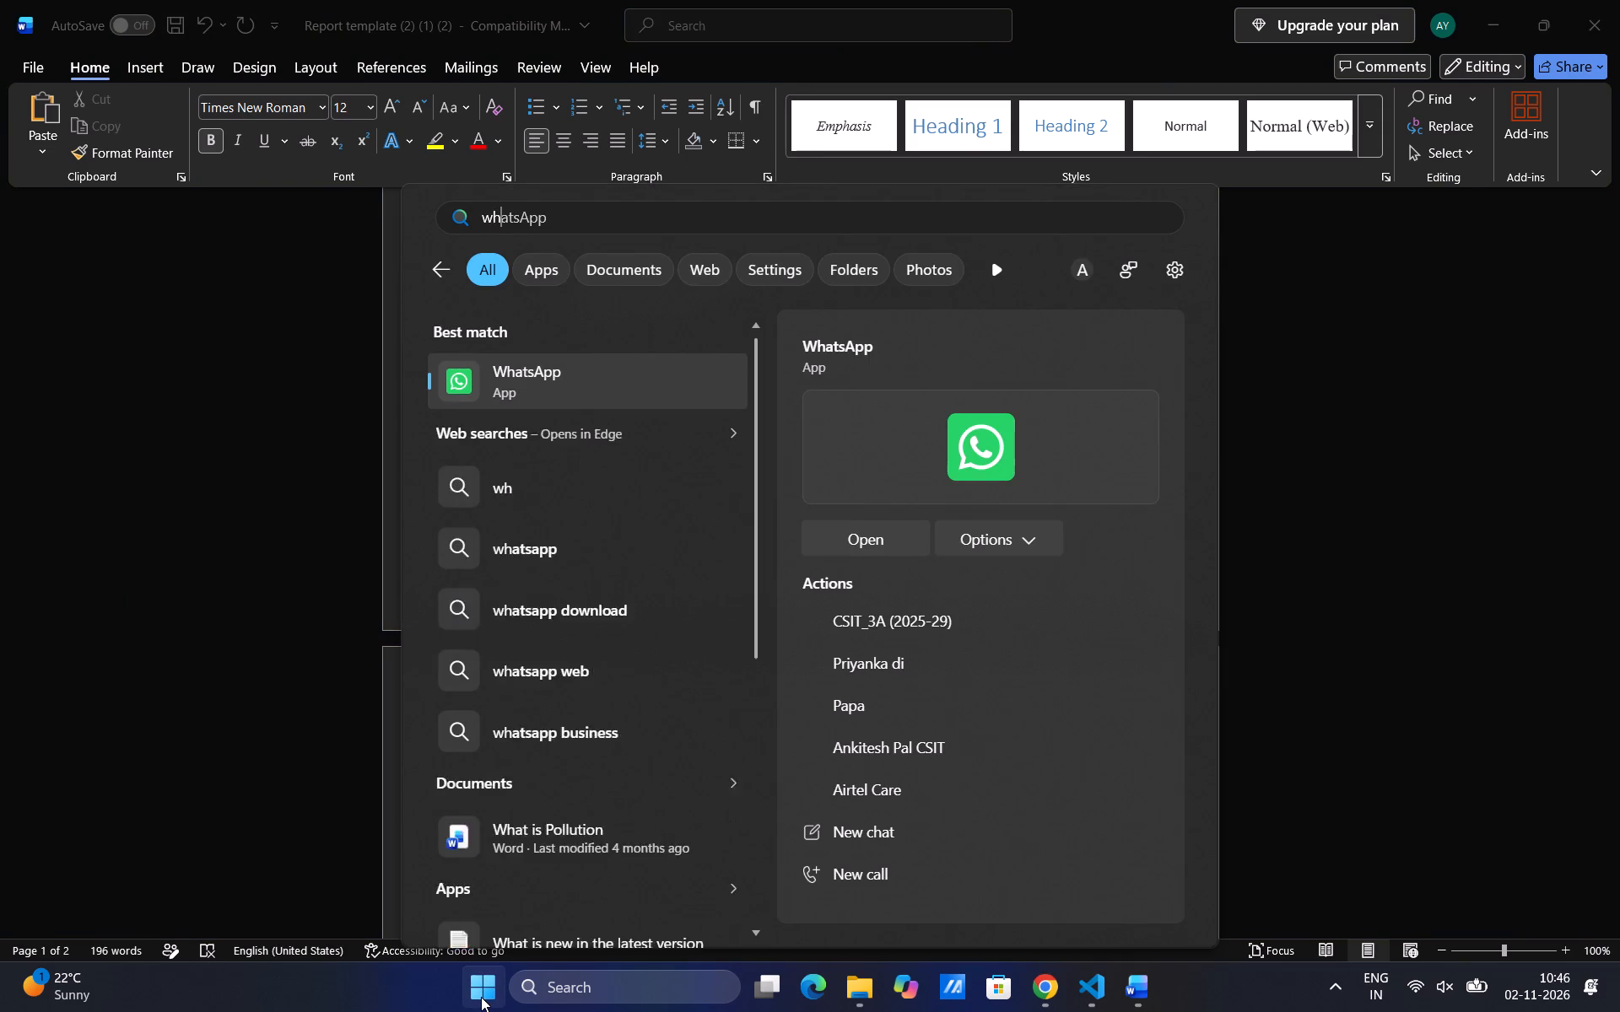
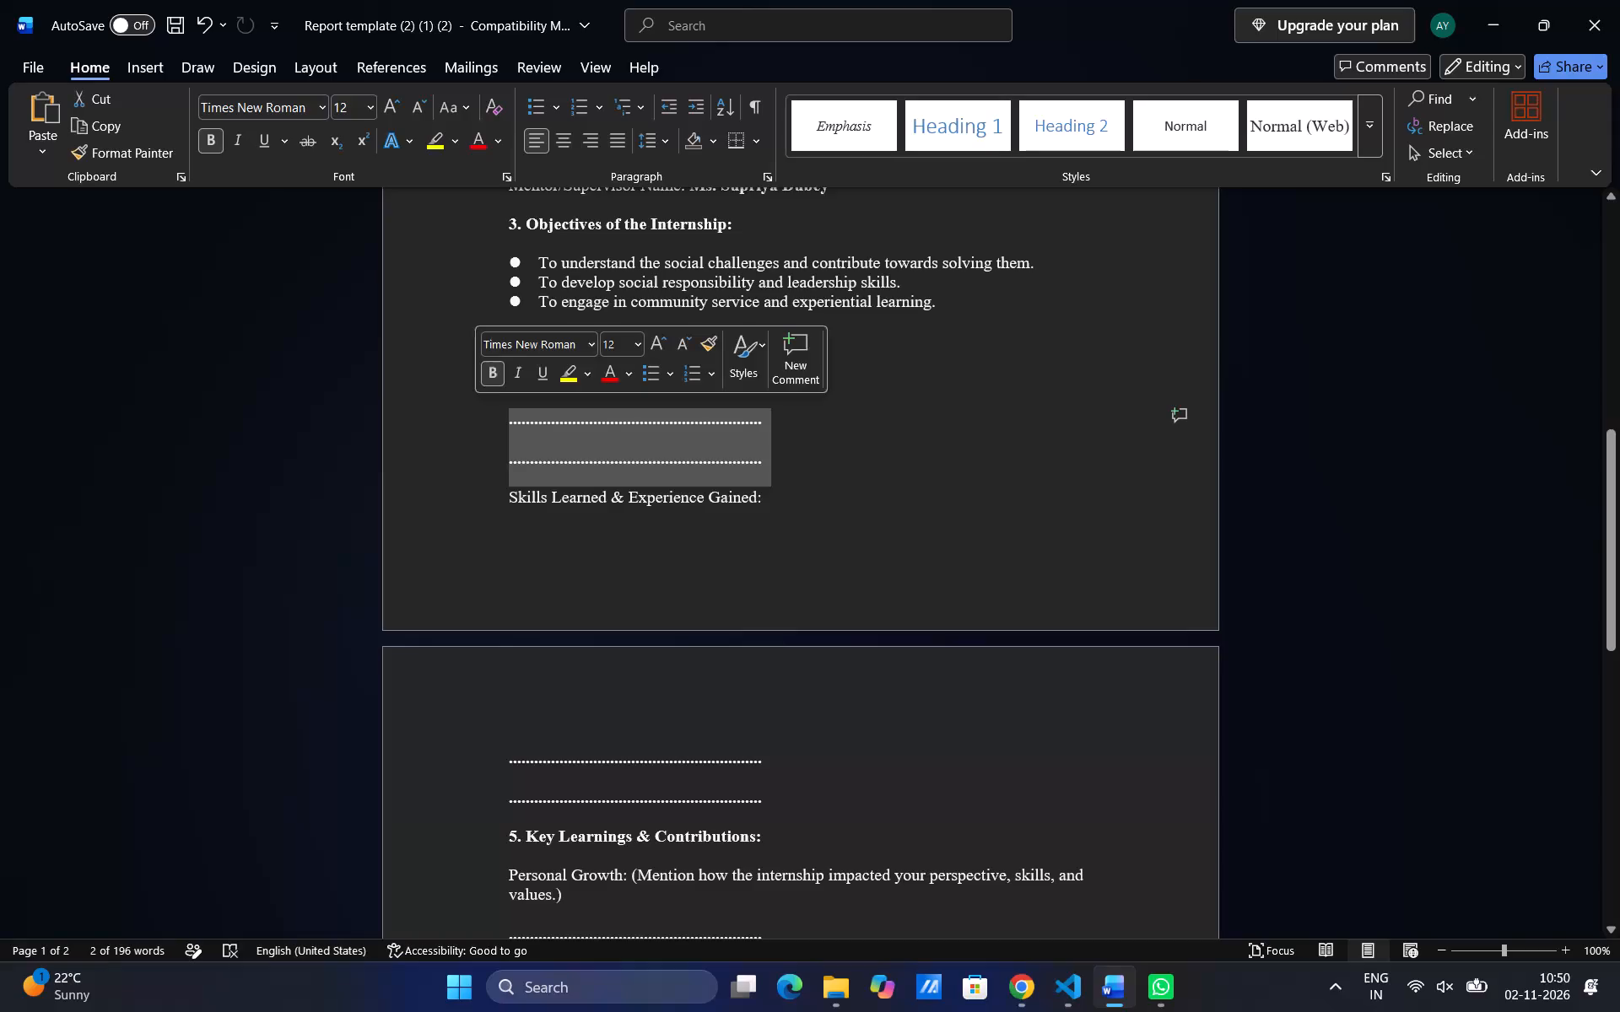
Replace the two dotted lines under Daily Activities & Responsibilities with the copied teaching activities, from classroom lectures to motivating self-learning, and check the pasted text.
{"action": "key", "text": "ctrl+v"}
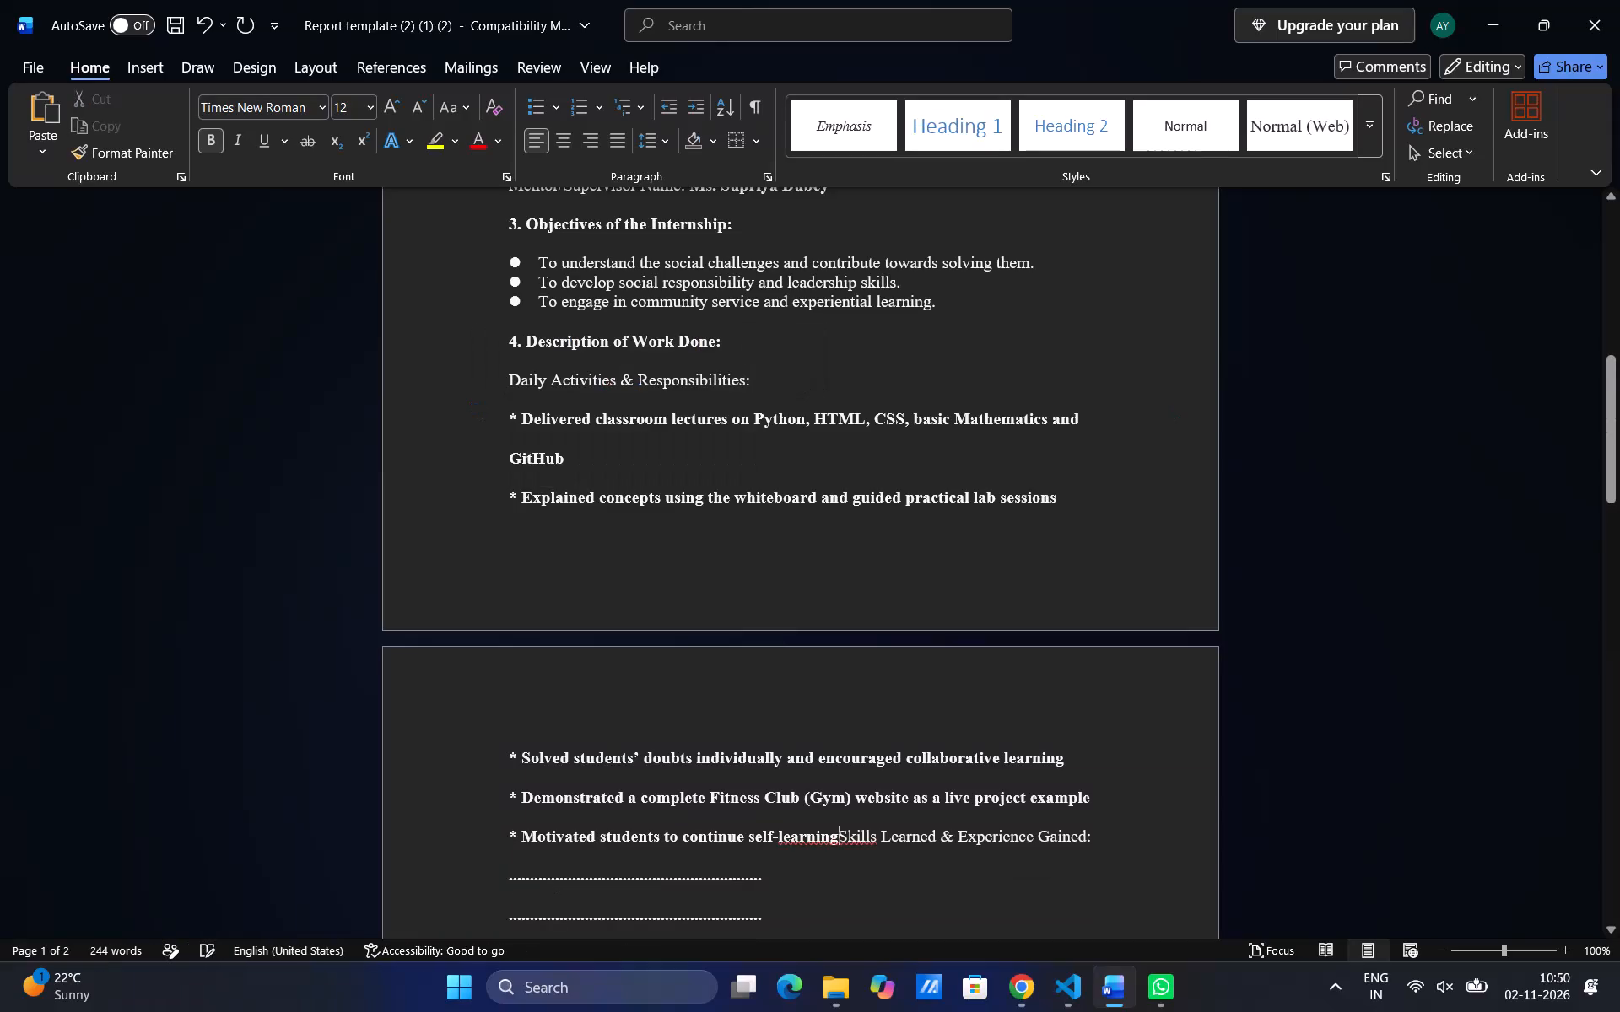
{"action": "scroll", "coordinate": [620, 561], "scroll_direction": "down", "scroll_amount": 1}
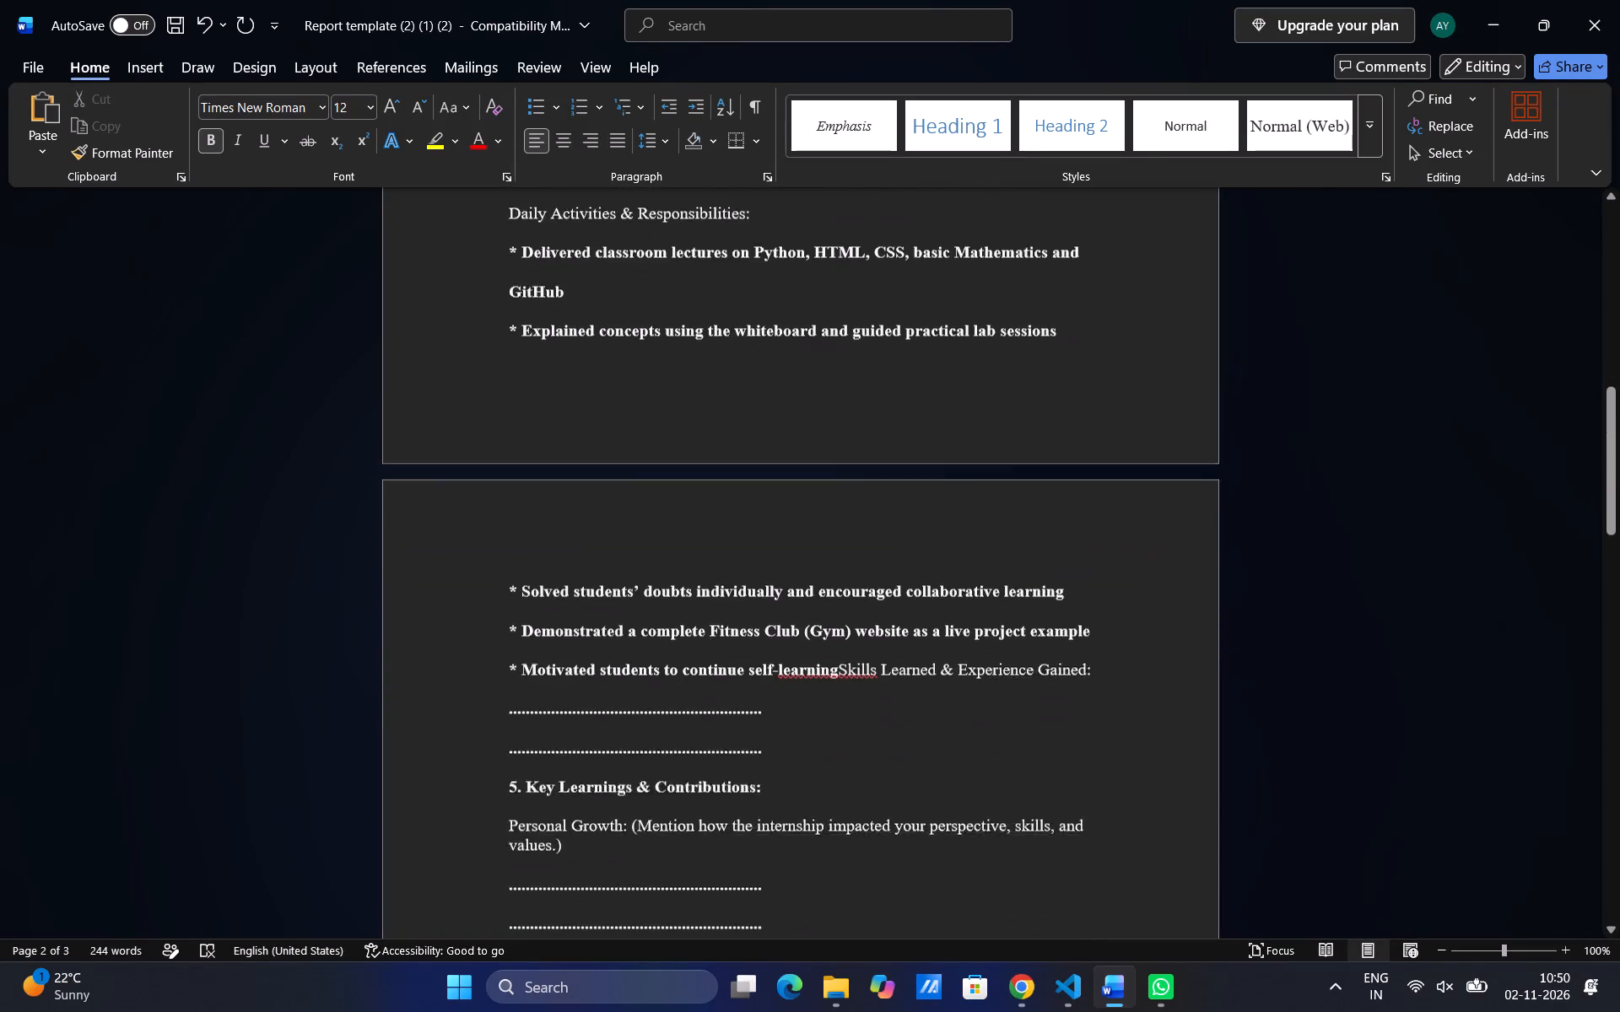
{"action": "scroll", "coordinate": [620, 561], "scroll_direction": "down", "scroll_amount": 2}
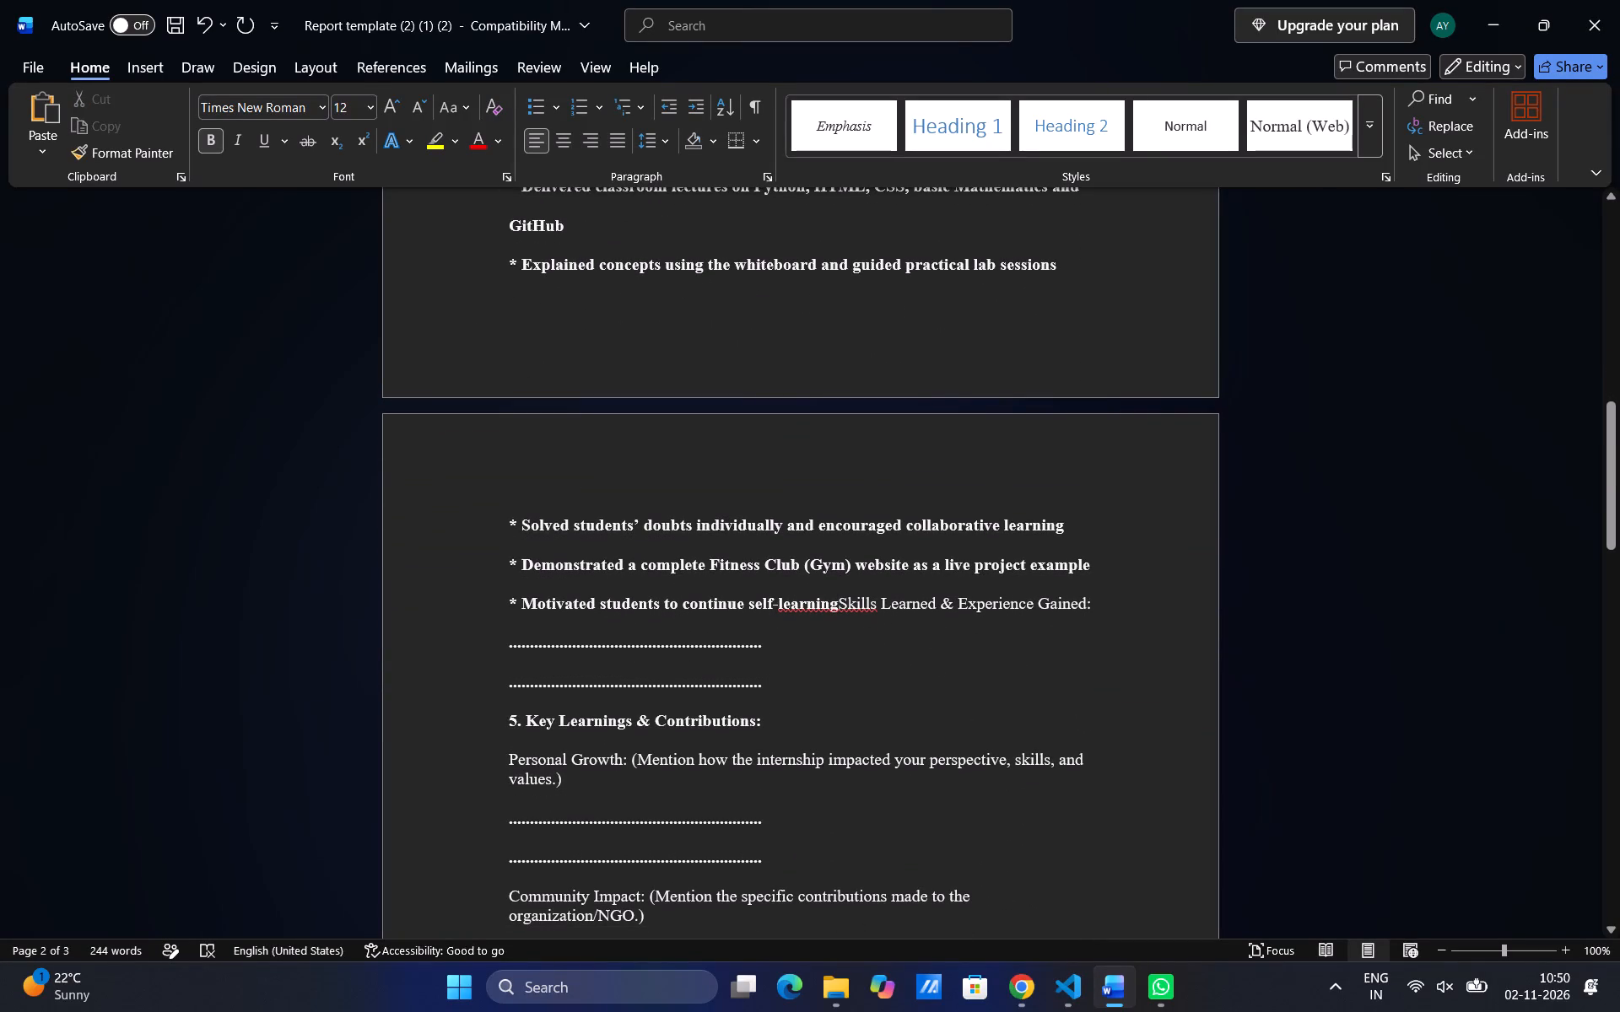
{"action": "scroll", "coordinate": [570, 571], "scroll_direction": "up", "scroll_amount": 1}
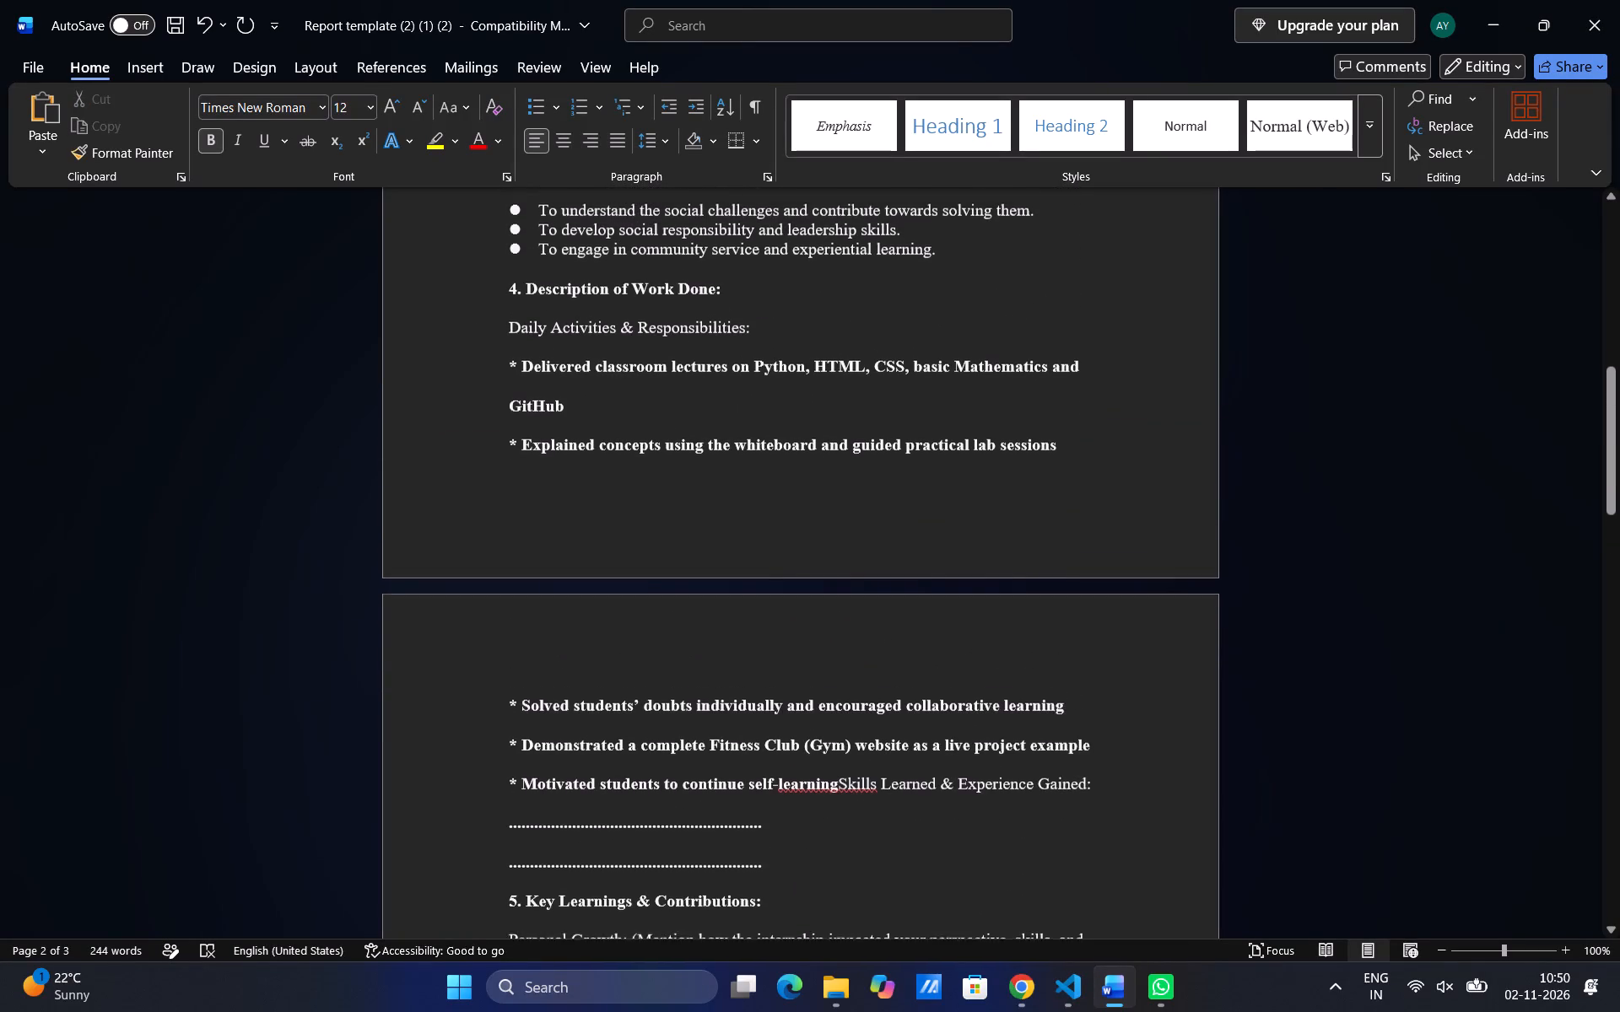
{"action": "scroll", "coordinate": [570, 571], "scroll_direction": "up", "scroll_amount": 3}
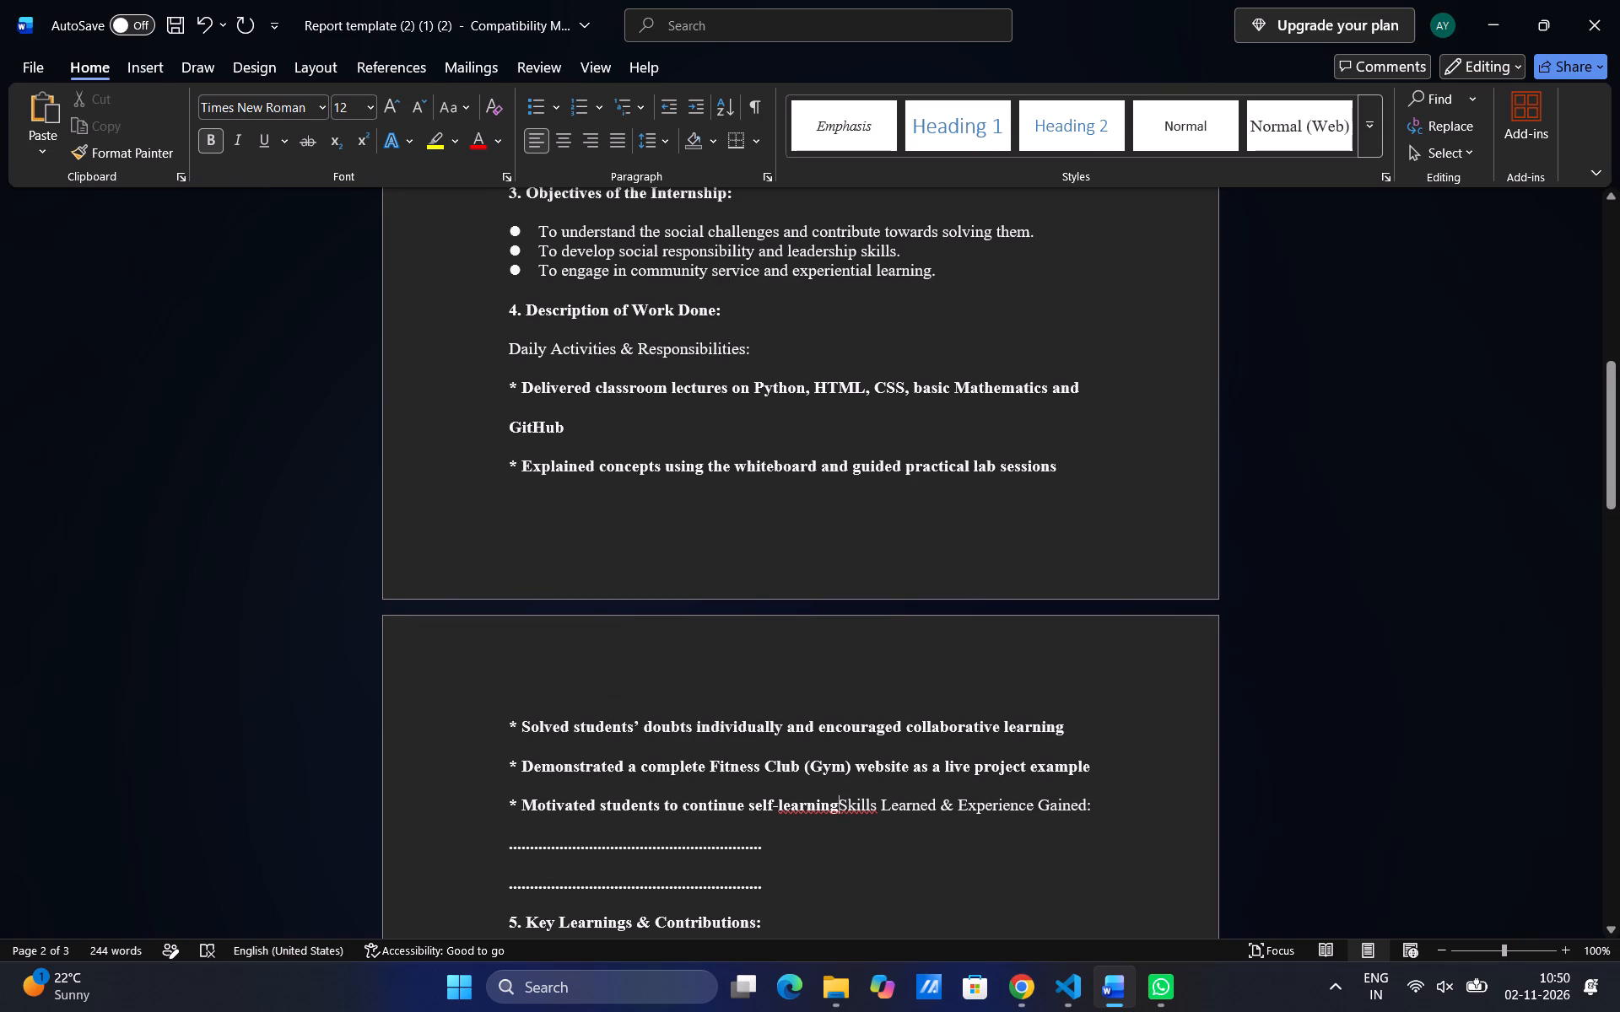
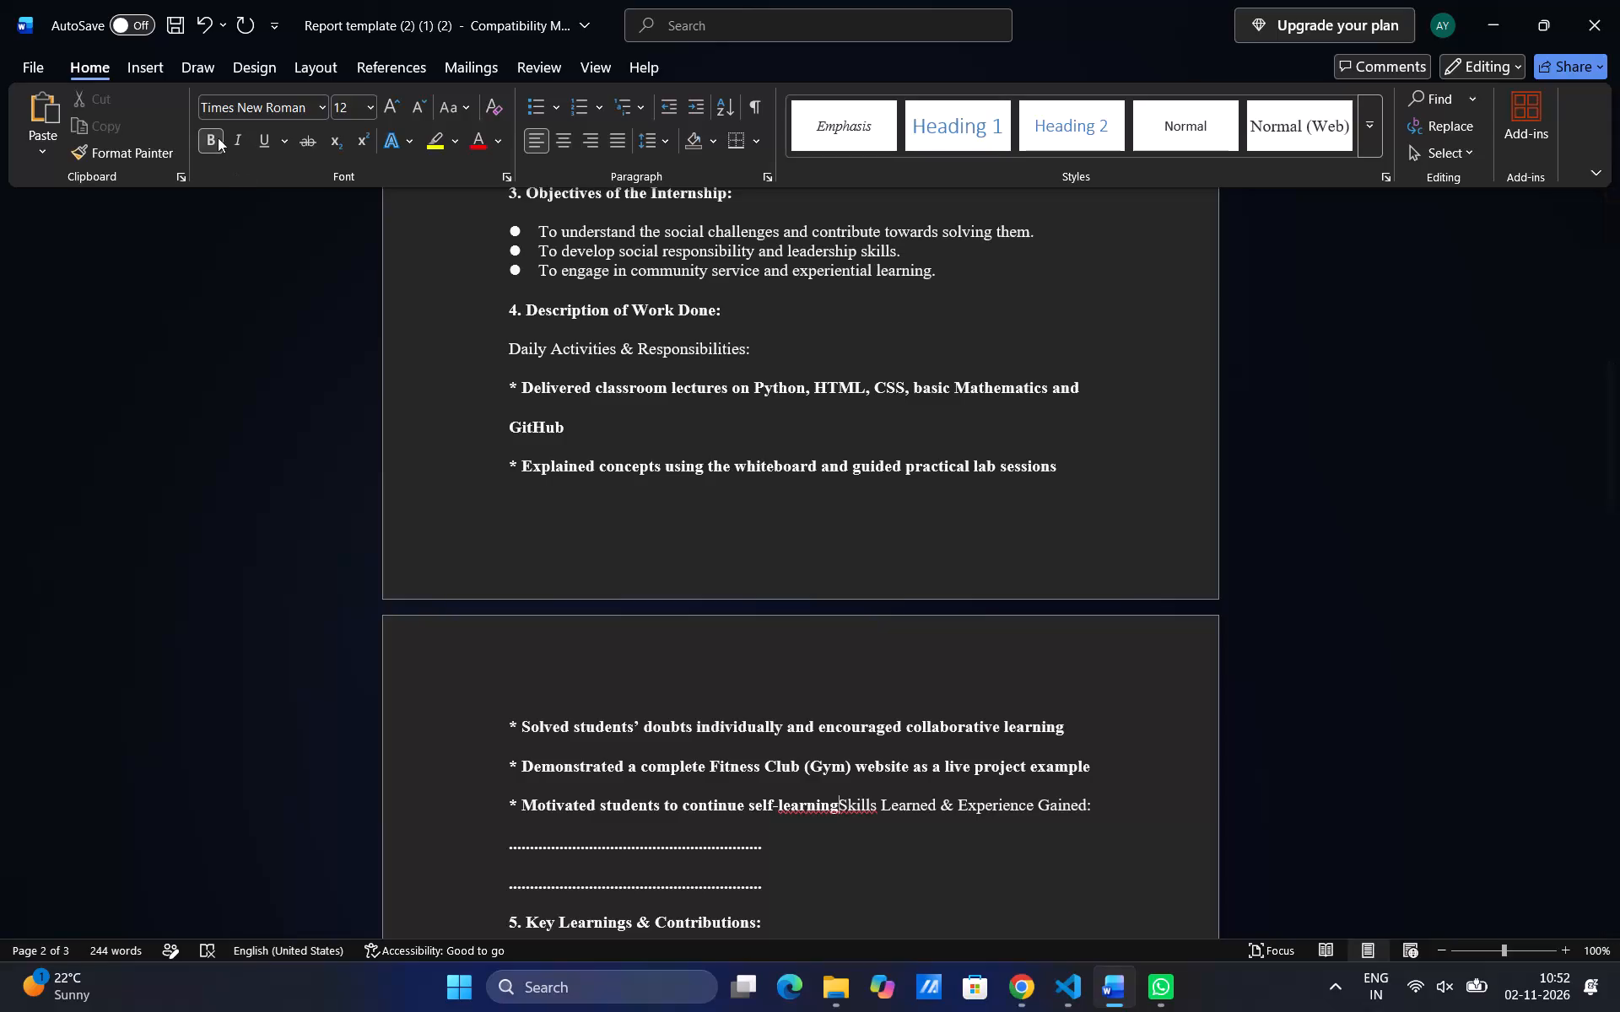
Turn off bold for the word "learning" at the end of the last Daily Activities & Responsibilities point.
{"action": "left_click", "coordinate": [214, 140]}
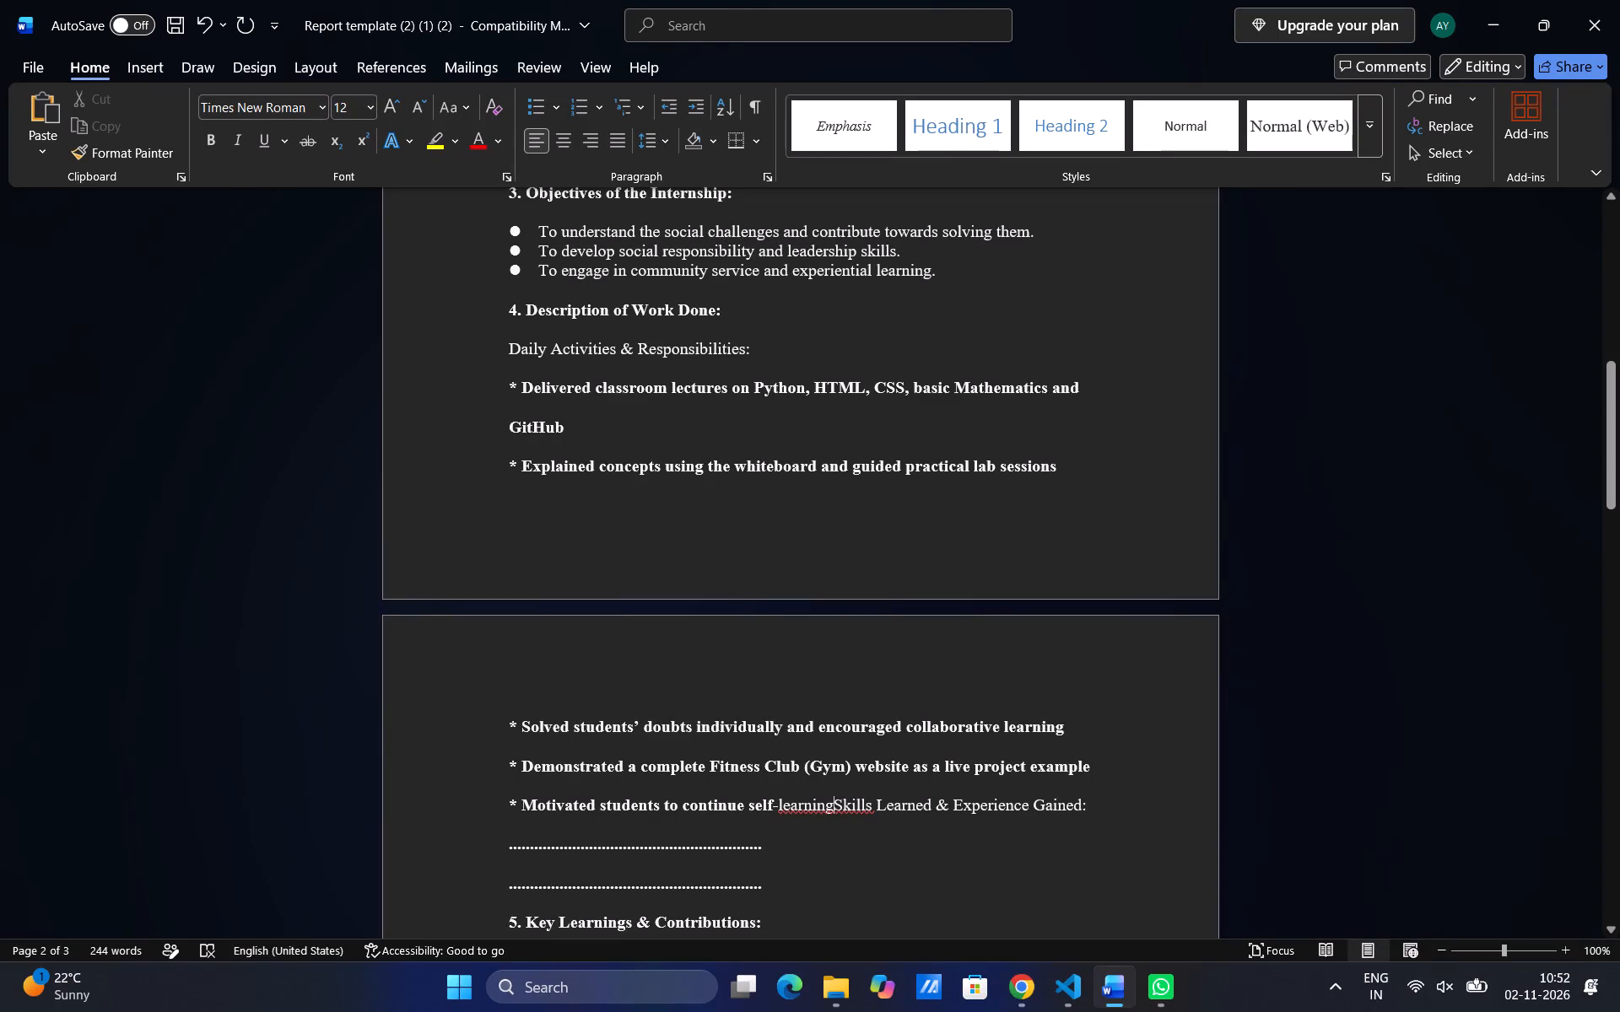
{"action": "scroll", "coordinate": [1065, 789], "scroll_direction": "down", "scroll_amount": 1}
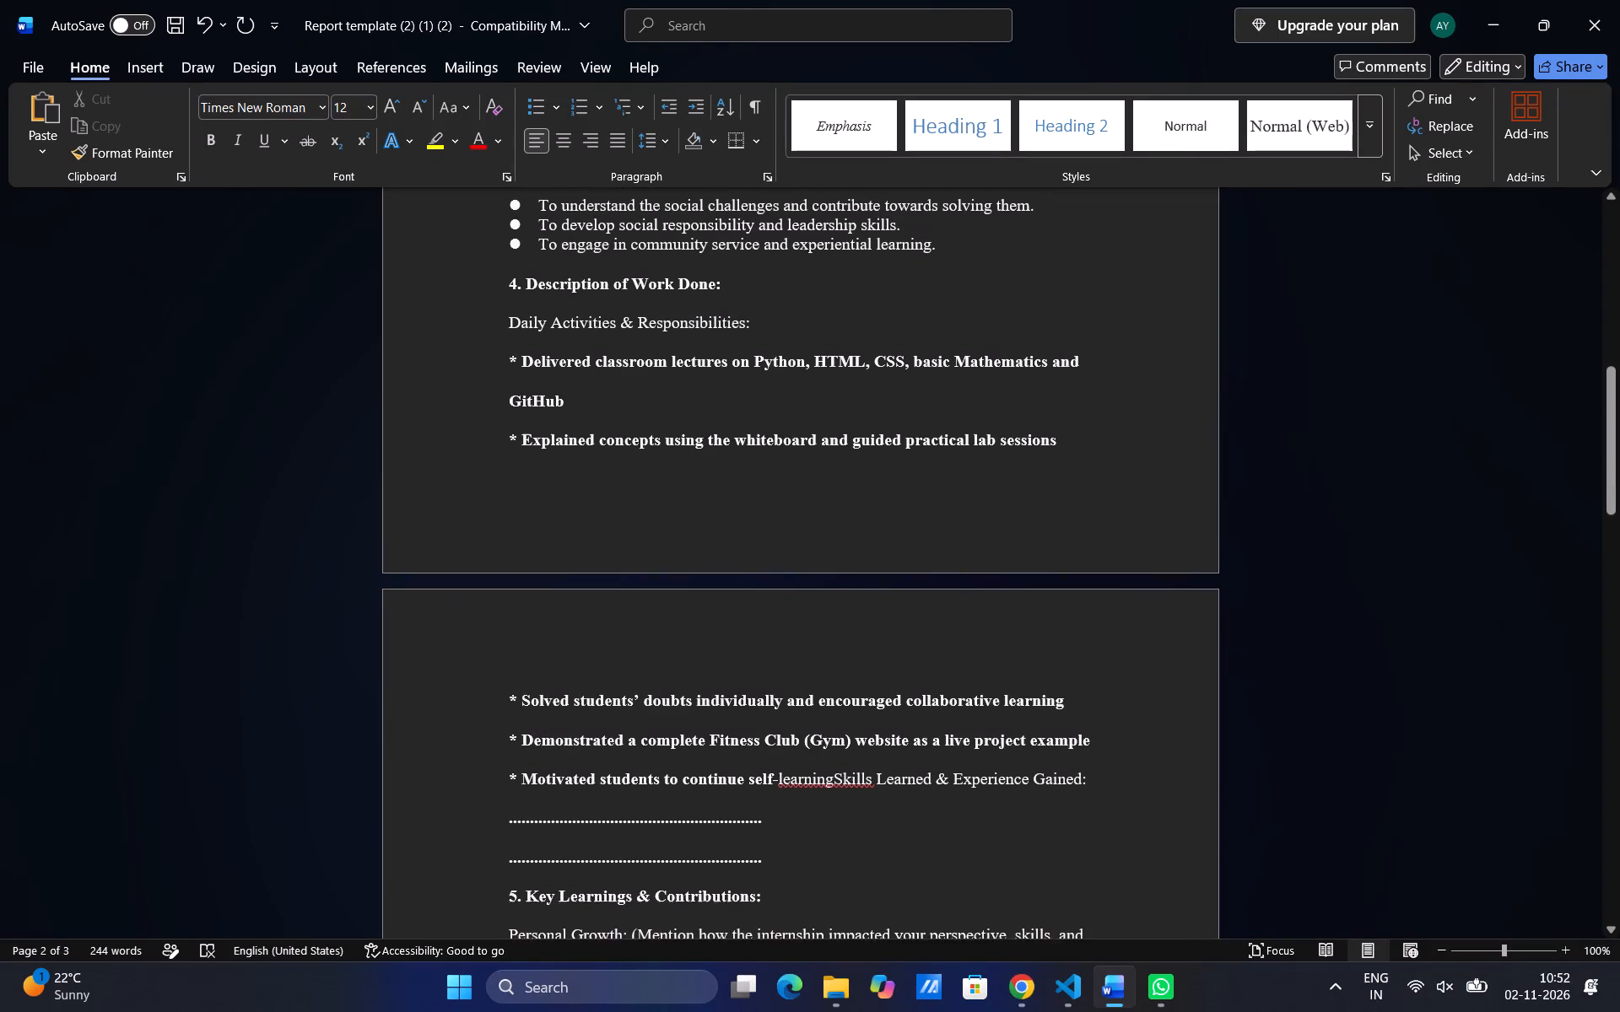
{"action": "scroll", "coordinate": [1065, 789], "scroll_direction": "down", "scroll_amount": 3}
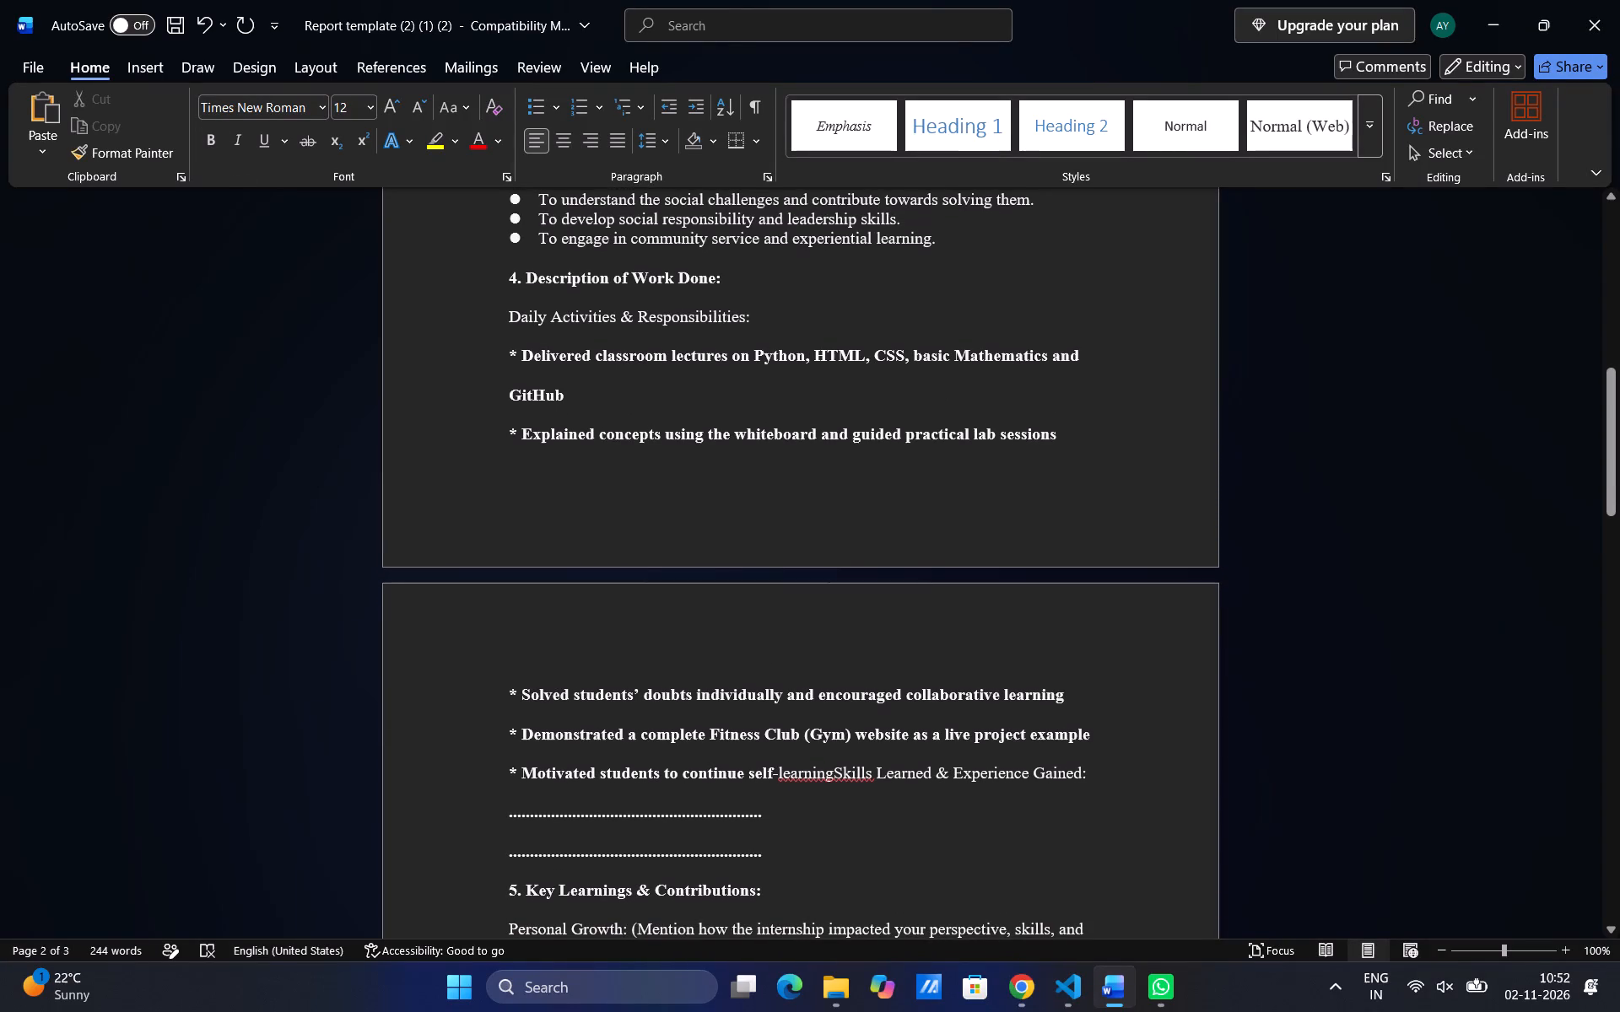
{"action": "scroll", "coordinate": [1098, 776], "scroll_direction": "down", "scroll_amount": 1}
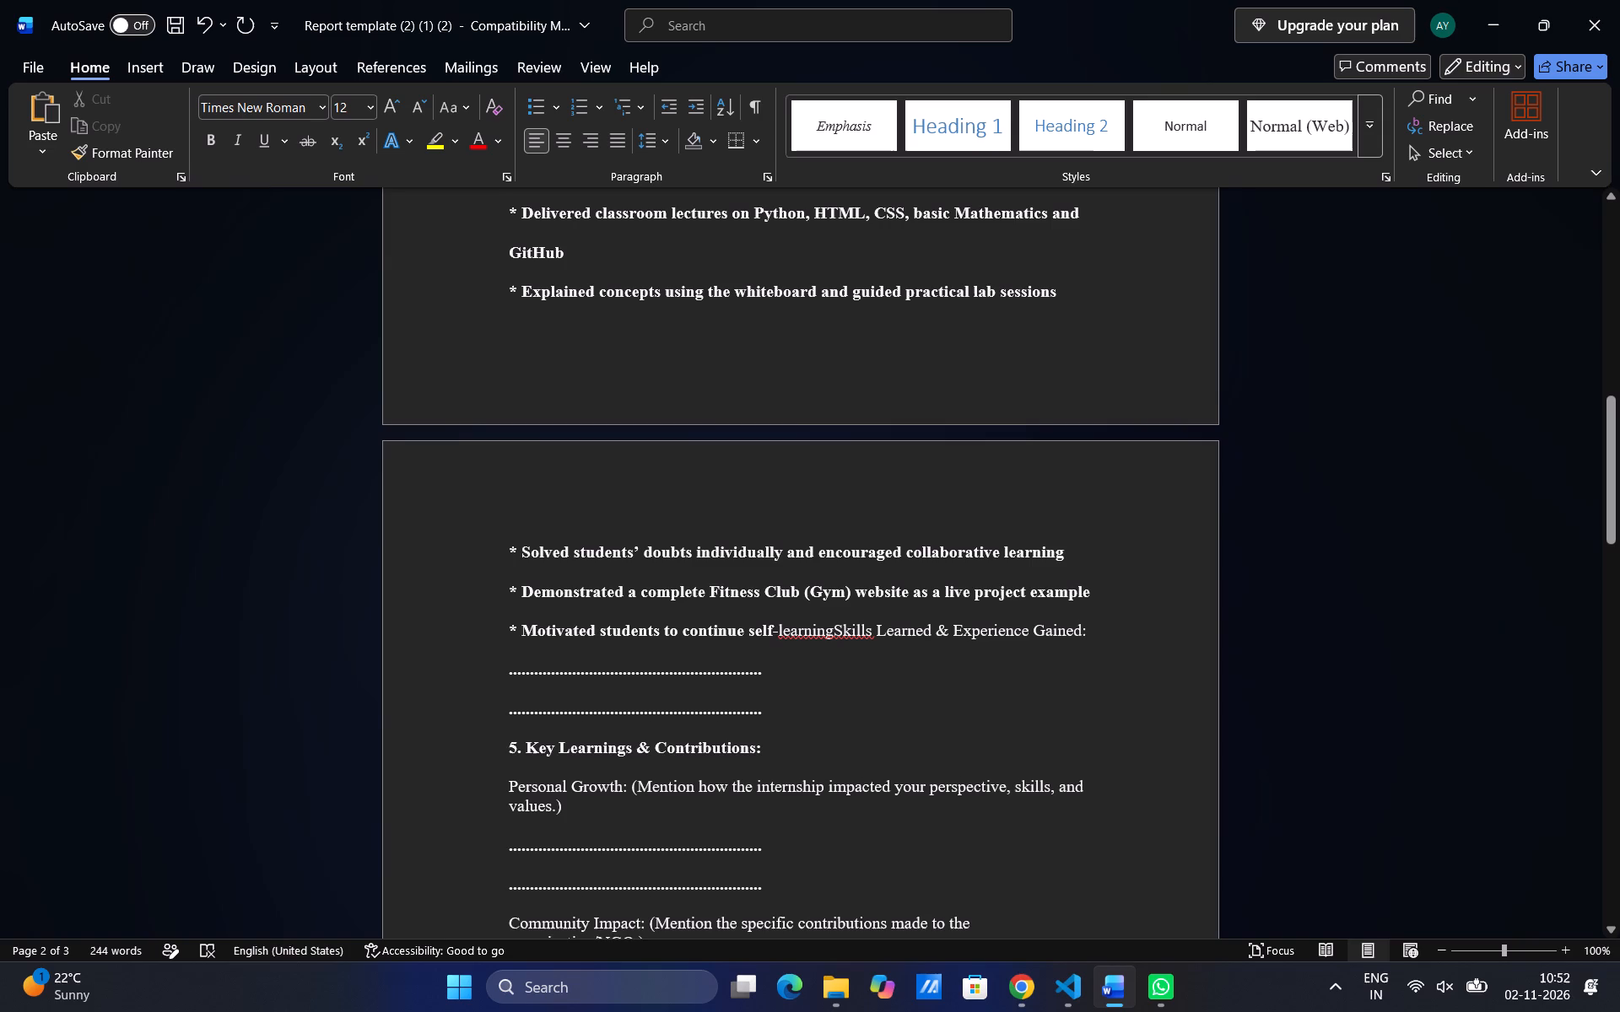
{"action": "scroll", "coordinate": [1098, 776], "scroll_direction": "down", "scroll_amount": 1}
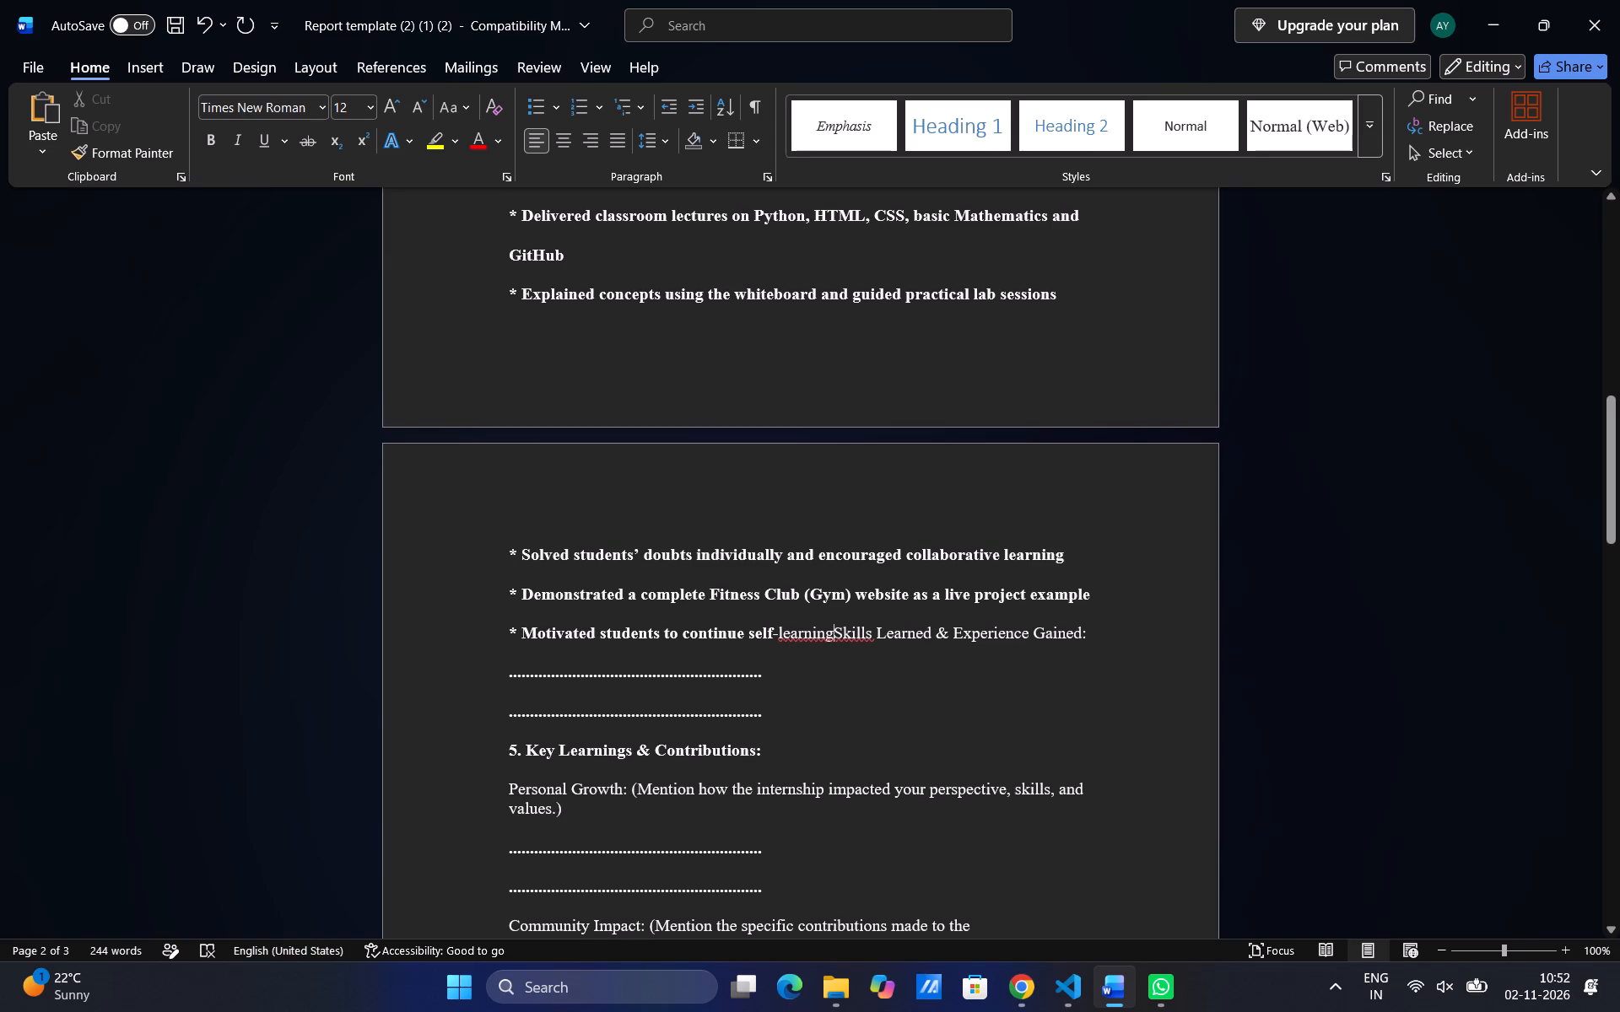
Undo the bold change and the pasting of the activities list over both dotted lines under Daily Activities & Responsibilities.
{"action": "key", "text": "ctrl+z"}
{"action": "key", "text": "ctrl+z"}
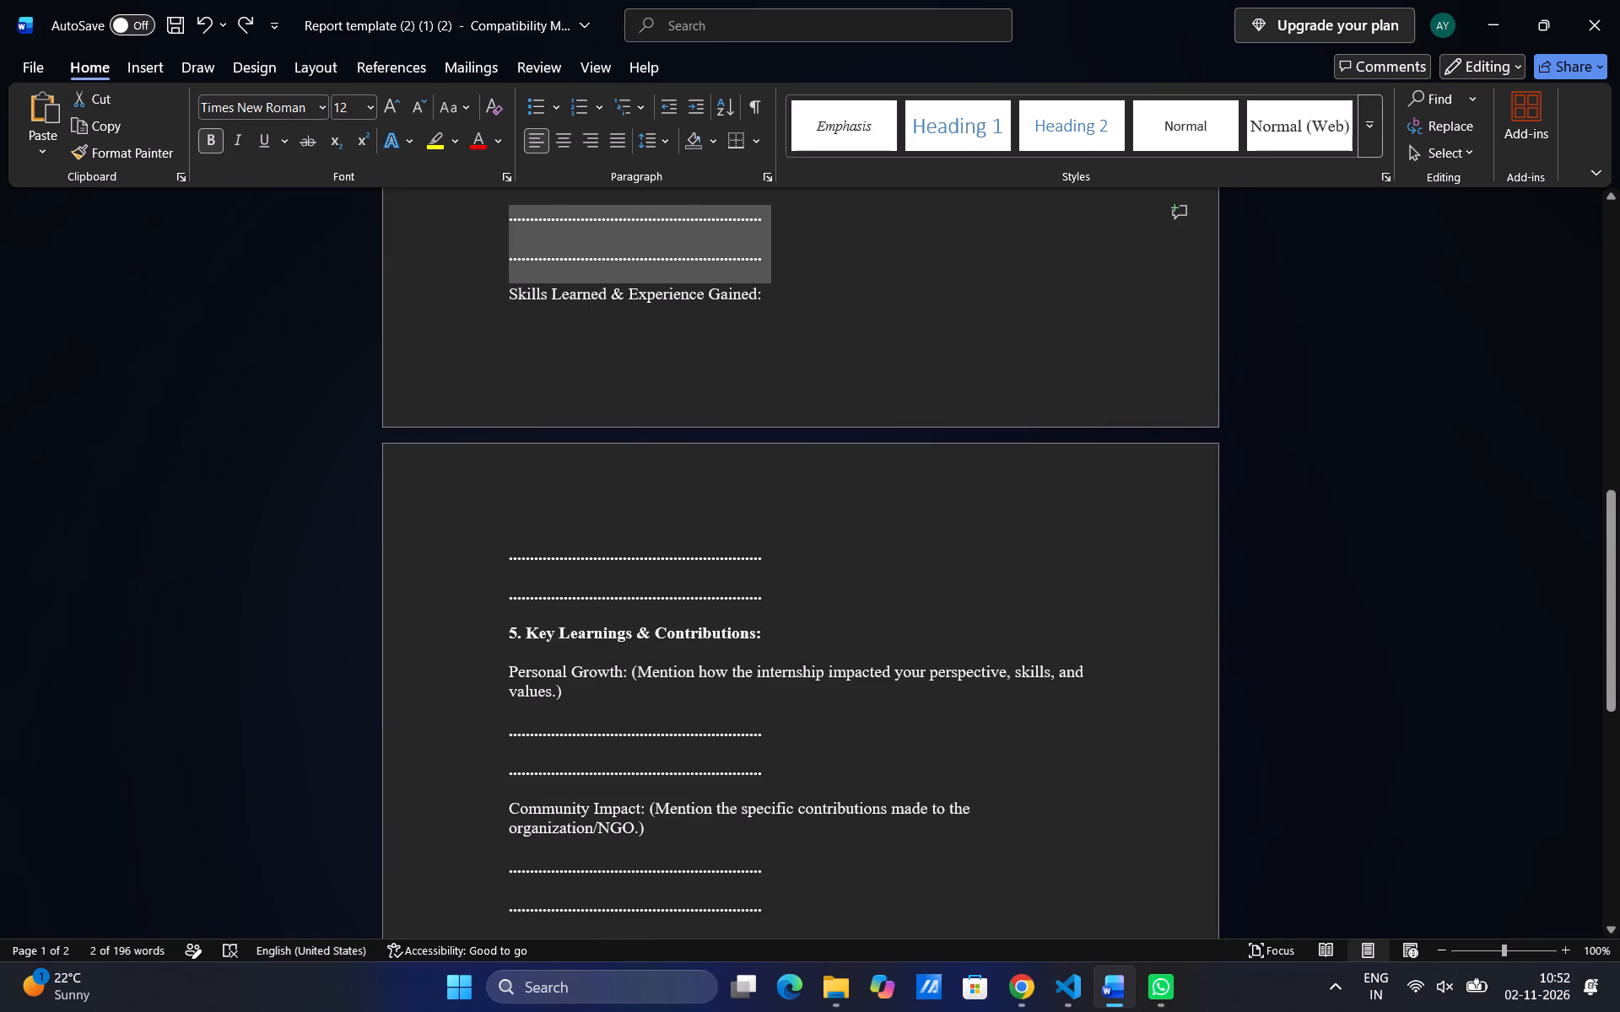
{"action": "scroll", "coordinate": [791, 692], "scroll_direction": "up", "scroll_amount": 2}
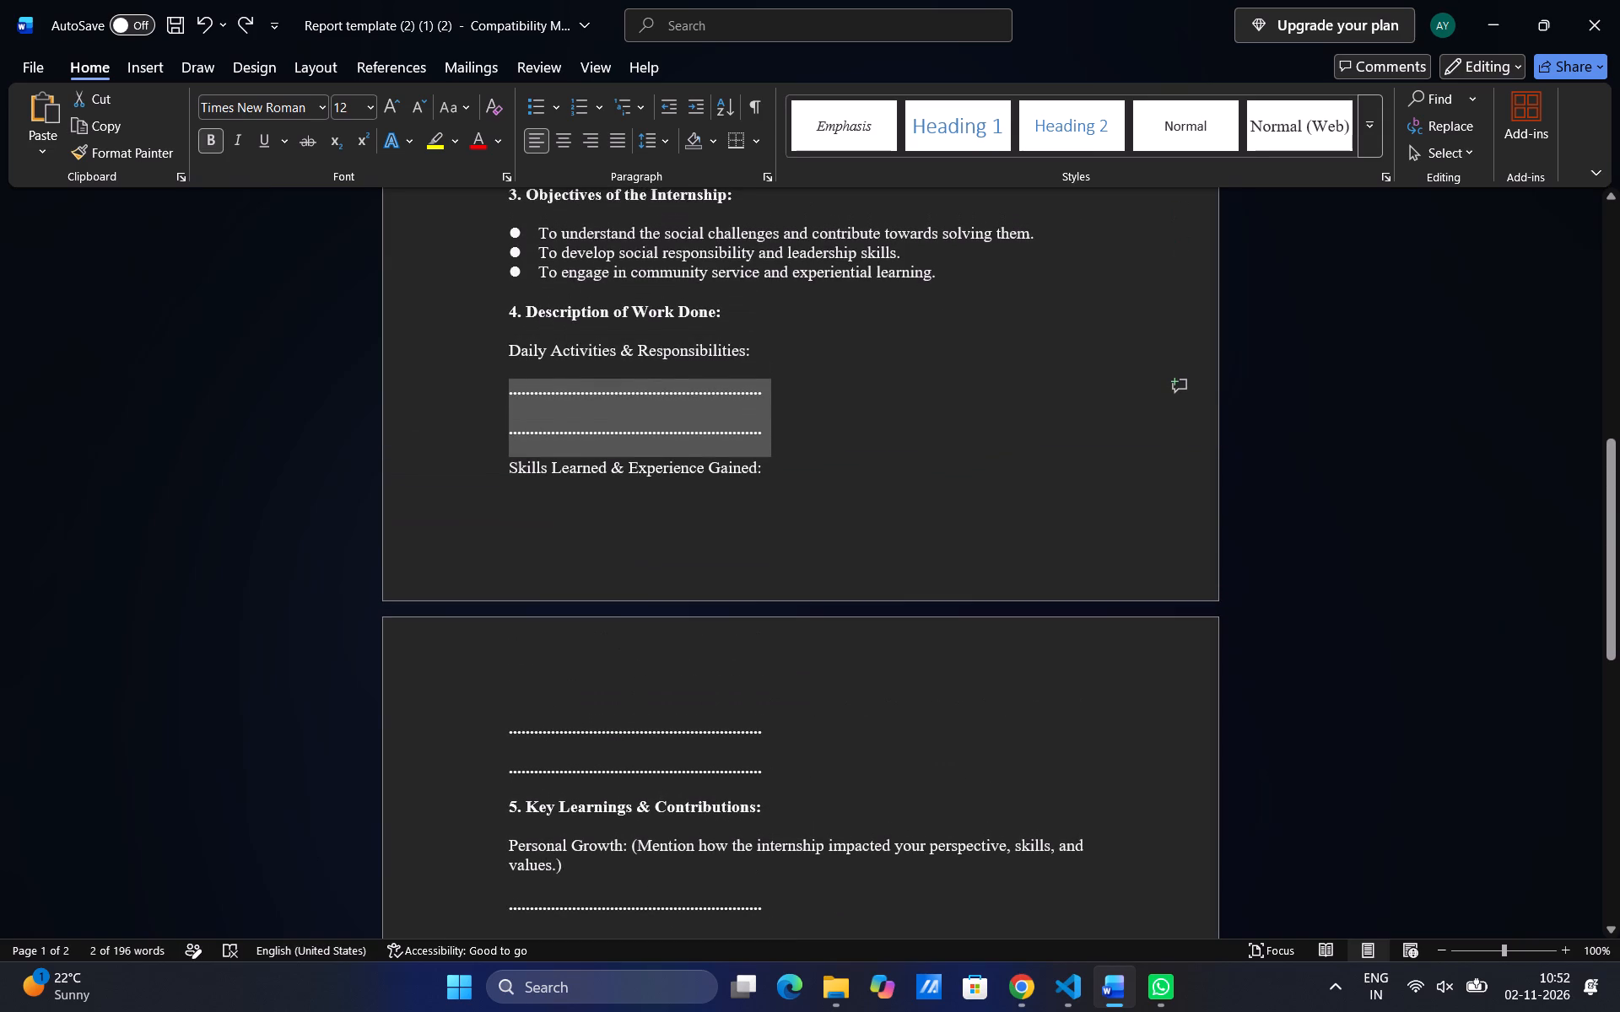
{"action": "key", "text": "ctrl+y"}
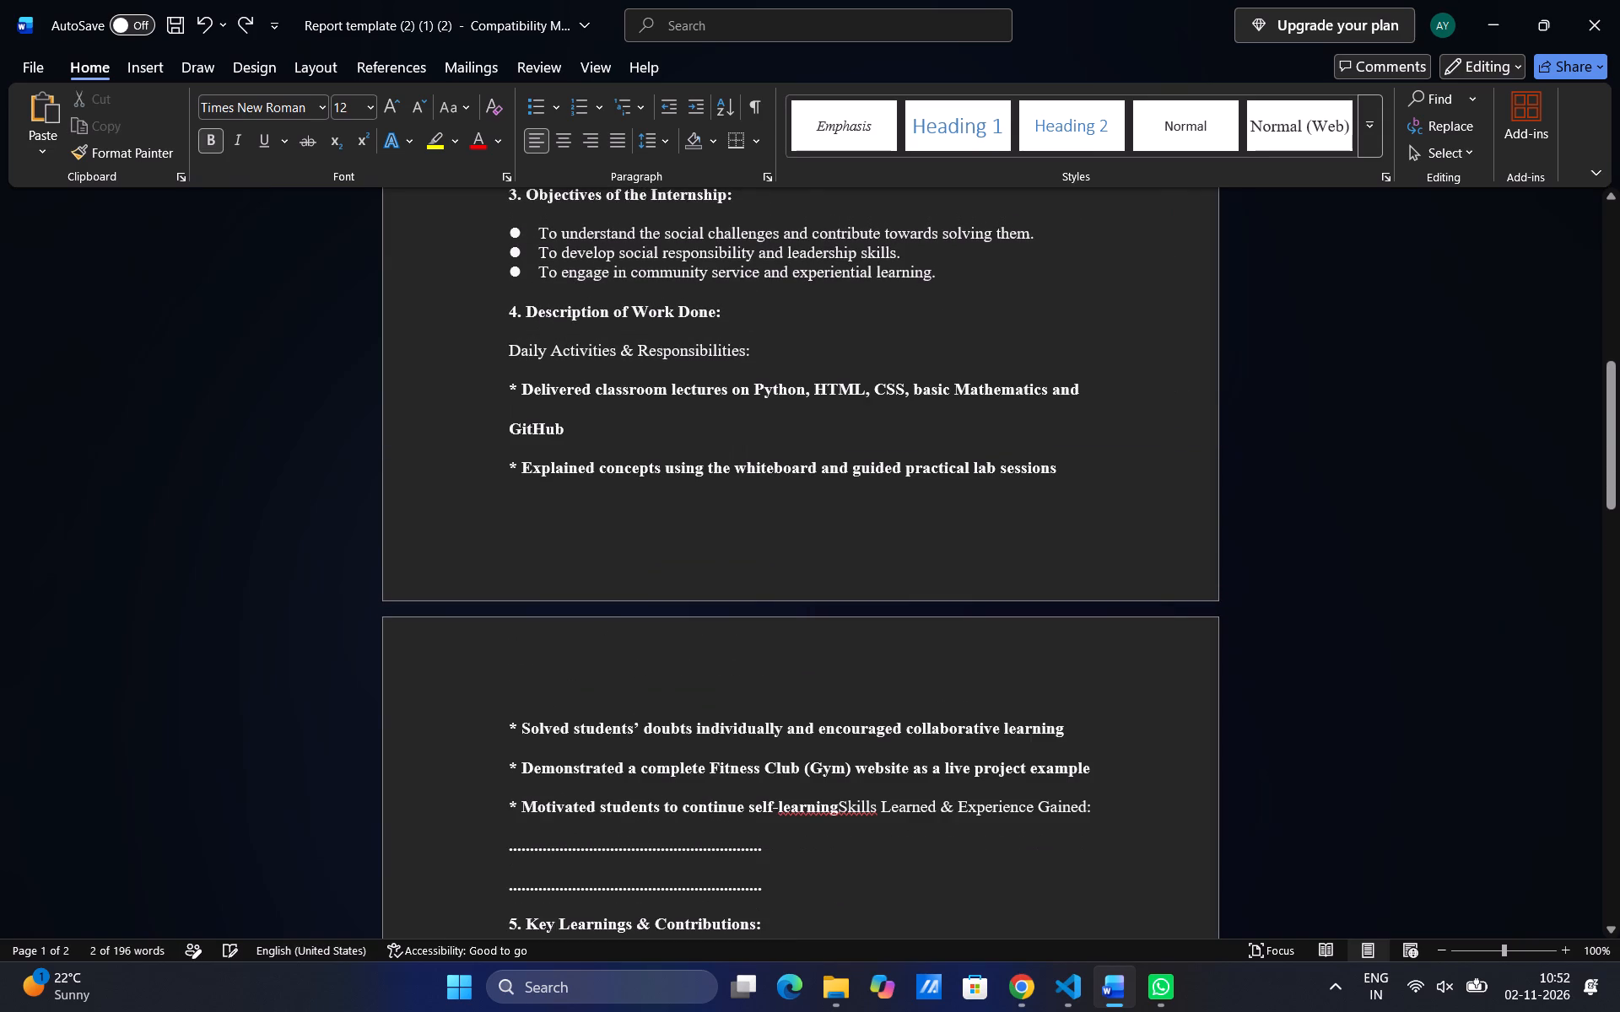
{"action": "scroll", "coordinate": [791, 692], "scroll_direction": "down", "scroll_amount": 2}
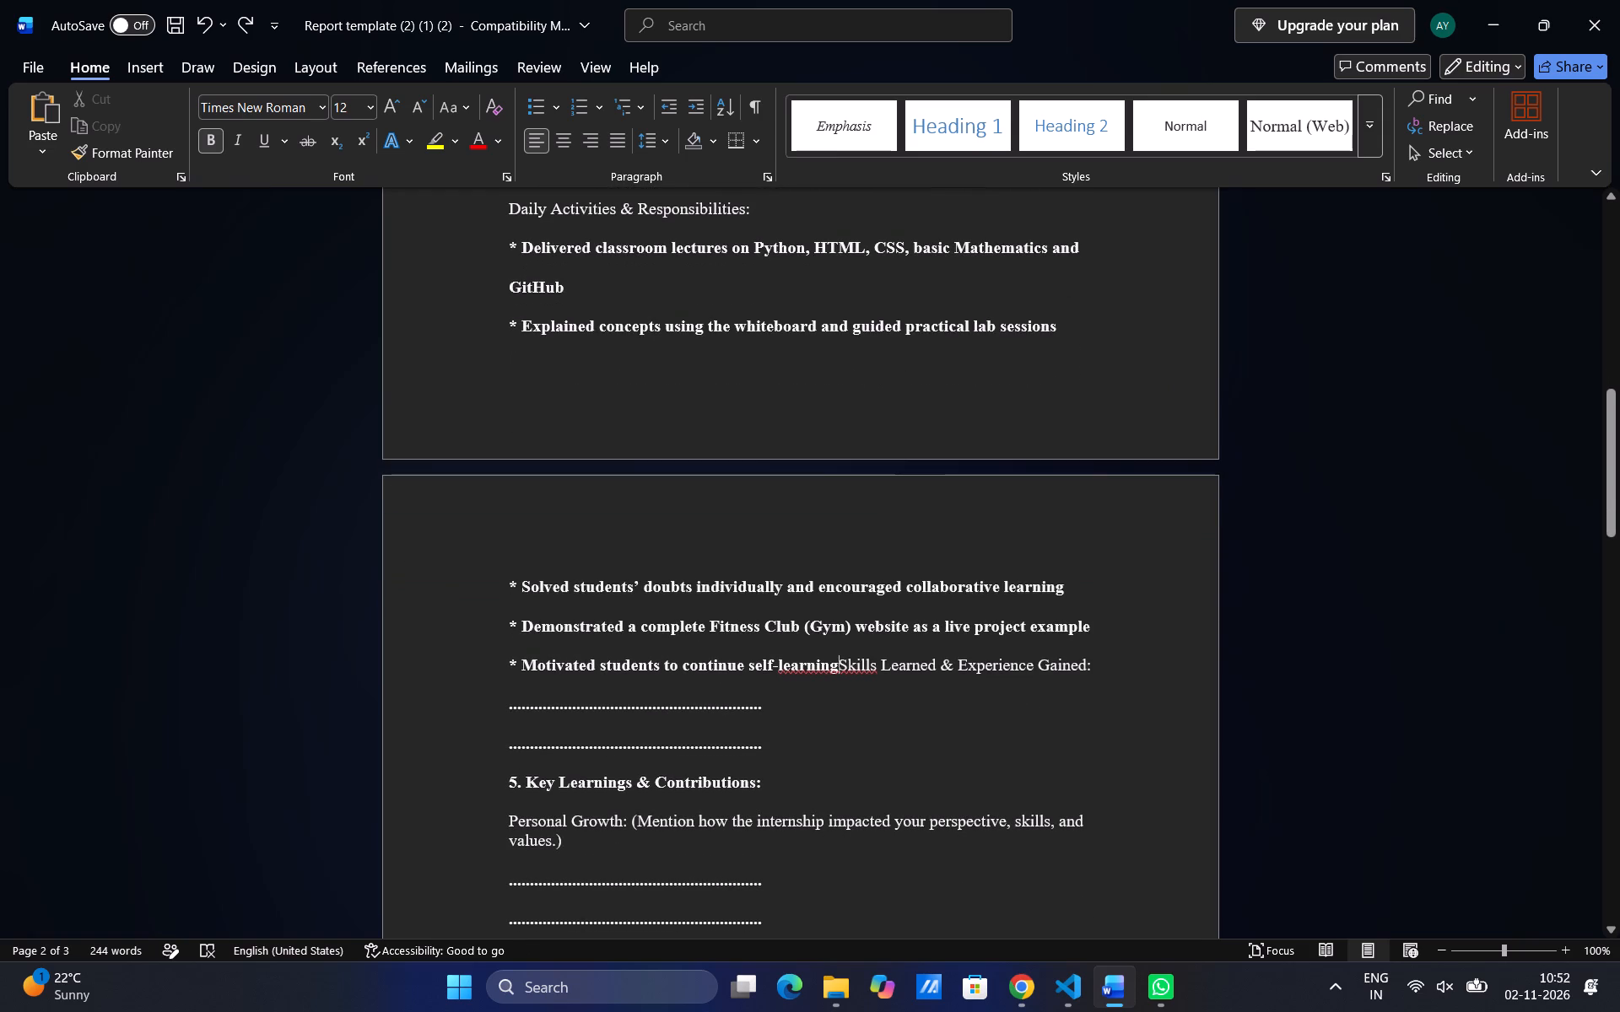
{"action": "scroll", "coordinate": [791, 692], "scroll_direction": "down", "scroll_amount": 4}
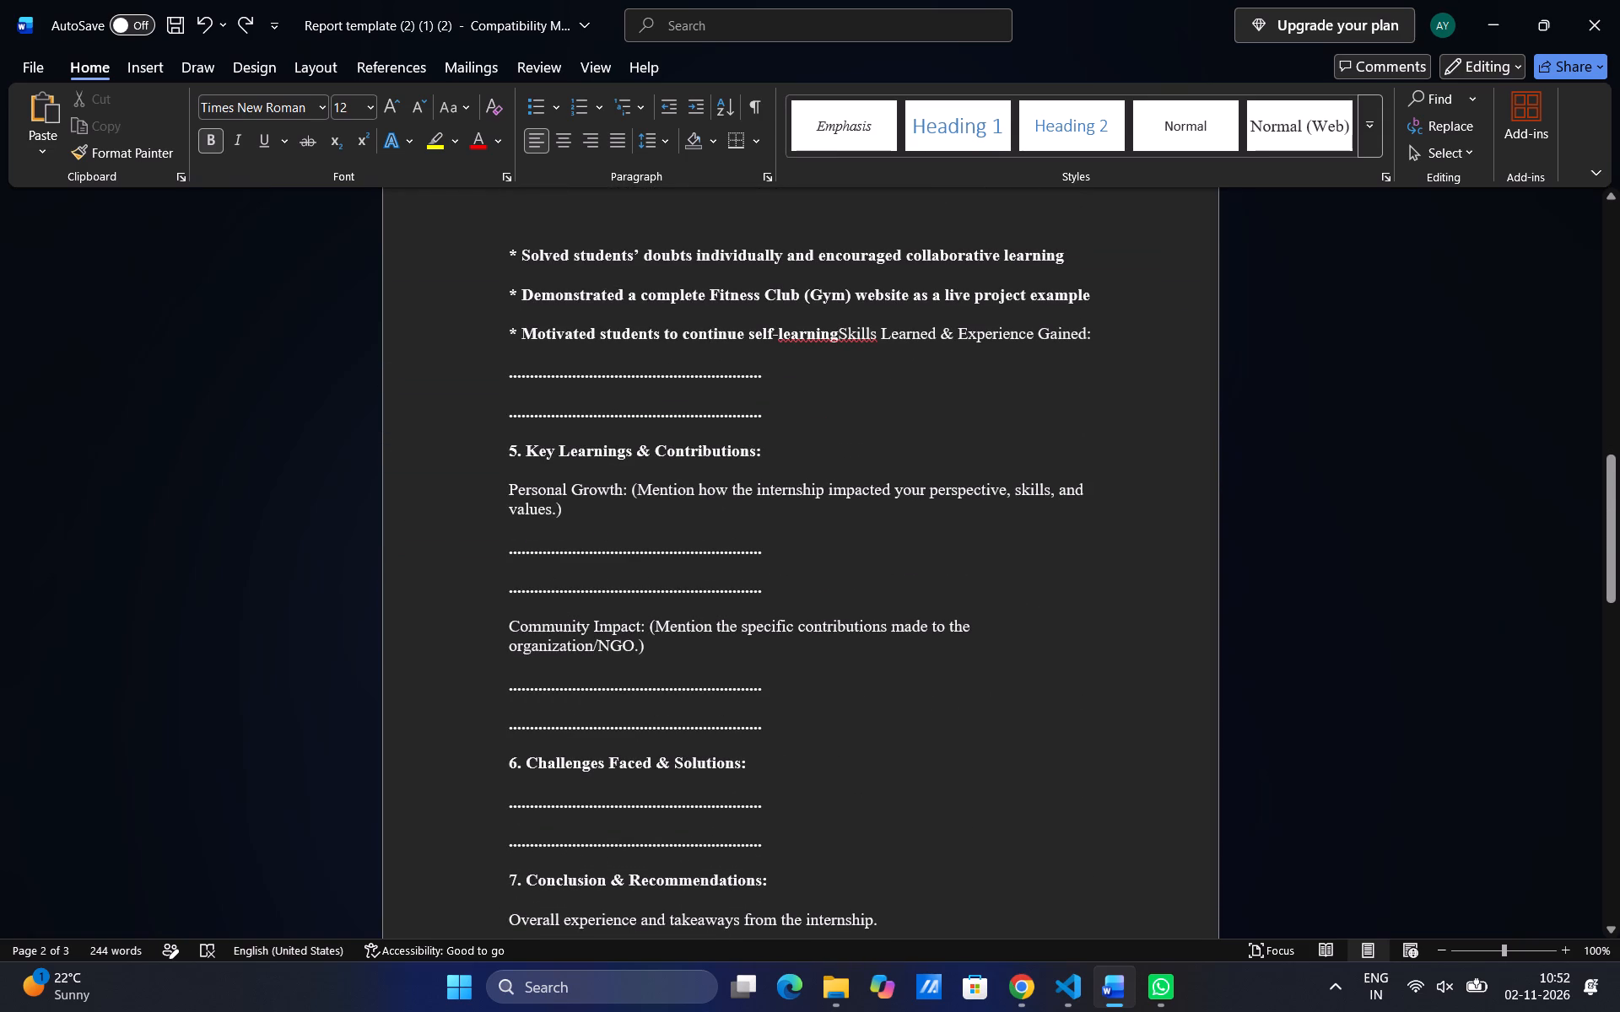
{"action": "key", "text": "ctrl+z"}
Replace only the first dotted line under Daily Activities & Responsibilities with the copied five-point list of teaching activities.
{"action": "scroll", "coordinate": [791, 692], "scroll_direction": "up", "scroll_amount": 1}
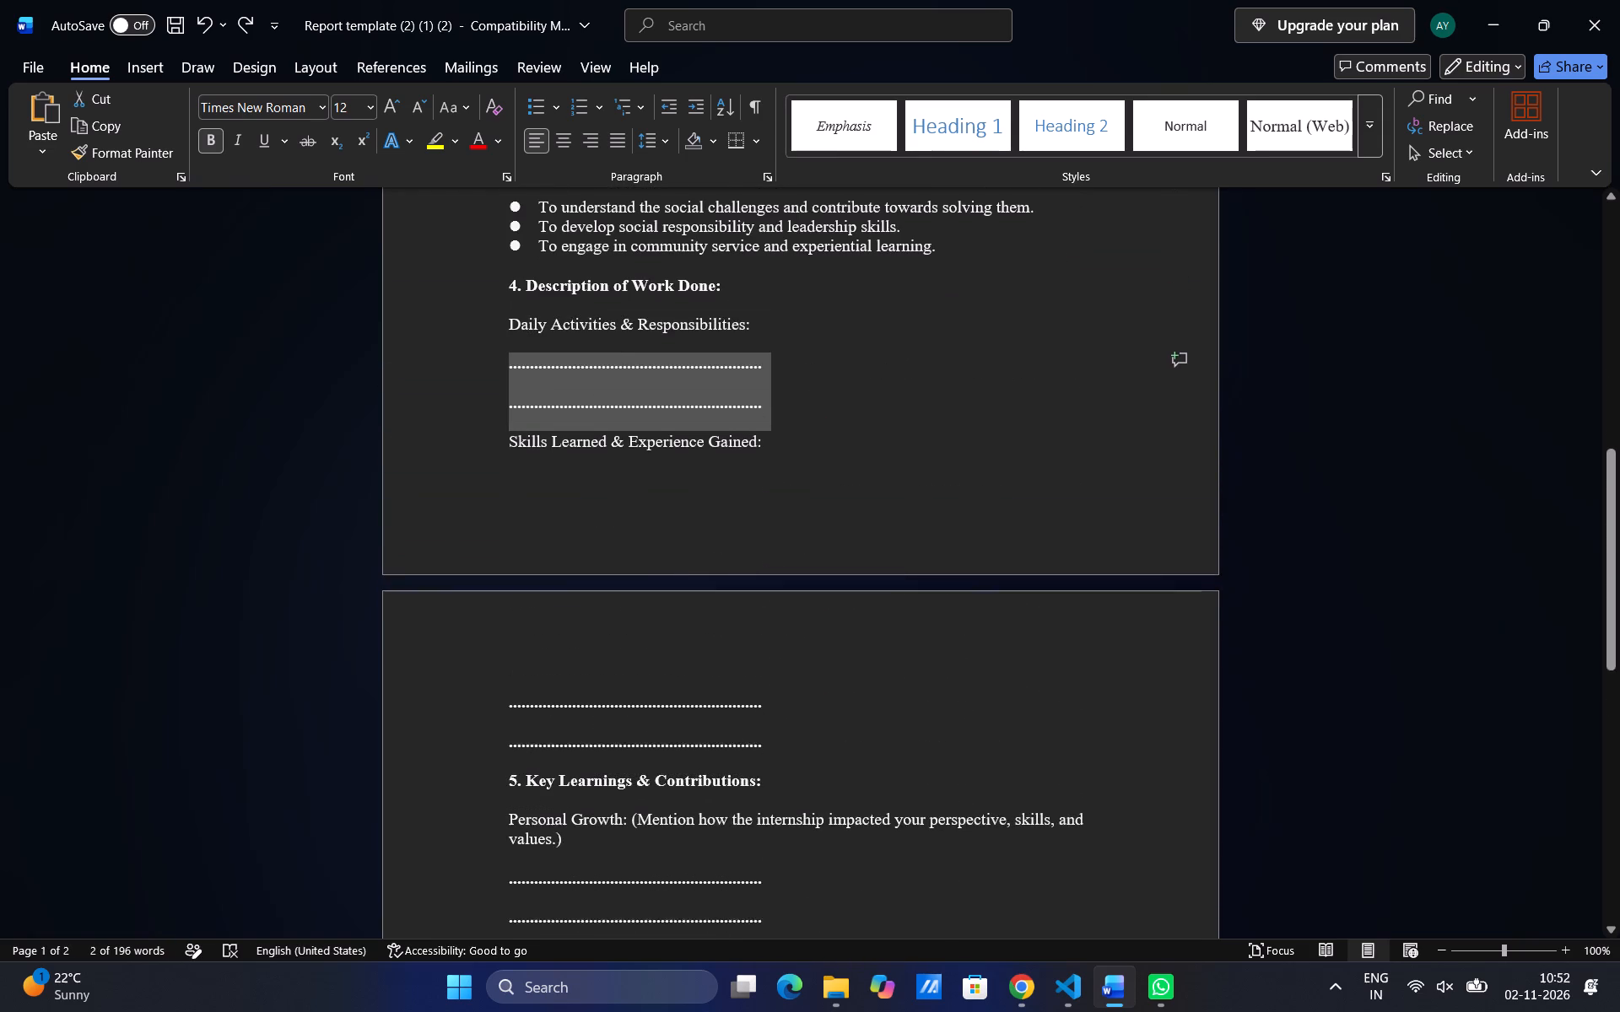
{"action": "scroll", "coordinate": [791, 692], "scroll_direction": "up", "scroll_amount": 1}
{"action": "left_click", "coordinate": [802, 504]}
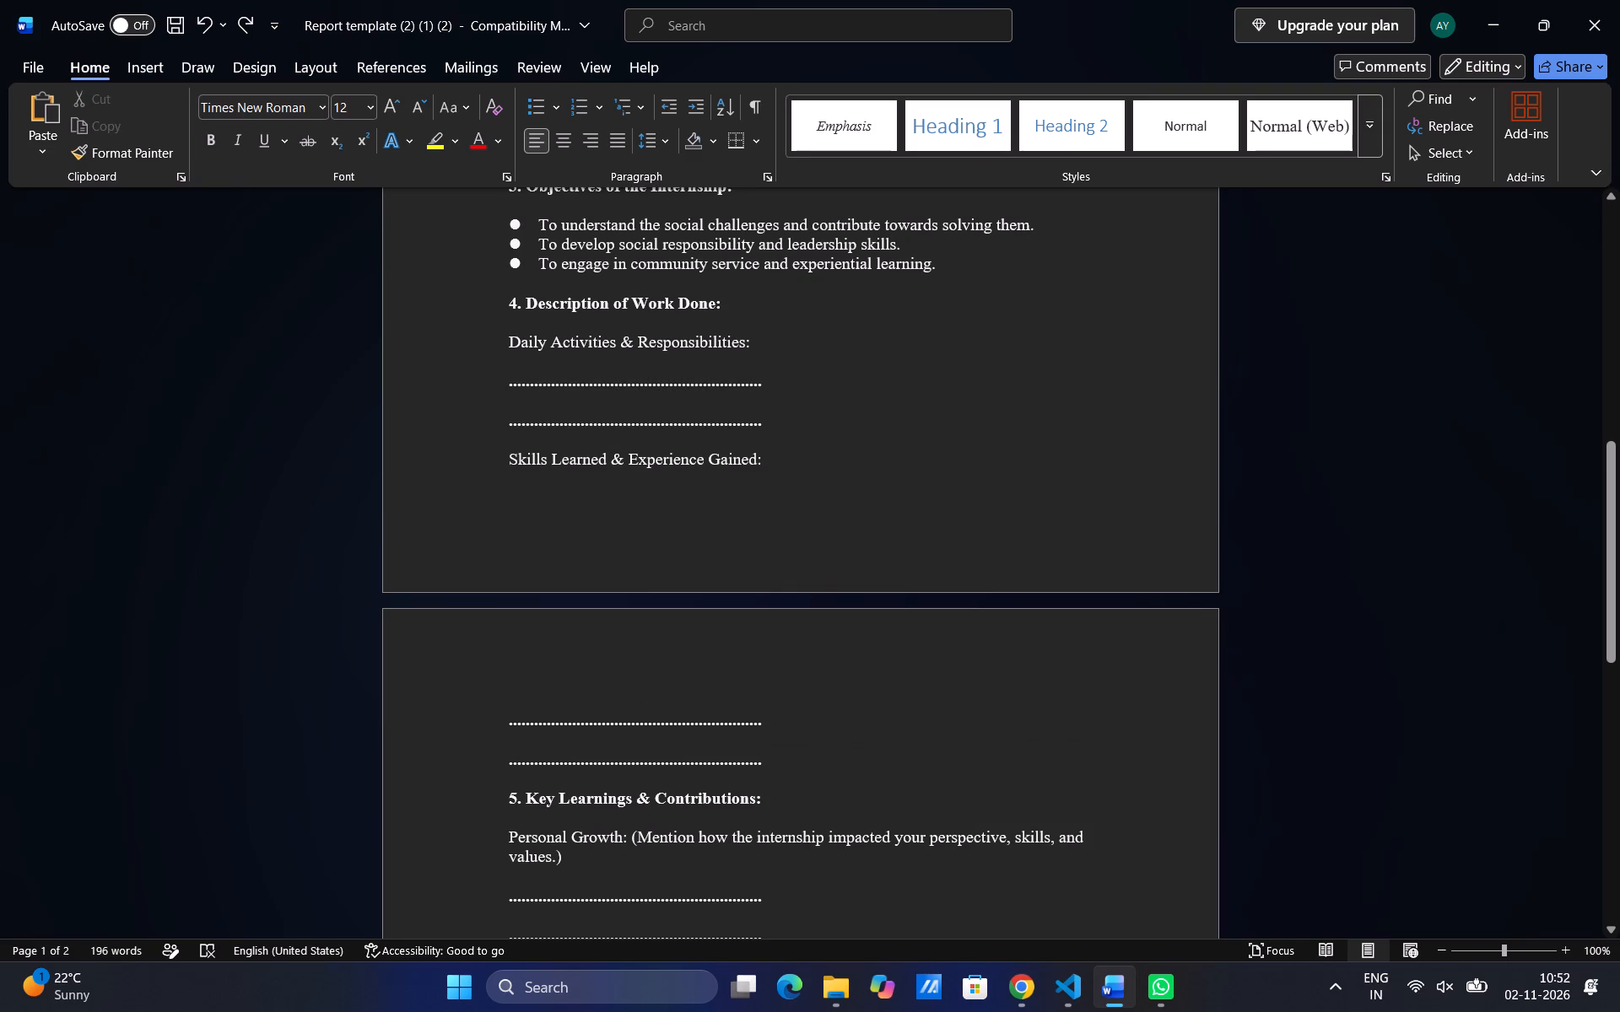
{"action": "left_click_drag", "start_coordinate": [505, 381], "coordinate": [759, 394]}
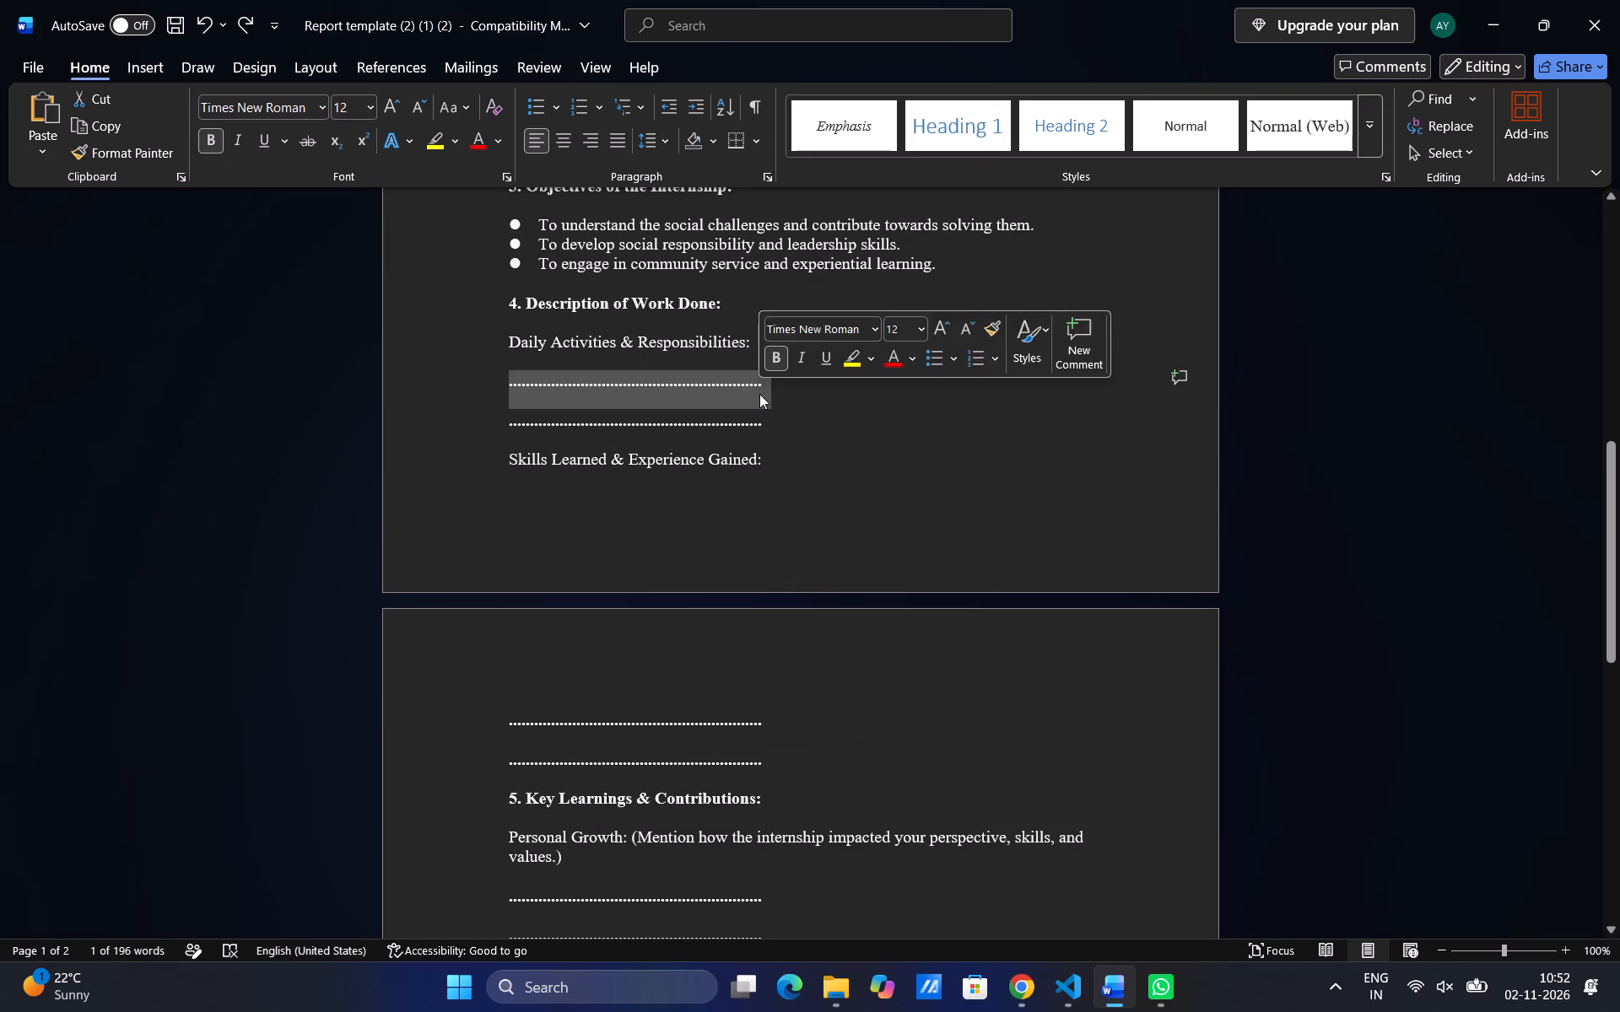
{"action": "key", "text": "ctrl+v"}
Remove bold from all five pasted points, from "Delivered classroom lectures" to "Motivated students to continue self-learning".
{"action": "scroll", "coordinate": [759, 394], "scroll_direction": "down", "scroll_amount": 1}
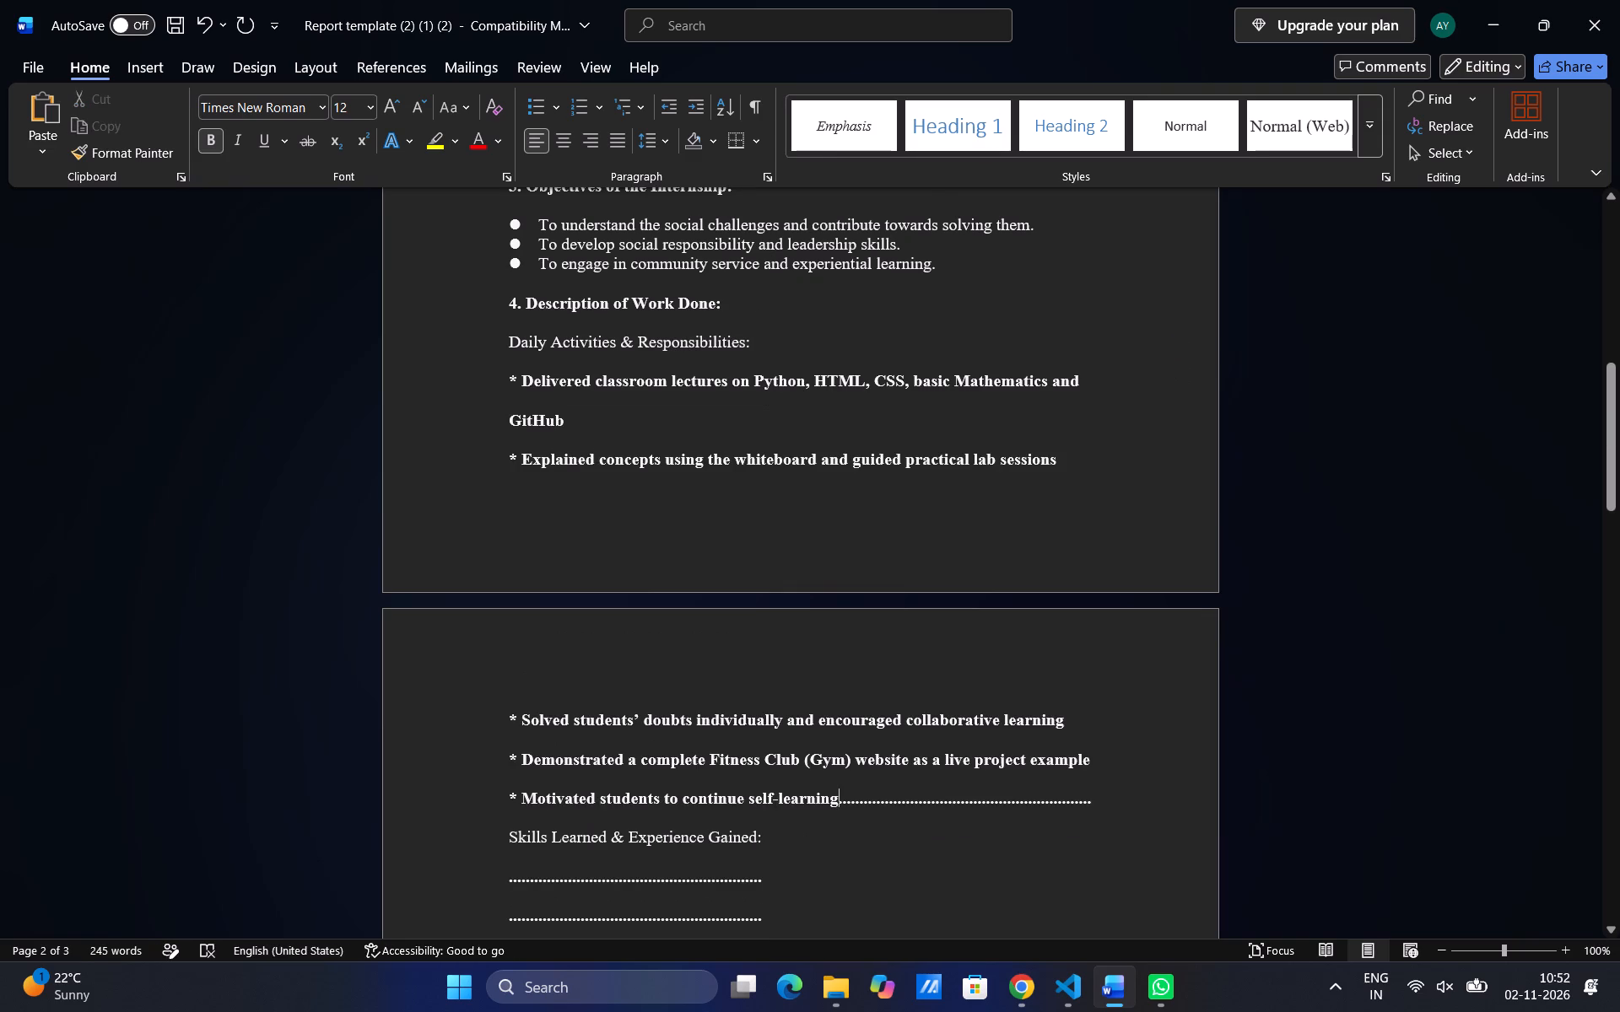
{"action": "scroll", "coordinate": [759, 394], "scroll_direction": "down", "scroll_amount": 1}
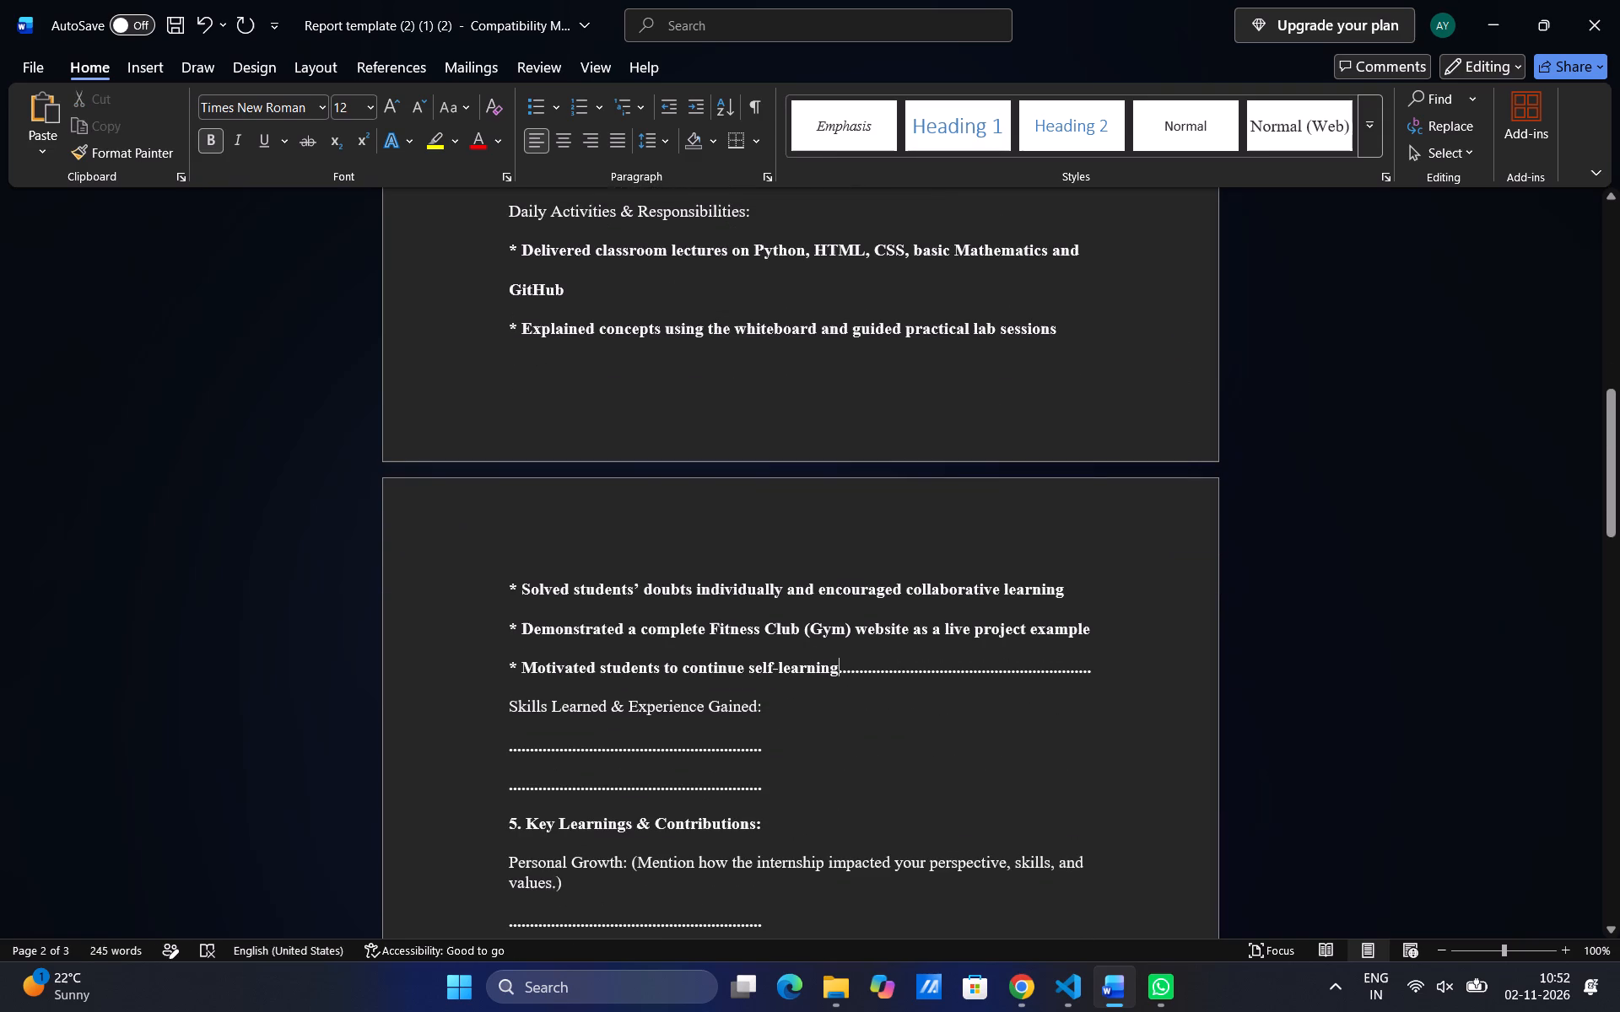
{"action": "scroll", "coordinate": [700, 384], "scroll_direction": "up", "scroll_amount": 1}
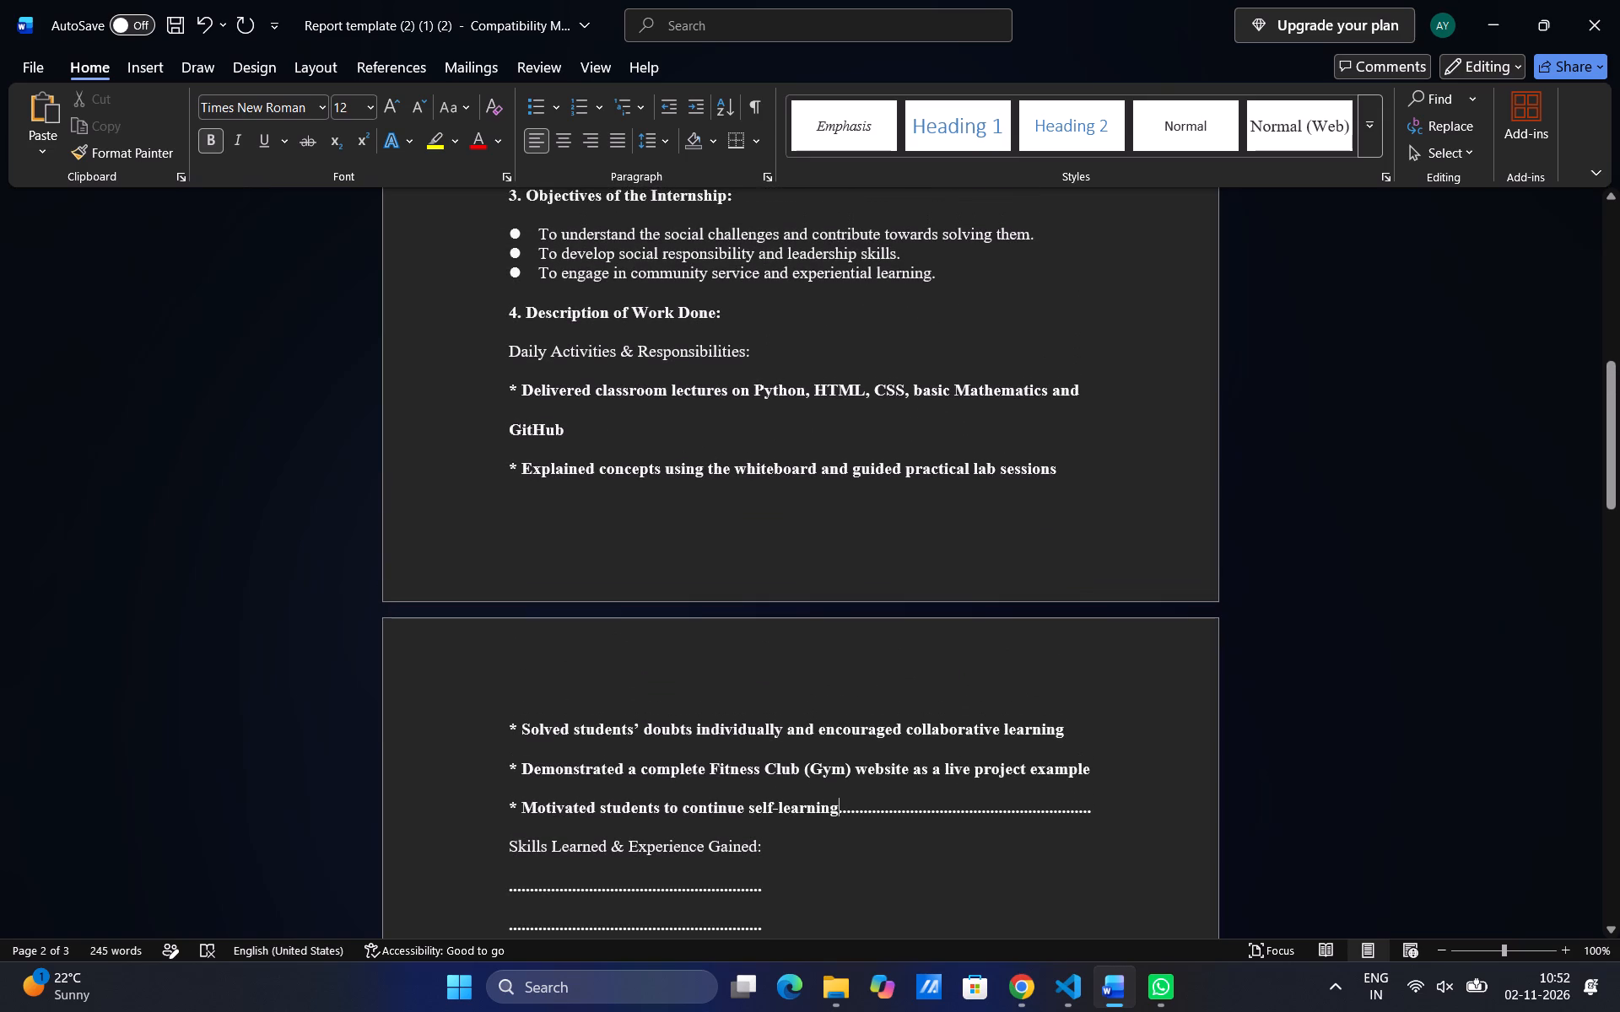
{"action": "left_click_drag", "start_coordinate": [839, 812], "coordinate": [511, 400]}
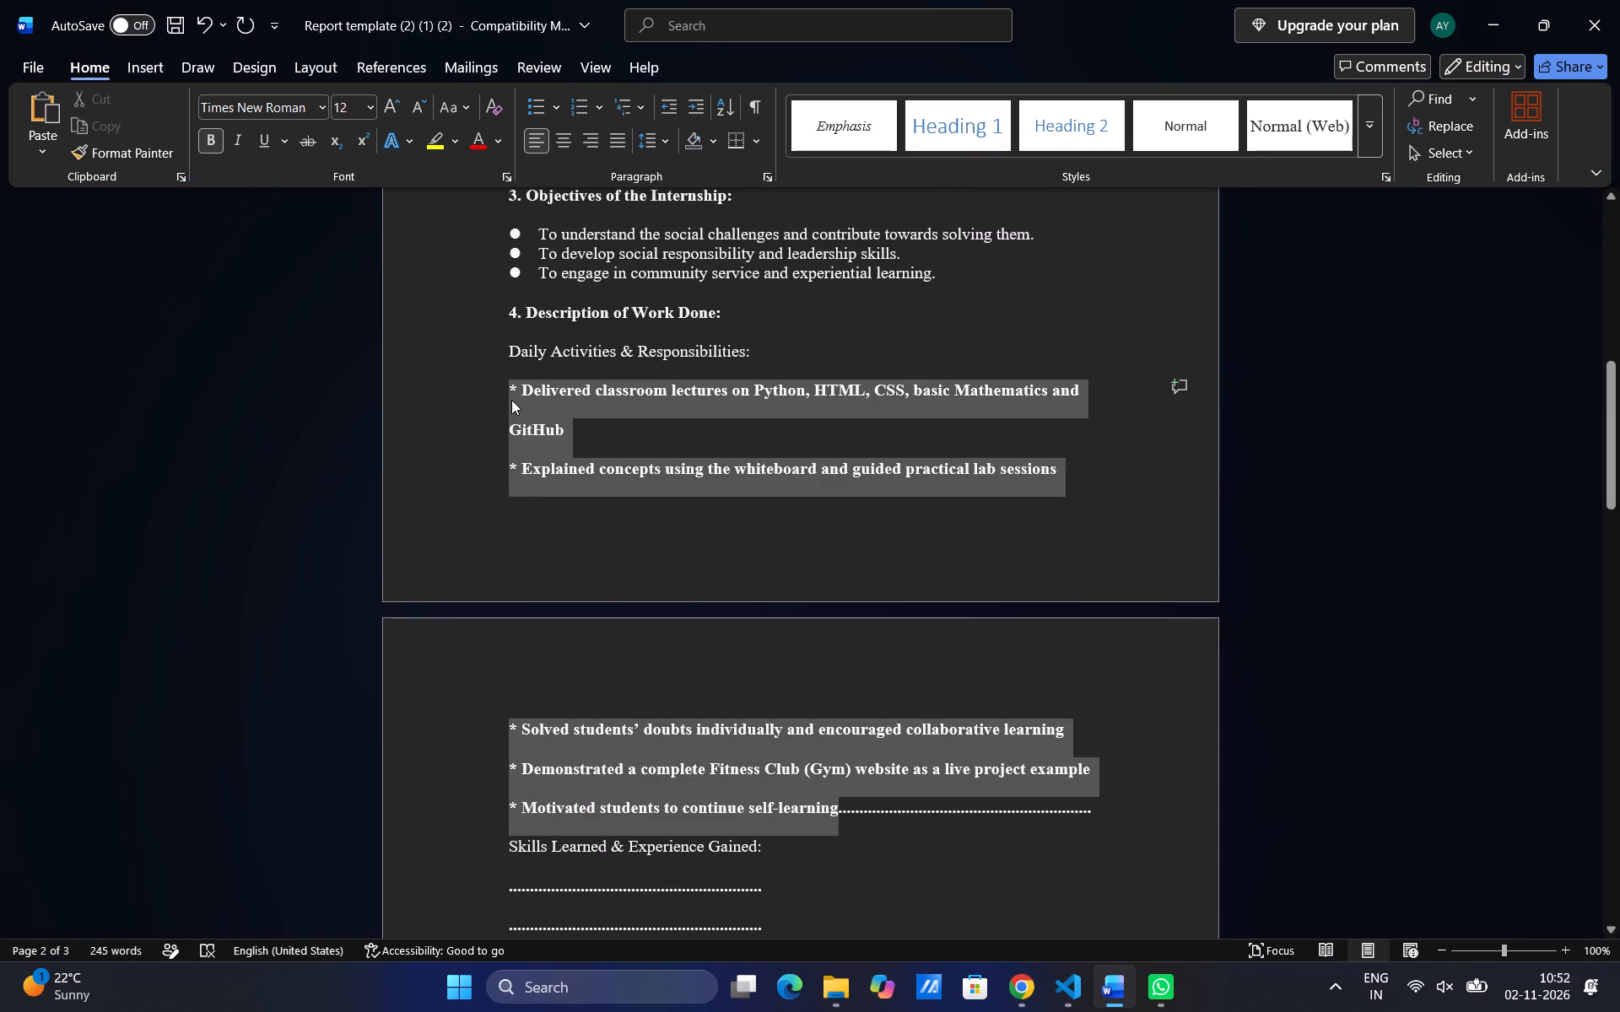
{"action": "left_click", "coordinate": [532, 362]}
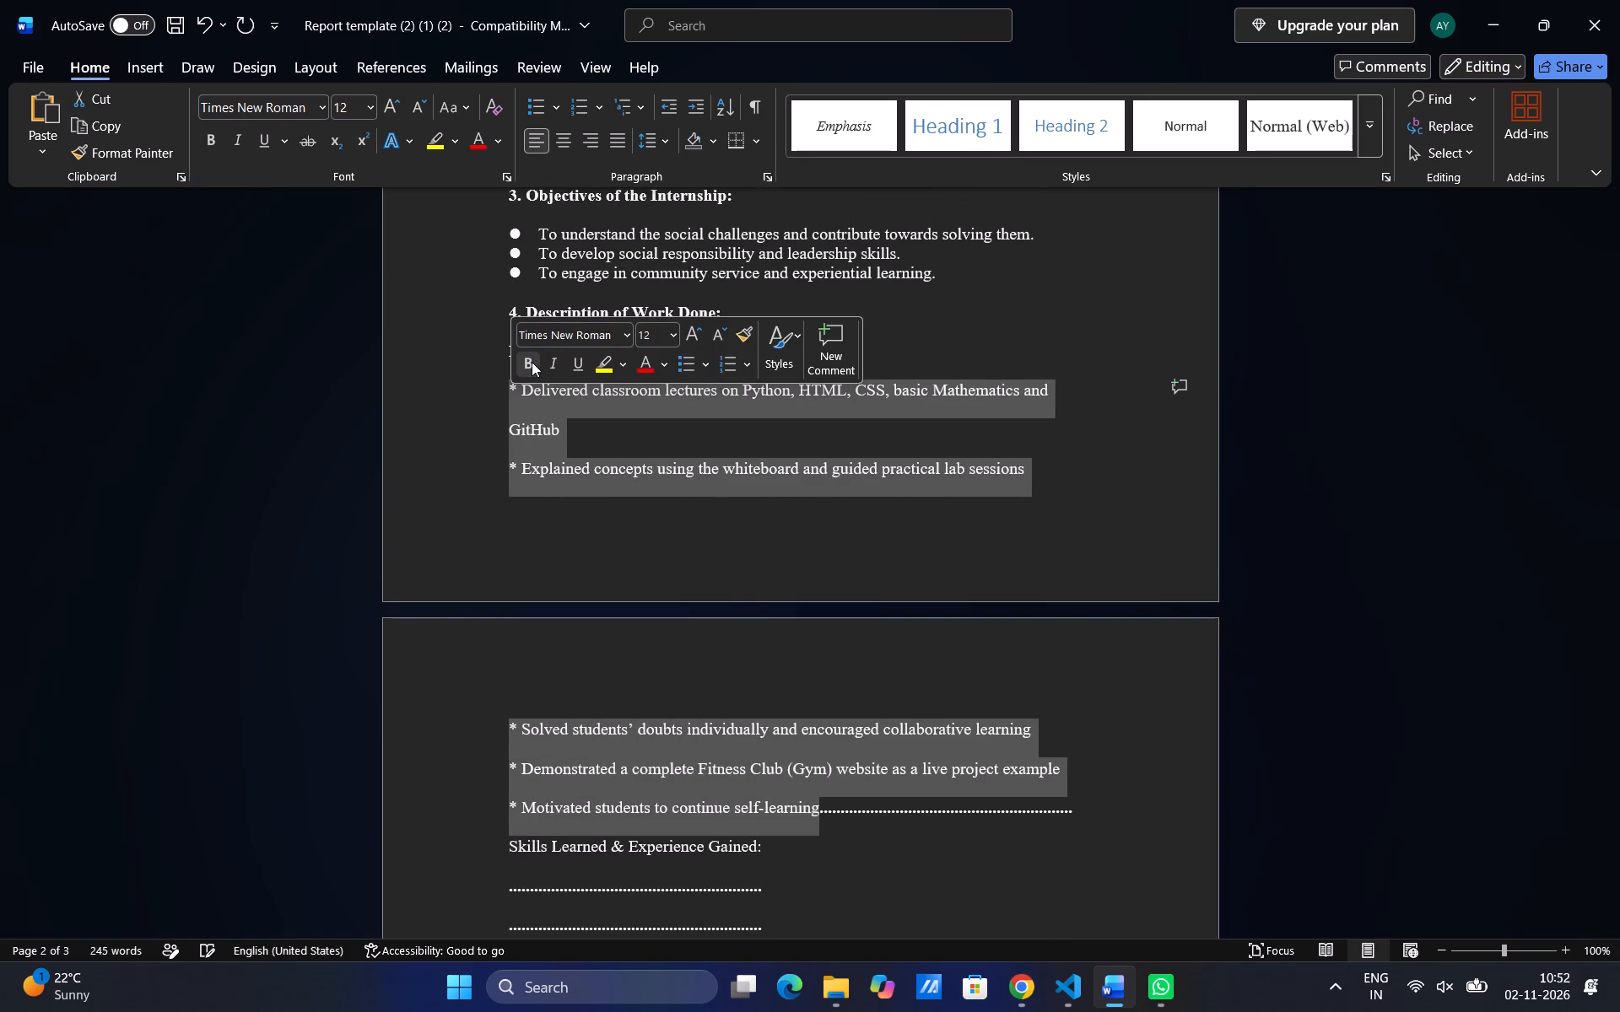
{"action": "left_click", "coordinate": [558, 579]}
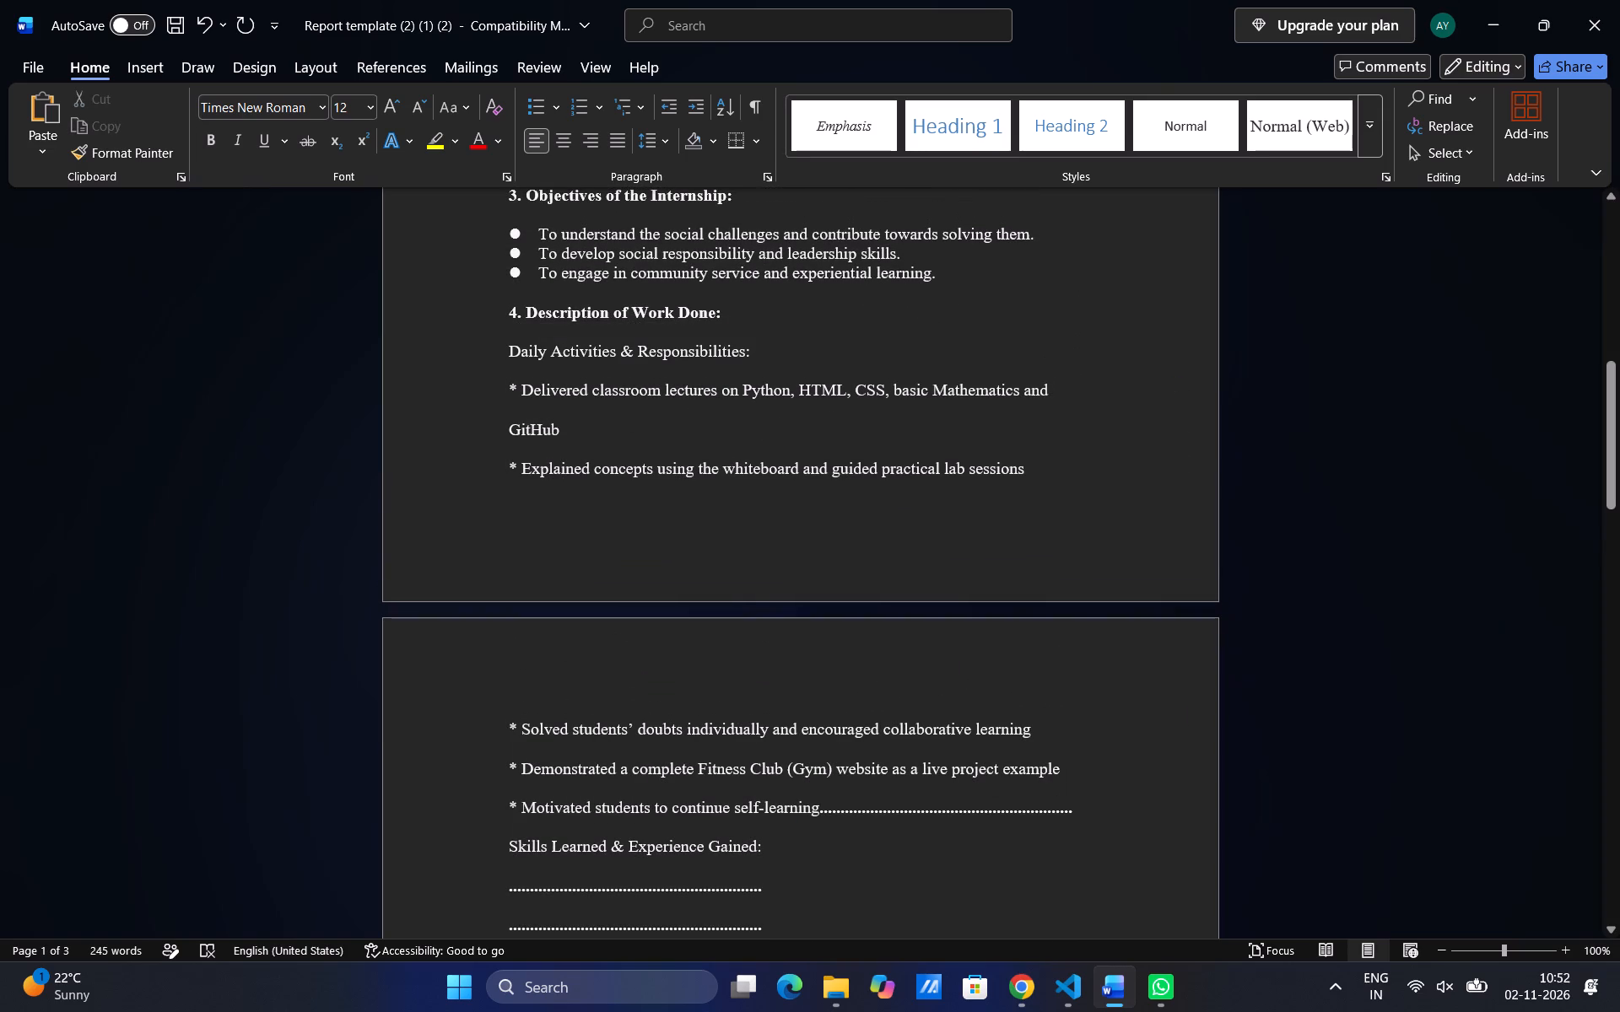
{"action": "left_click", "coordinate": [516, 387]}
Delete the leftover dots after "Motivated students to continue self-learning", keeping Skills Learned & Experience Gained on its own line.
{"action": "scroll", "coordinate": [650, 644], "scroll_direction": "down", "scroll_amount": 1}
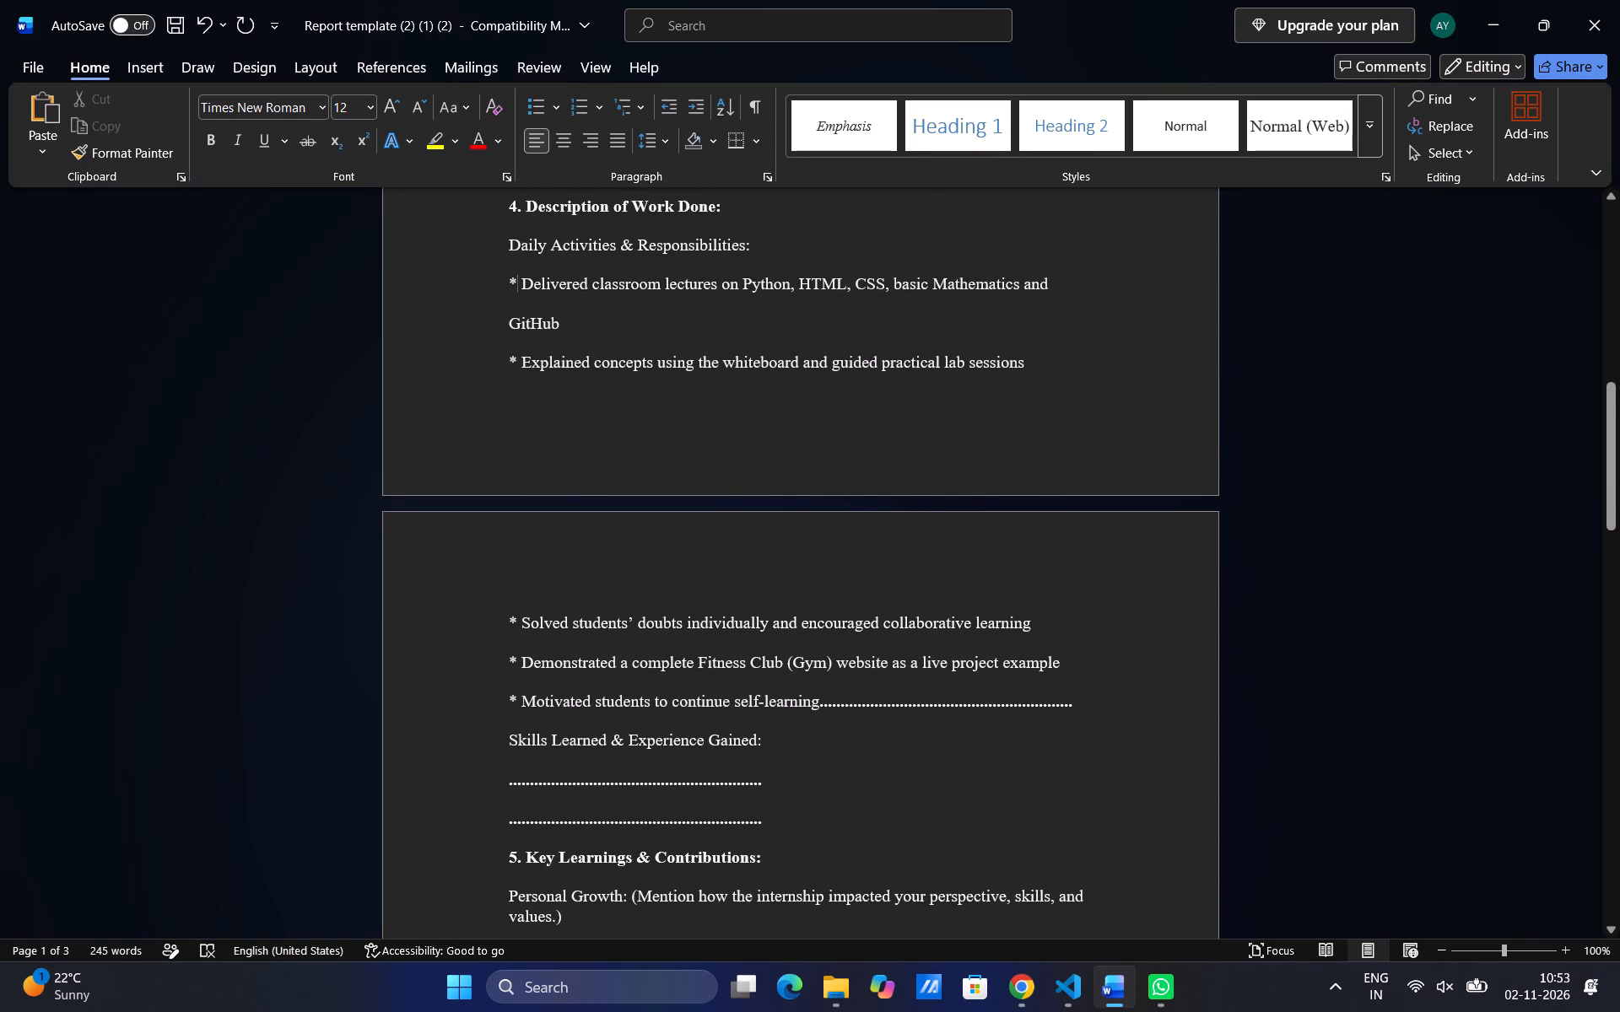
{"action": "left_click", "coordinate": [1088, 700]}
{"action": "key", "text": "BackSpace"}
{"action": "key", "text": "BackSpace"}
{"action": "key", "text": "BackSpace"}
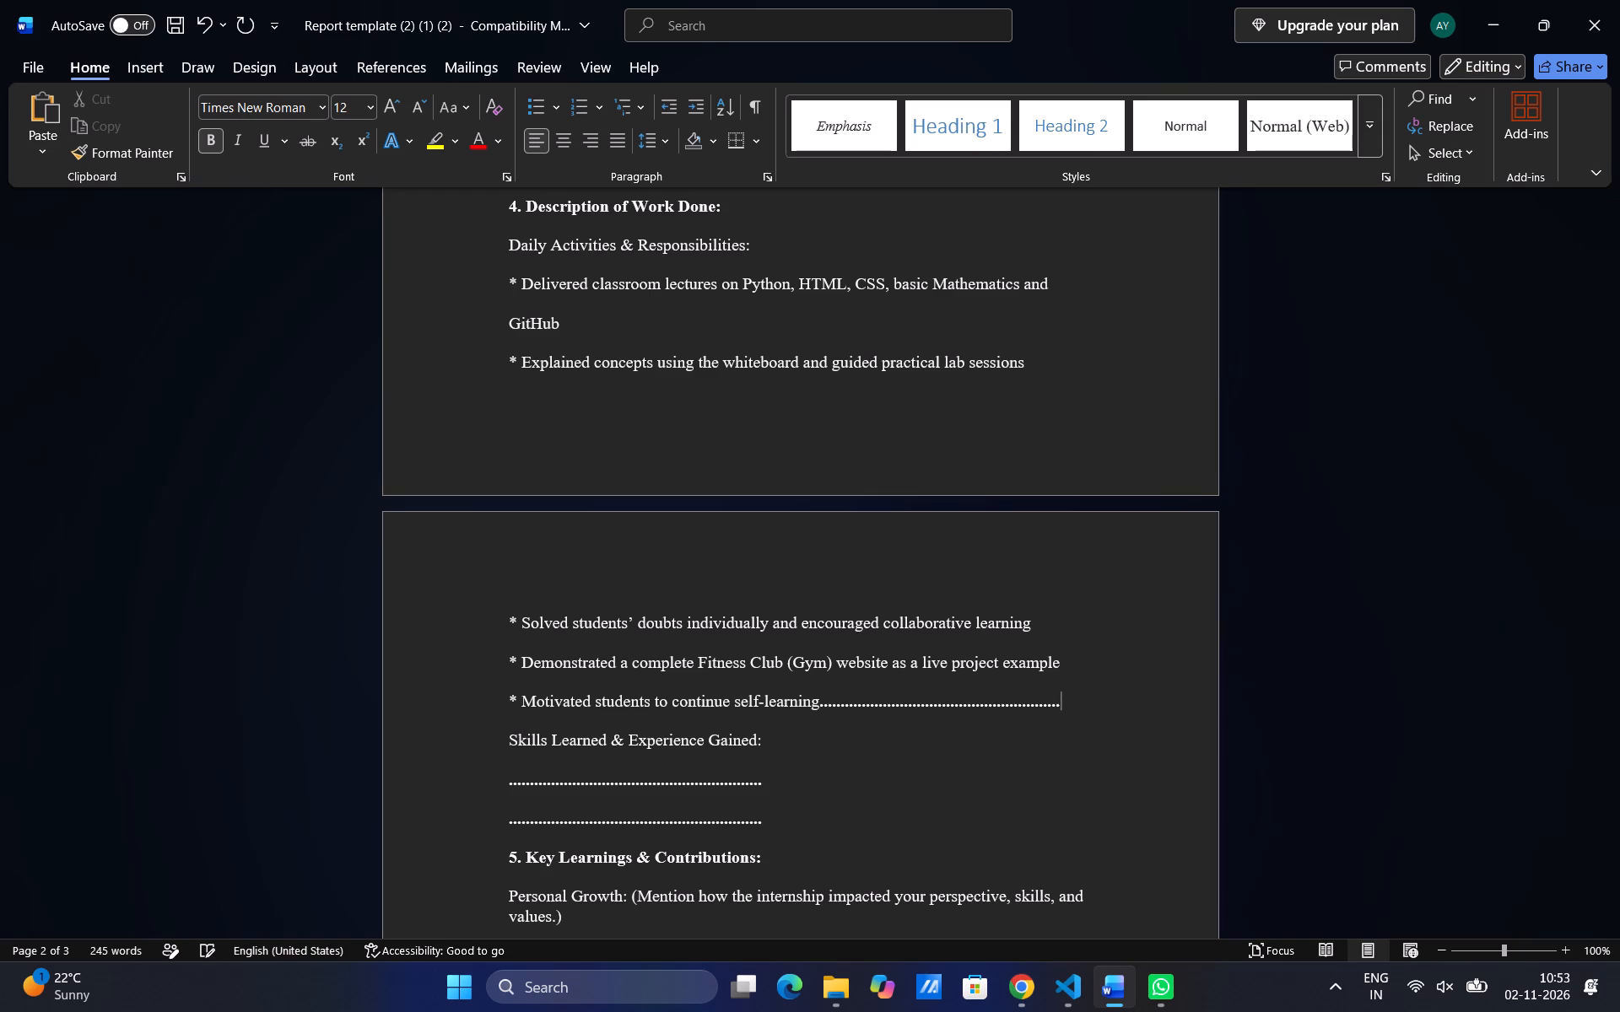
{"action": "key", "text": "BackSpace"}
{"action": "key", "text": "BackSpace"}
{"action": "key", "text": "BackSpace"}
{"action": "key", "text": "BackSpace"}
{"action": "key", "text": "BackSpace"}
{"action": "key", "text": "BackSpace"}
{"action": "key", "text": "BackSpace"}
{"action": "key", "text": "BackSpace"}
{"action": "key", "text": "BackSpace"}
{"action": "key", "text": "BackSpace"}
{"action": "key", "text": "BackSpace"}
{"action": "key", "text": "BackSpace"}
{"action": "key", "text": "BackSpace"}
{"action": "key", "text": "BackSpace"}
{"action": "key", "text": "BackSpace"}
{"action": "key", "text": "BackSpace"}
{"action": "key", "text": "BackSpace"}
{"action": "key", "text": "BackSpace"}
{"action": "key", "text": "BackSpace"}
{"action": "key", "text": "BackSpace"}
{"action": "key", "text": "BackSpace"}
{"action": "key", "text": "BackSpace"}
{"action": "key", "text": "BackSpace"}
{"action": "key", "text": "BackSpace"}
{"action": "key", "text": "BackSpace"}
{"action": "key", "text": "BackSpace"}
{"action": "key", "text": "BackSpace"}
{"action": "key", "text": "BackSpace"}
{"action": "key", "text": "BackSpace"}
{"action": "key", "text": "BackSpace"}
{"action": "key", "text": "BackSpace"}
{"action": "key", "text": "BackSpace"}
{"action": "key", "text": "BackSpace"}
{"action": "key", "text": "BackSpace"}
{"action": "key", "text": "BackSpace"}
{"action": "key", "text": "BackSpace"}
{"action": "key", "text": "BackSpace"}
Check the text formatting of the internship objectives and set the five Daily Activities & Responsibilities points to font size 12.
{"action": "scroll", "coordinate": [861, 699], "scroll_direction": "up", "scroll_amount": 3}
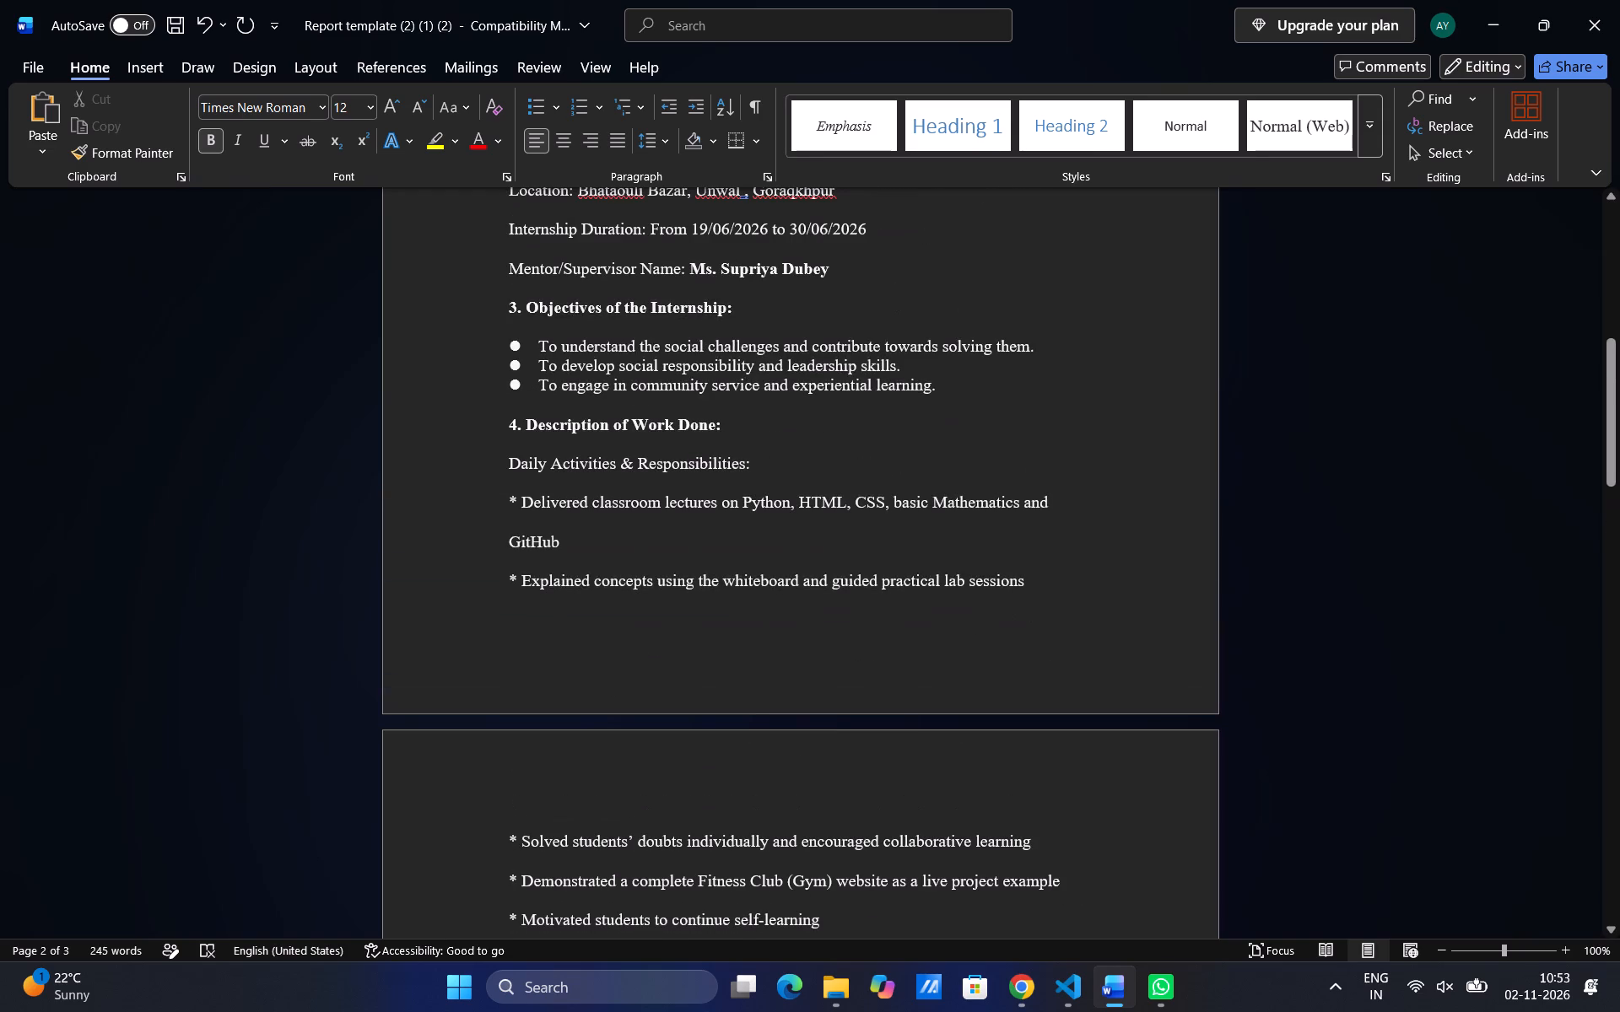
{"action": "left_click_drag", "start_coordinate": [1036, 349], "coordinate": [953, 342]}
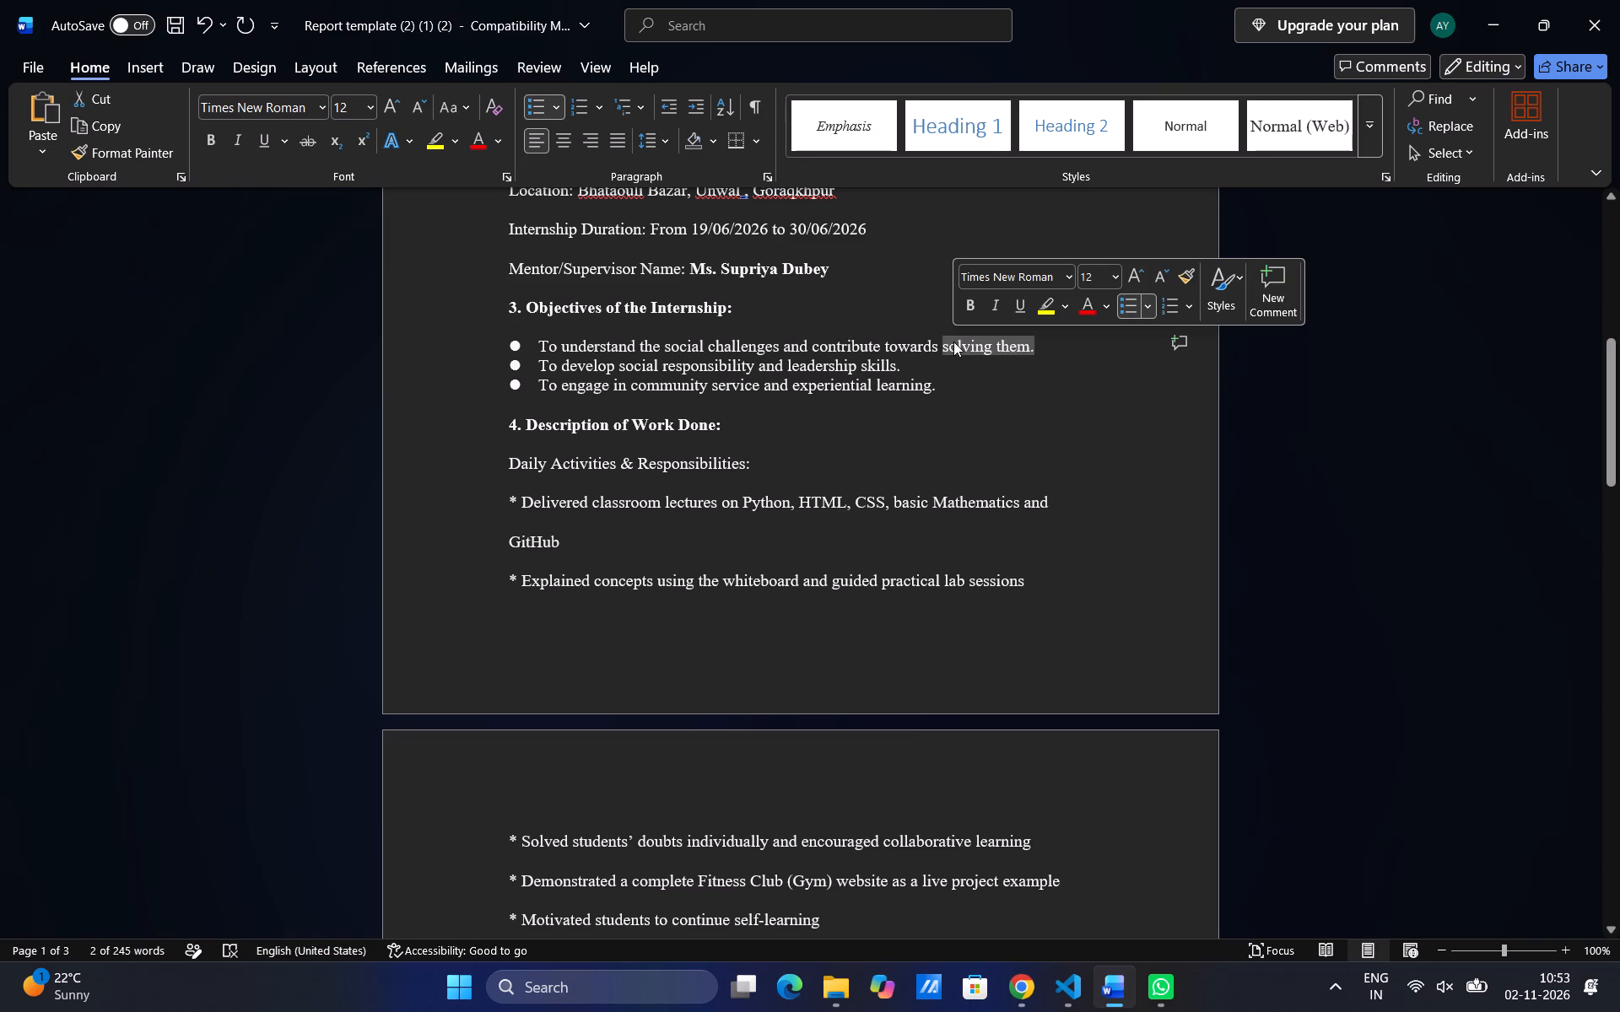
{"action": "left_click", "coordinate": [1063, 409]}
{"action": "scroll", "coordinate": [1024, 580], "scroll_direction": "down", "scroll_amount": 1}
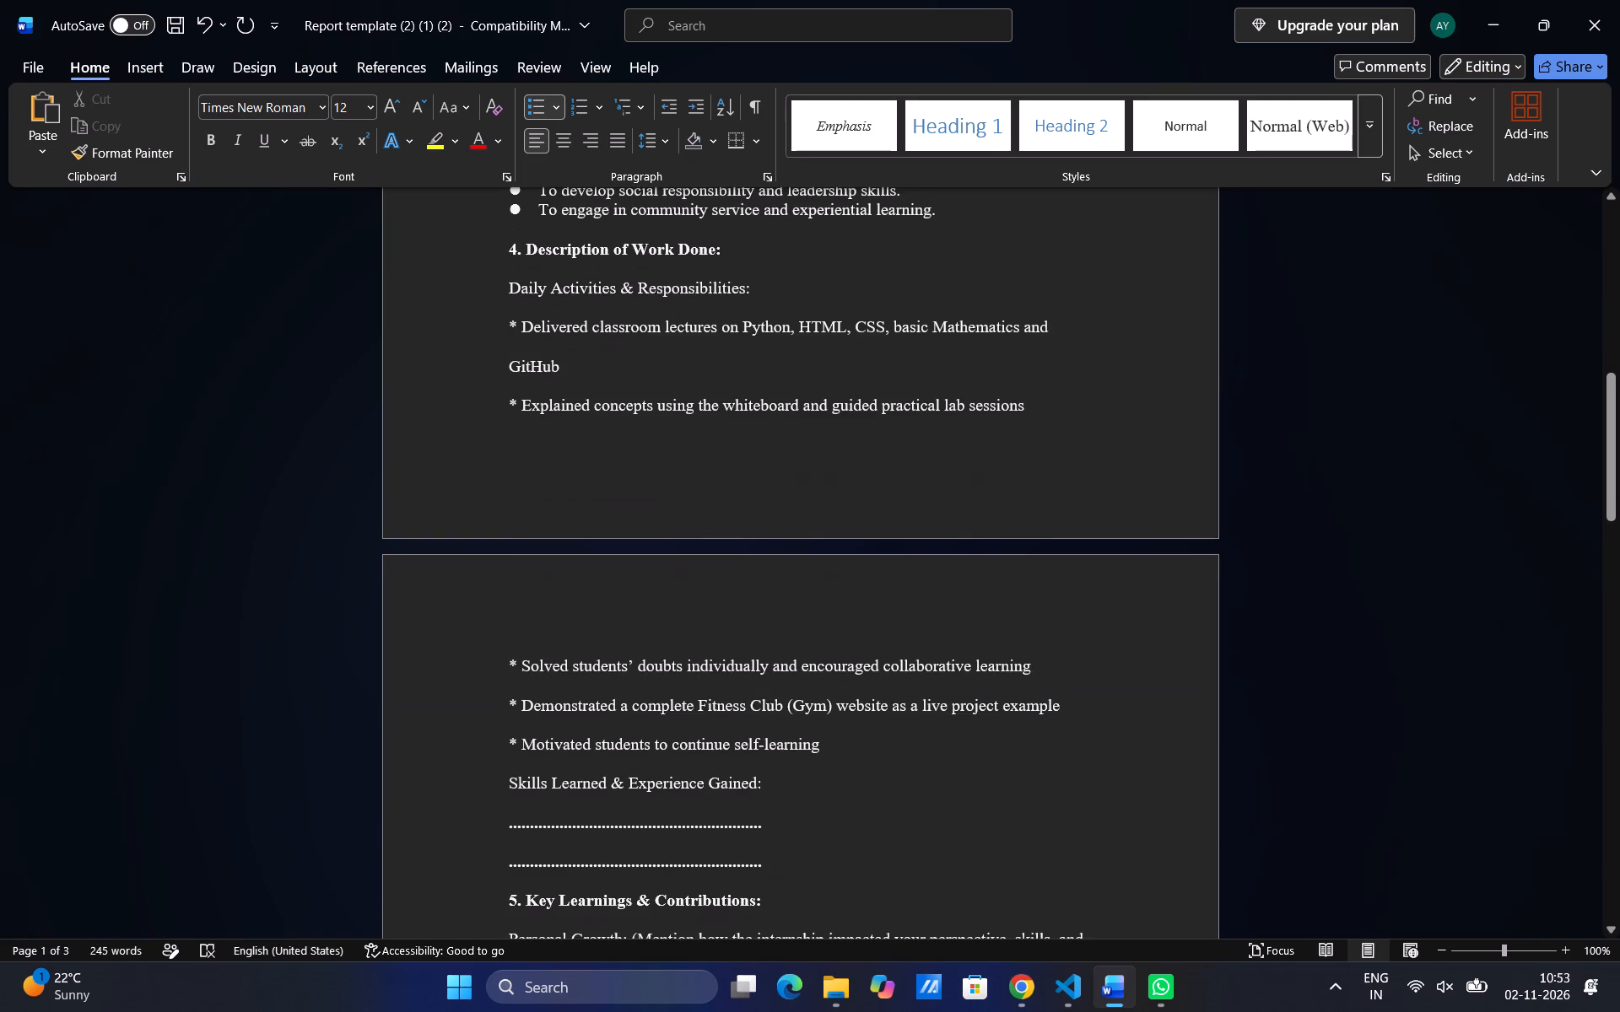
{"action": "scroll", "coordinate": [1024, 580], "scroll_direction": "down", "scroll_amount": 1}
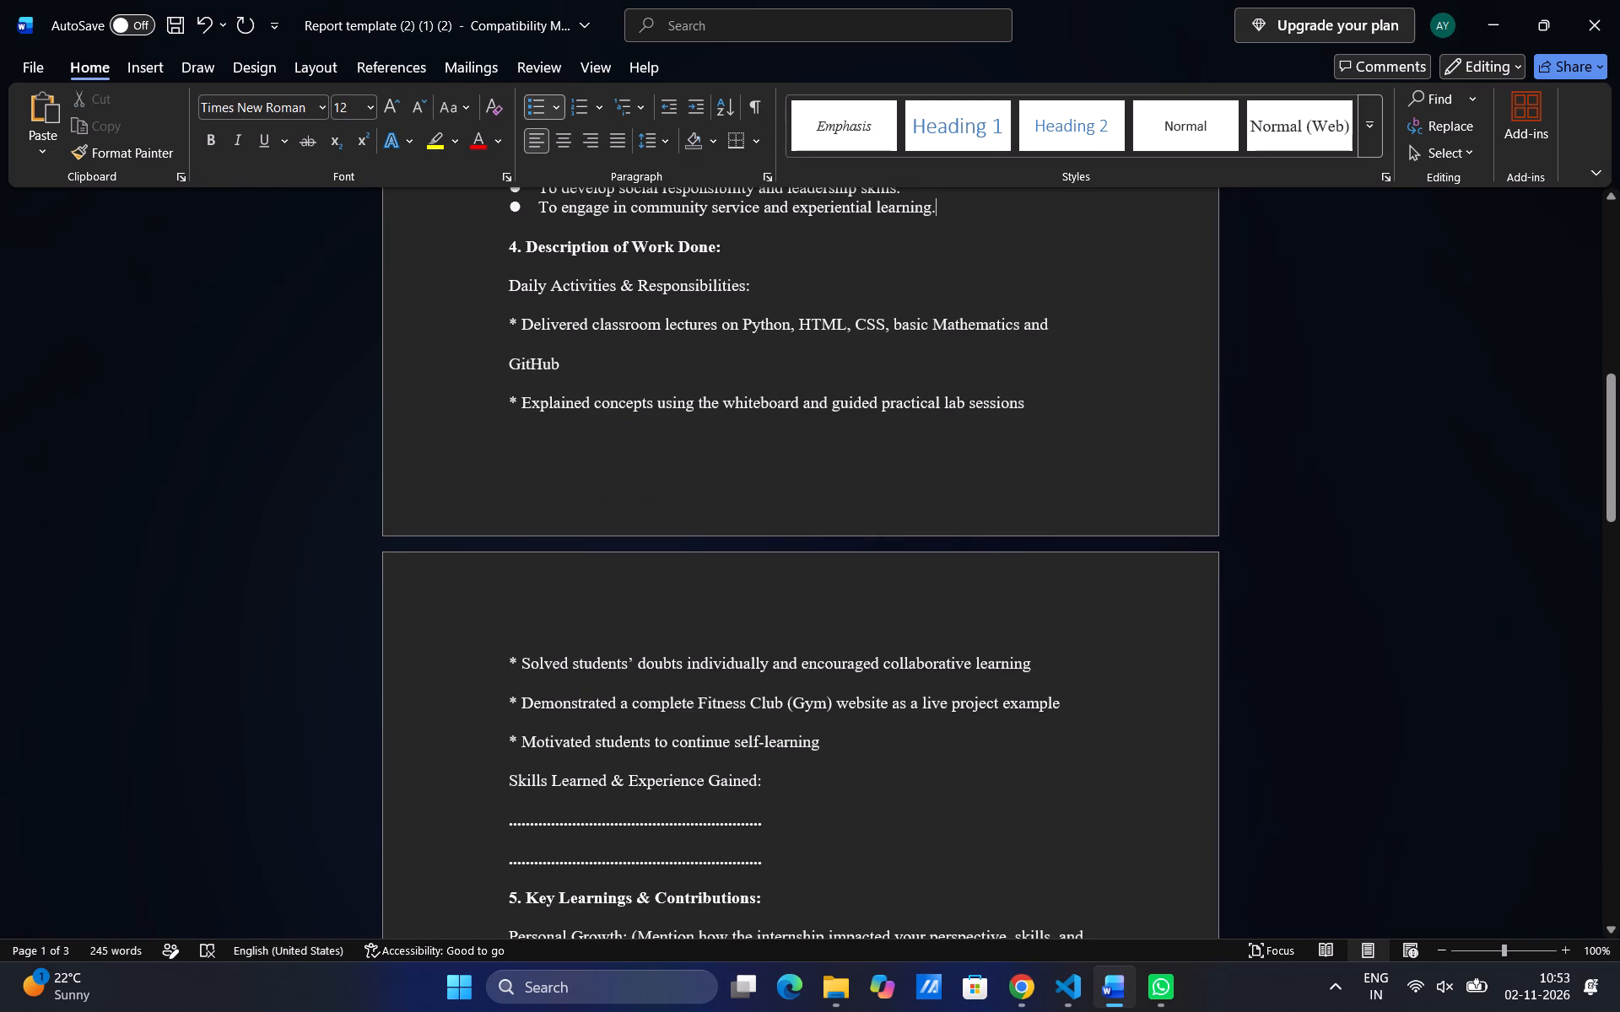
{"action": "left_click_drag", "start_coordinate": [824, 749], "coordinate": [510, 324]}
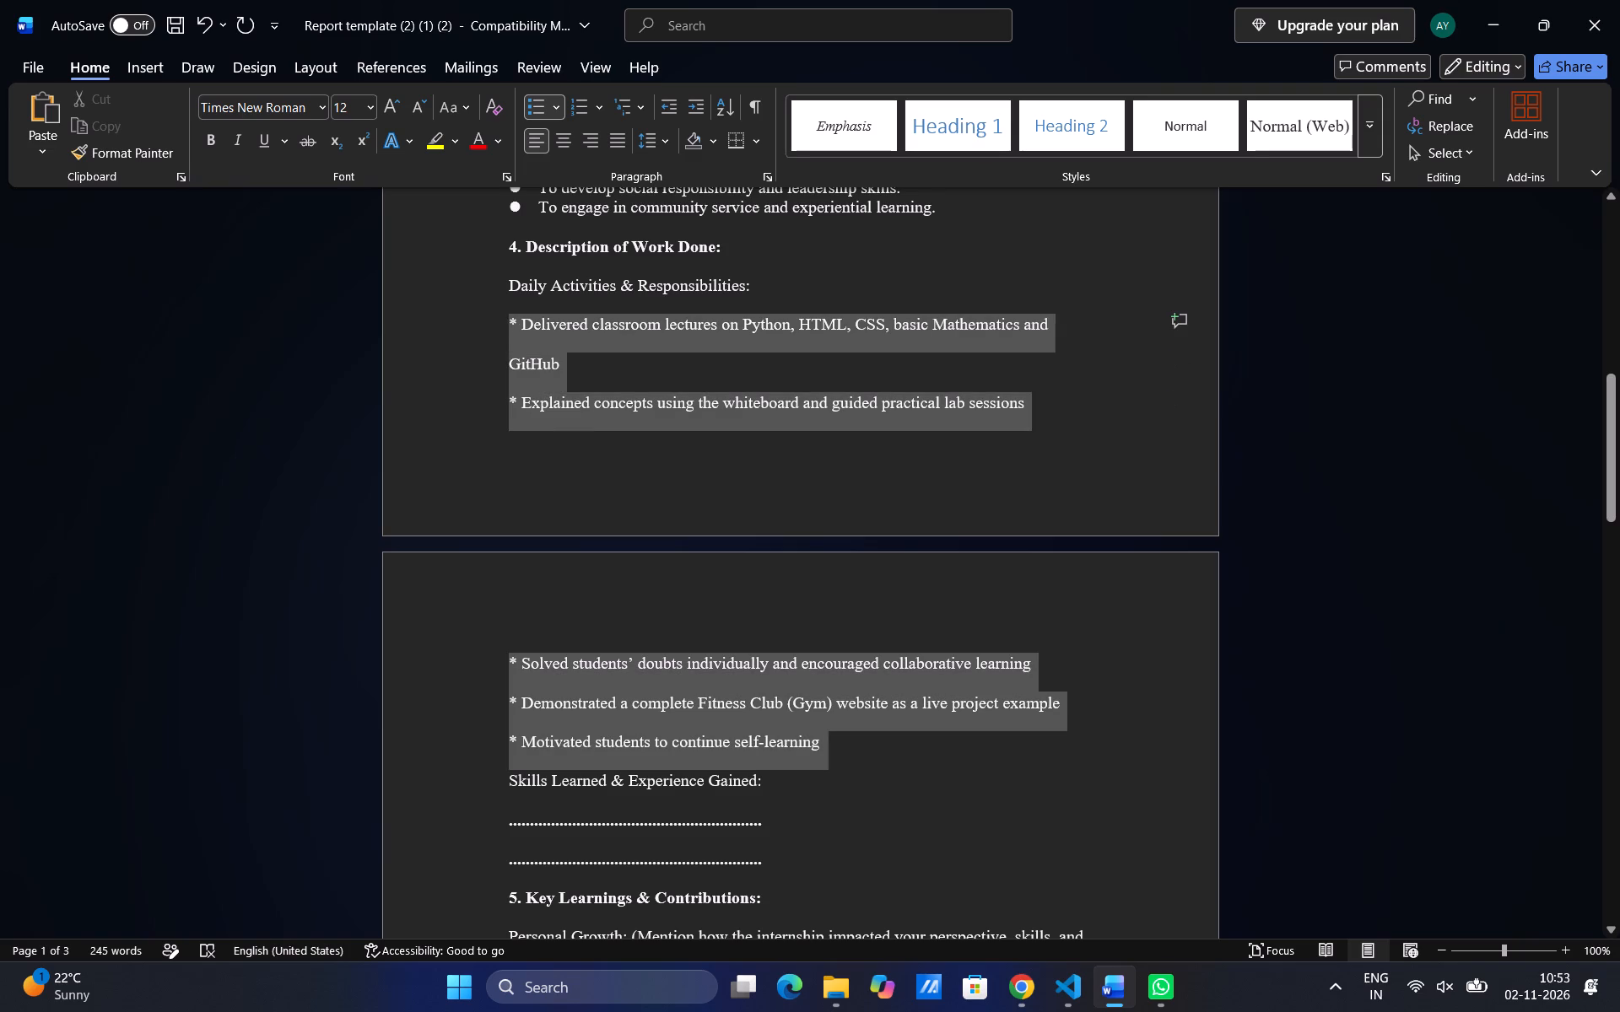
{"action": "left_click_drag", "start_coordinate": [510, 324], "coordinate": [510, 323]}
{"action": "left_click", "coordinate": [668, 257]}
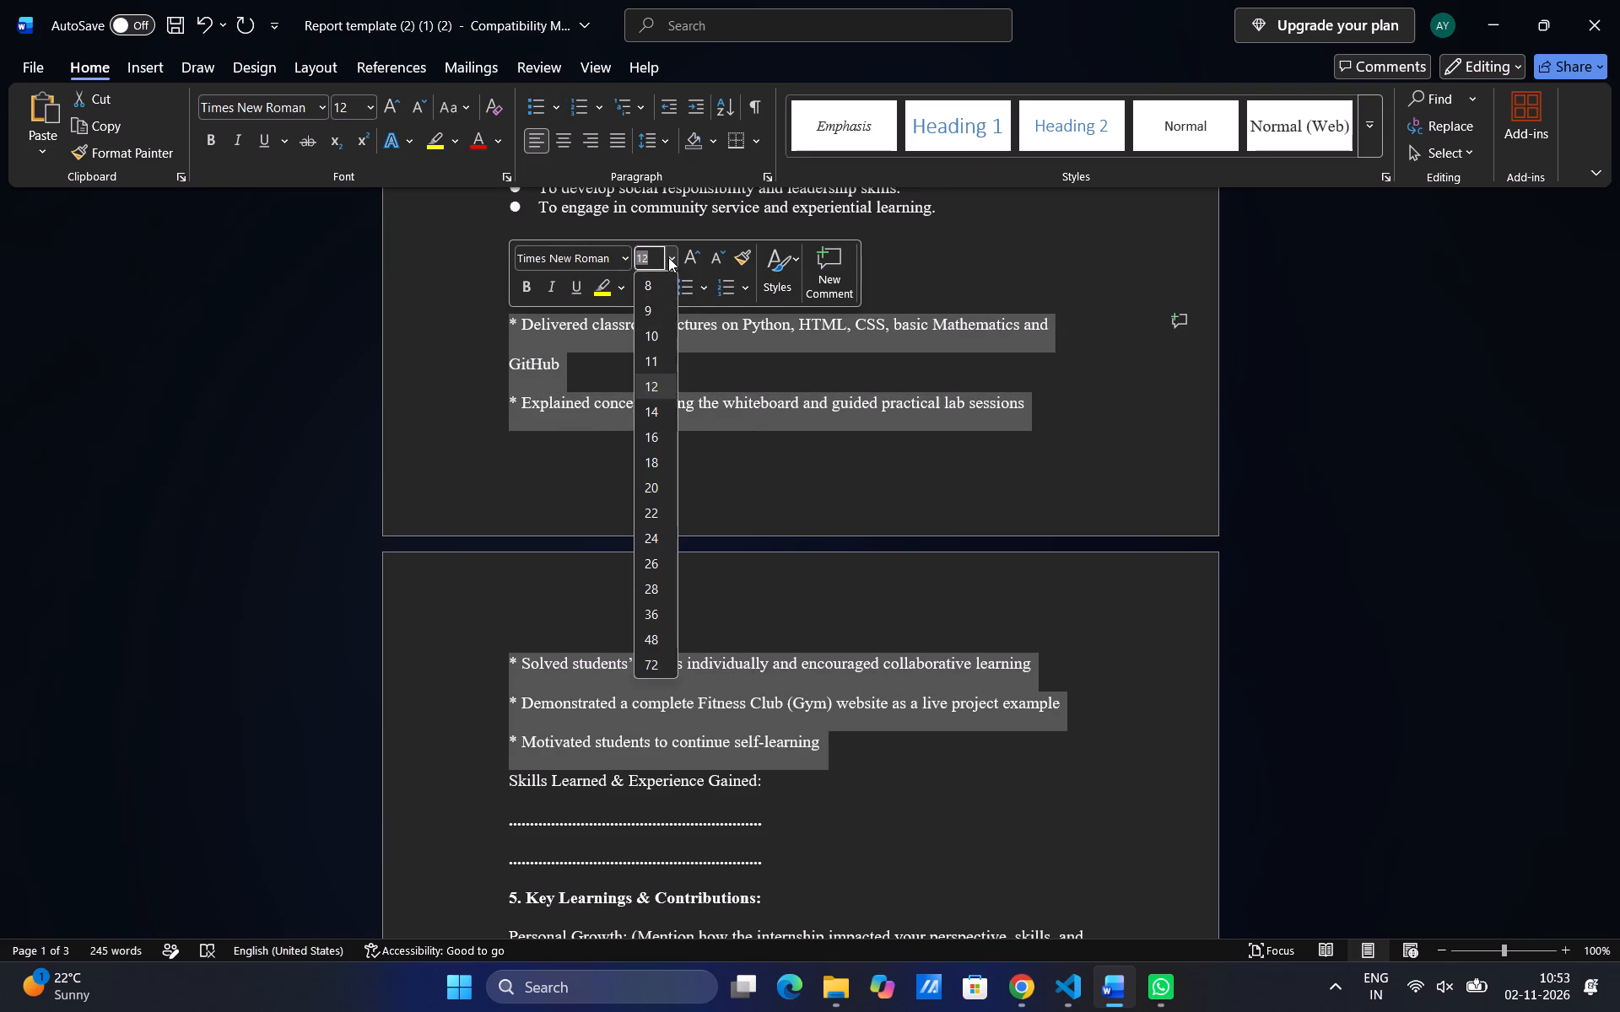
{"action": "left_click", "coordinate": [655, 379]}
{"action": "left_click", "coordinate": [801, 499]}
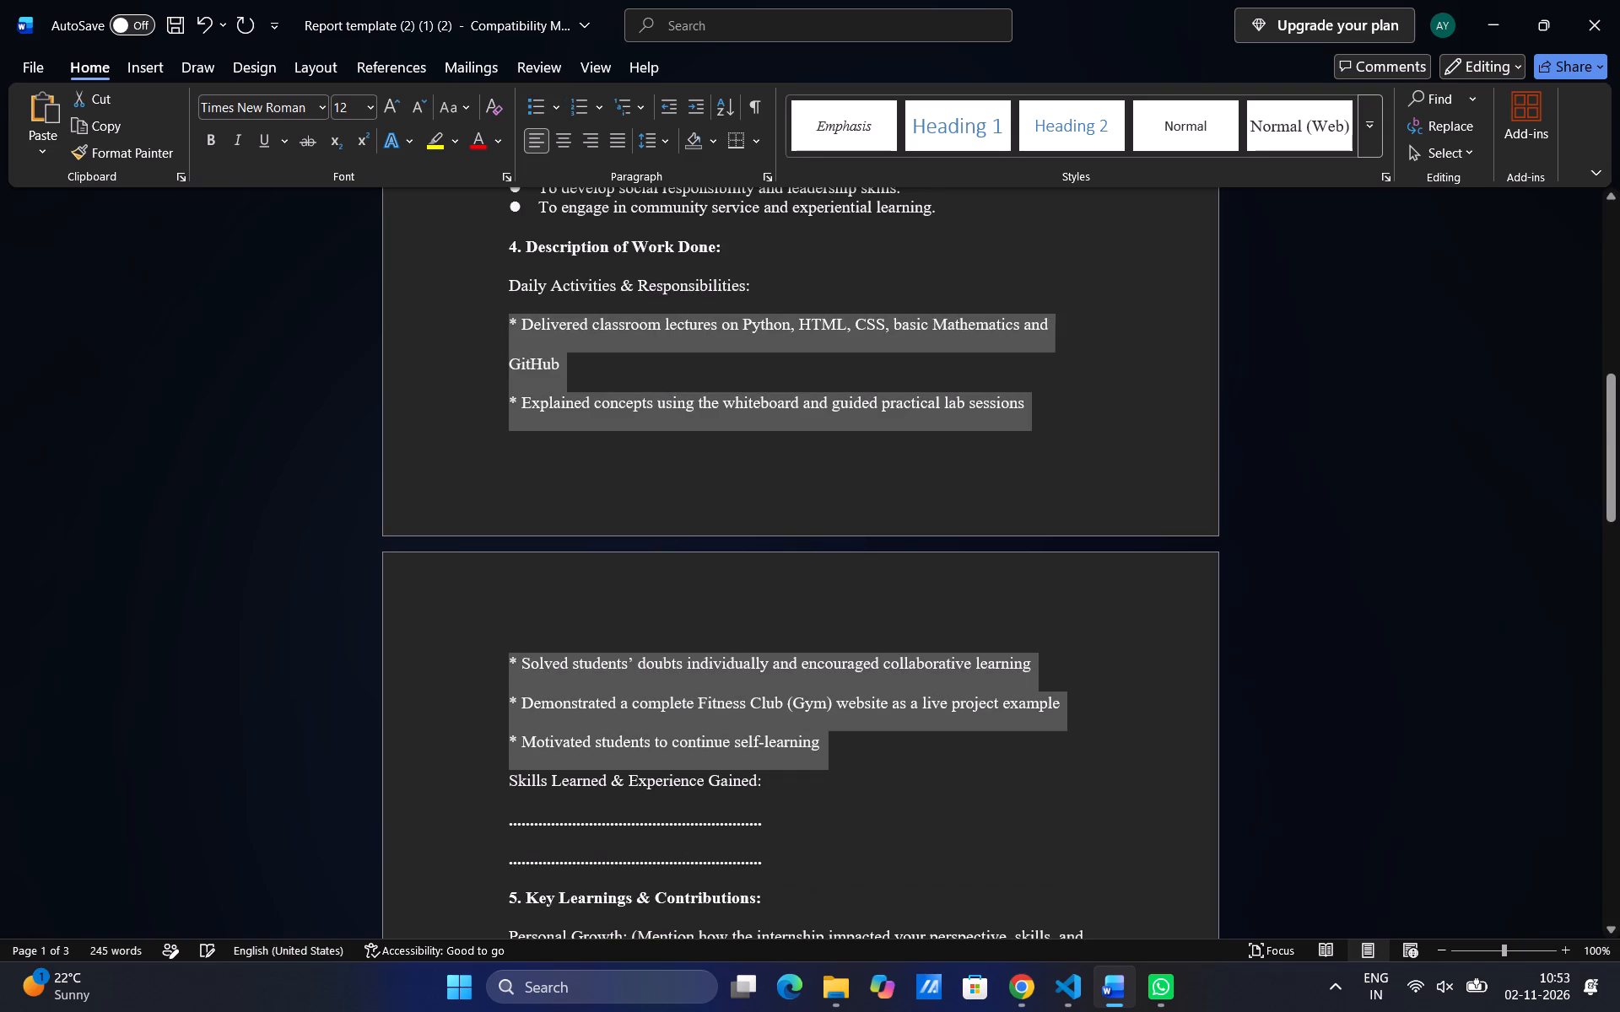
{"action": "scroll", "coordinate": [801, 499], "scroll_direction": "down", "scroll_amount": 4}
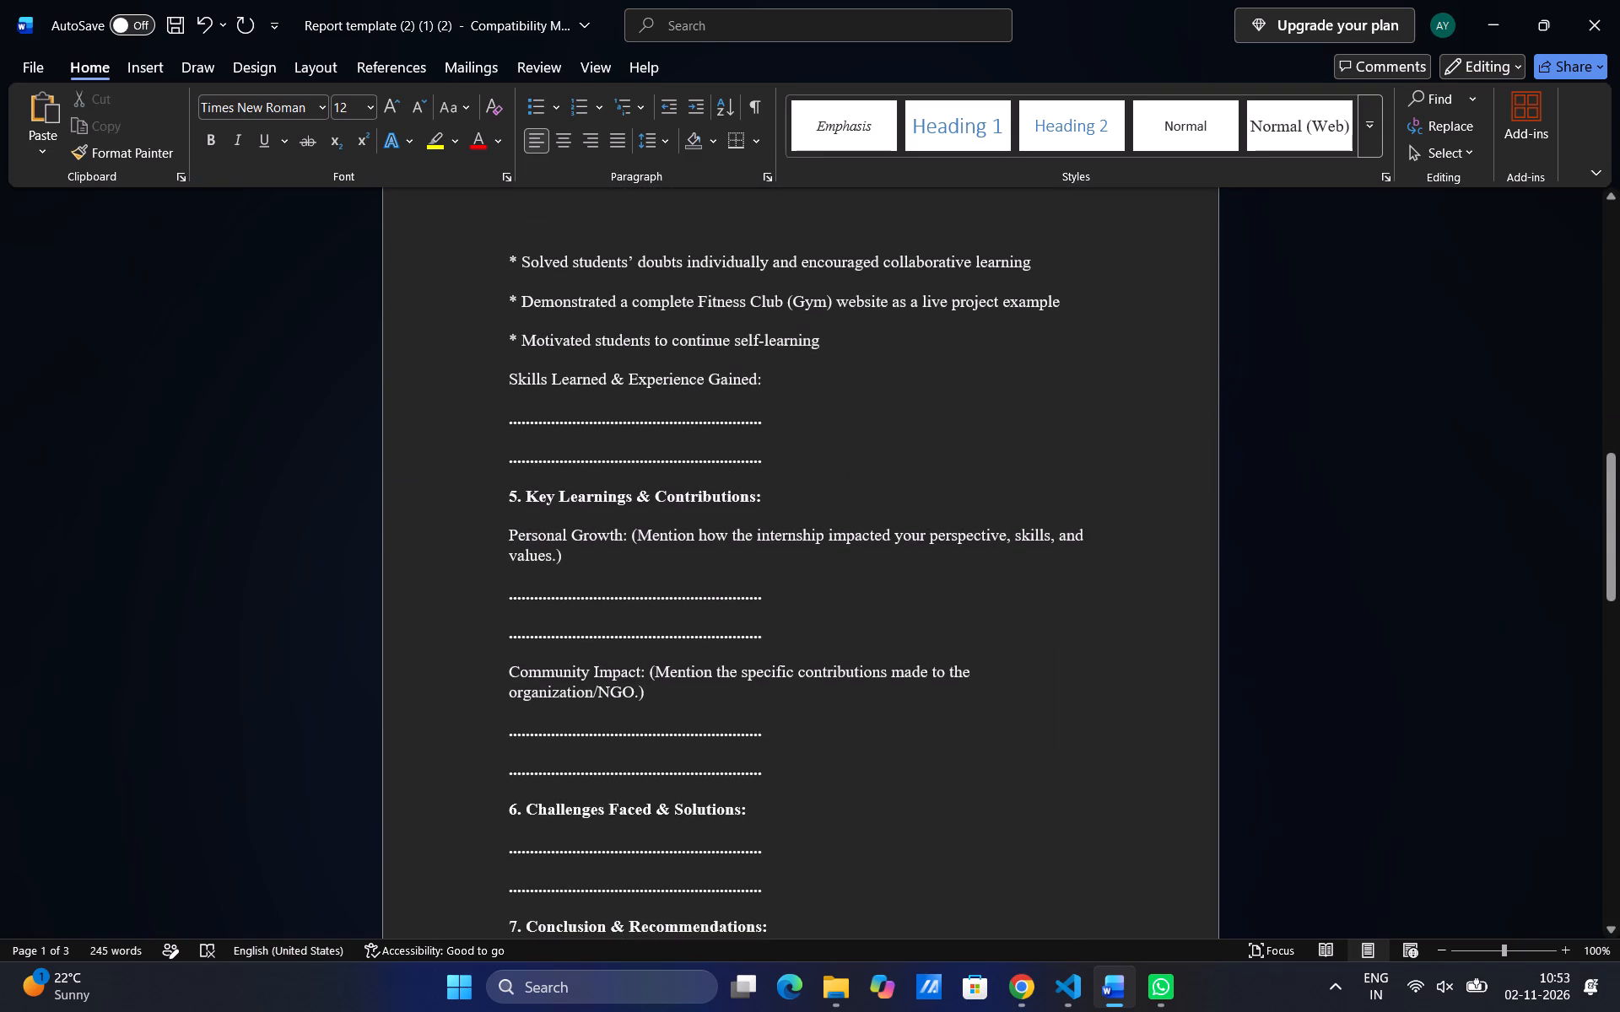
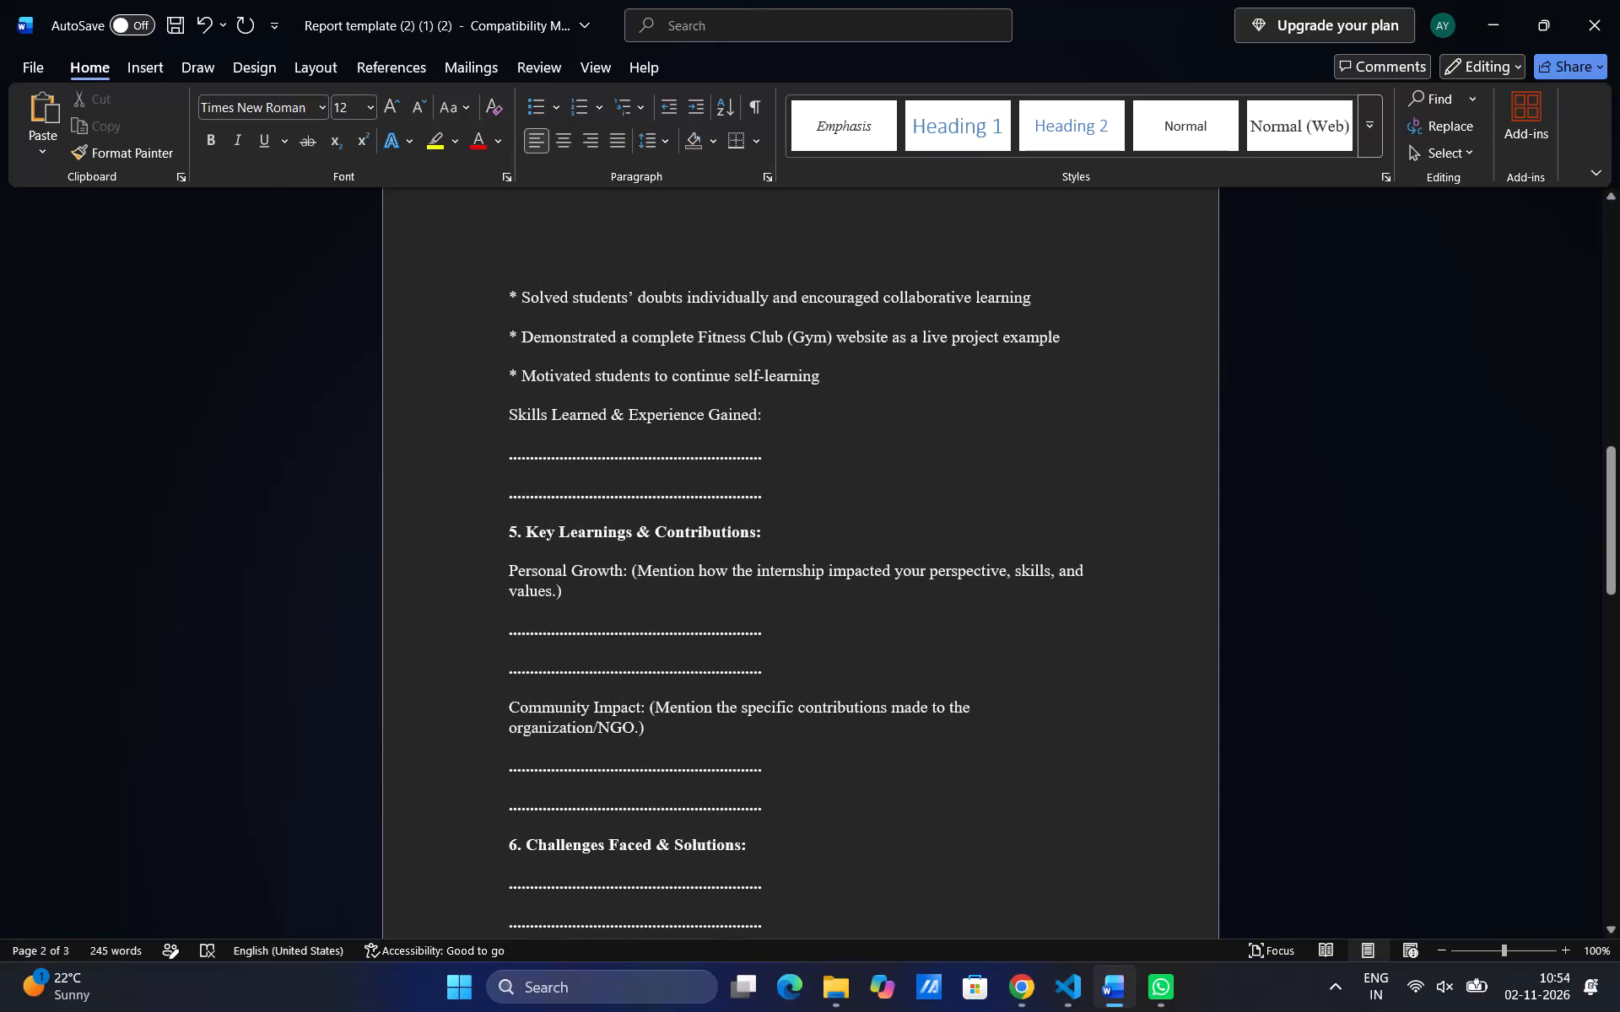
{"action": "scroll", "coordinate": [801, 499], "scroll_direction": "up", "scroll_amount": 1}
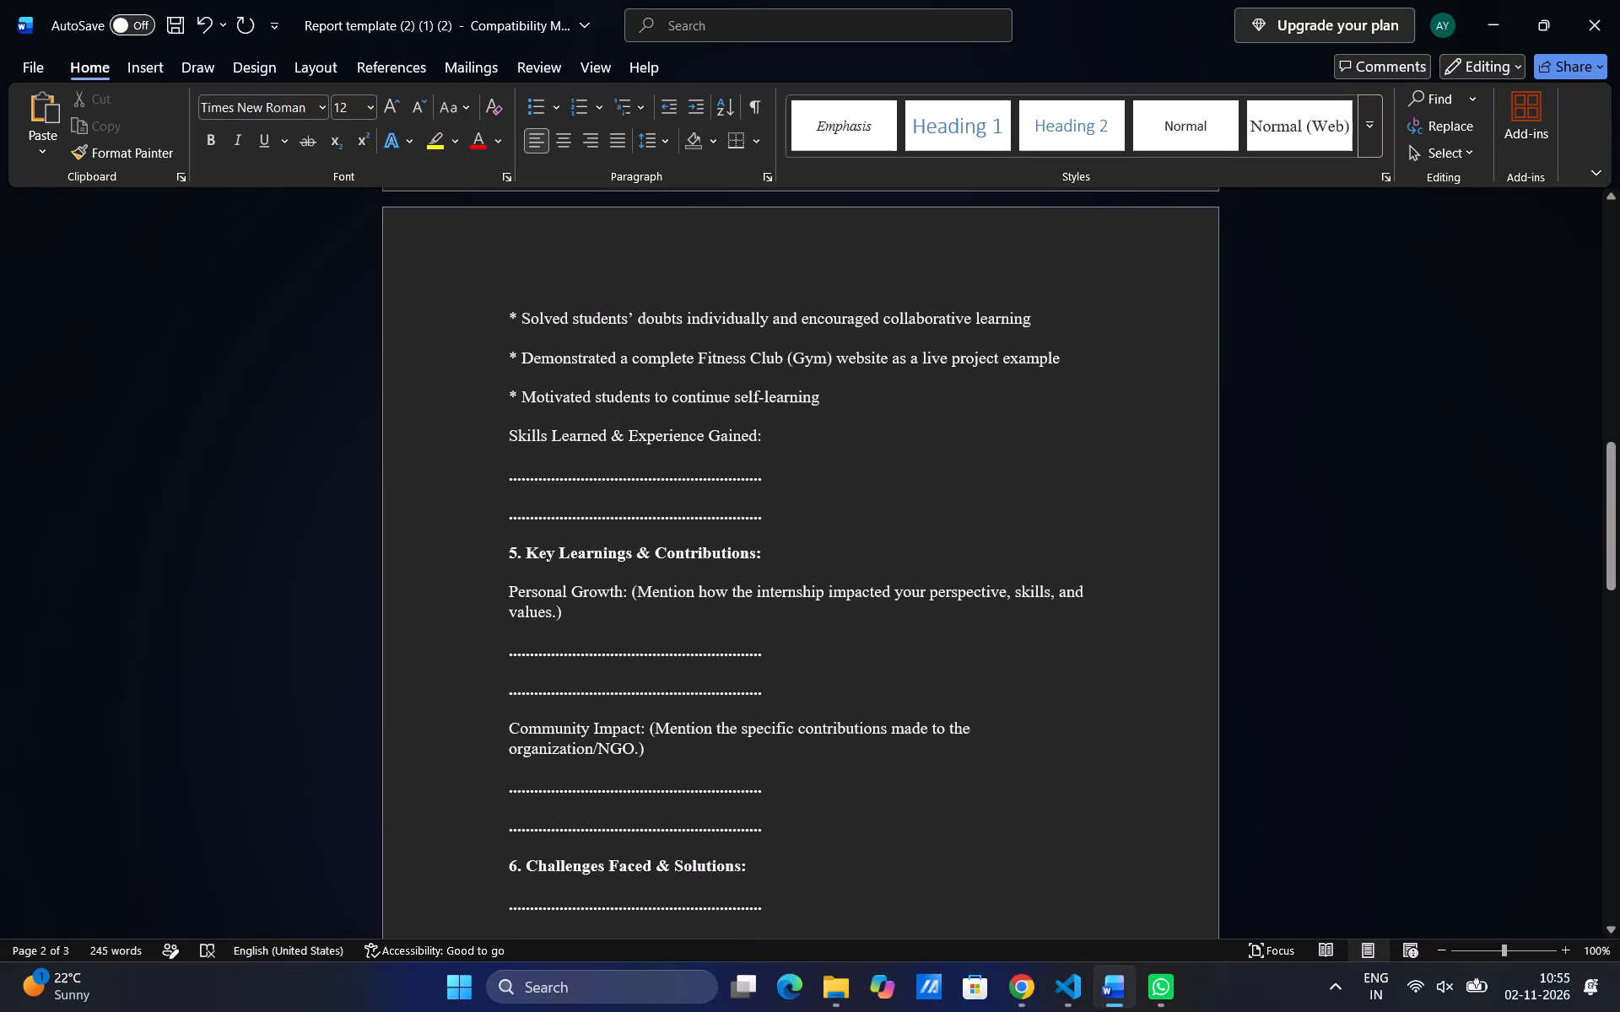
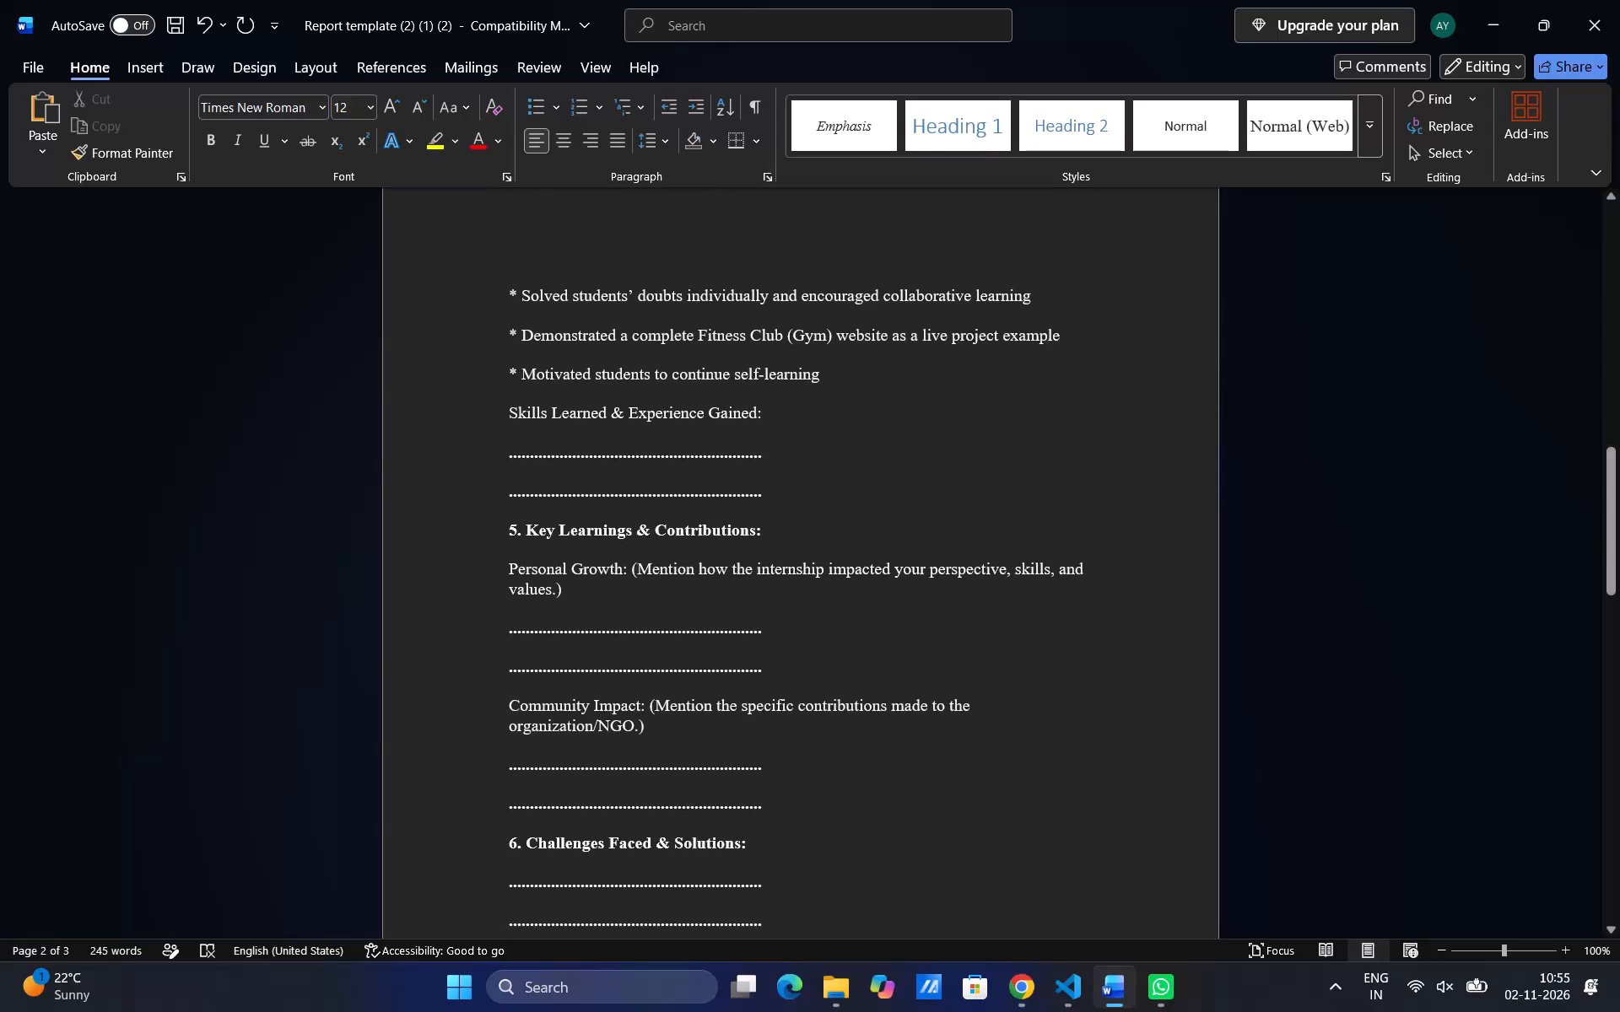
Delete the Community Impact prompt and its two dotted lines from the Key Learnings & Contributions section.
{"action": "scroll", "coordinate": [801, 499], "scroll_direction": "down", "scroll_amount": 1}
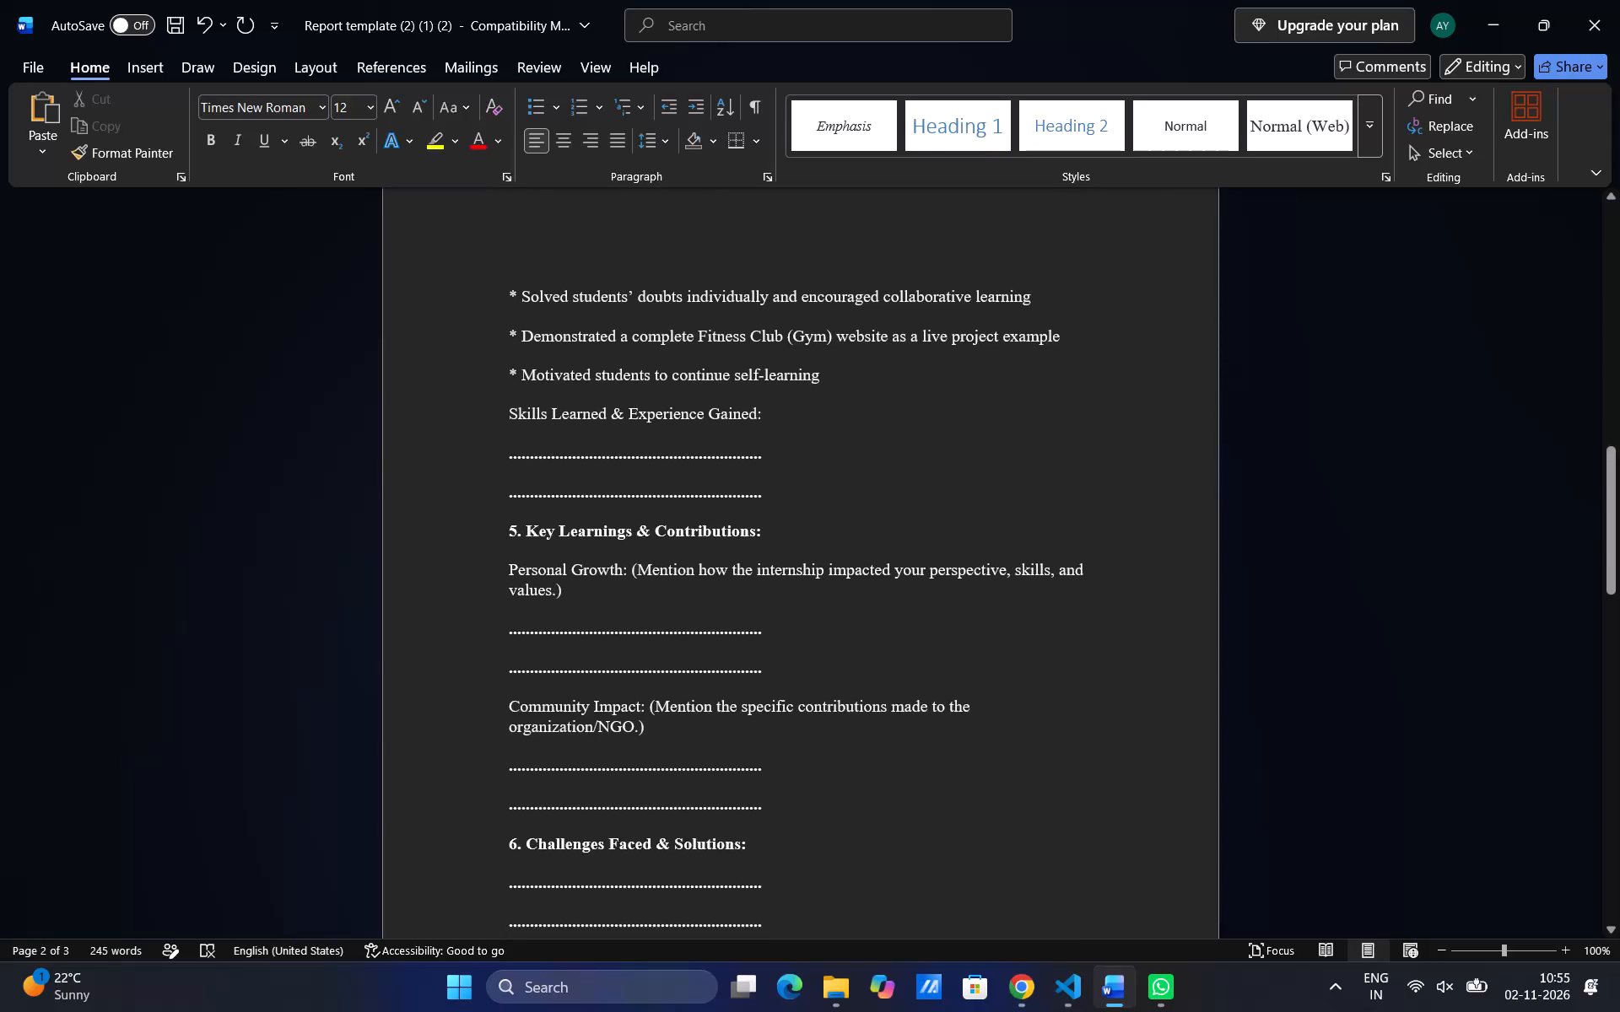
{"action": "scroll", "coordinate": [801, 499], "scroll_direction": "down", "scroll_amount": 2}
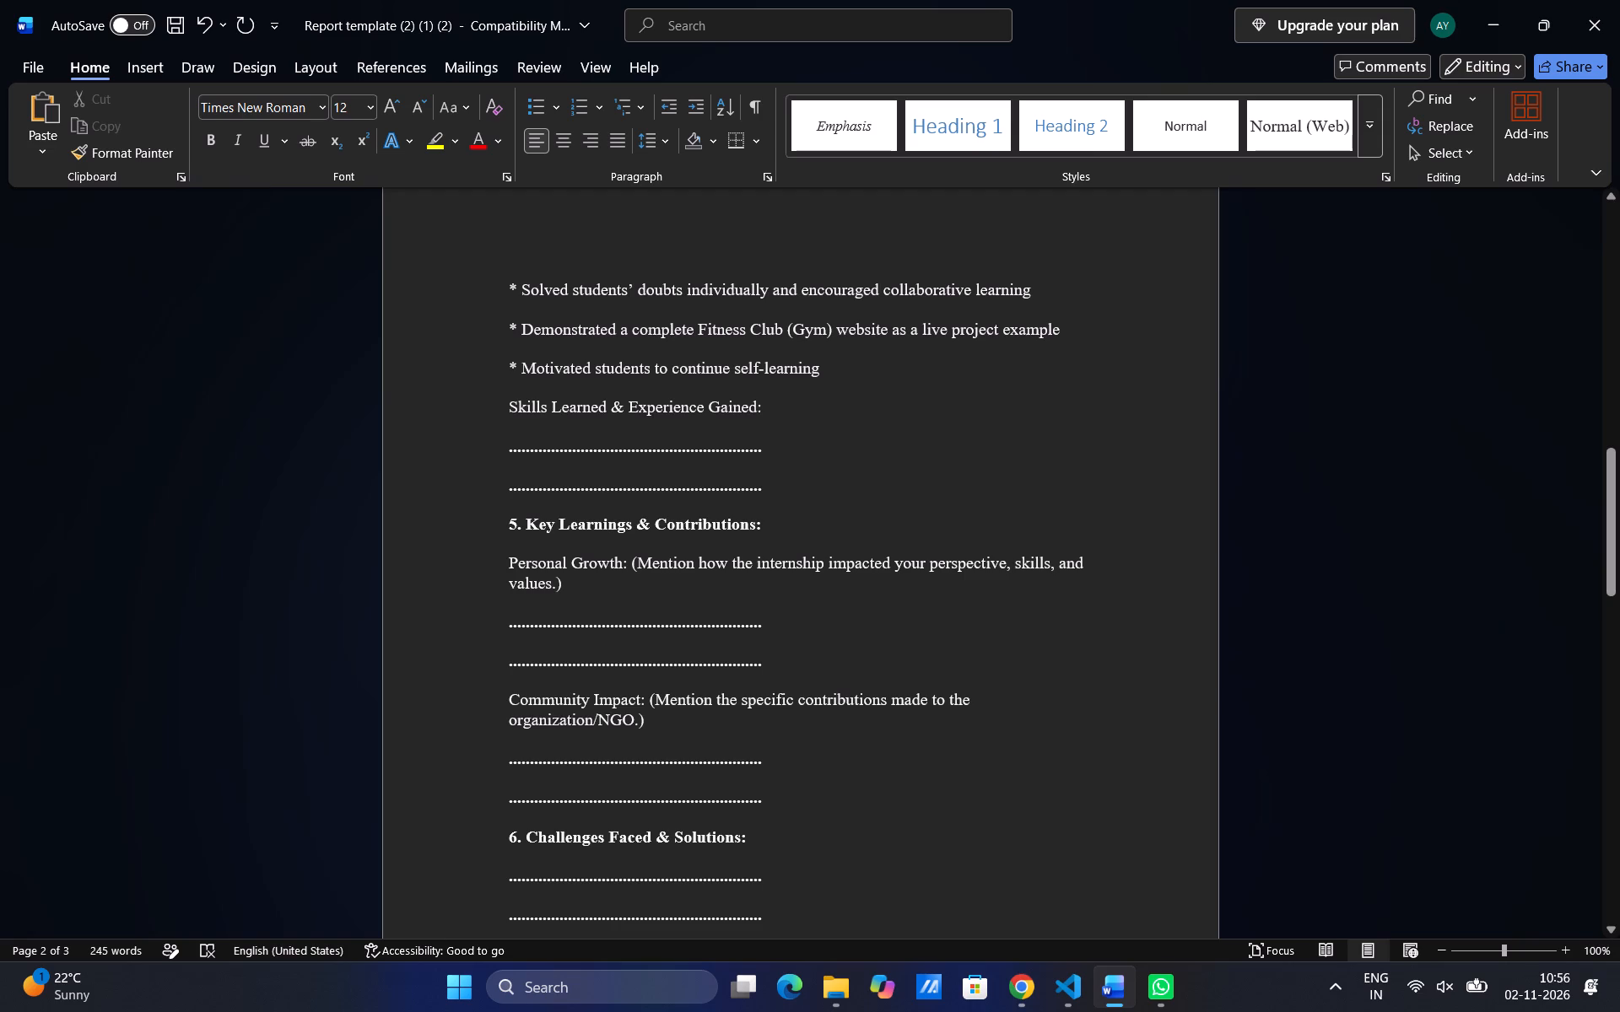
{"action": "left_click_drag", "start_coordinate": [766, 799], "coordinate": [480, 703]}
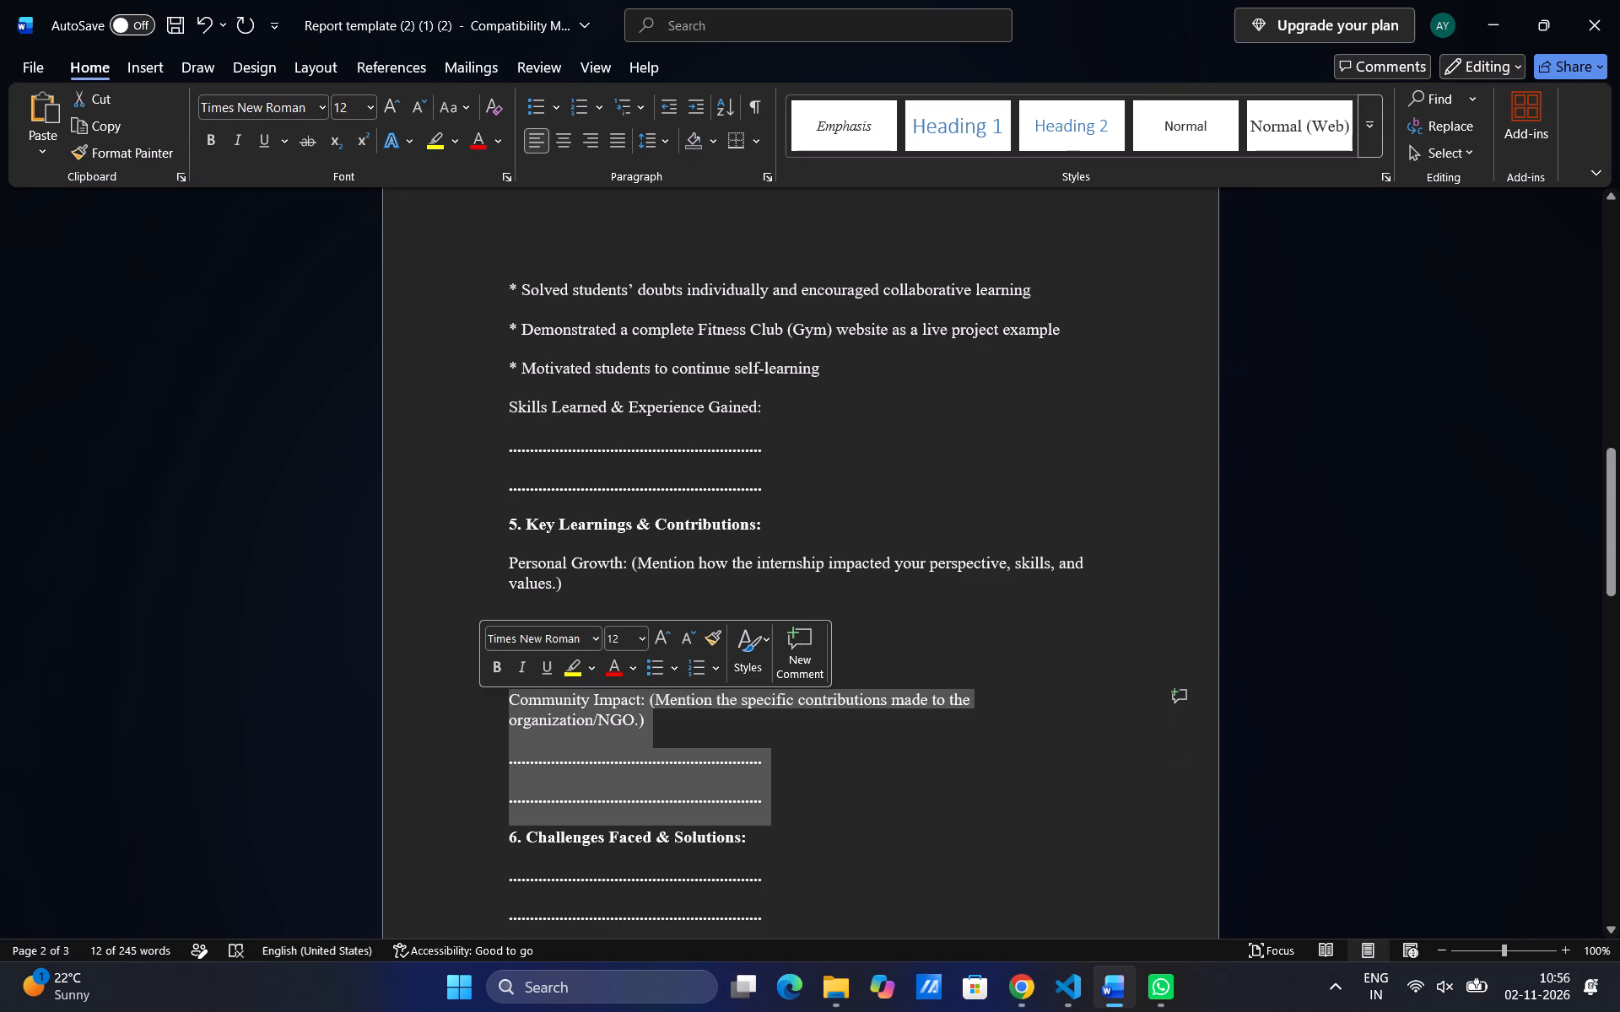
{"action": "key", "text": "BackSpace"}
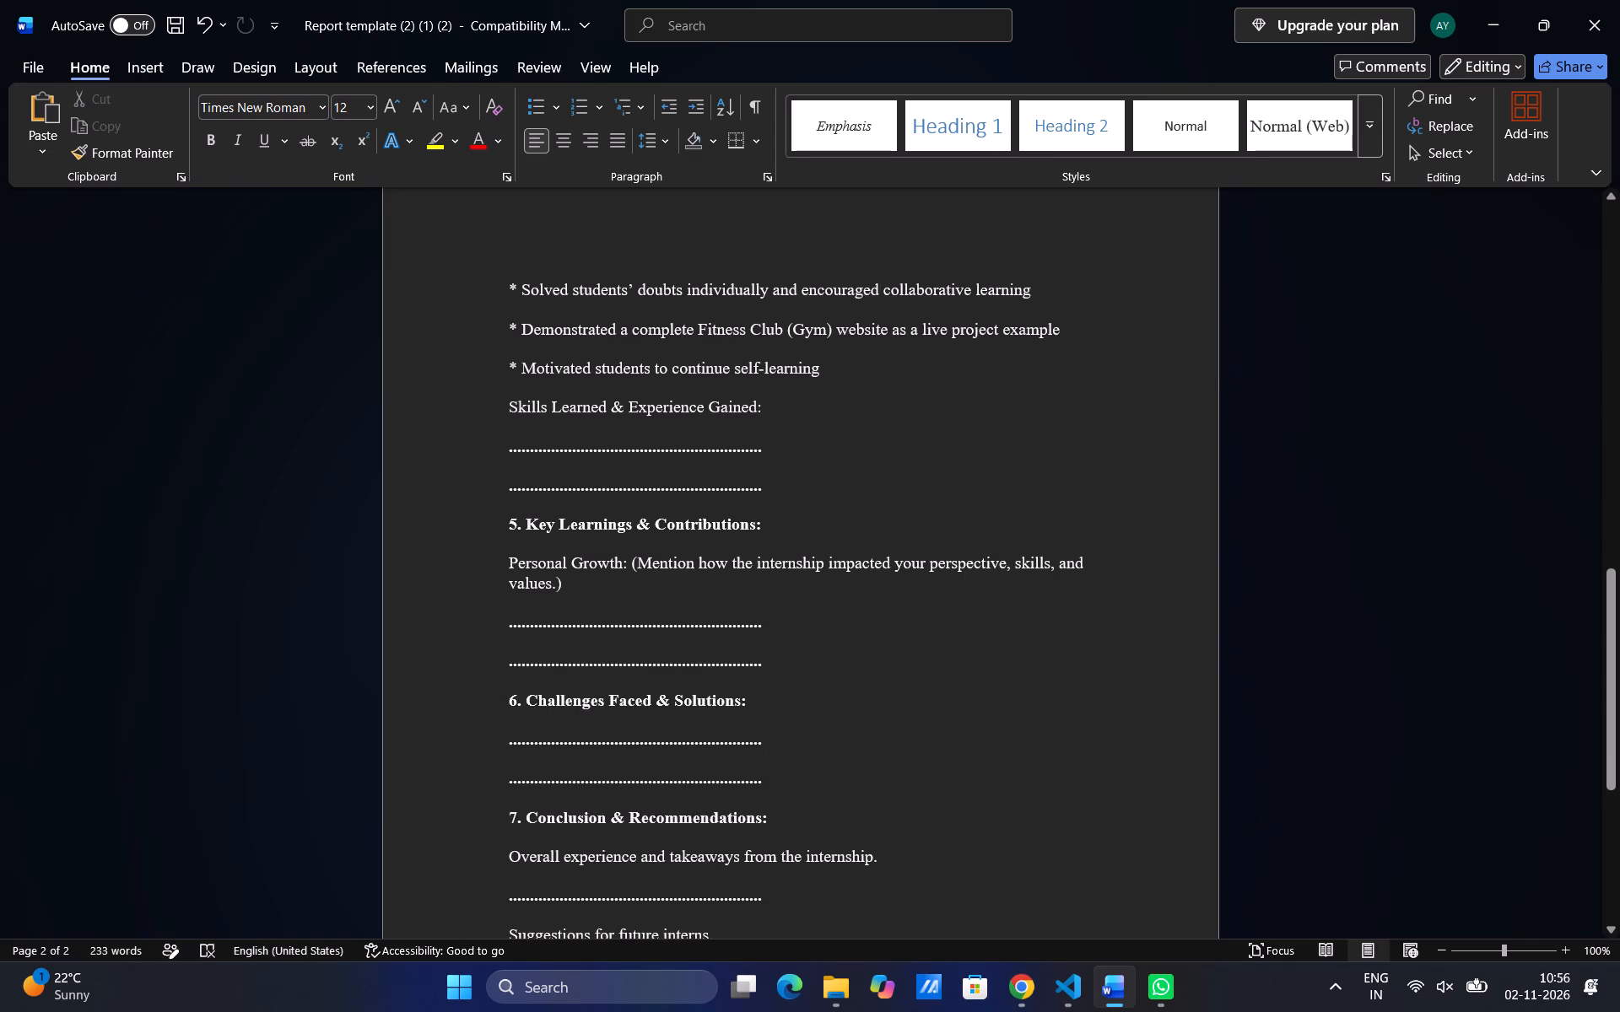
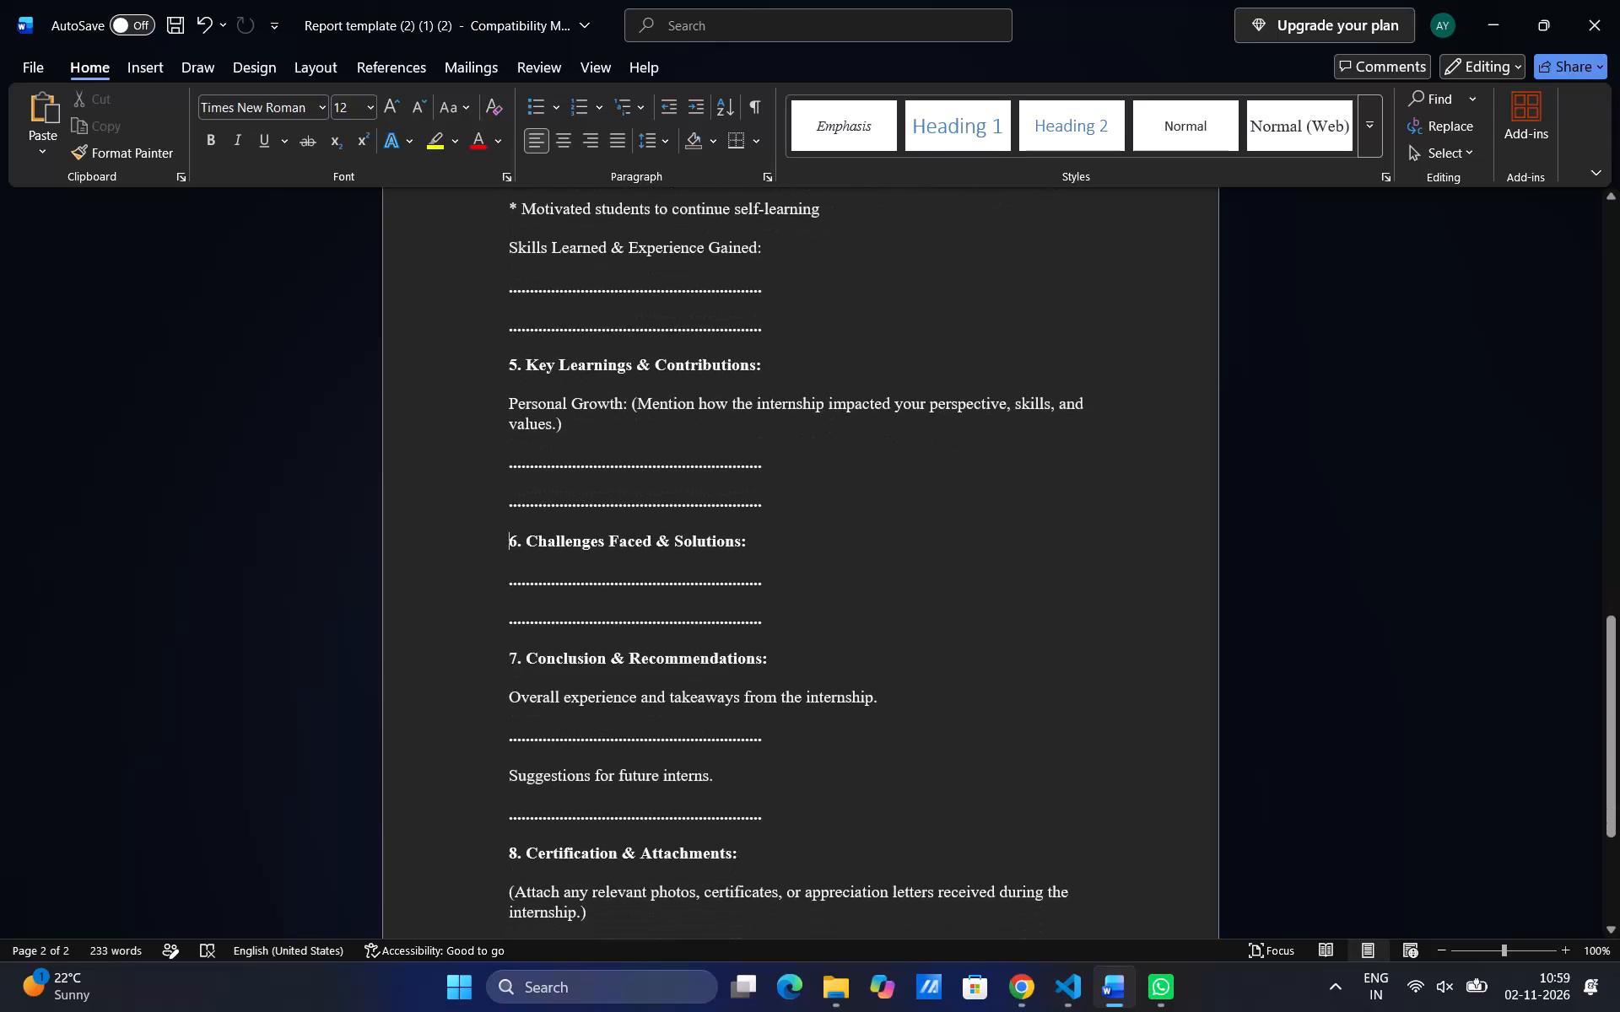
Place the text cursor on the blank line below the attachments note in the Certification & Attachments section.
{"action": "scroll", "coordinate": [787, 478], "scroll_direction": "down", "scroll_amount": 2}
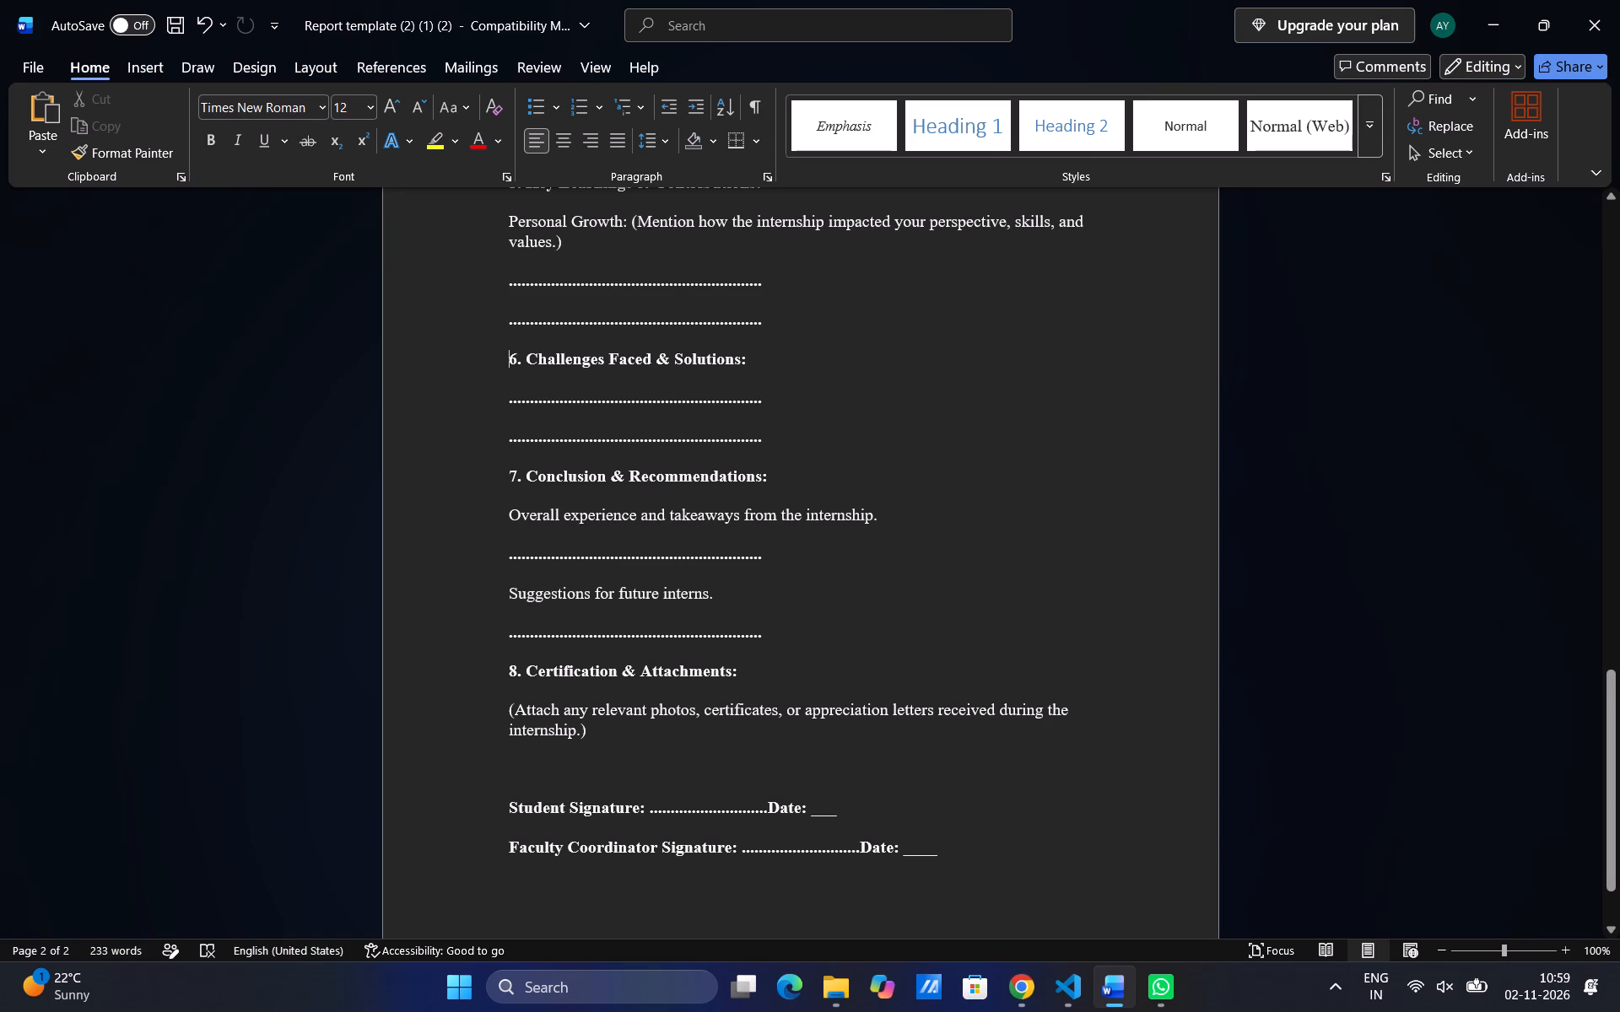
{"action": "scroll", "coordinate": [778, 719], "scroll_direction": "down", "scroll_amount": 2}
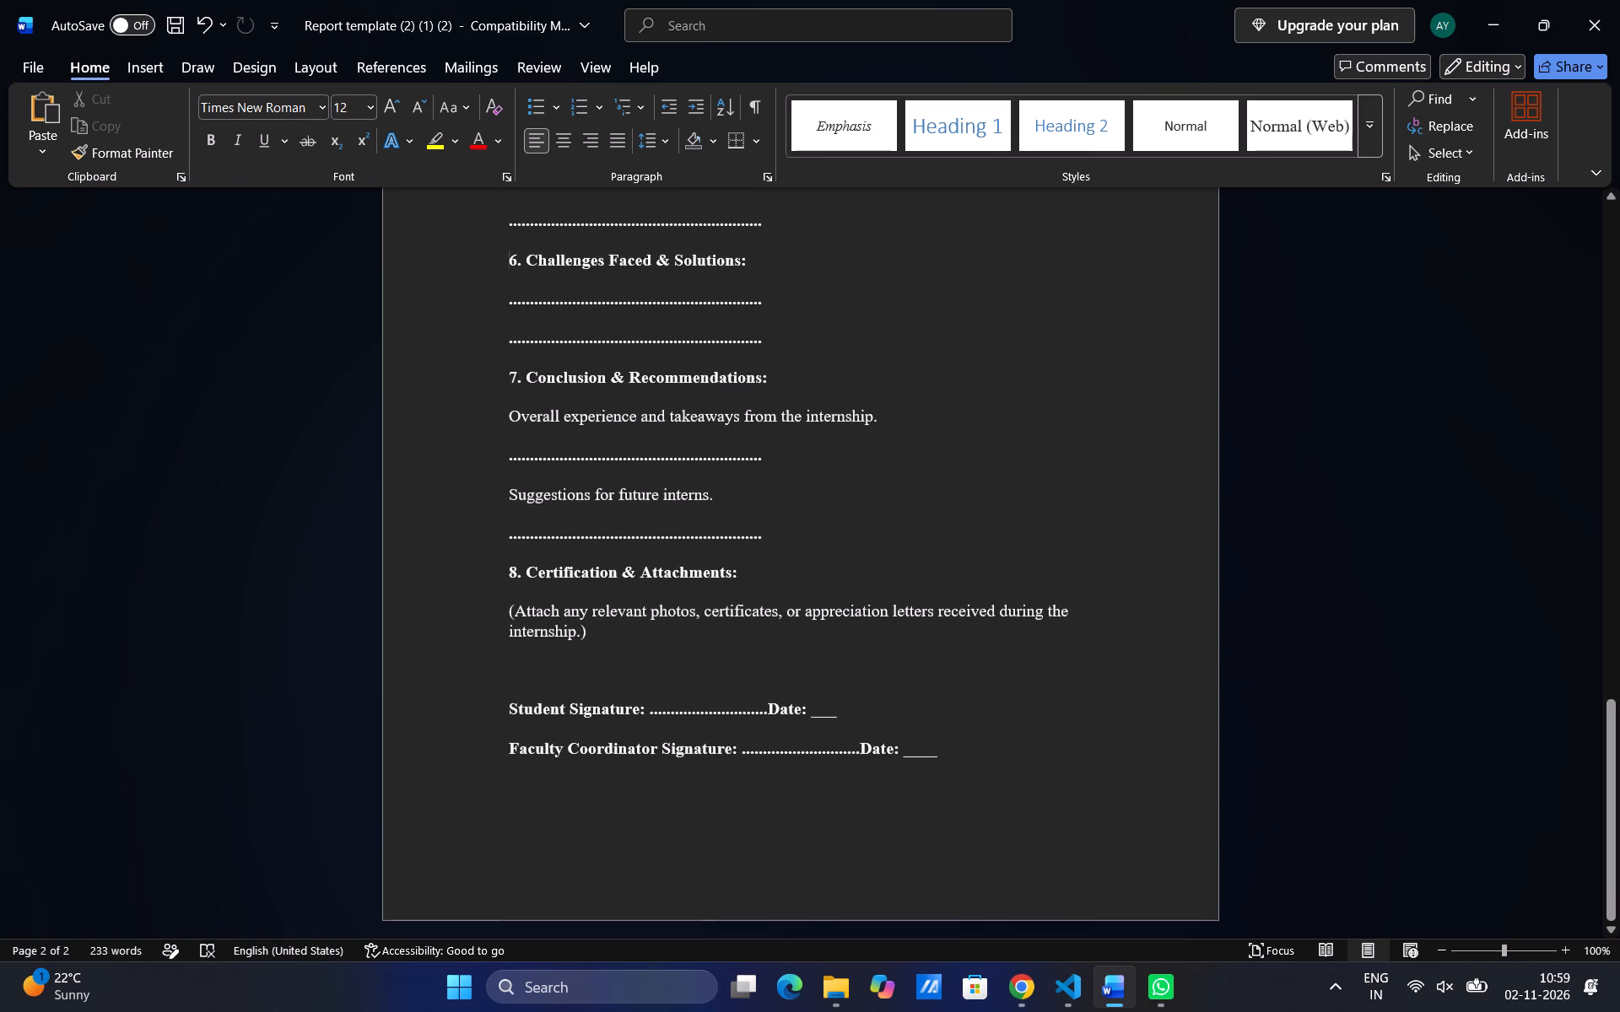
{"action": "left_click", "coordinate": [671, 649]}
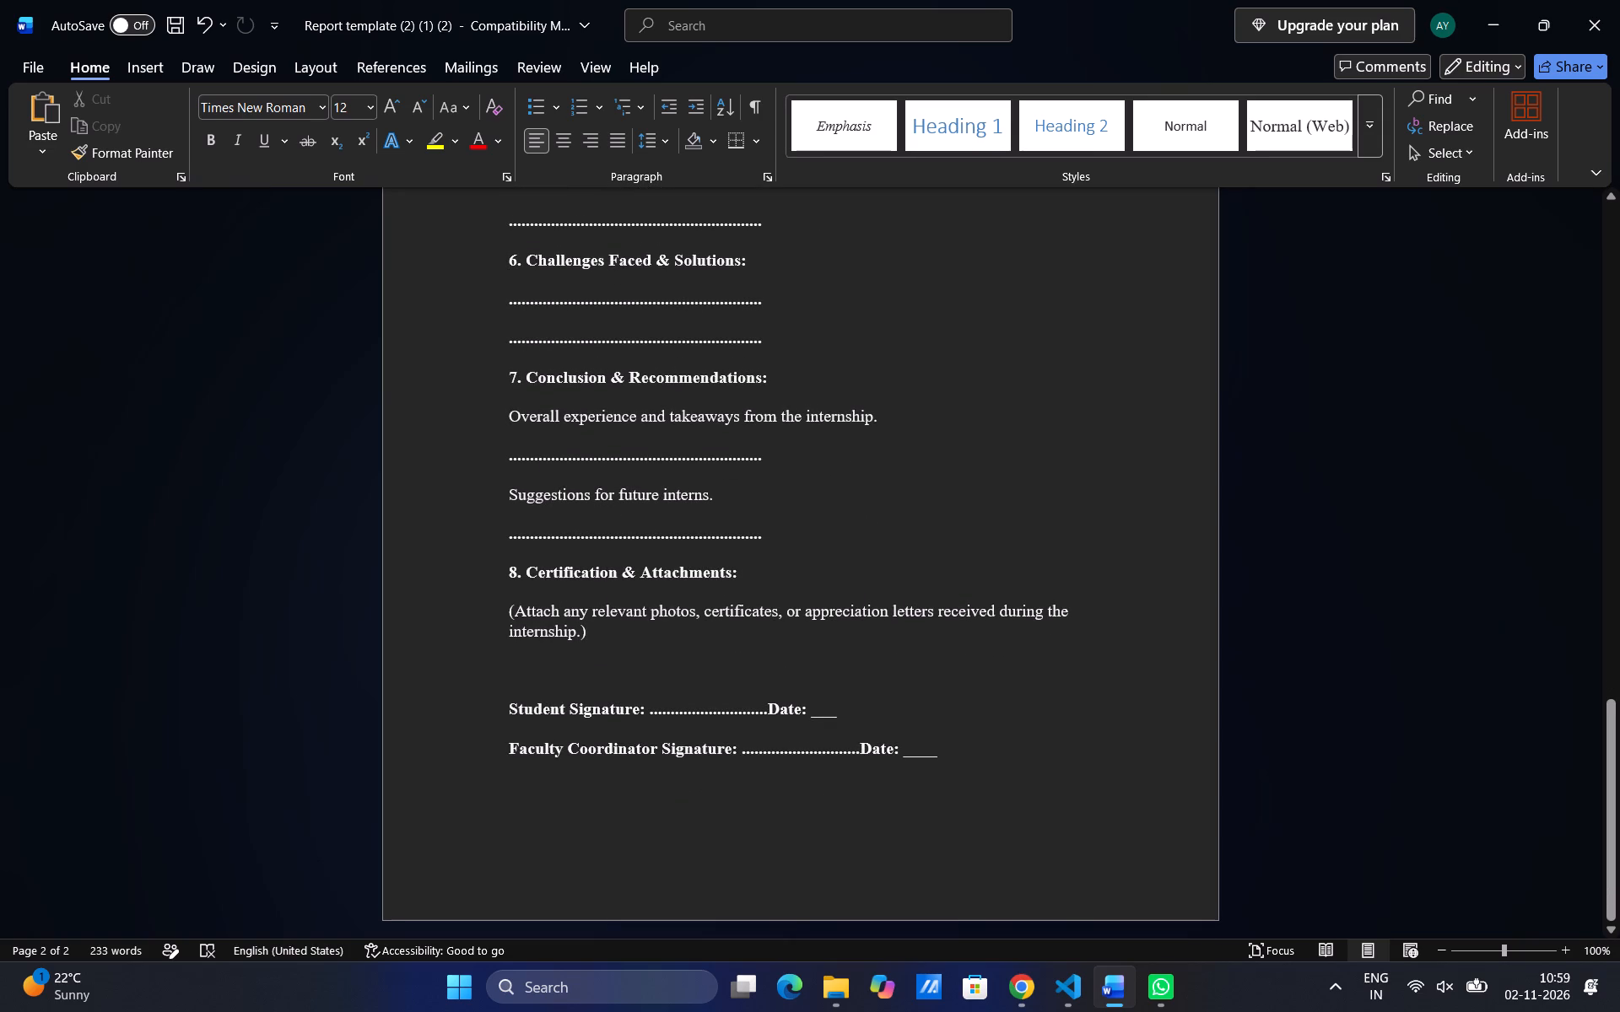
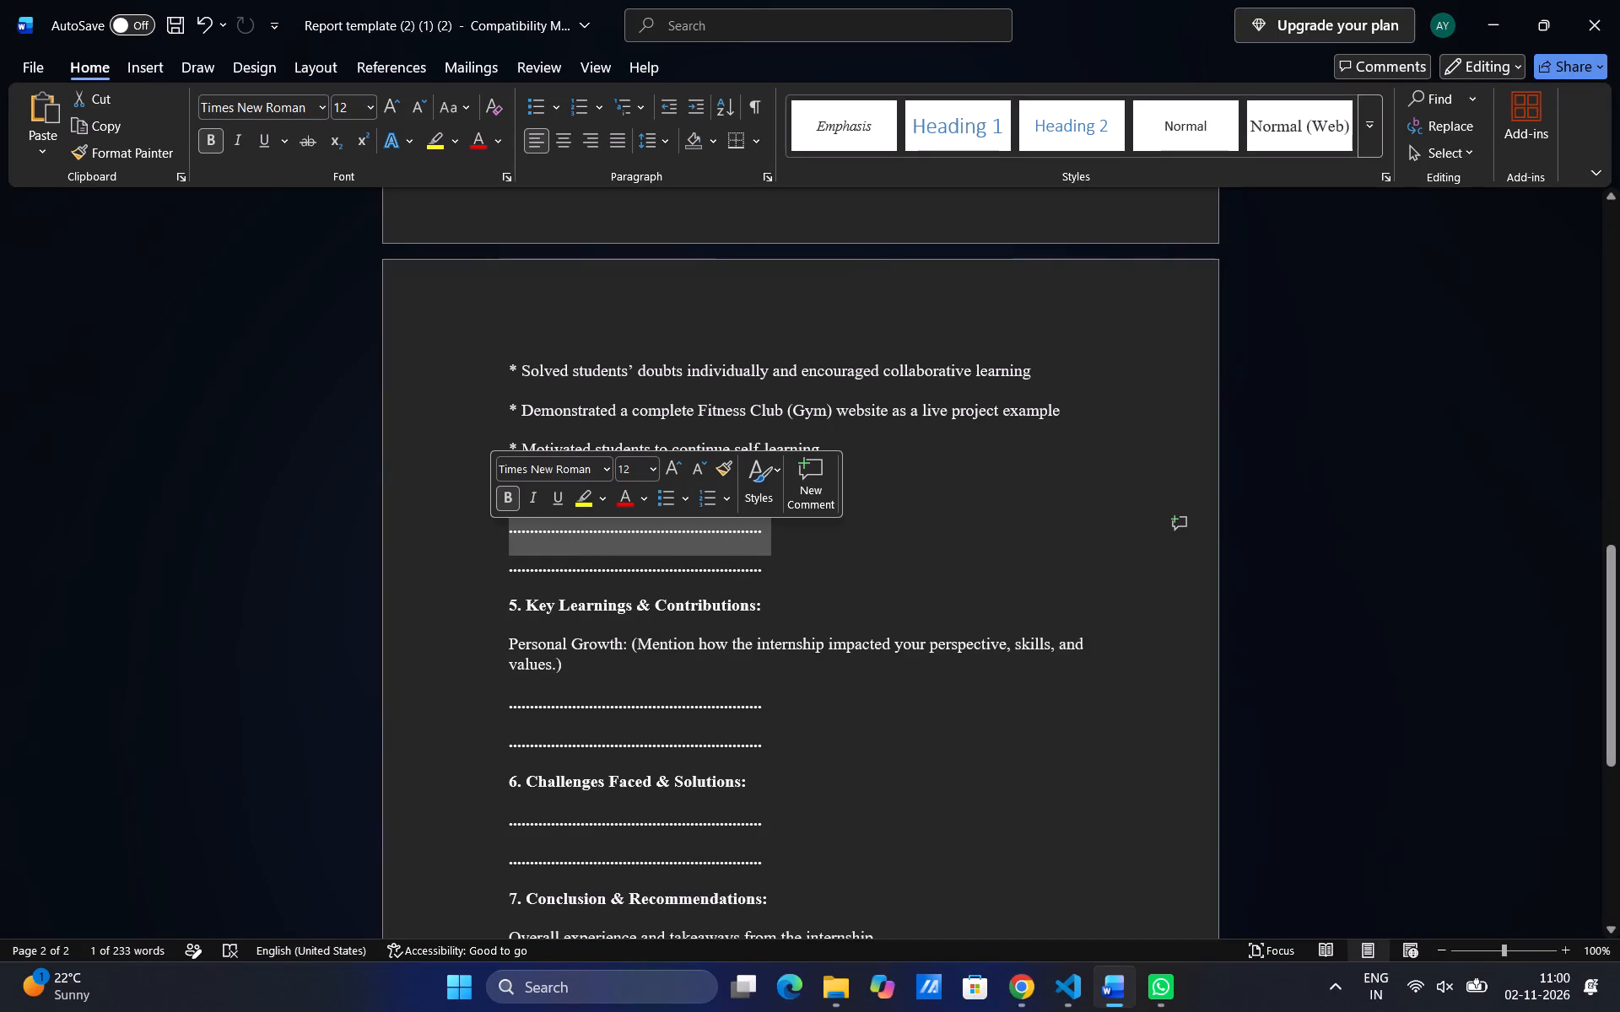
Paste the three-item skills list over the dotted lines under Skills Learned & Experience Gained and delete the leftover dots after Teamwork.
{"action": "key", "text": "ctrl+v"}
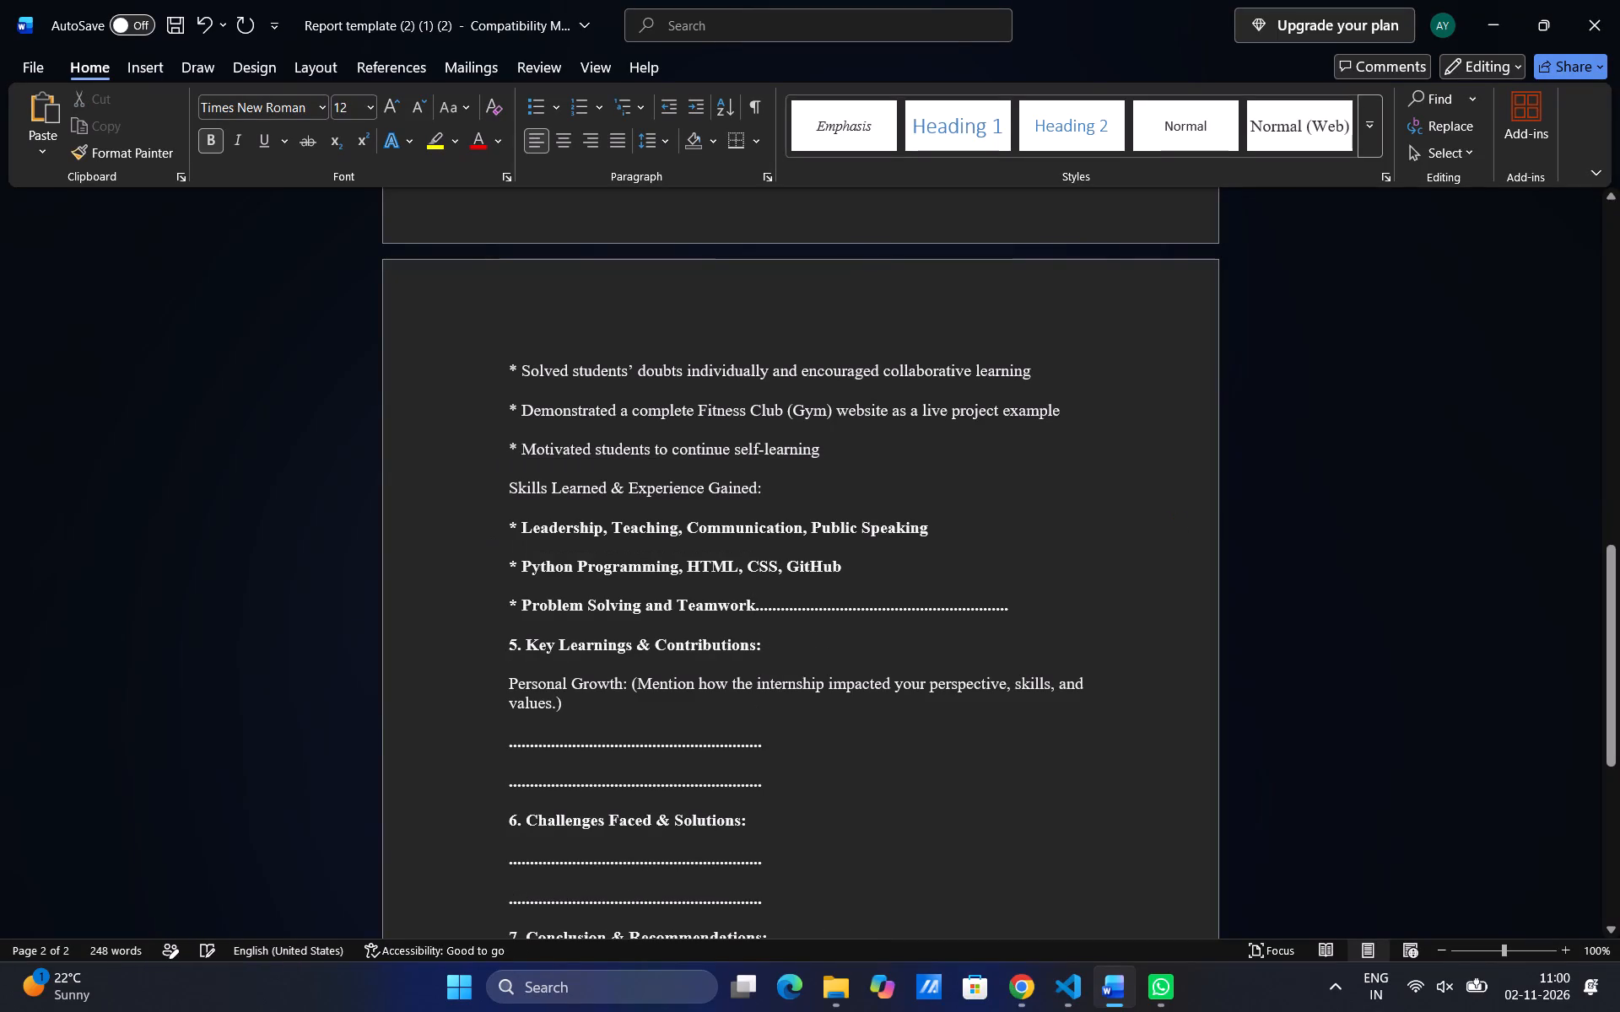
{"action": "left_click_drag", "start_coordinate": [1018, 608], "coordinate": [759, 610]}
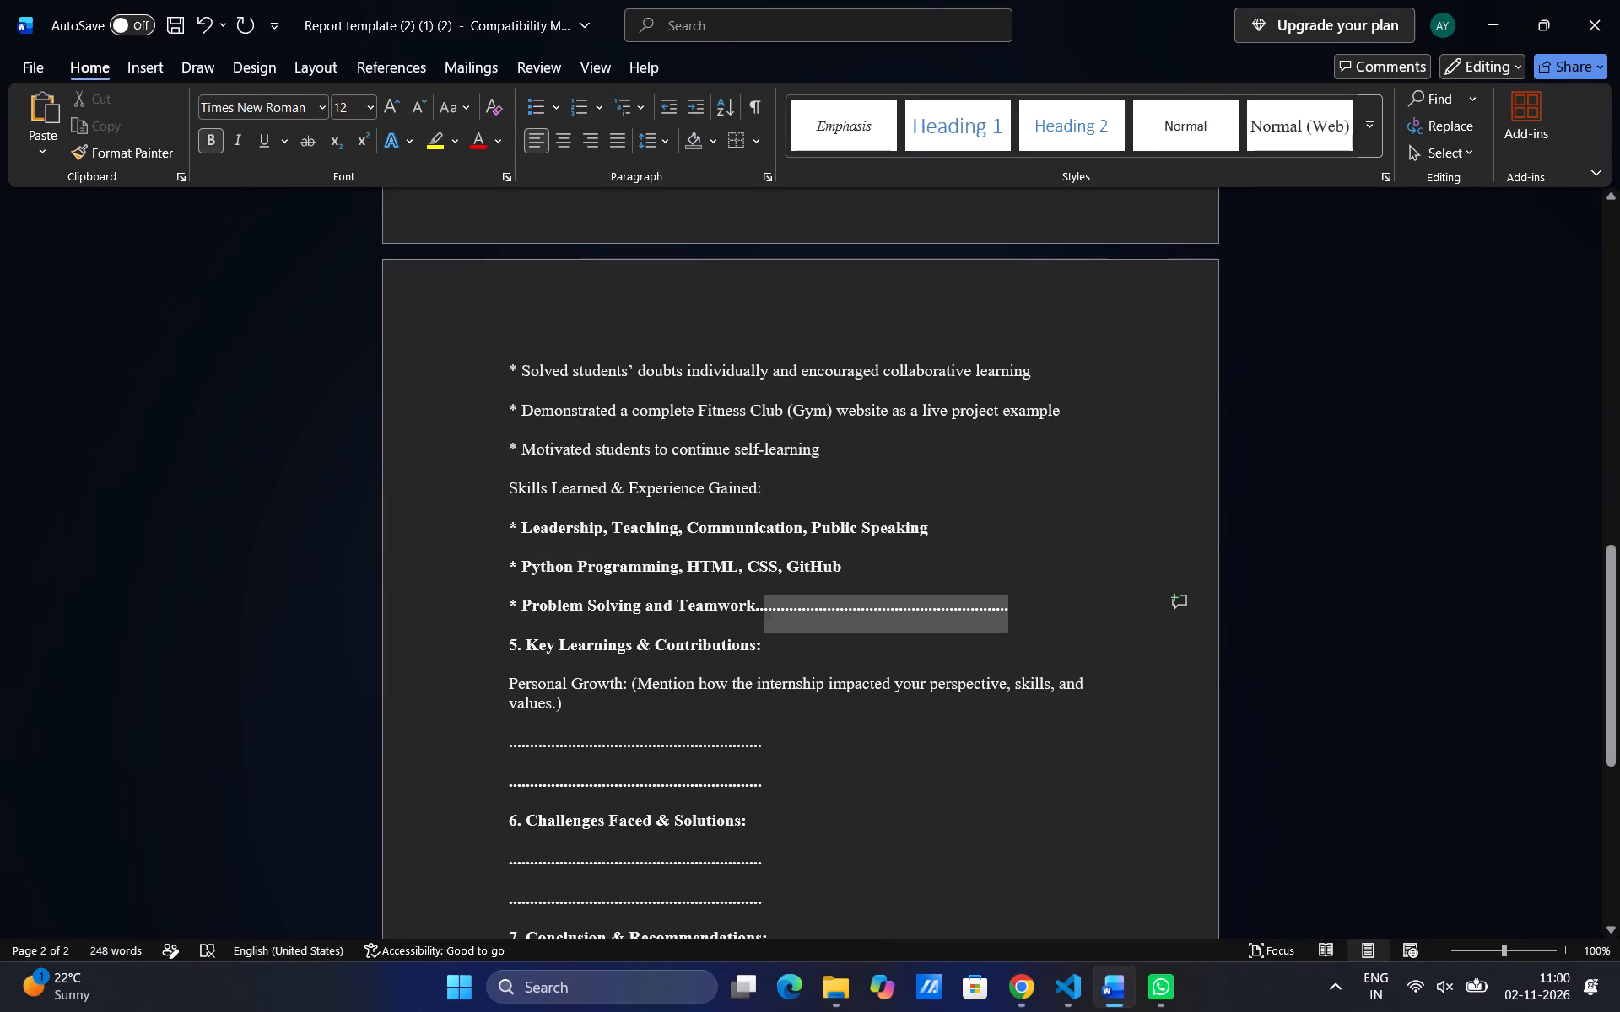
{"action": "left_click_drag", "start_coordinate": [759, 610], "coordinate": [754, 611]}
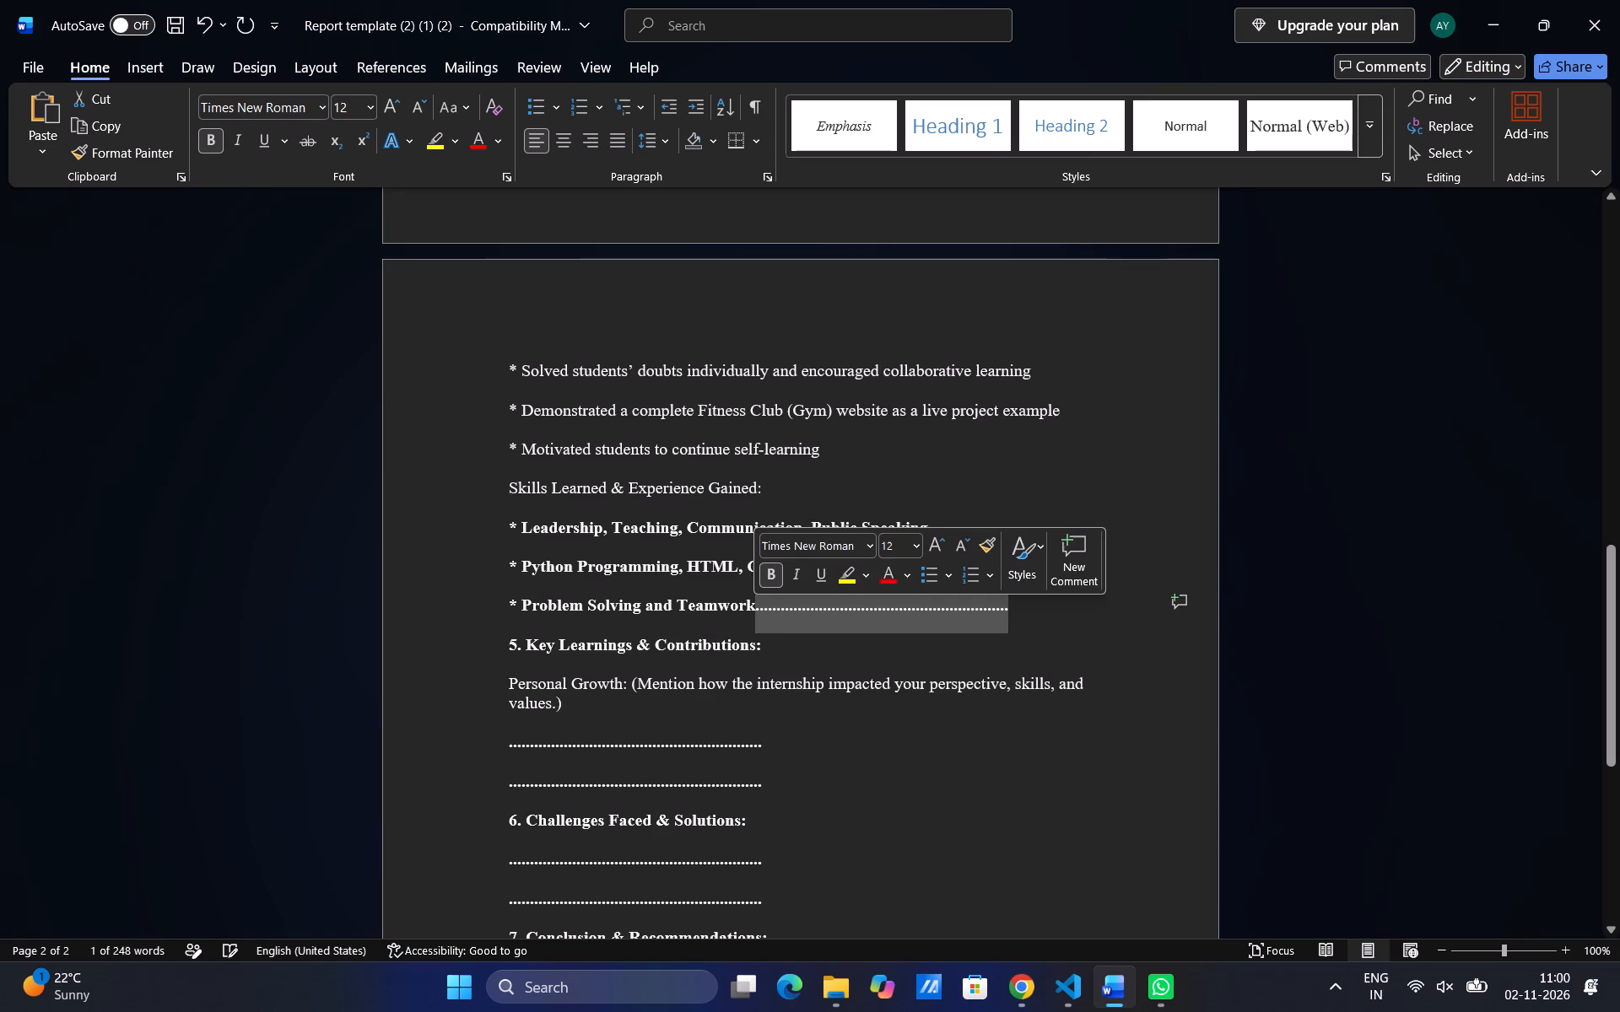
{"action": "key", "text": "BackSpace"}
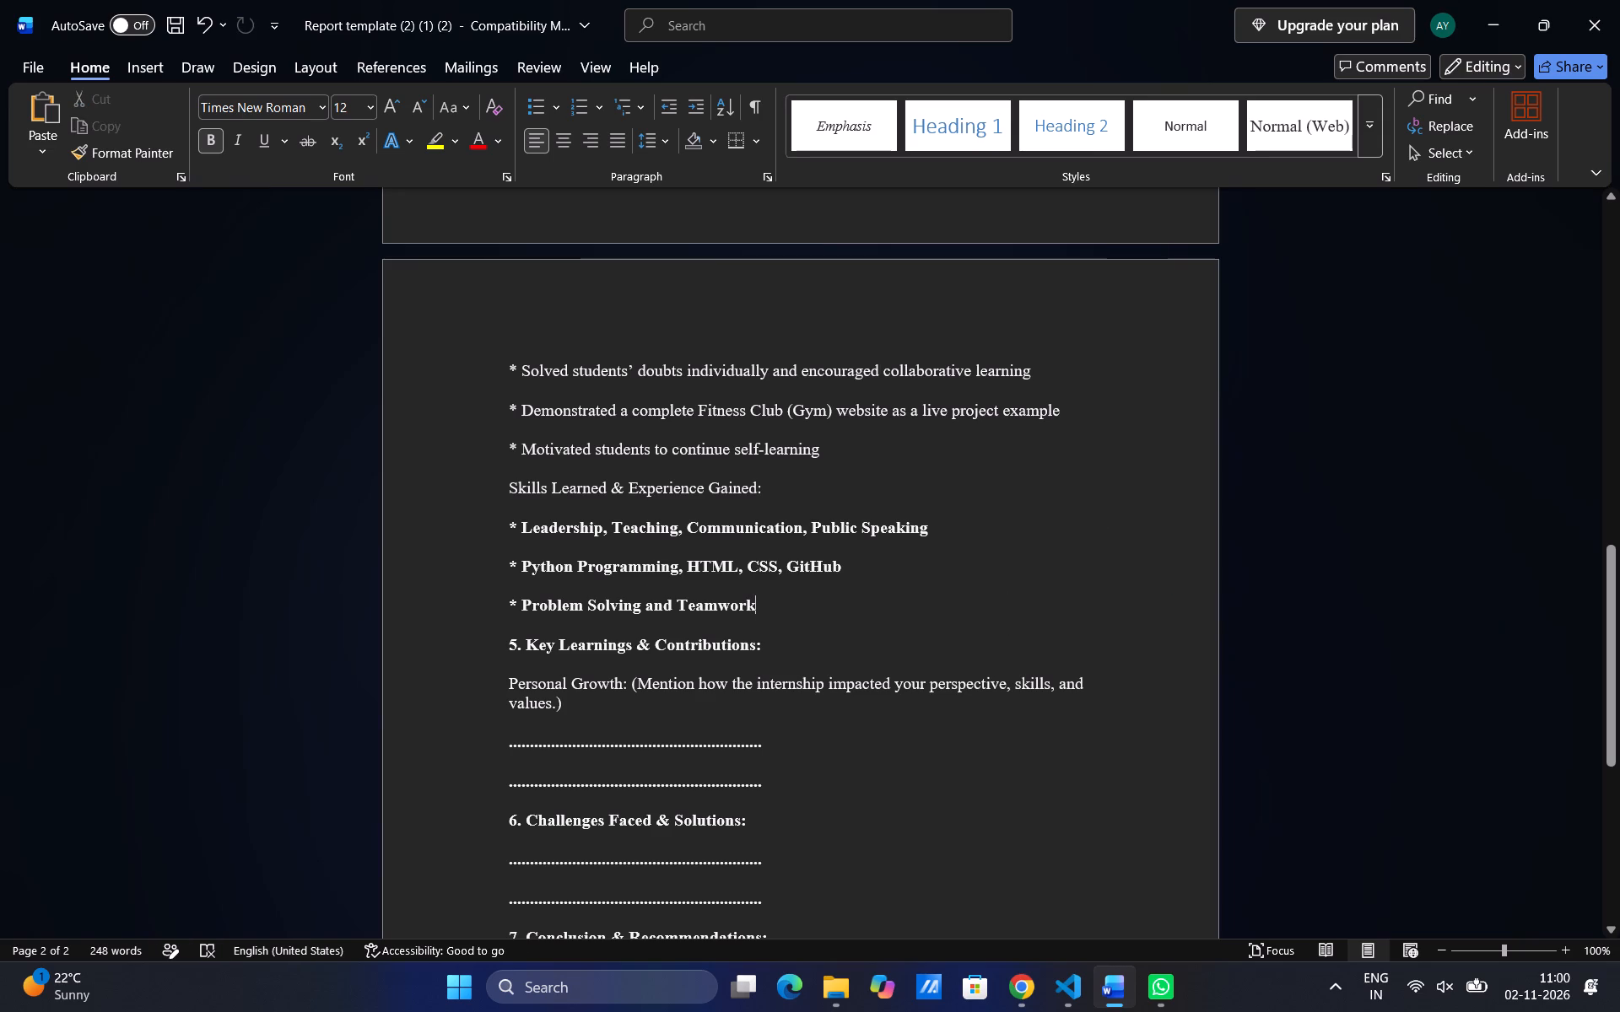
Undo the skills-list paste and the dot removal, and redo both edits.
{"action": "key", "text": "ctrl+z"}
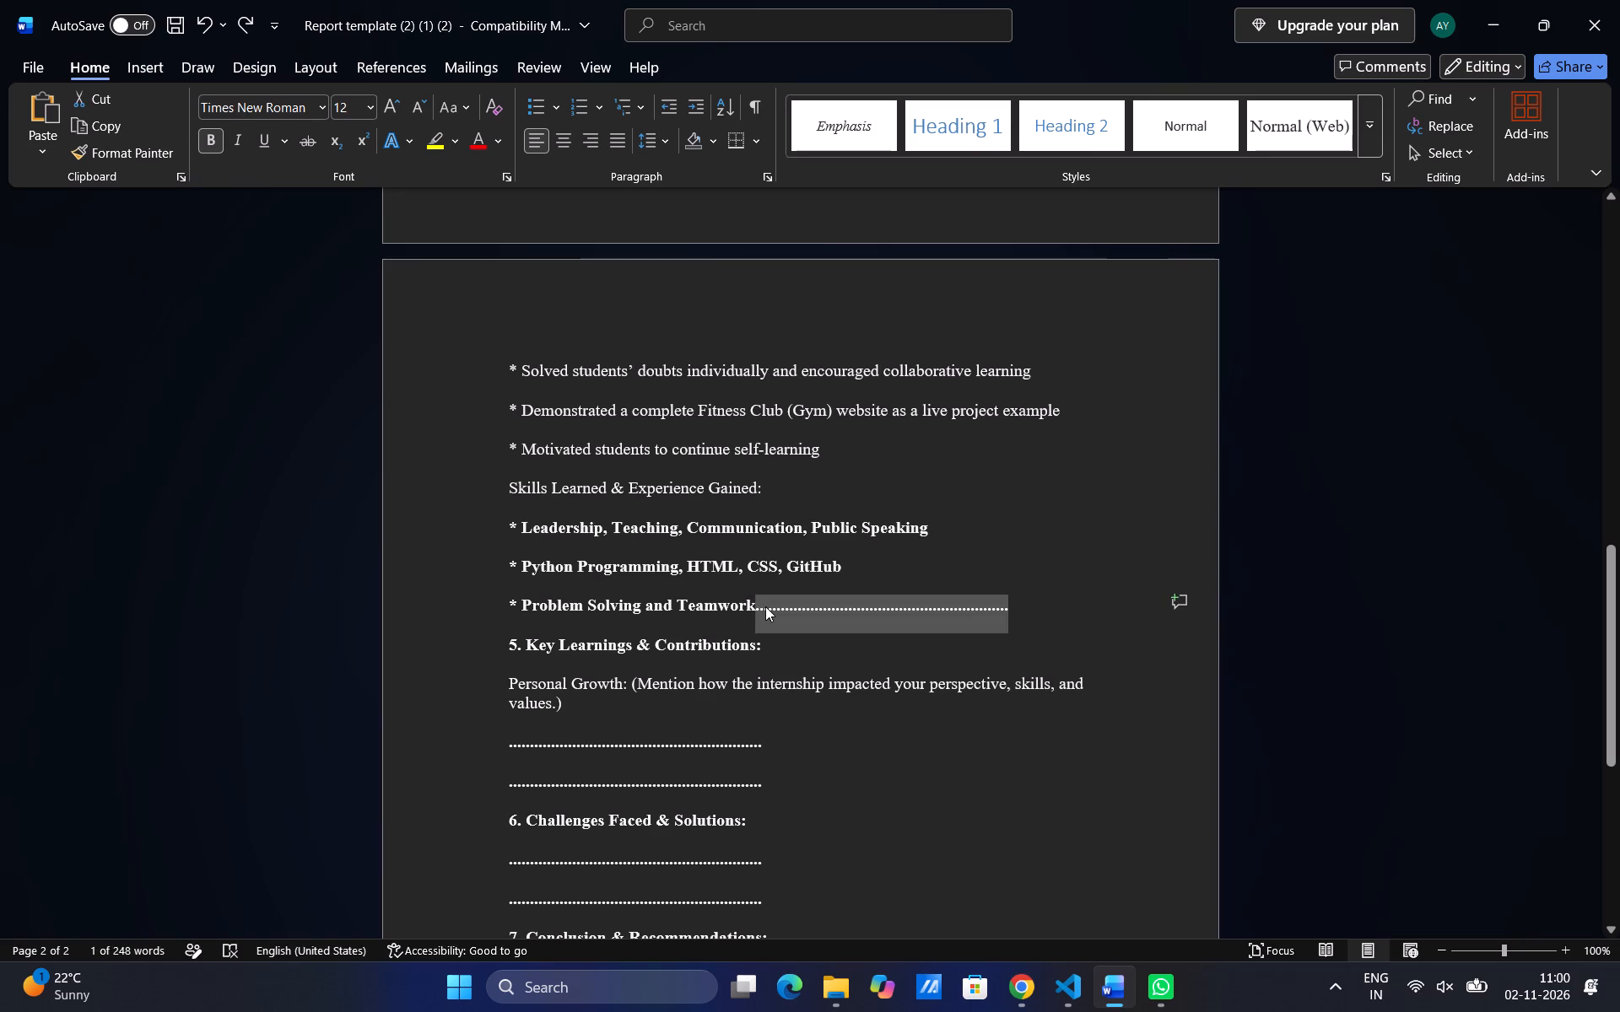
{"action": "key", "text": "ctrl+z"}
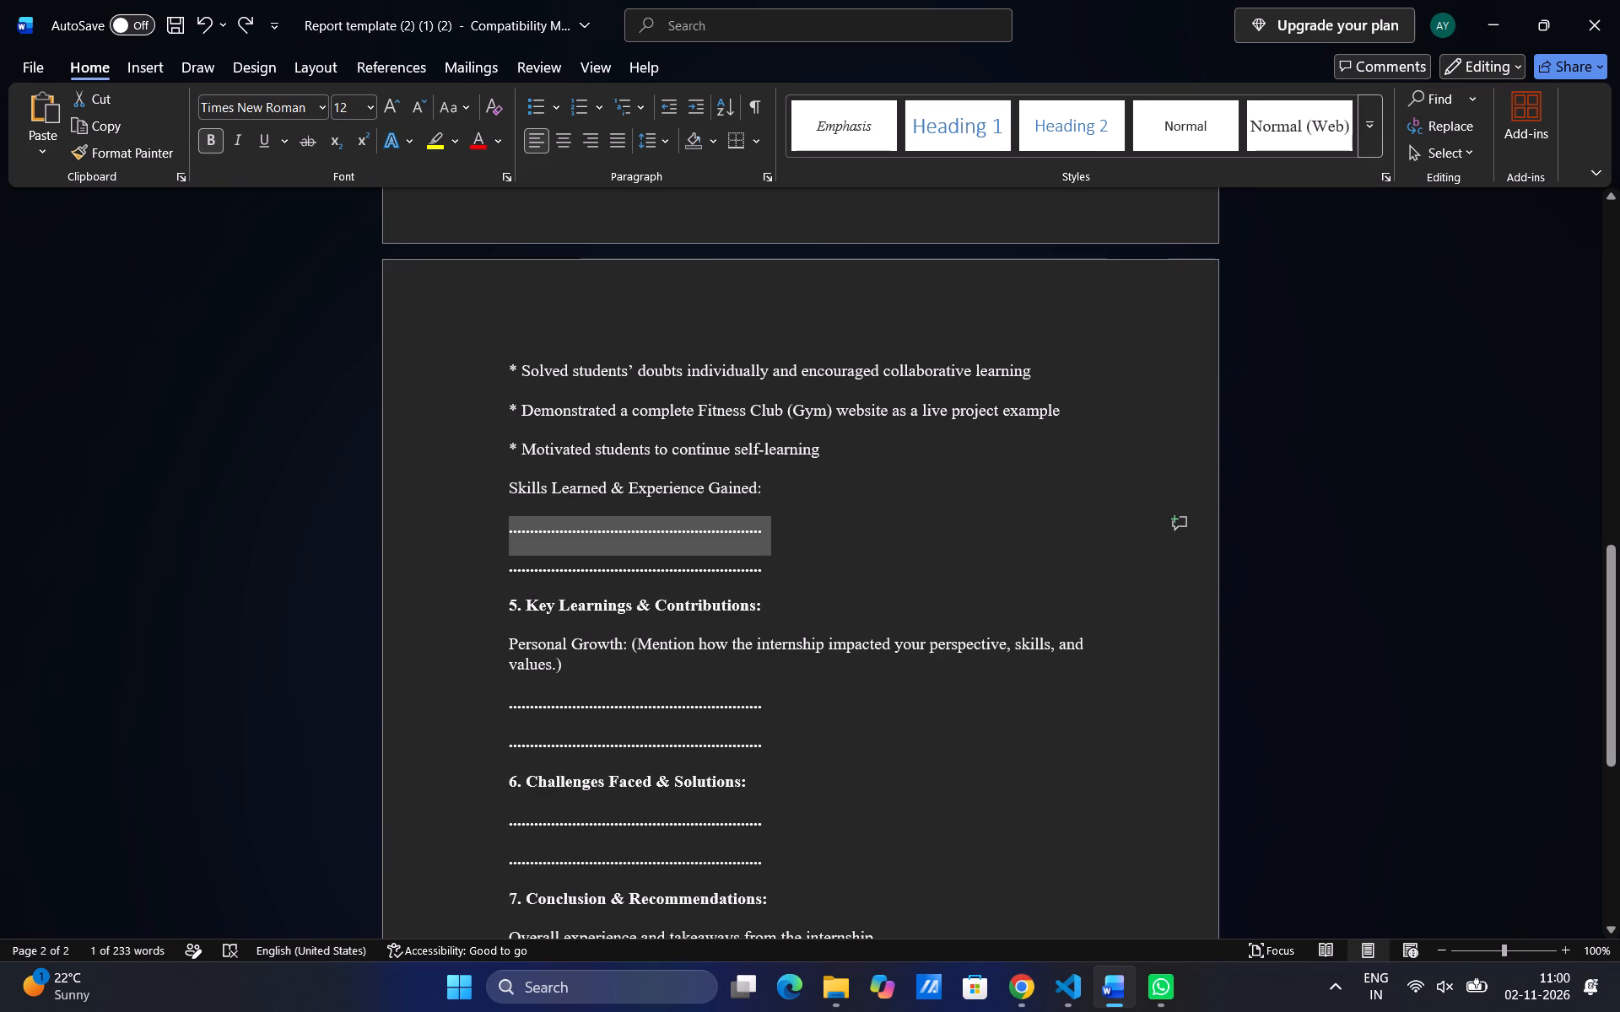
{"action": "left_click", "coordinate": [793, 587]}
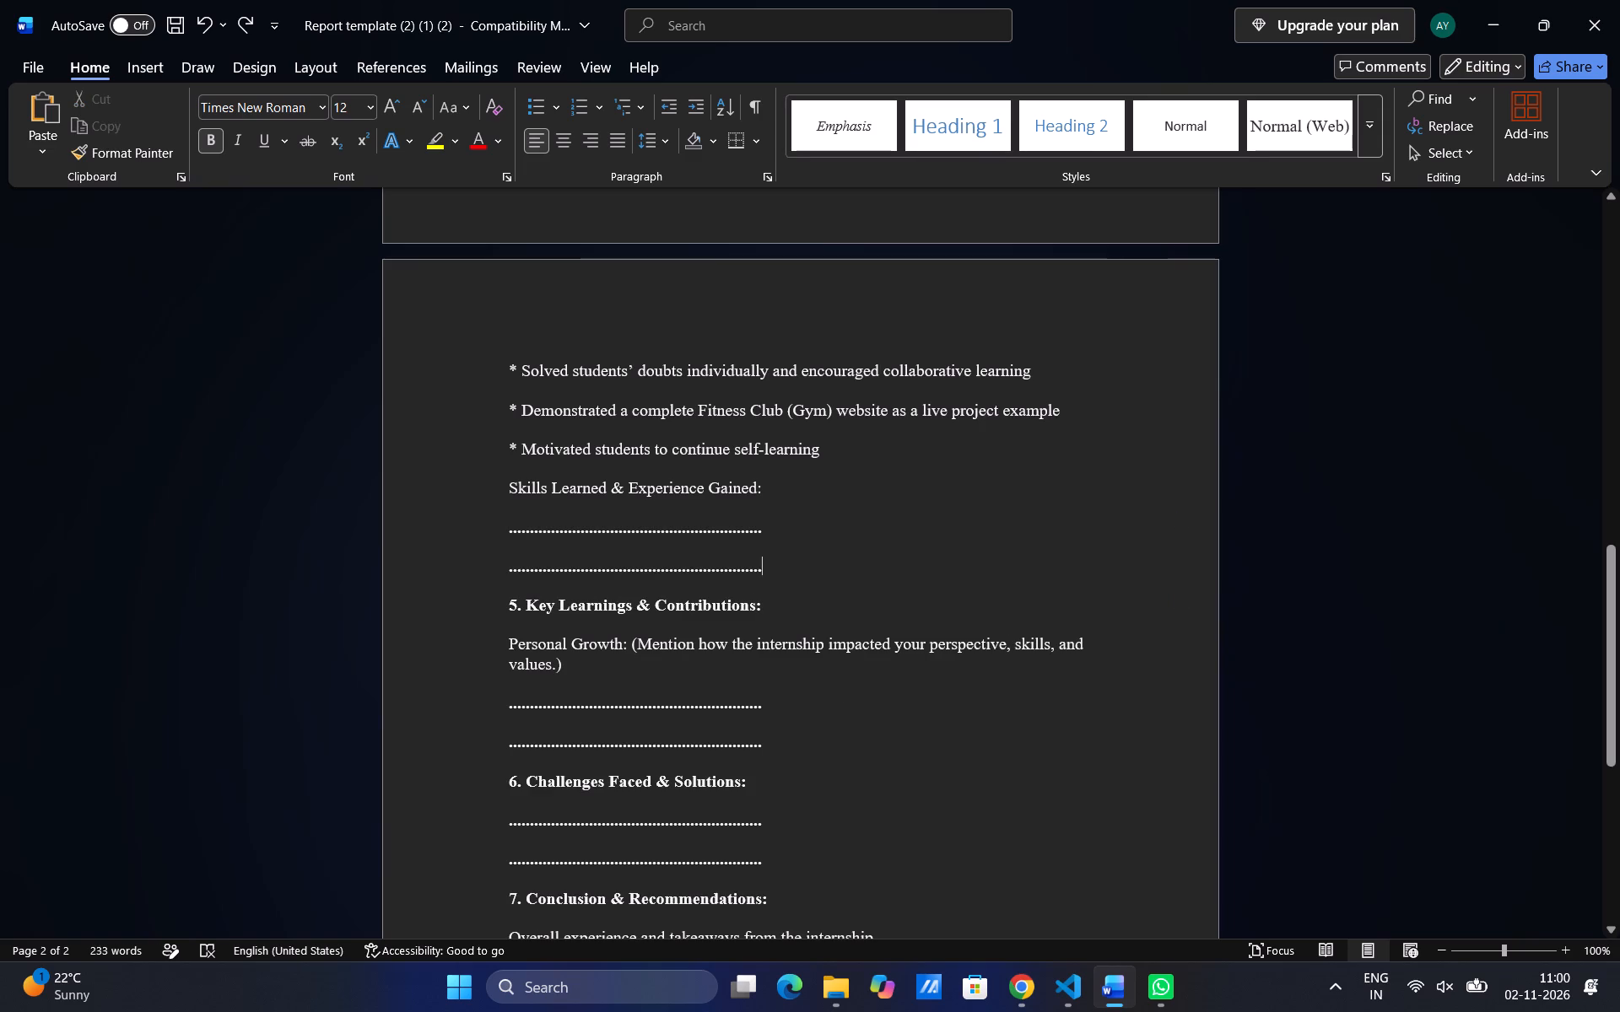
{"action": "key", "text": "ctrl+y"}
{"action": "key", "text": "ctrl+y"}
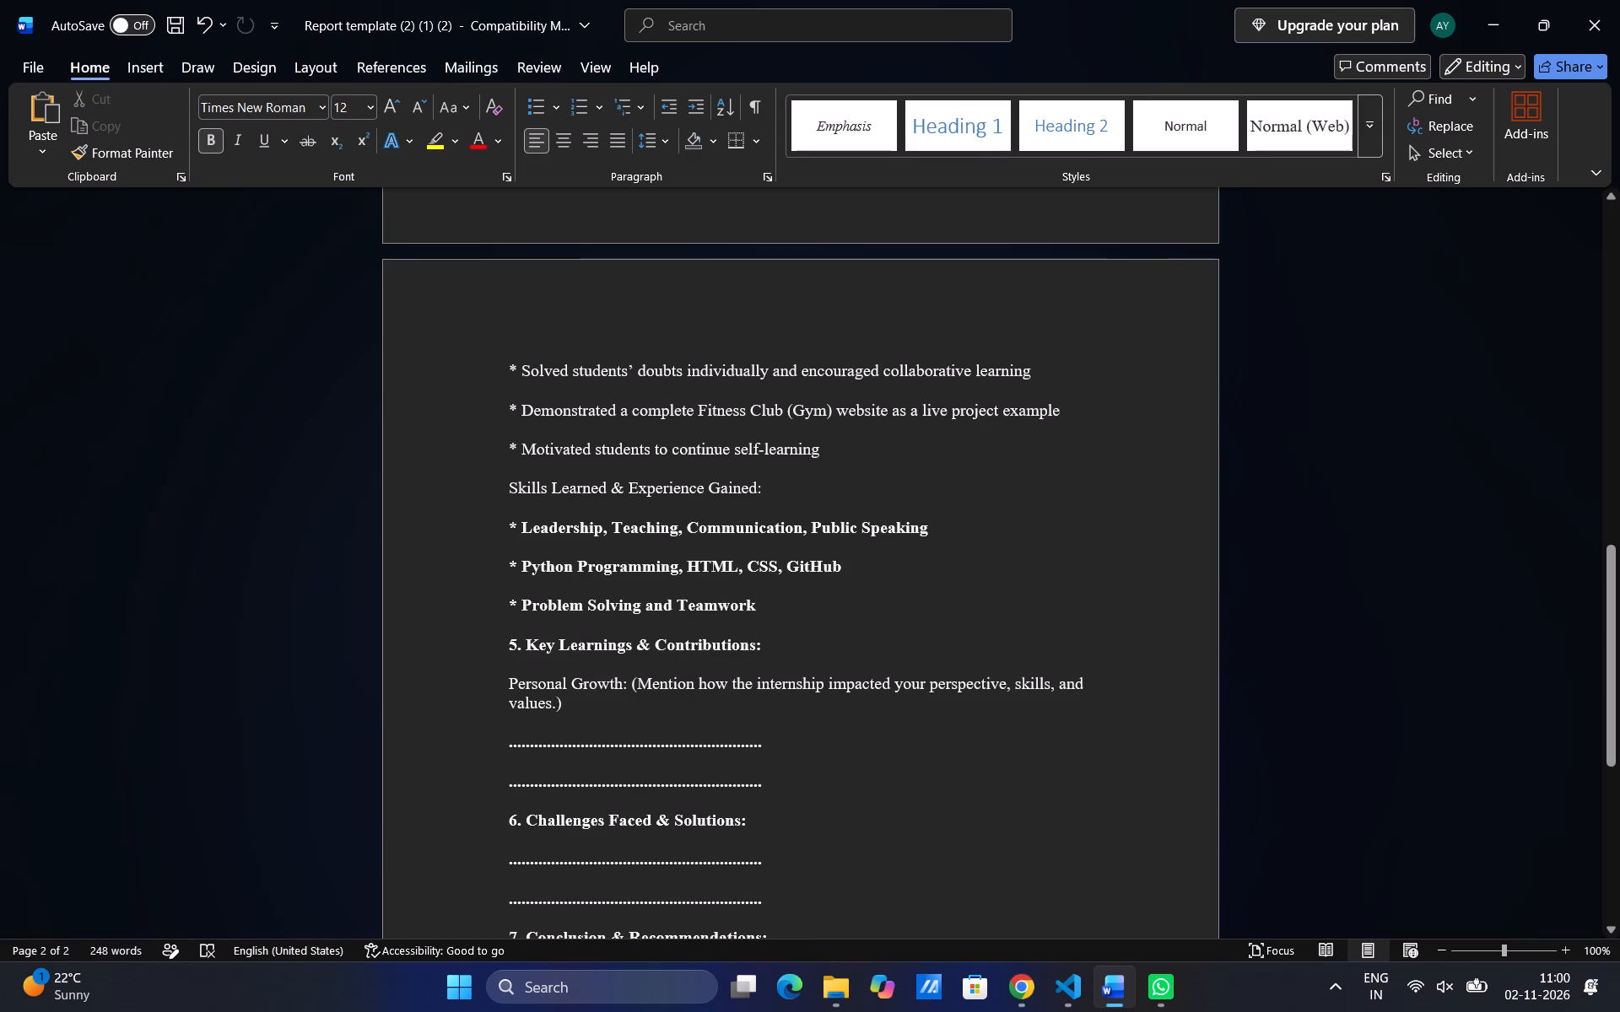
Remove the bold formatting from the three skill items under Skills Learned & Experience Gained.
{"action": "left_click_drag", "start_coordinate": [756, 612], "coordinate": [591, 568]}
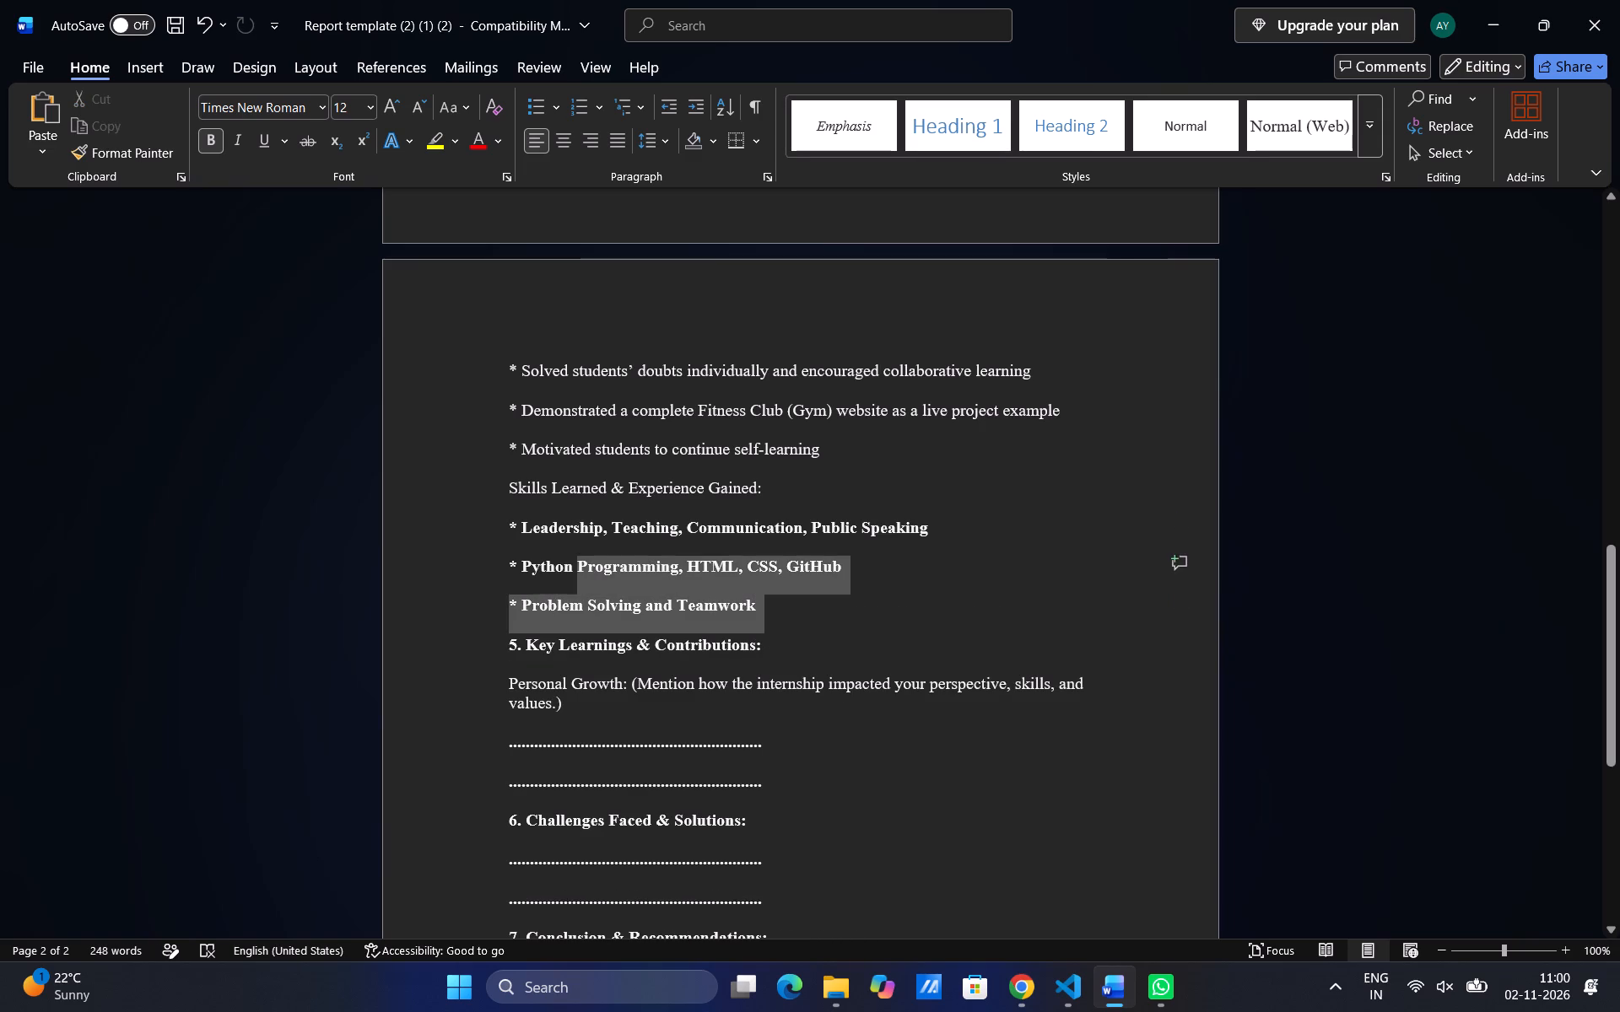
{"action": "left_click_drag", "start_coordinate": [591, 568], "coordinate": [503, 524]}
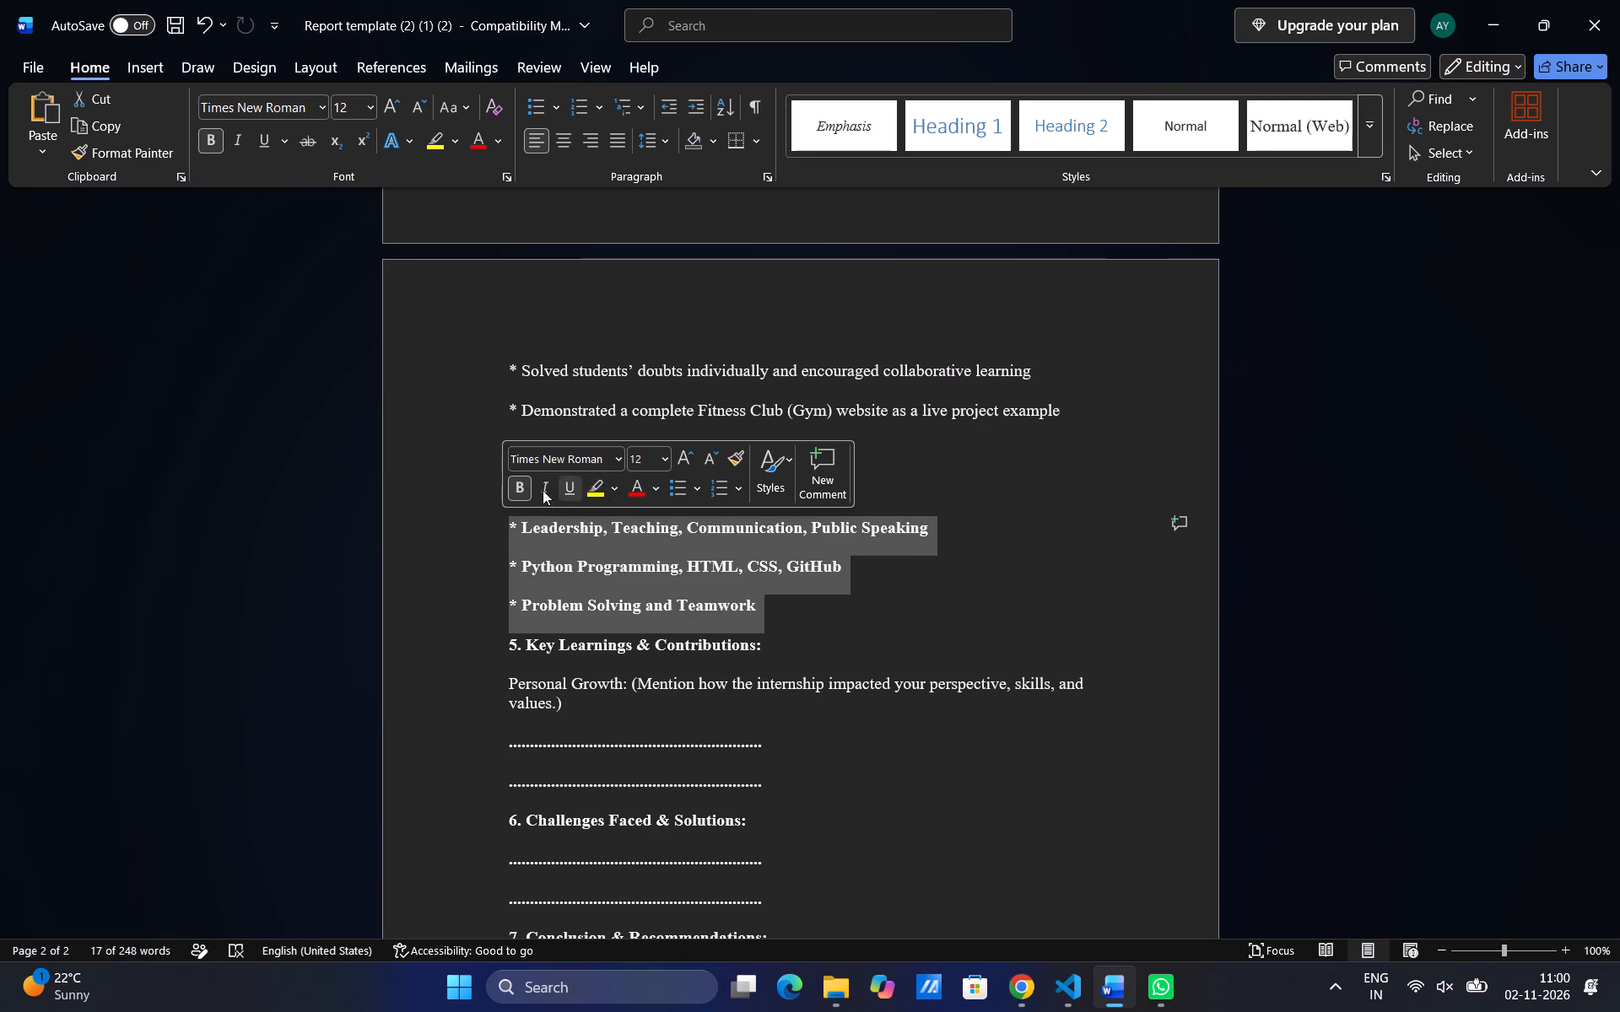
{"action": "left_click", "coordinate": [518, 488]}
{"action": "left_click", "coordinate": [868, 609]}
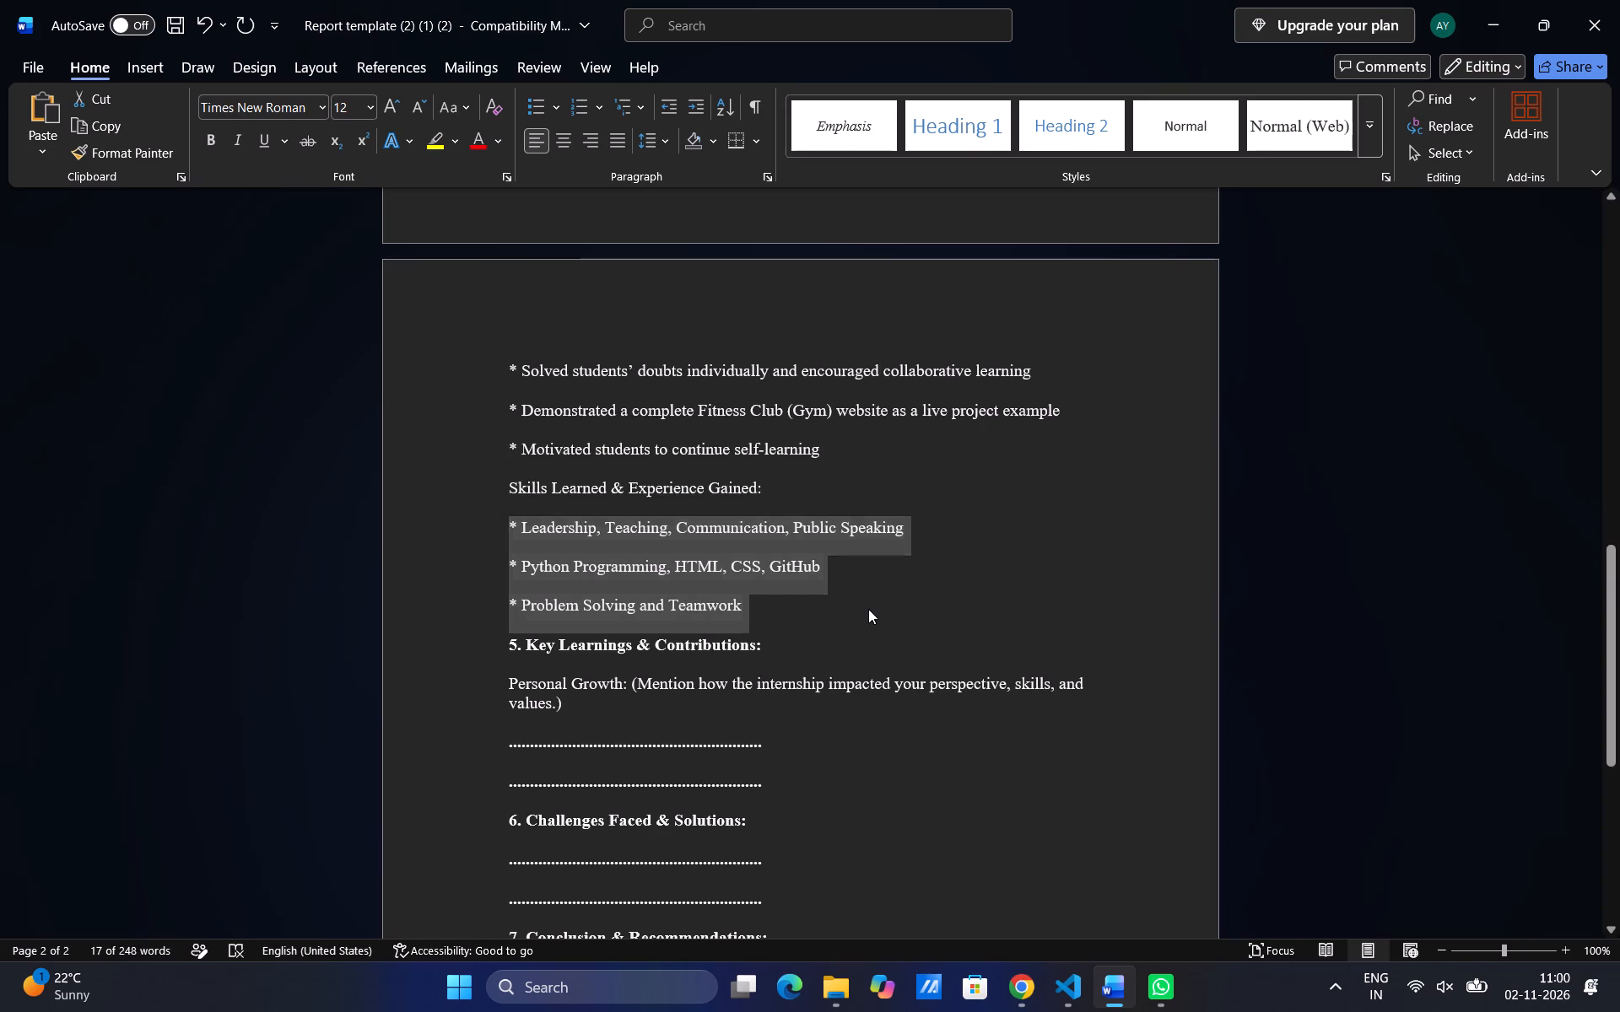
Review the skills list and the unfilled sections from Key Learnings & Contributions through Certification & Attachments.
{"action": "scroll", "coordinate": [868, 609], "scroll_direction": "down", "scroll_amount": 2}
{"action": "scroll", "coordinate": [868, 609], "scroll_direction": "up", "scroll_amount": 2}
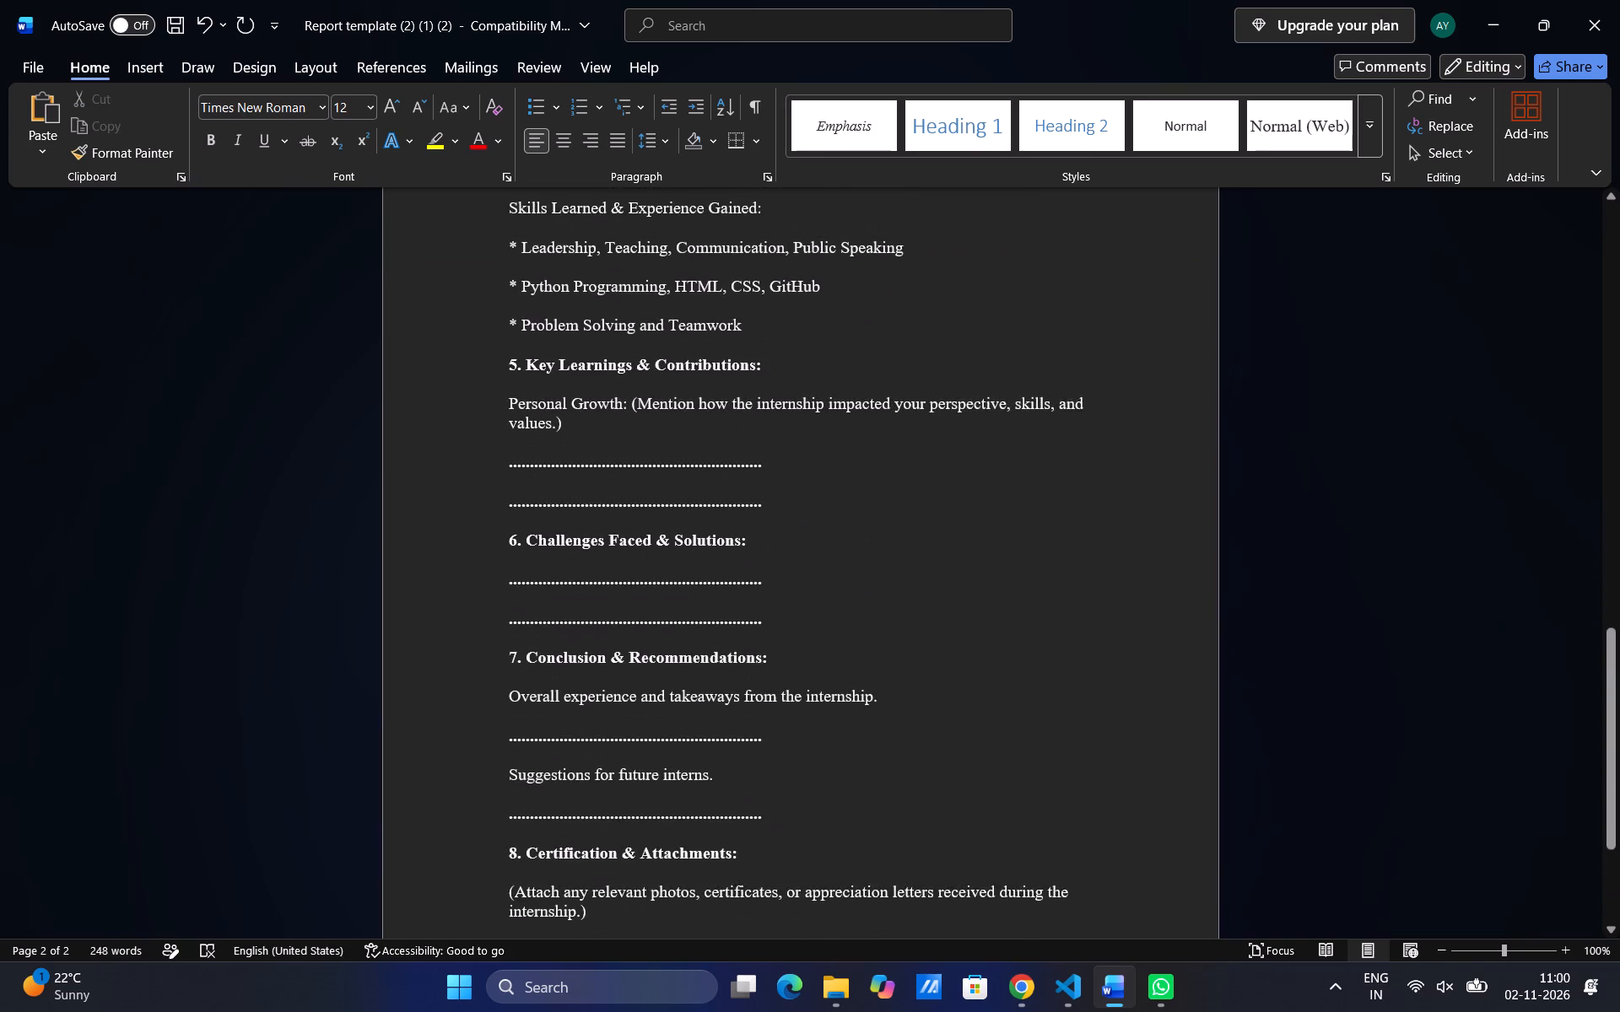
{"action": "scroll", "coordinate": [868, 609], "scroll_direction": "up", "scroll_amount": 2}
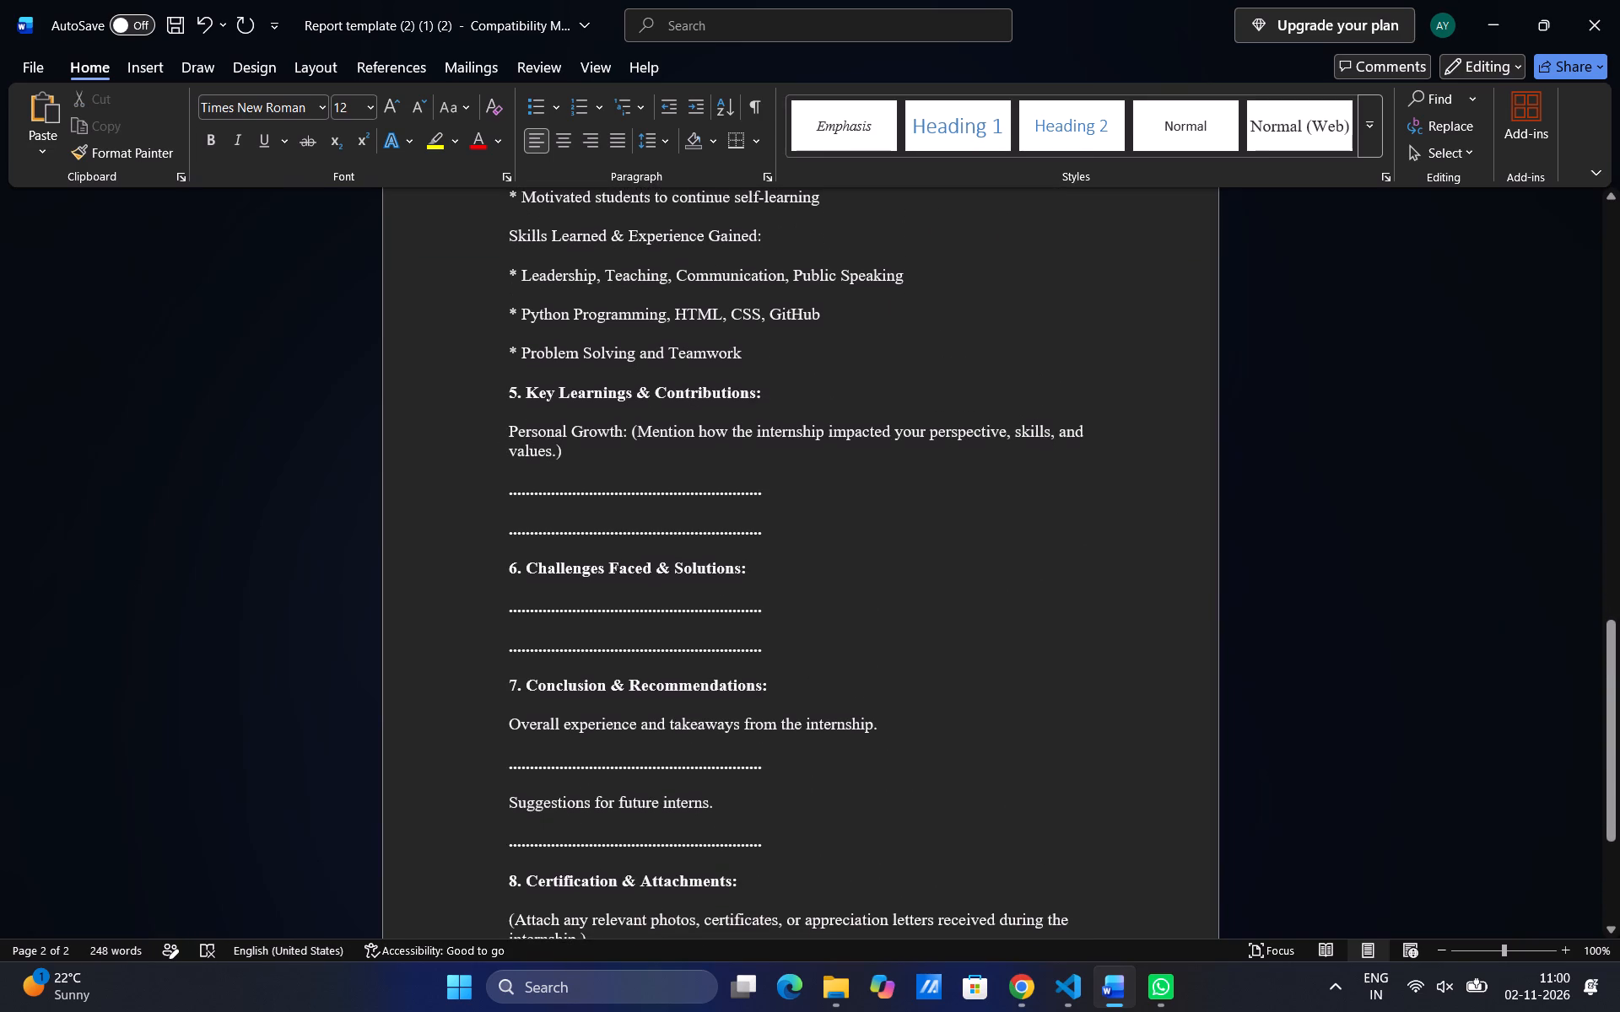
{"action": "scroll", "coordinate": [868, 609], "scroll_direction": "up", "scroll_amount": 2}
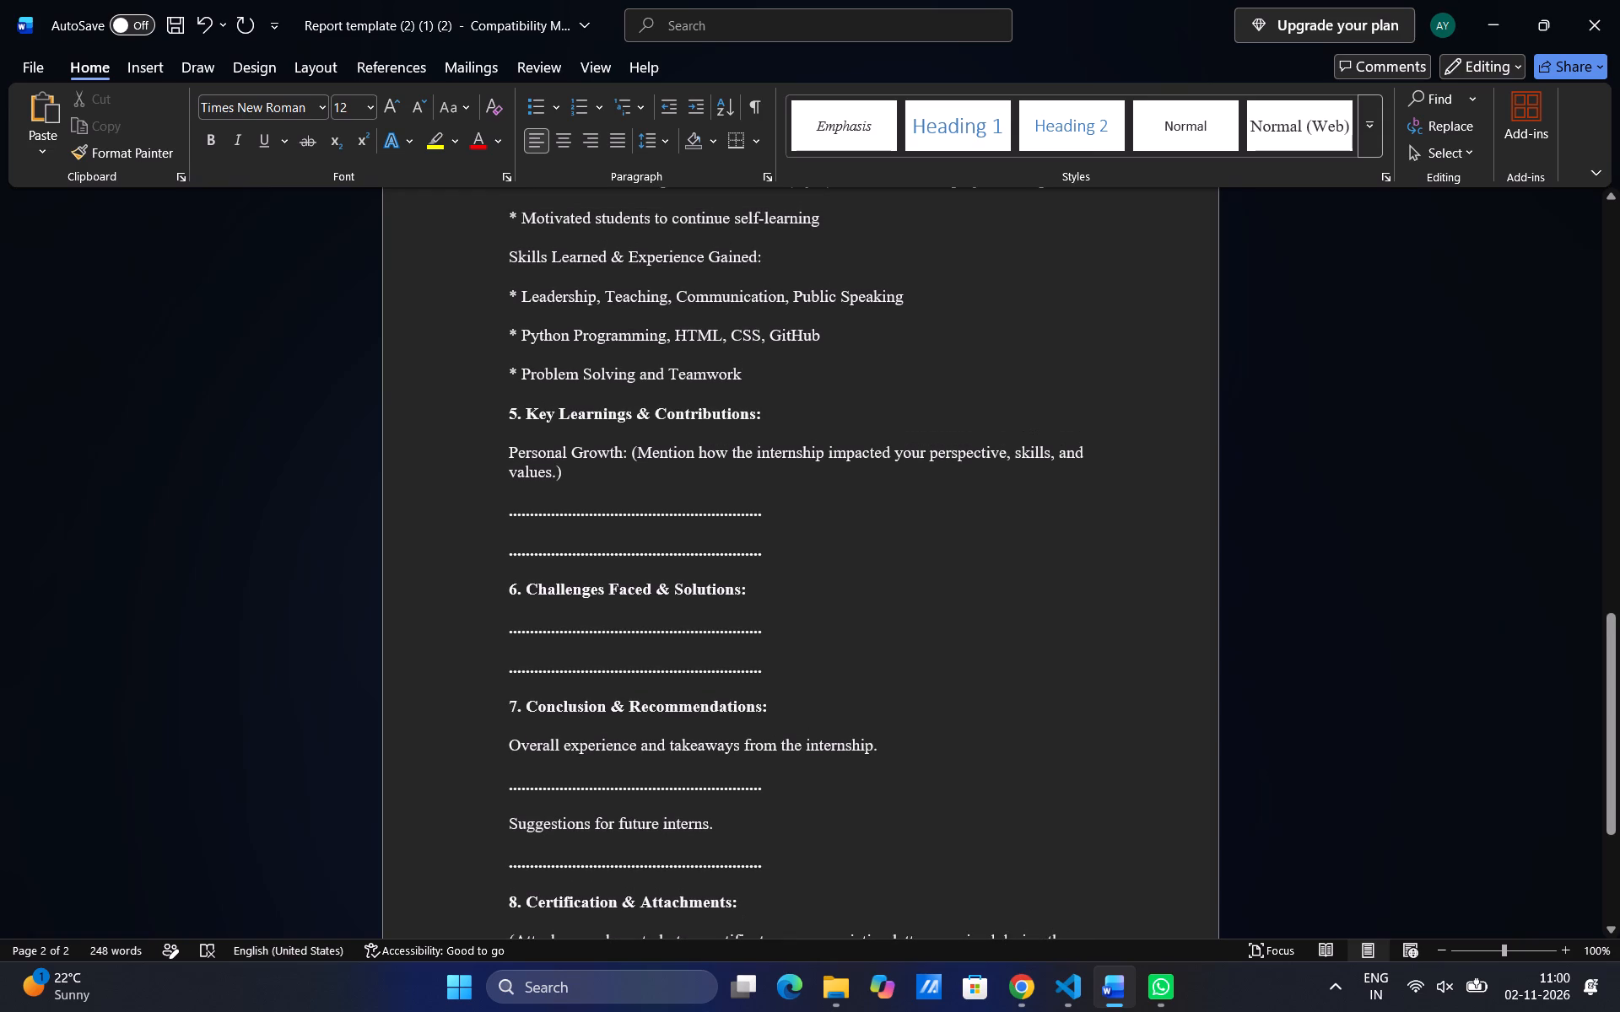
{"action": "scroll", "coordinate": [868, 609], "scroll_direction": "up", "scroll_amount": 1}
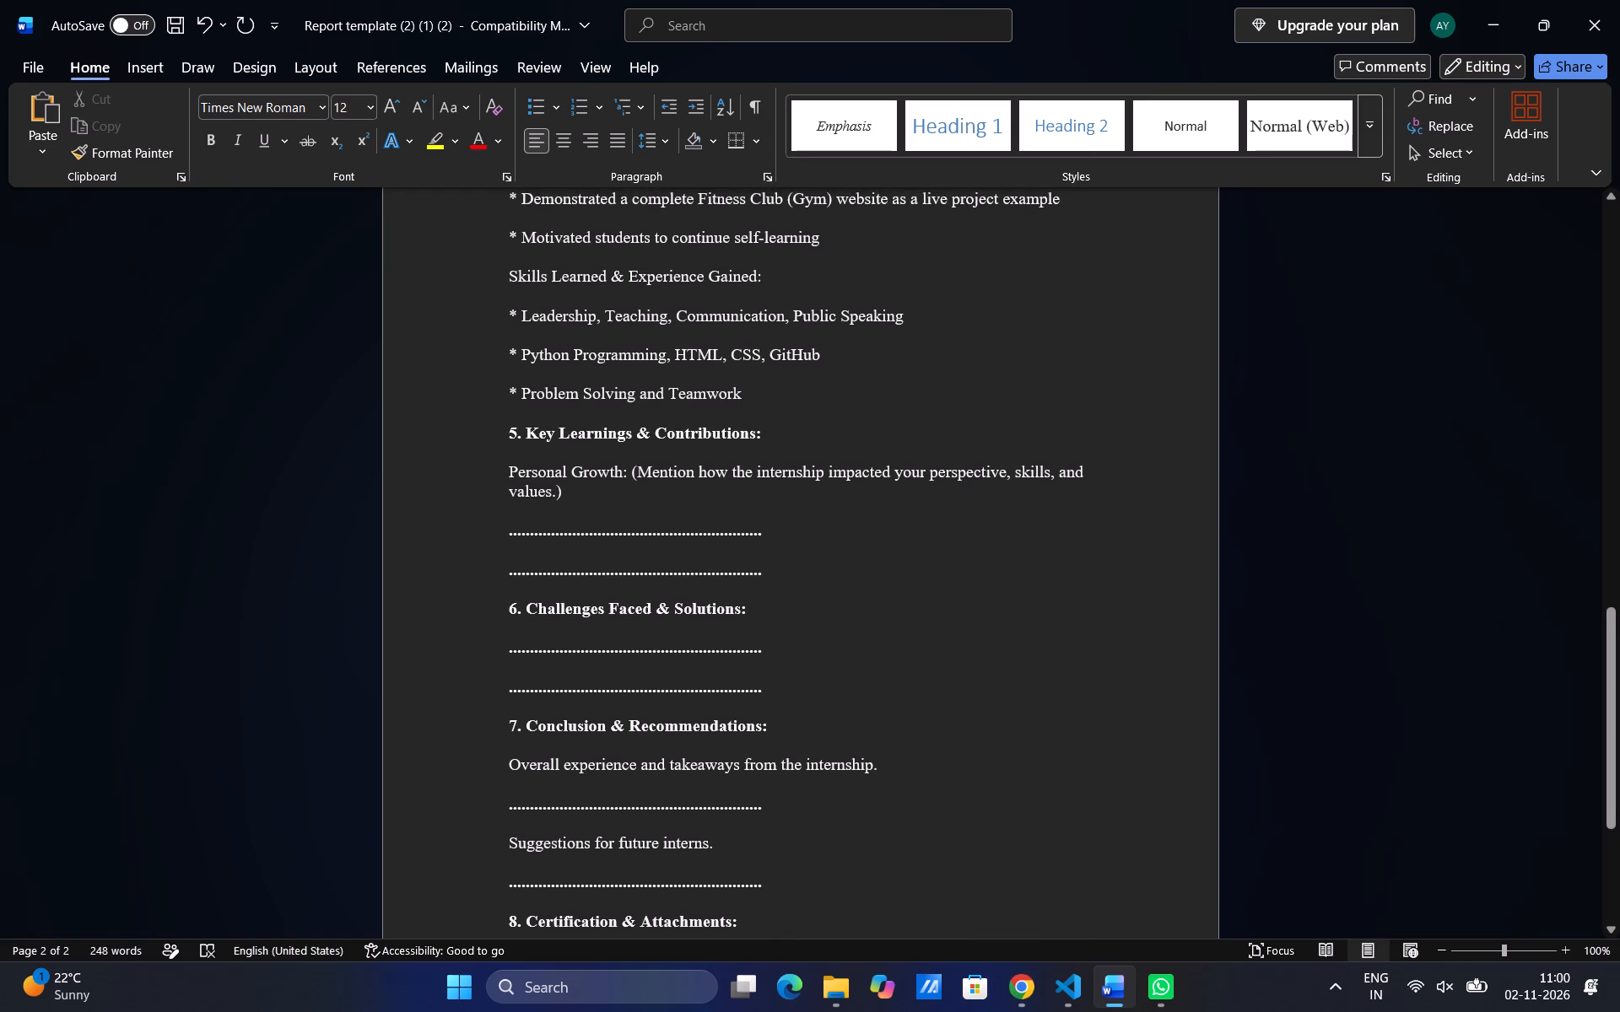
{"action": "scroll", "coordinate": [868, 609], "scroll_direction": "up", "scroll_amount": 2}
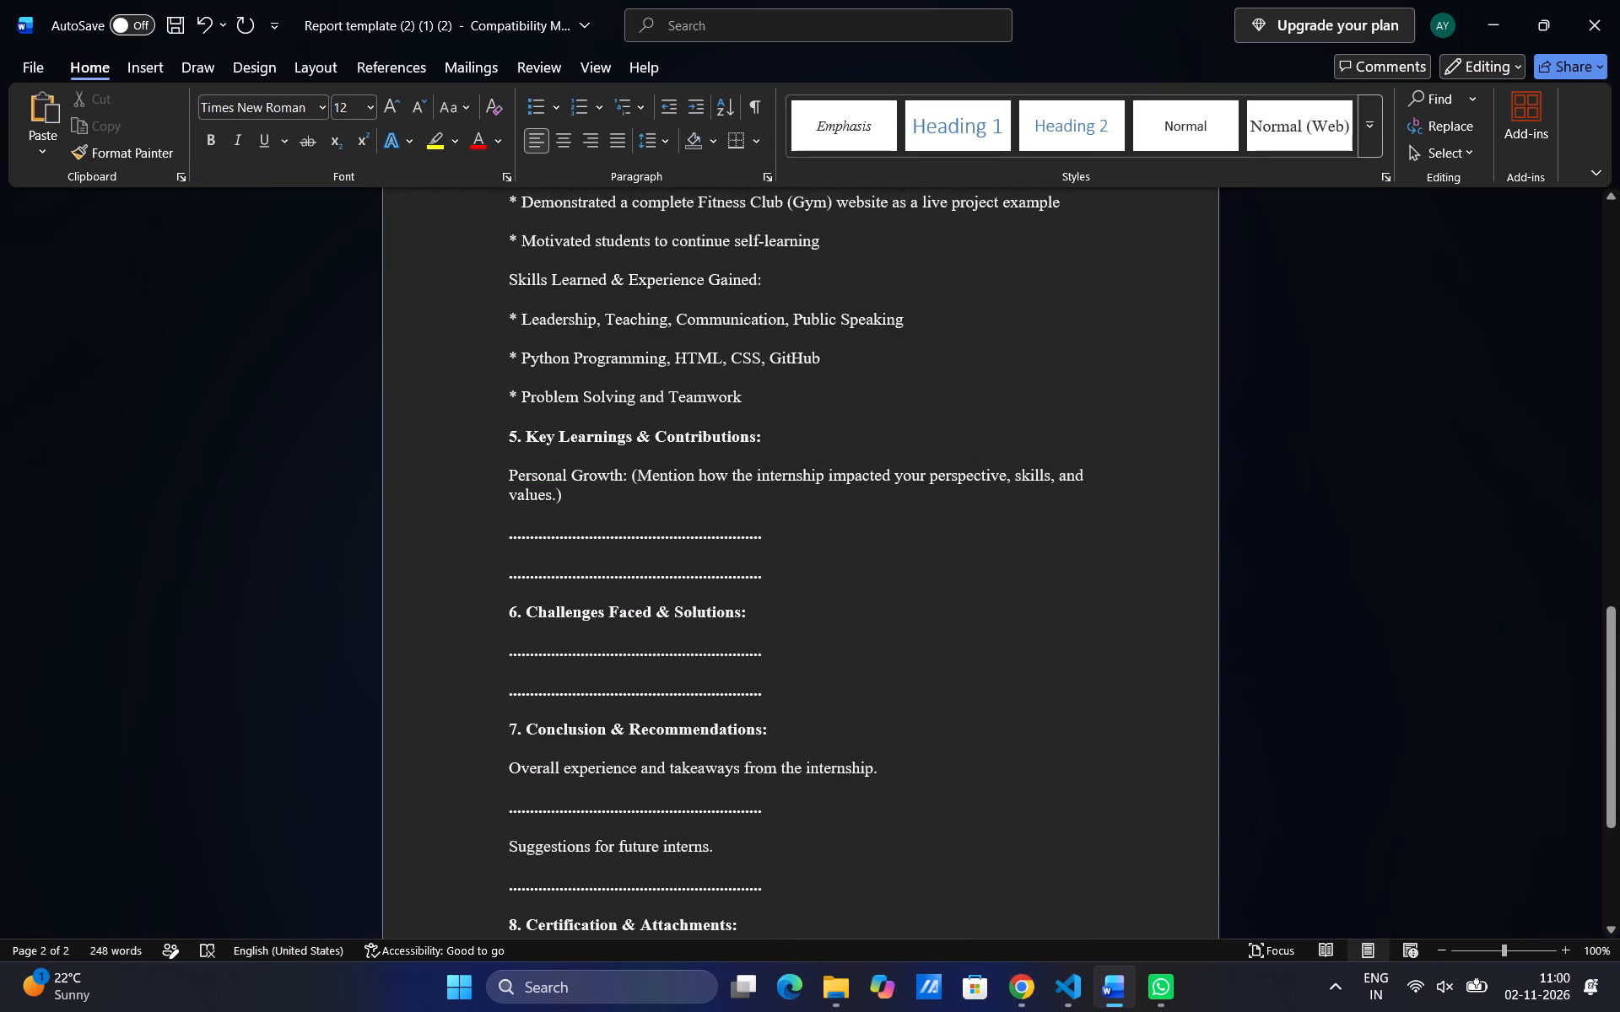
{"action": "scroll", "coordinate": [868, 609], "scroll_direction": "up", "scroll_amount": 1}
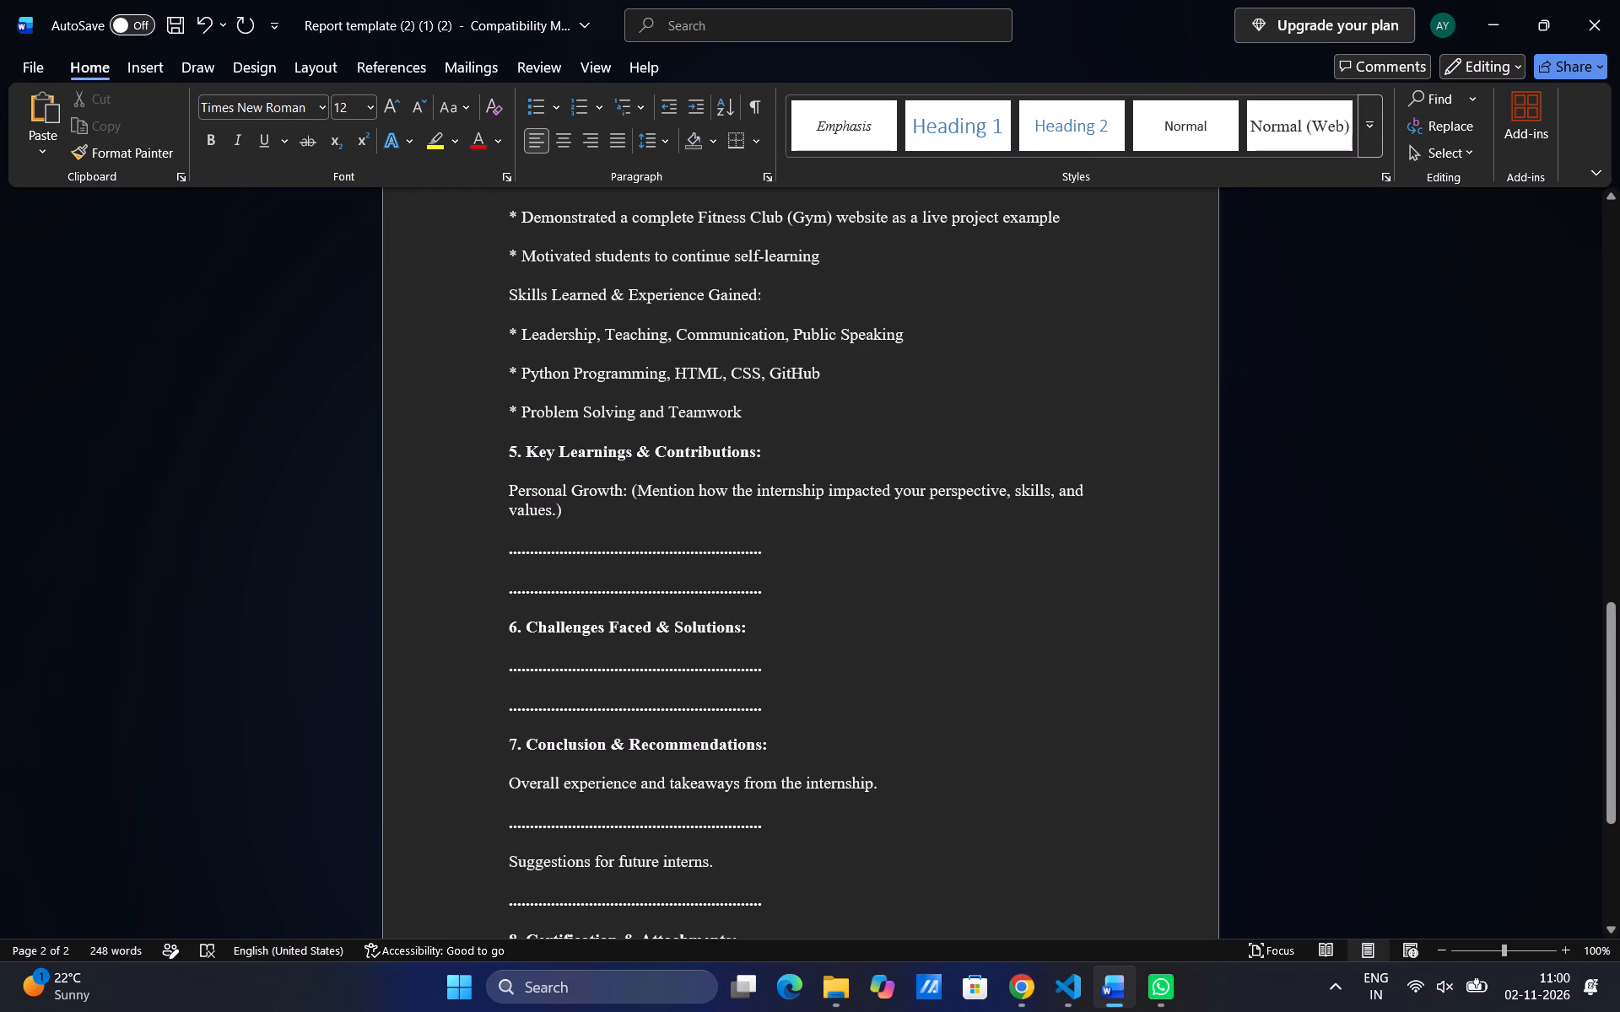
{"action": "scroll", "coordinate": [868, 609], "scroll_direction": "up", "scroll_amount": 1}
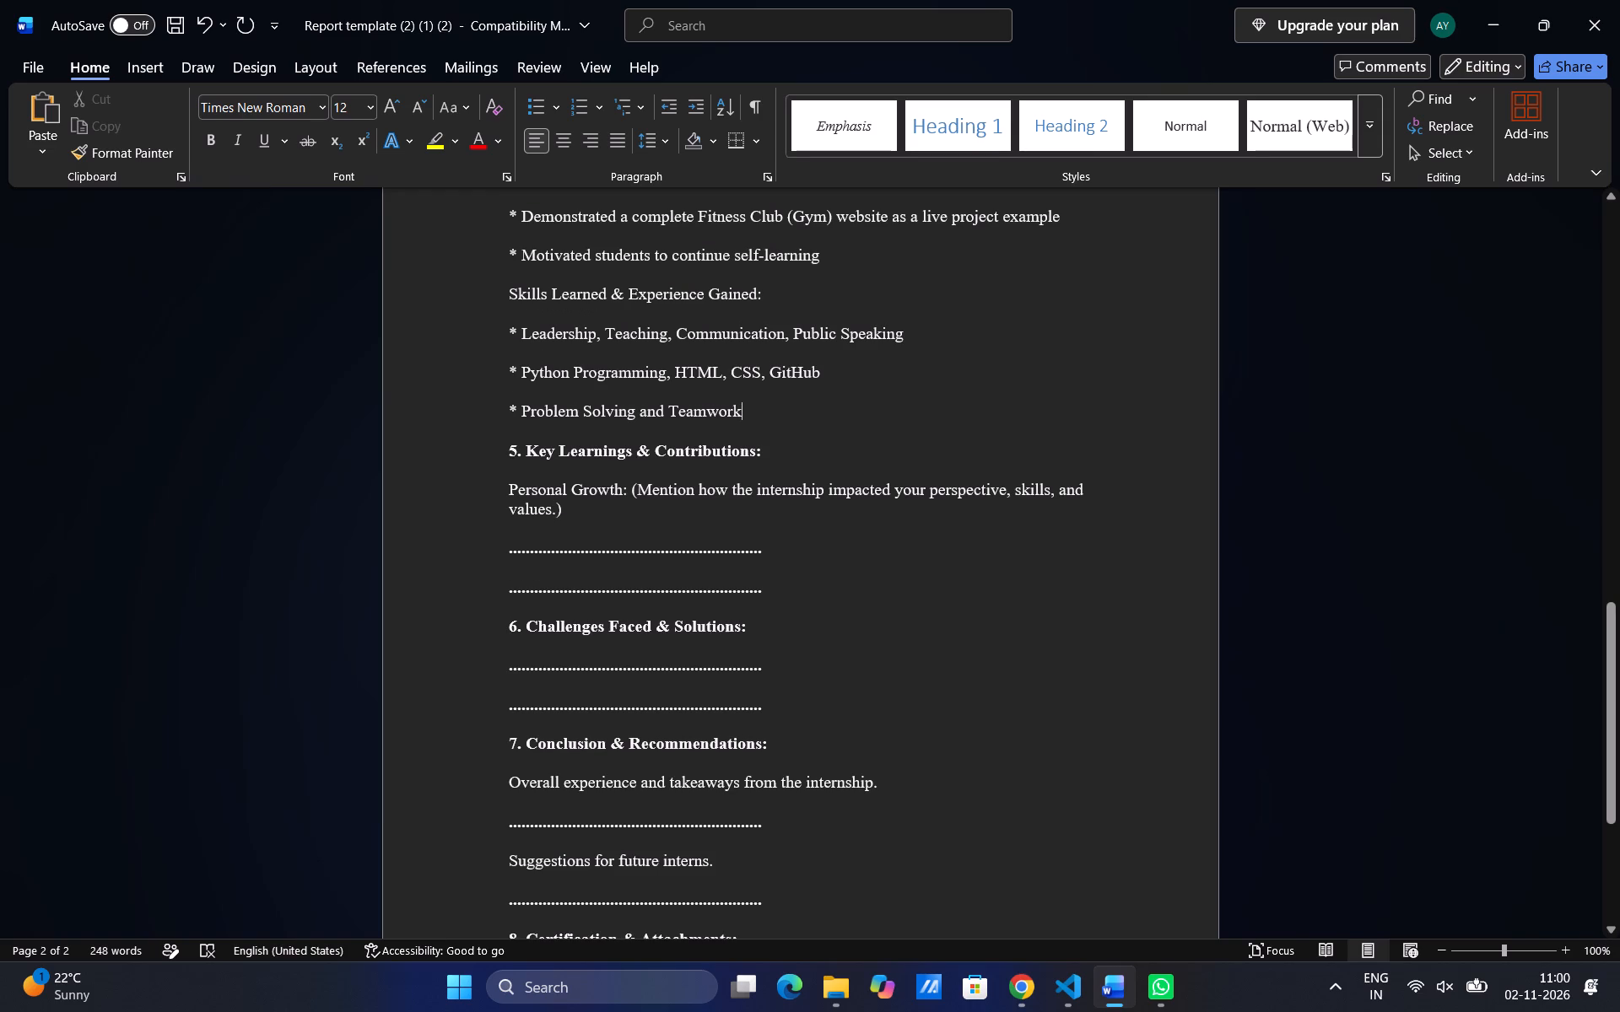
{"action": "scroll", "coordinate": [868, 609], "scroll_direction": "up", "scroll_amount": 1}
{"action": "left_click", "coordinate": [868, 609]}
{"action": "left_click_drag", "start_coordinate": [767, 593], "coordinate": [694, 579]}
{"action": "left_click", "coordinate": [911, 667]}
Replace both dotted lines under Personal Growth with a copy of the "* Leadership, Teaching, Communication, Public Speaking" item.
{"action": "left_click_drag", "start_coordinate": [918, 336], "coordinate": [598, 331]}
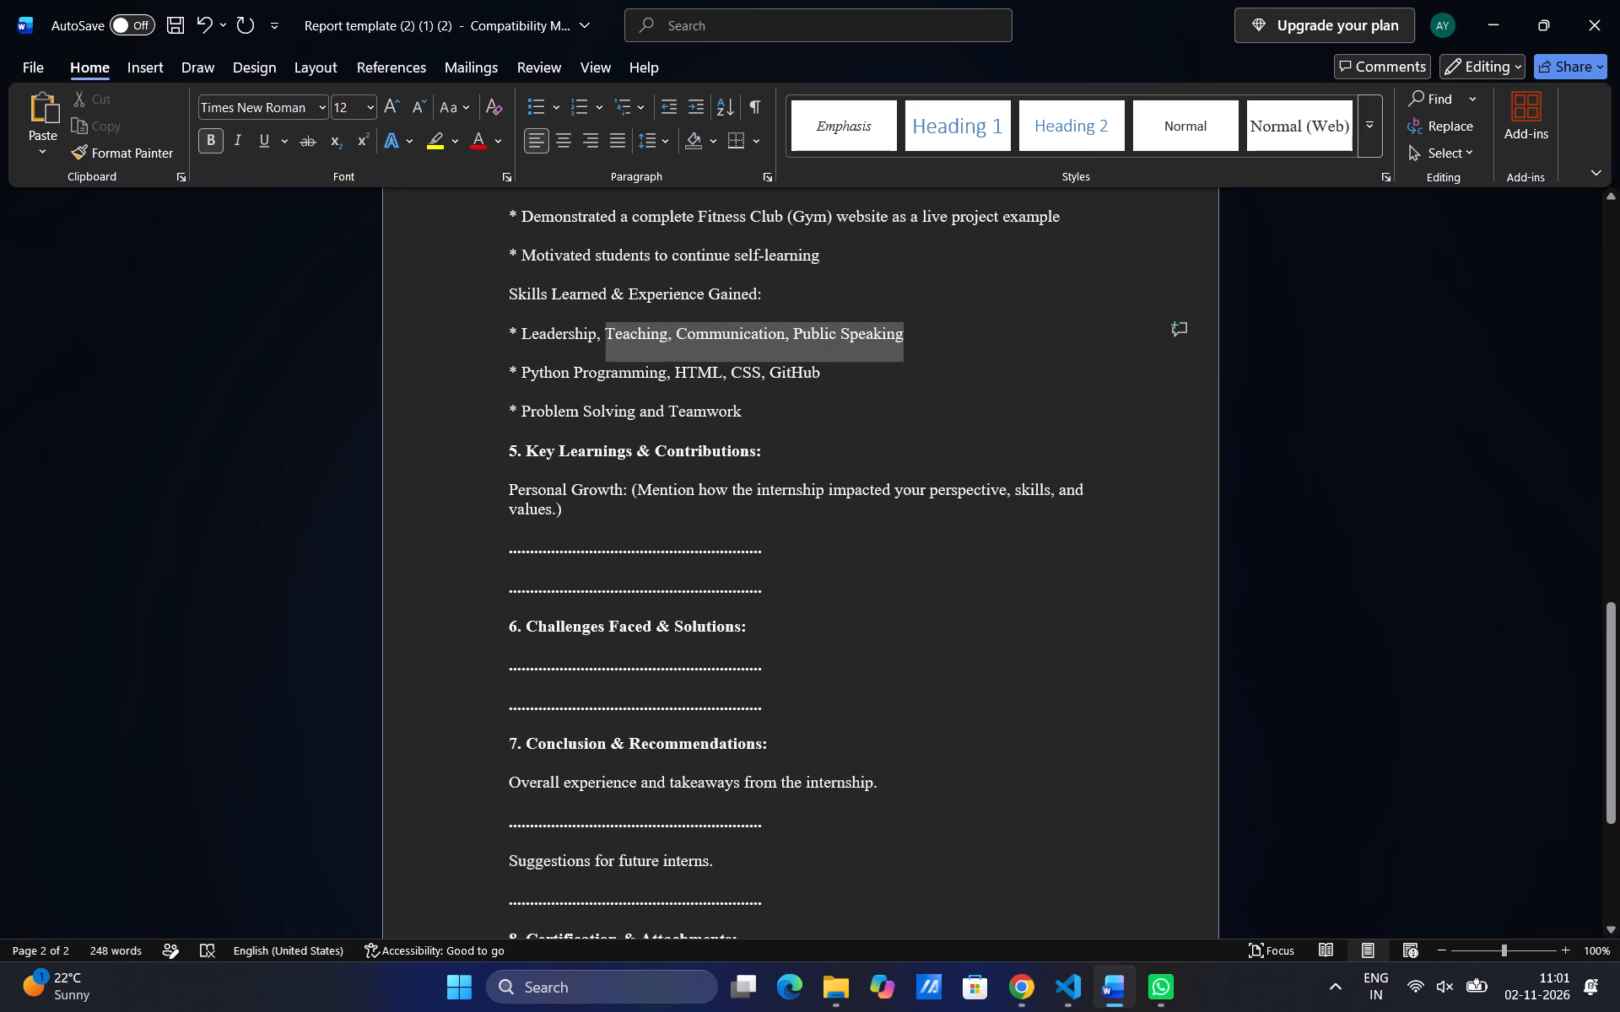
{"action": "left_click_drag", "start_coordinate": [598, 331], "coordinate": [510, 333]}
{"action": "key", "text": "ctrl+c"}
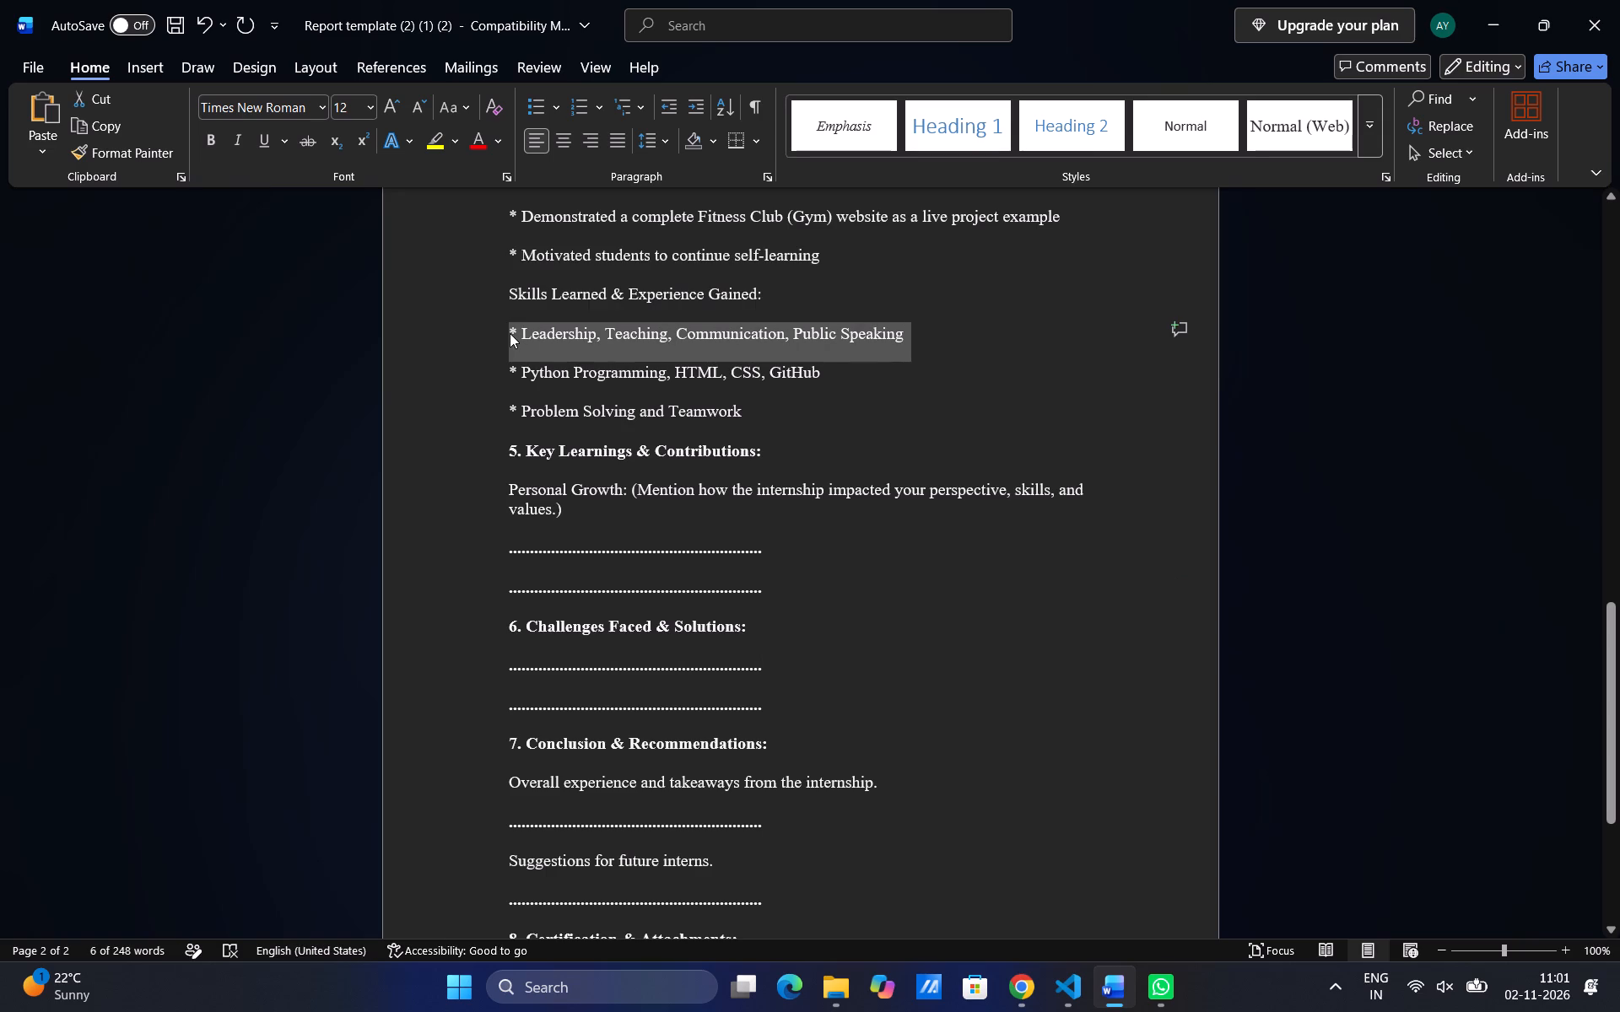
{"action": "left_click", "coordinate": [883, 572]}
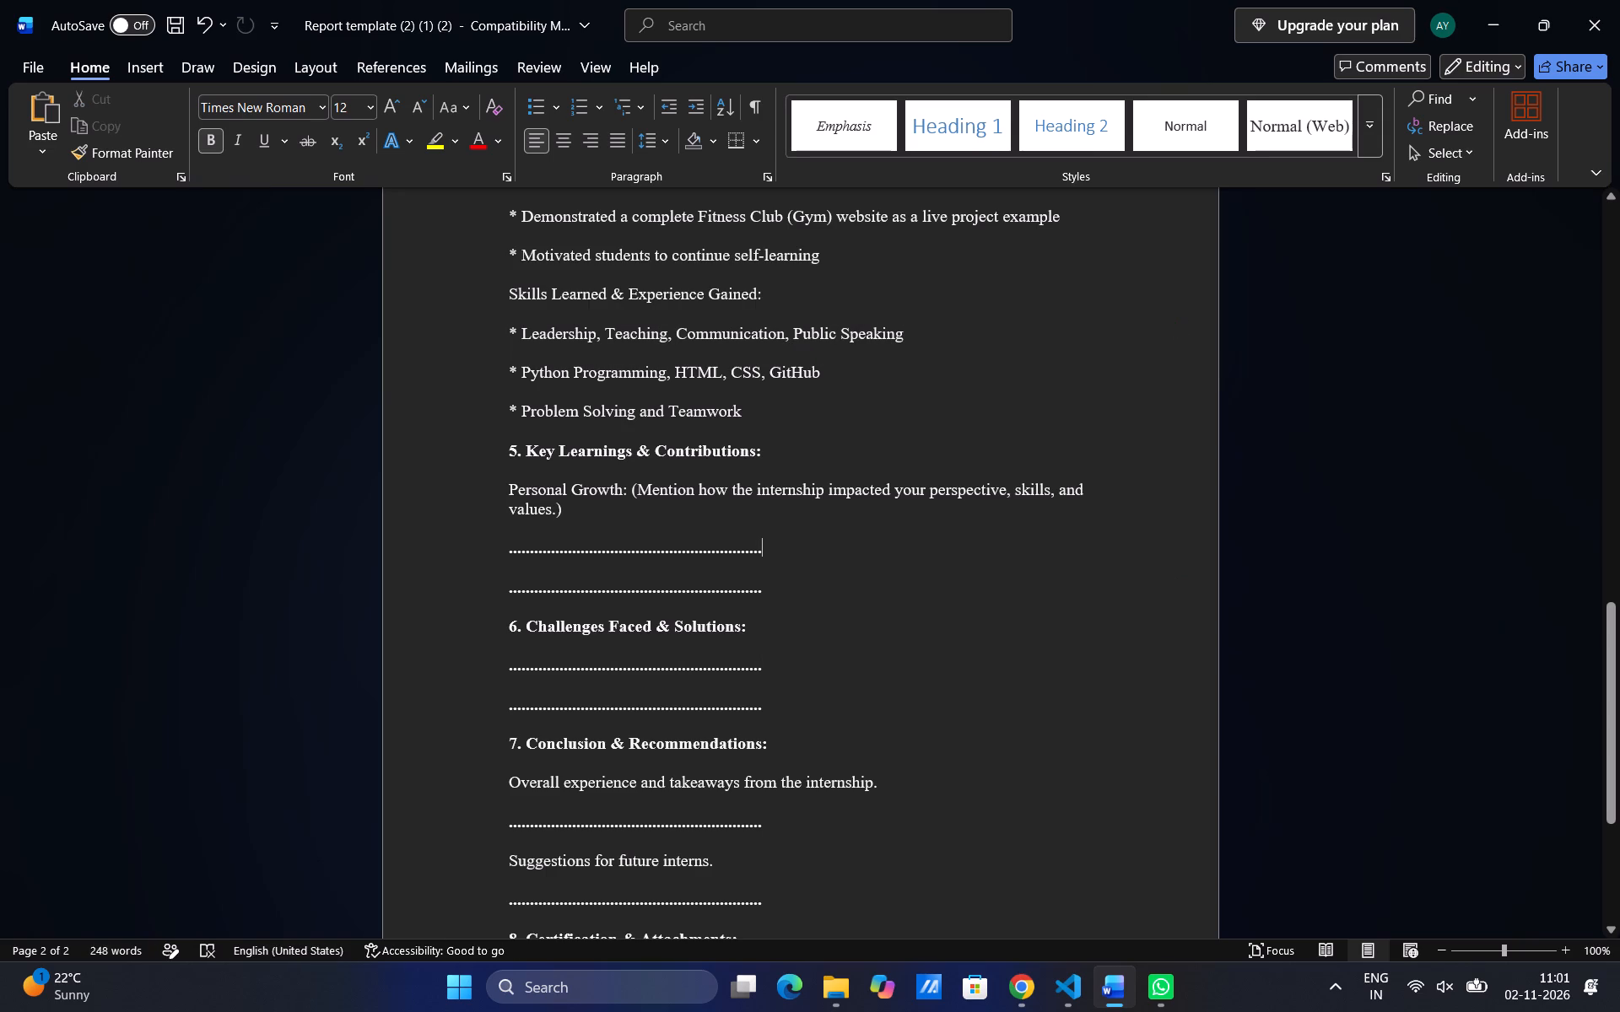
{"action": "left_click_drag", "start_coordinate": [771, 552], "coordinate": [524, 546]}
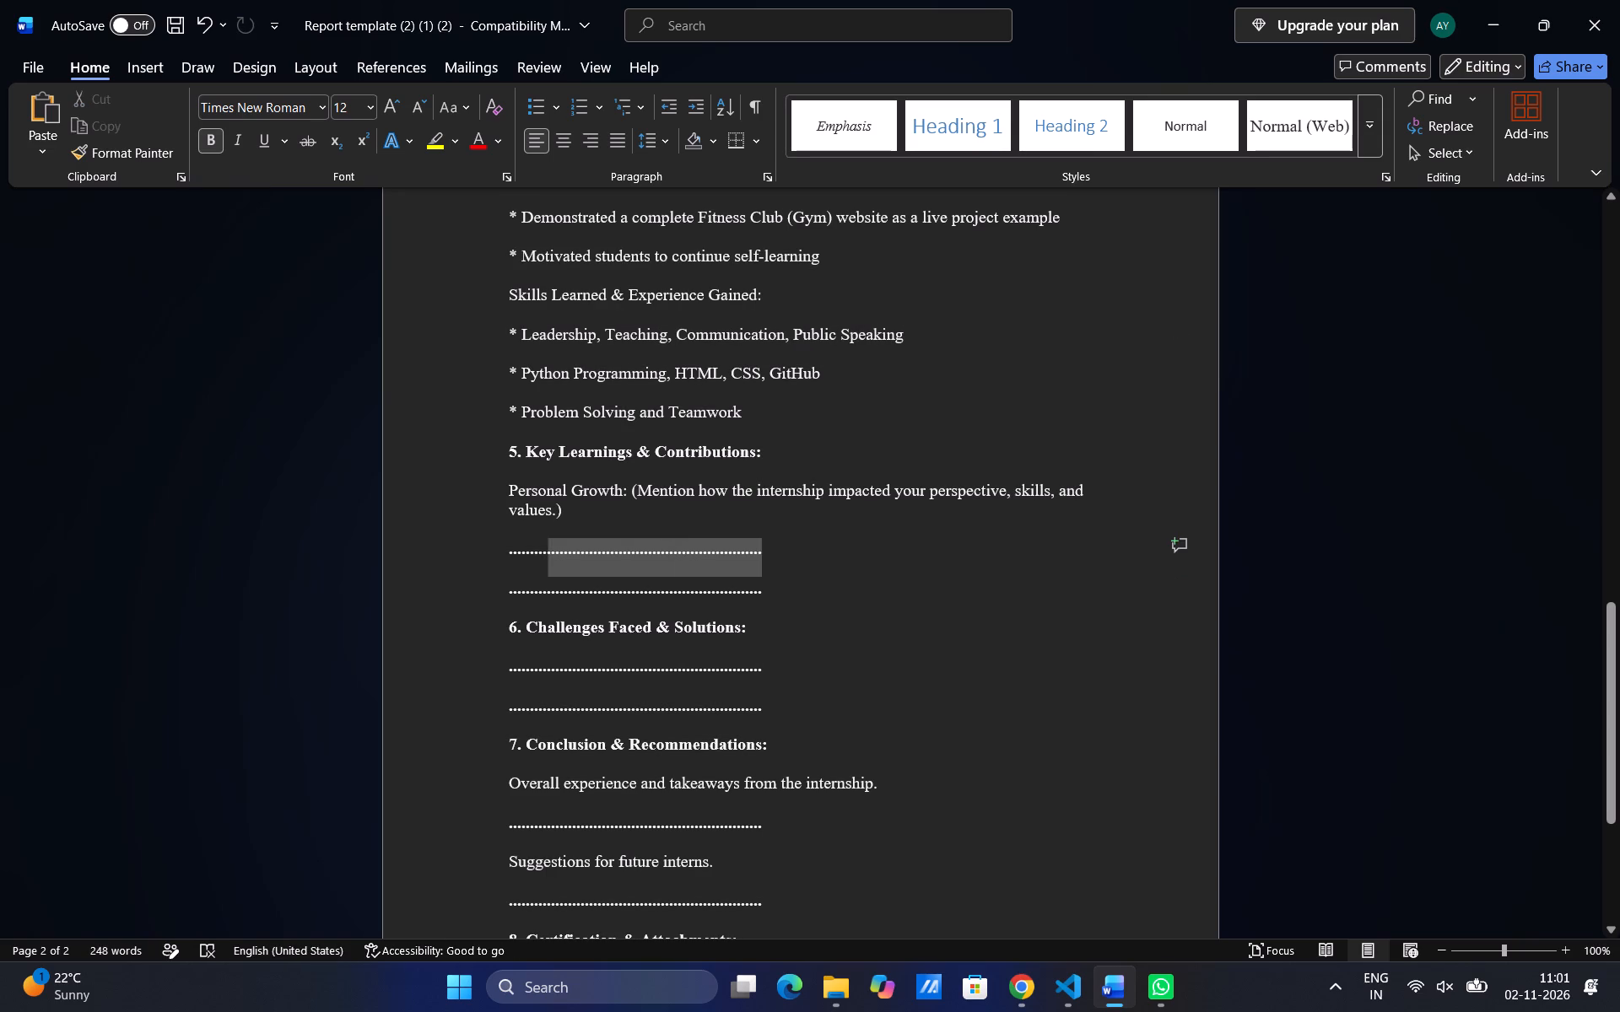
{"action": "left_click_drag", "start_coordinate": [524, 546], "coordinate": [494, 543]}
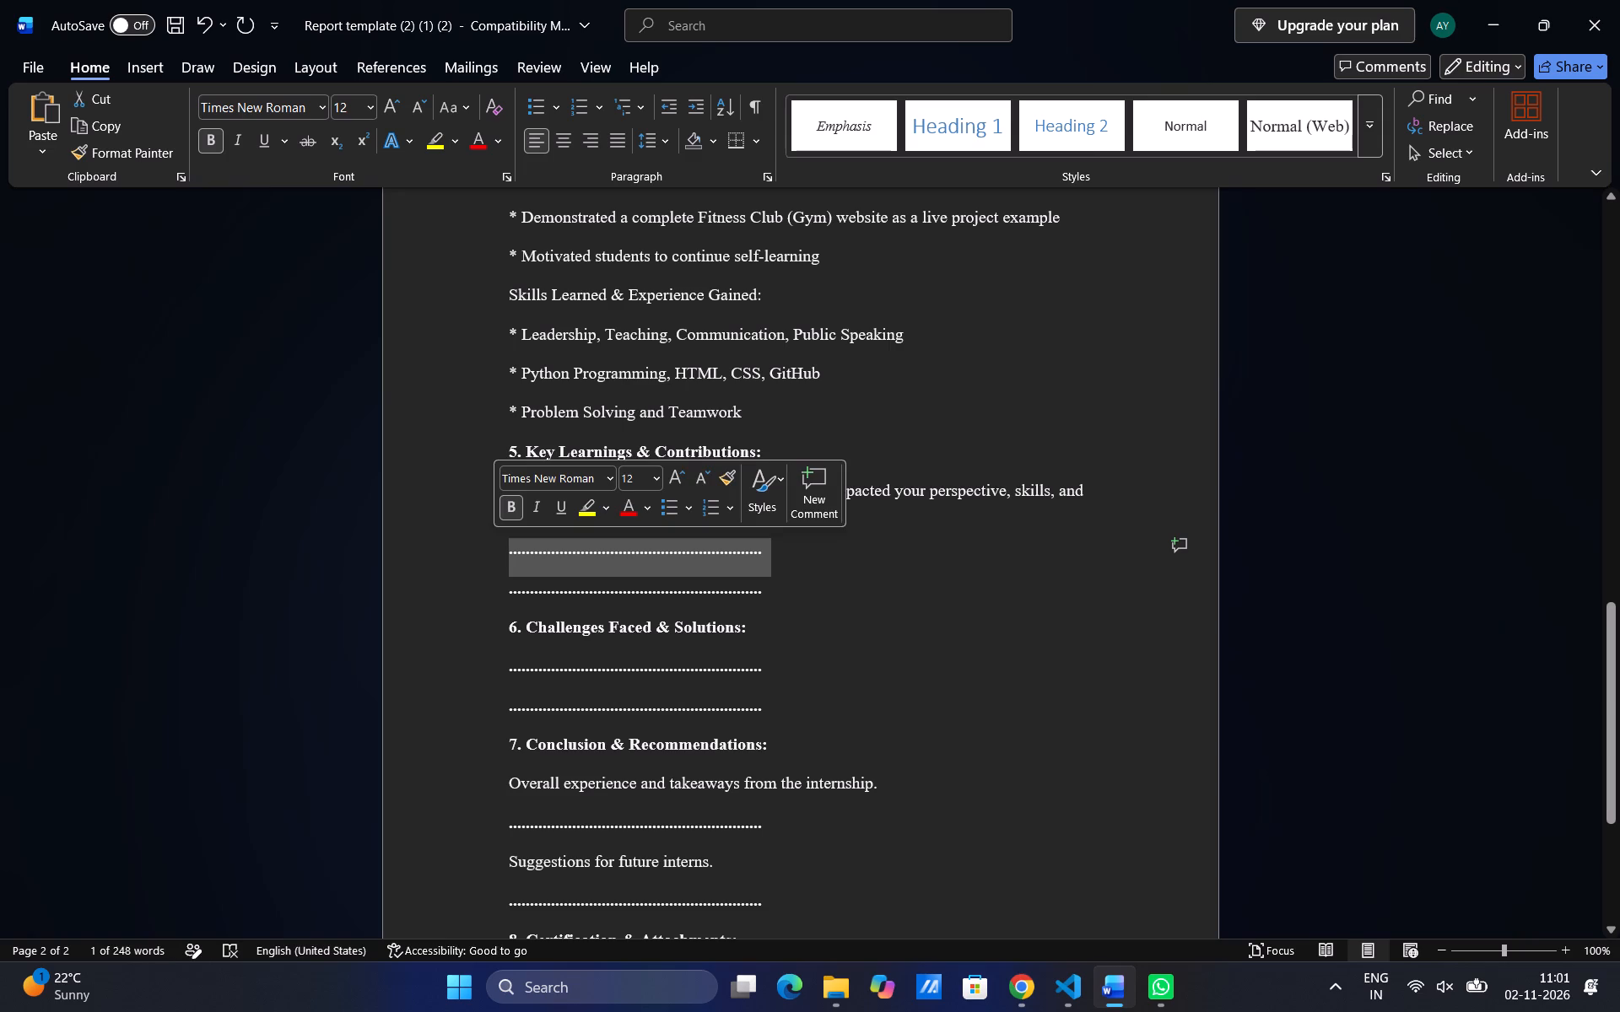
{"action": "key", "text": "ctrl+v"}
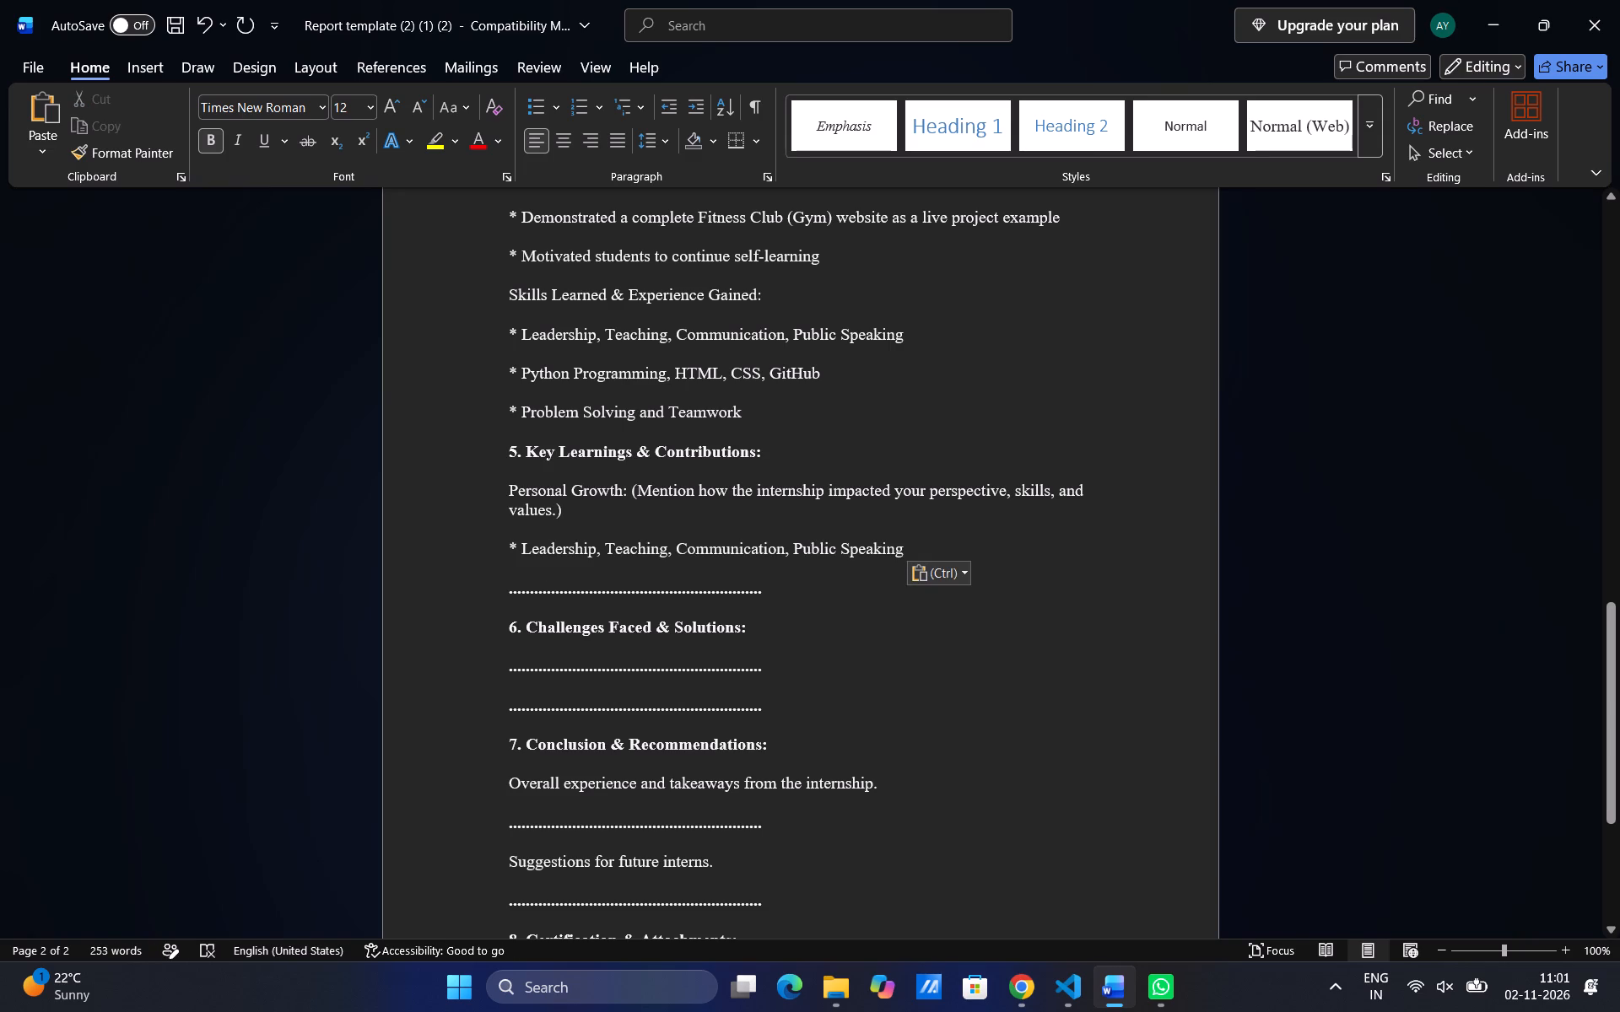
{"action": "left_click_drag", "start_coordinate": [777, 589], "coordinate": [455, 579]}
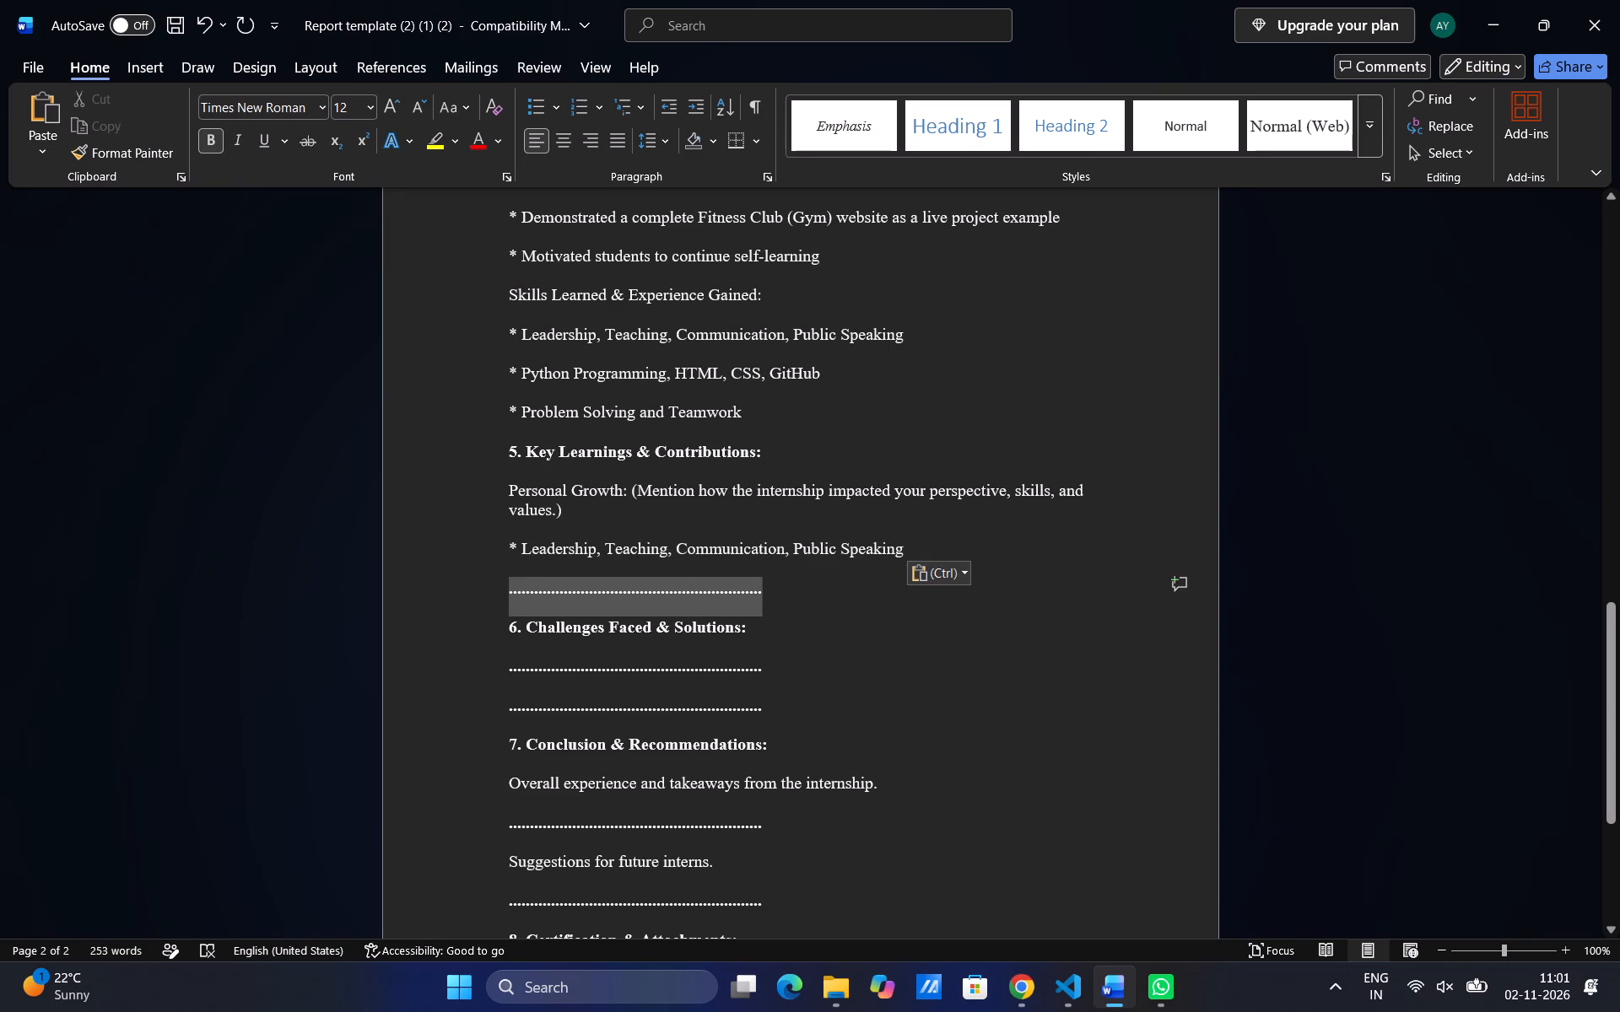
{"action": "left_click_drag", "start_coordinate": [455, 579], "coordinate": [462, 580]}
{"action": "key", "text": "BackSpace"}
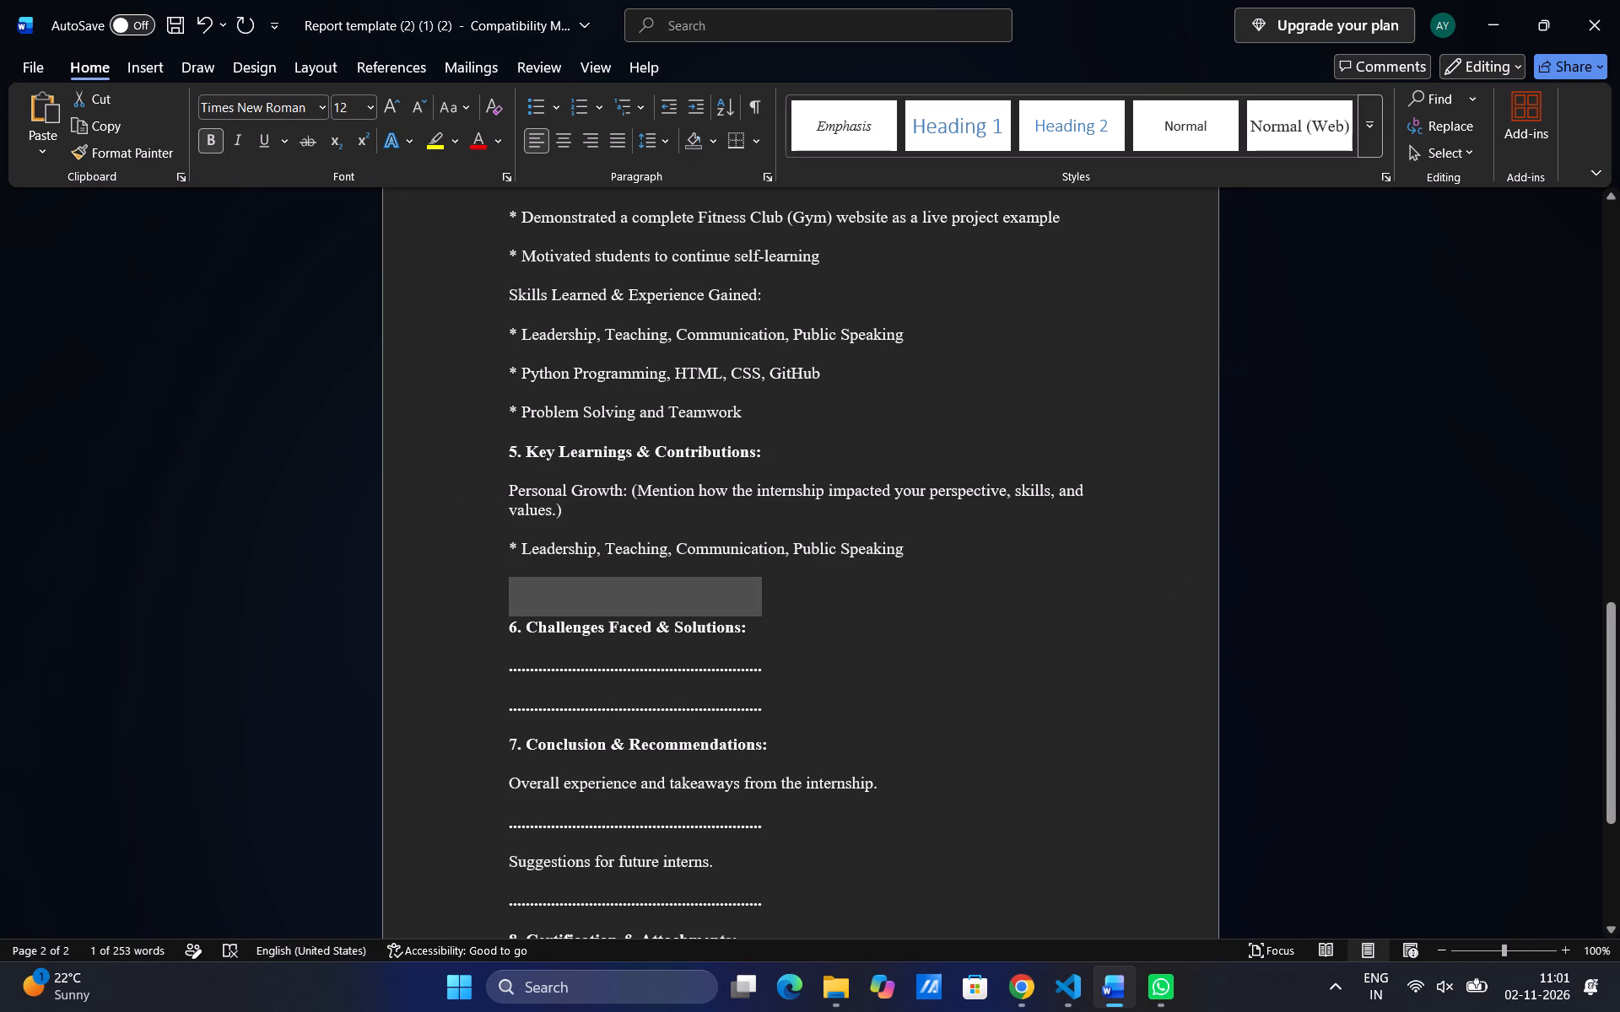
{"action": "key", "text": "BackSpace"}
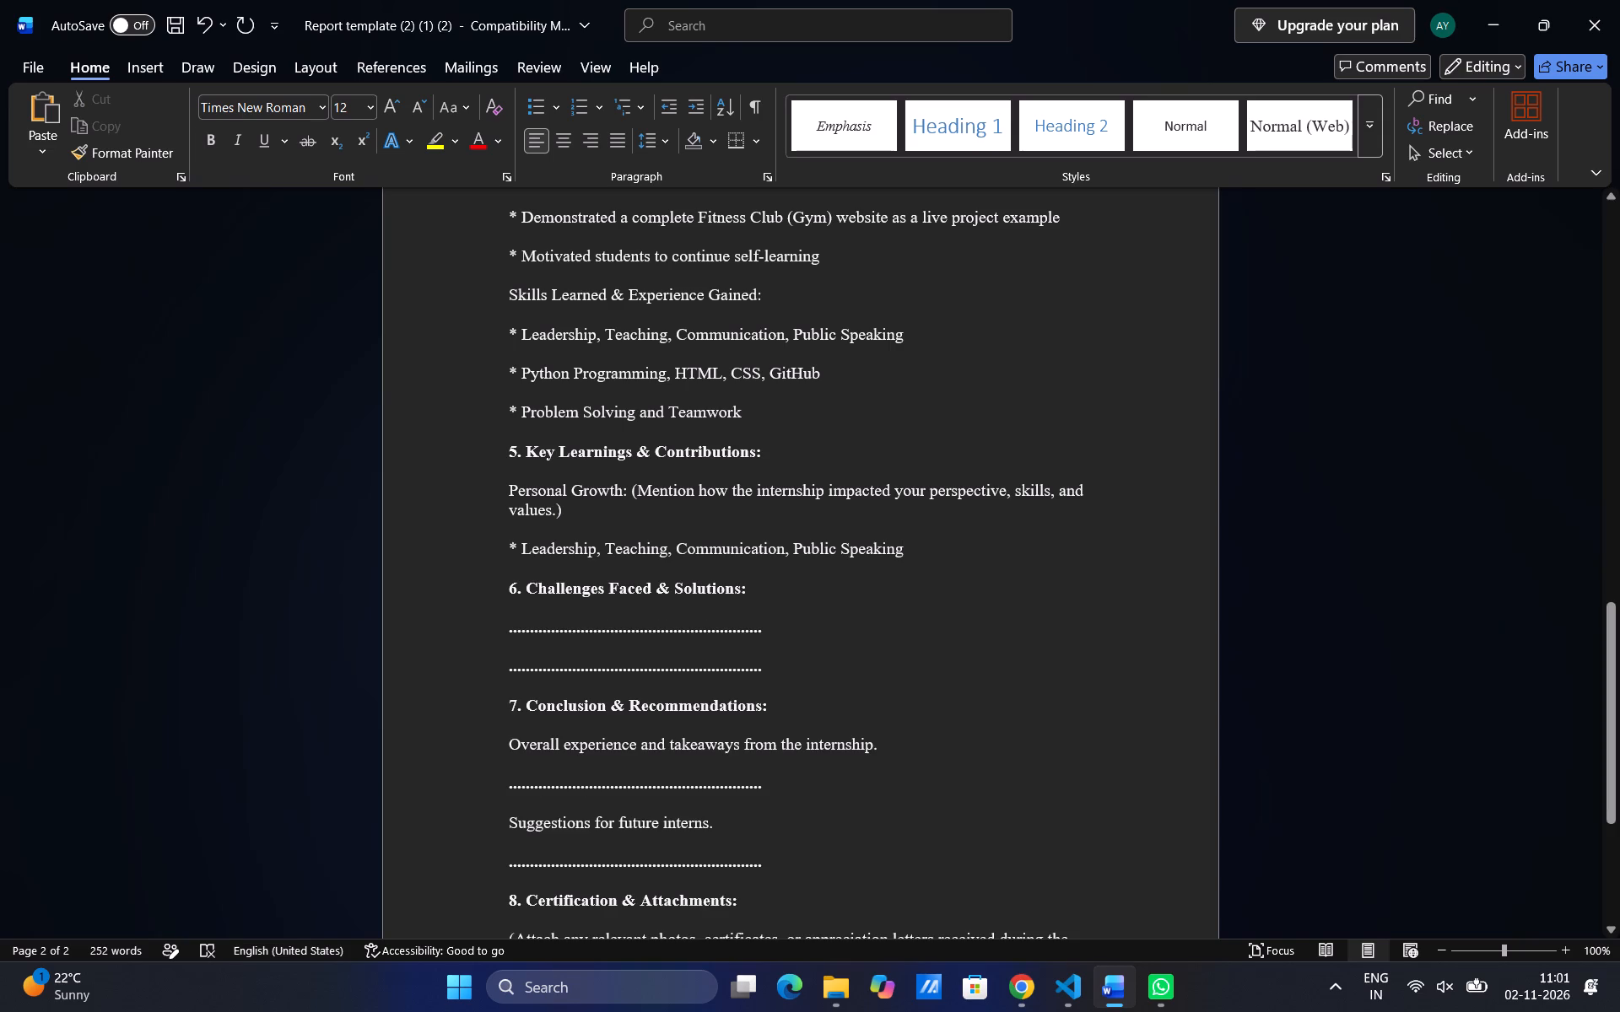
Delete the Personal Growth prompt under the Key Learnings & Contributions heading.
{"action": "left_click", "coordinate": [828, 670]}
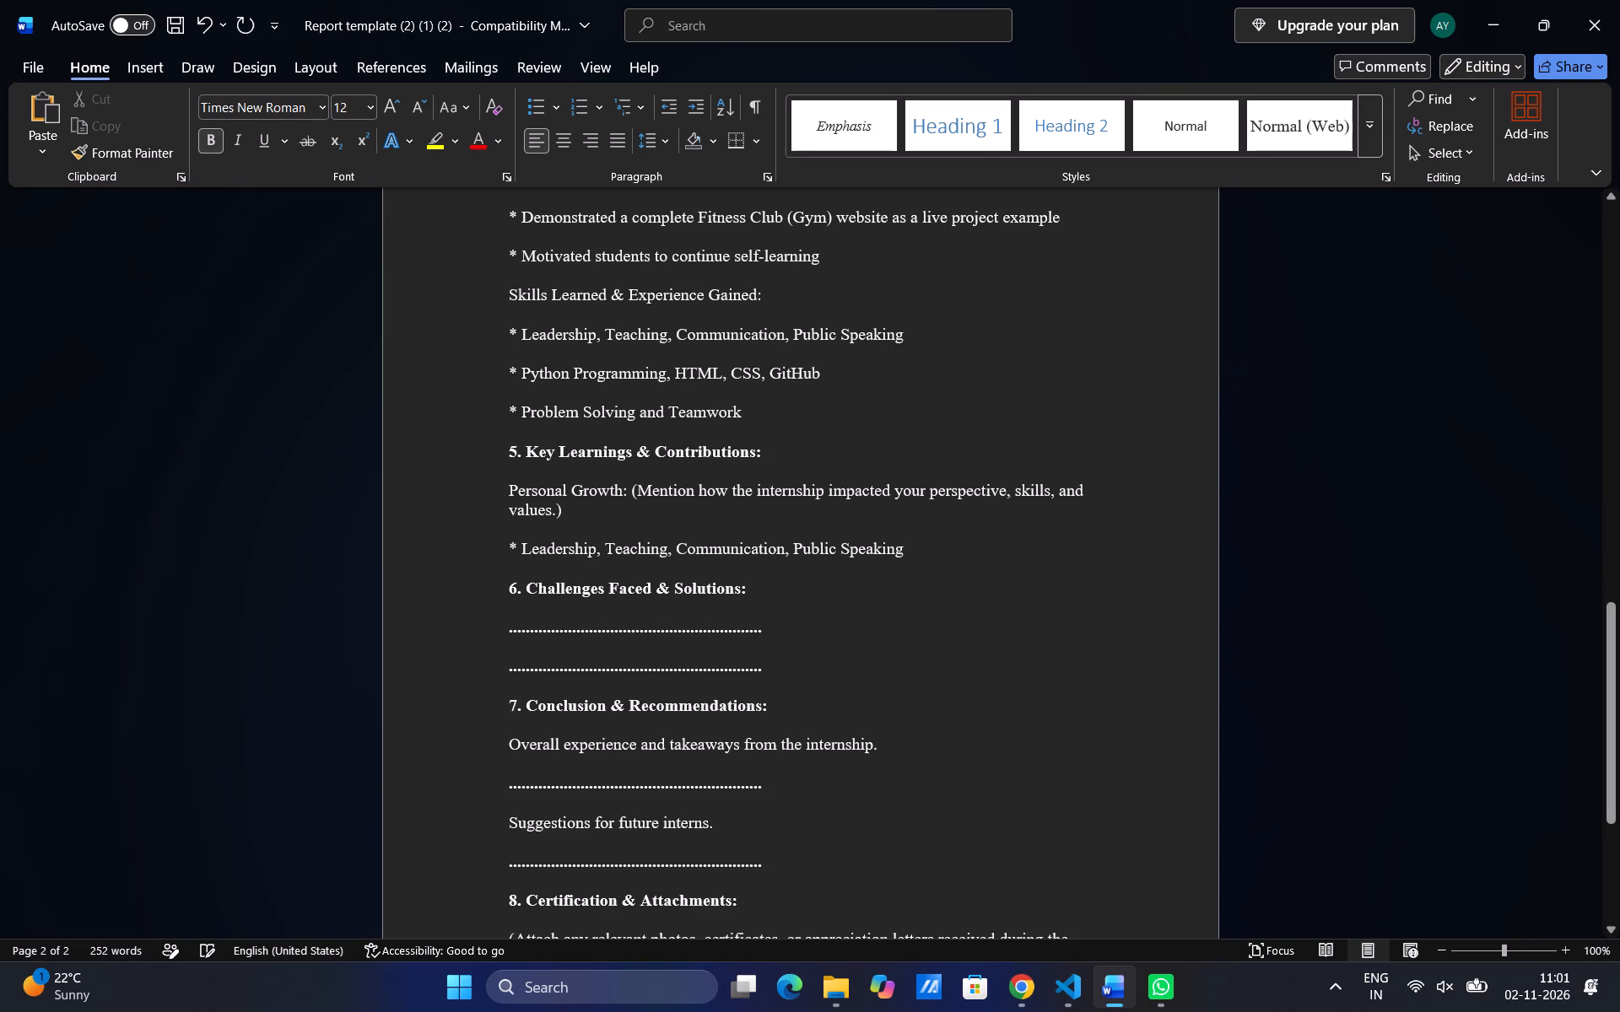
{"action": "left_click", "coordinate": [780, 621]}
{"action": "left_click_drag", "start_coordinate": [575, 513], "coordinate": [467, 494]}
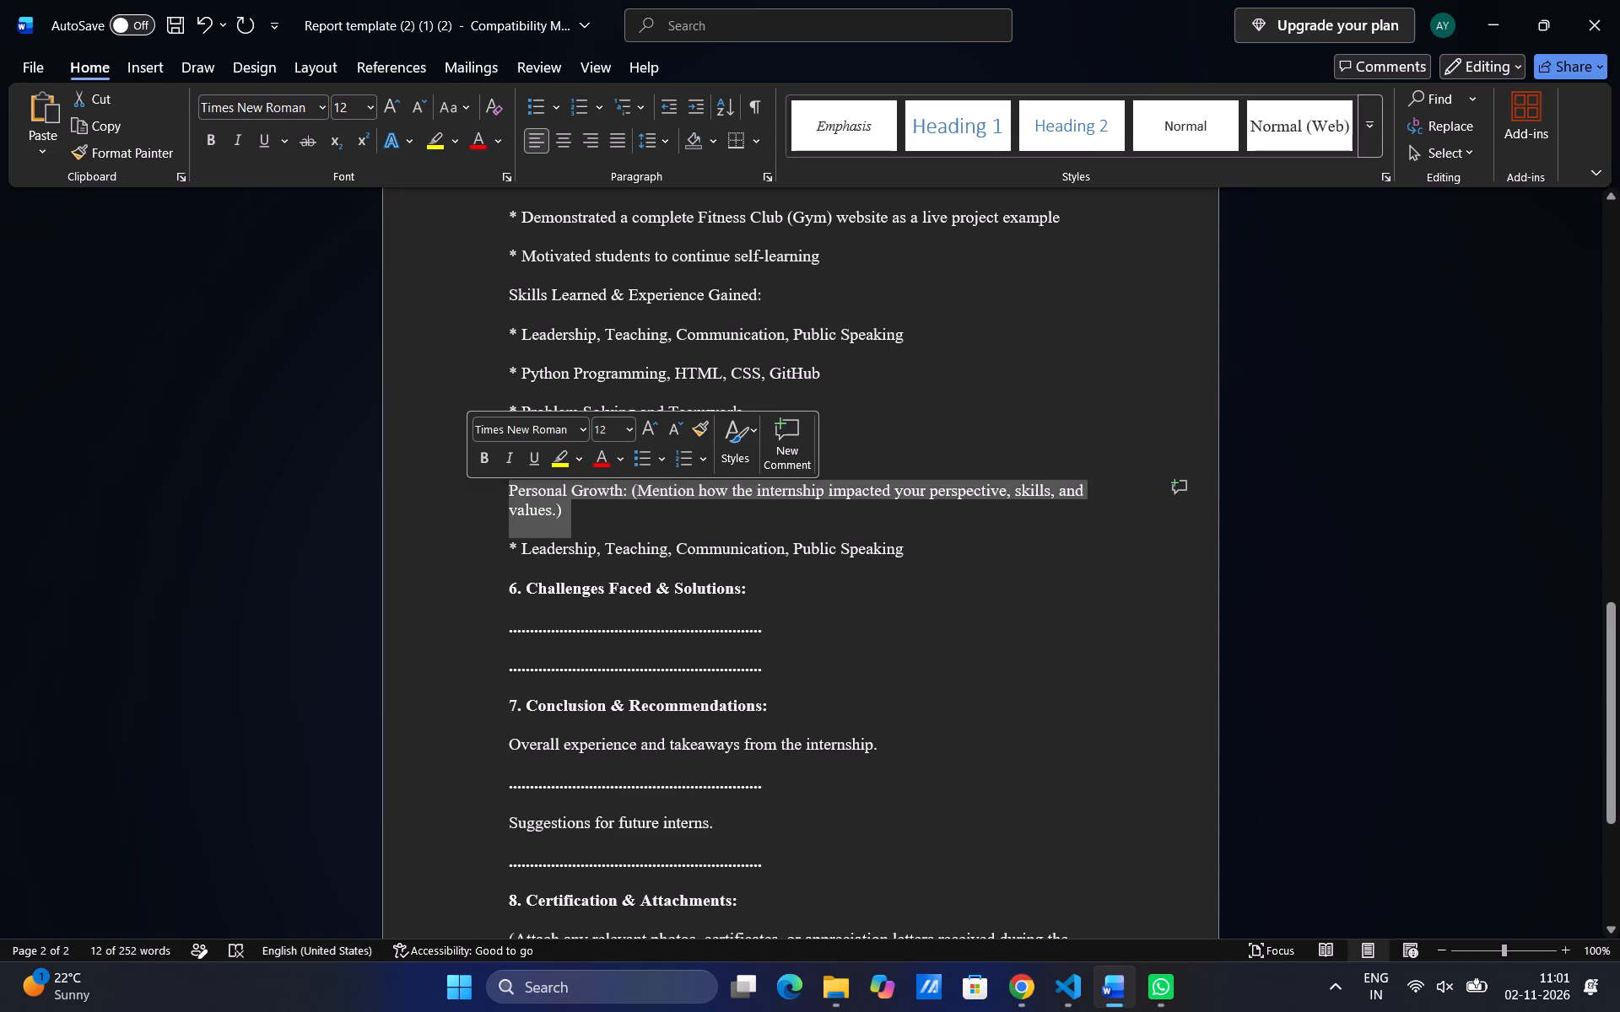
{"action": "left_click", "coordinate": [625, 509]}
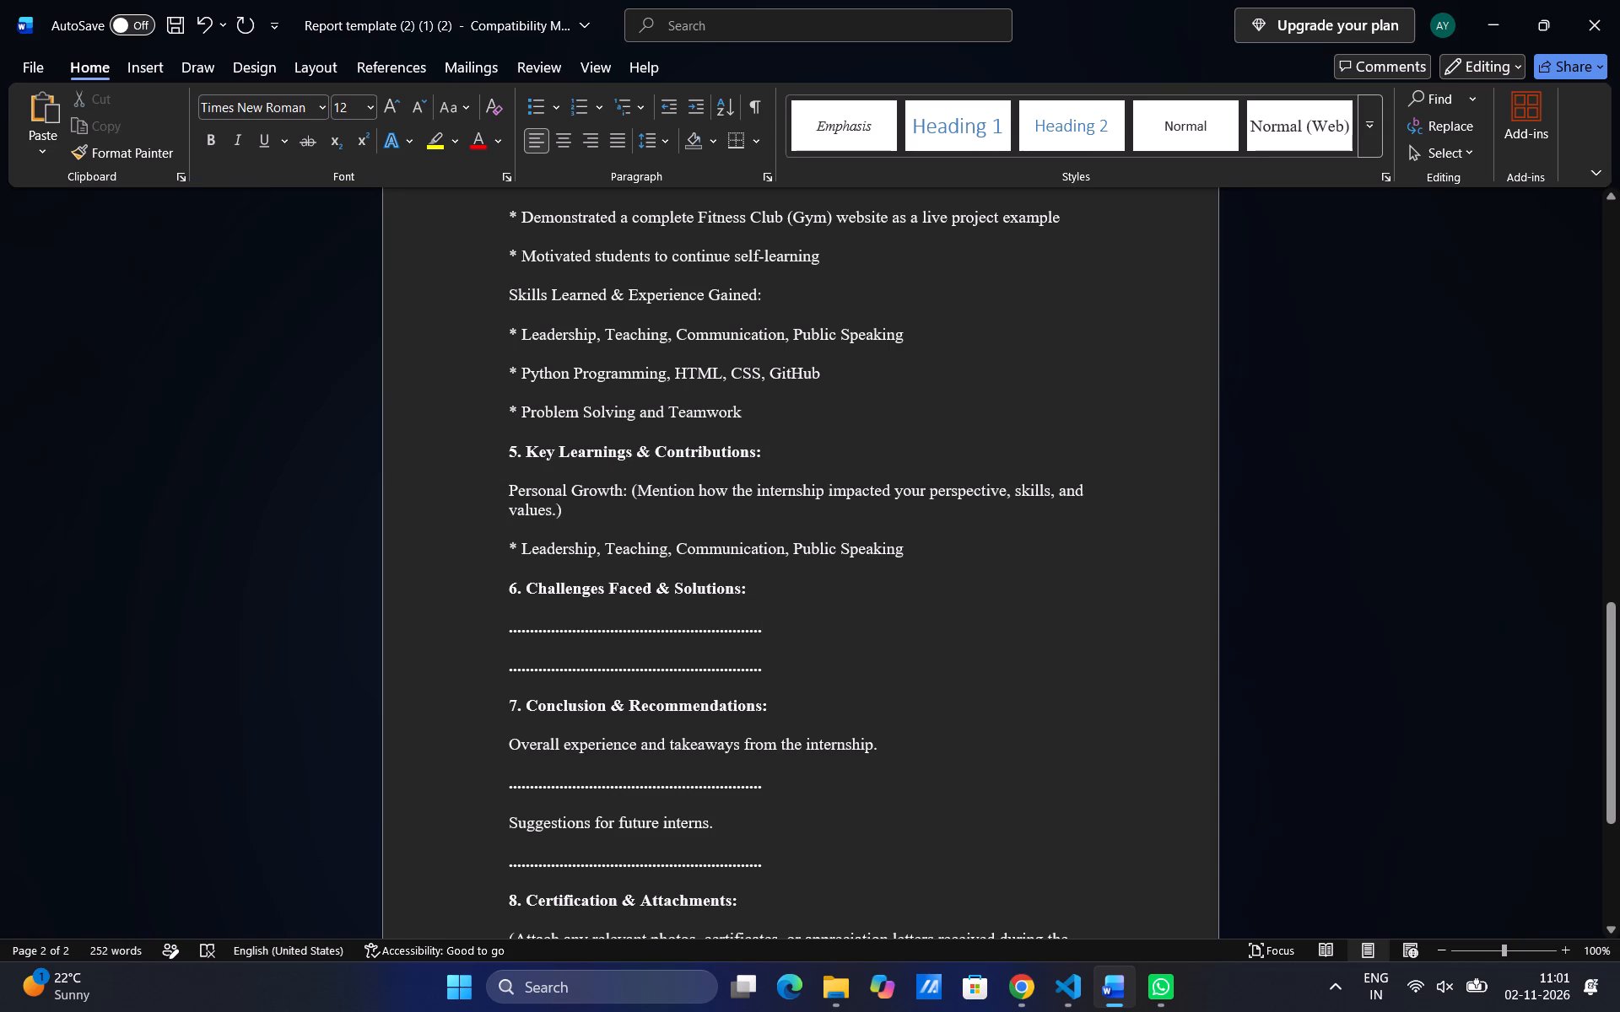
{"action": "left_click_drag", "start_coordinate": [577, 509], "coordinate": [494, 487]}
{"action": "key", "text": "BackSpace"}
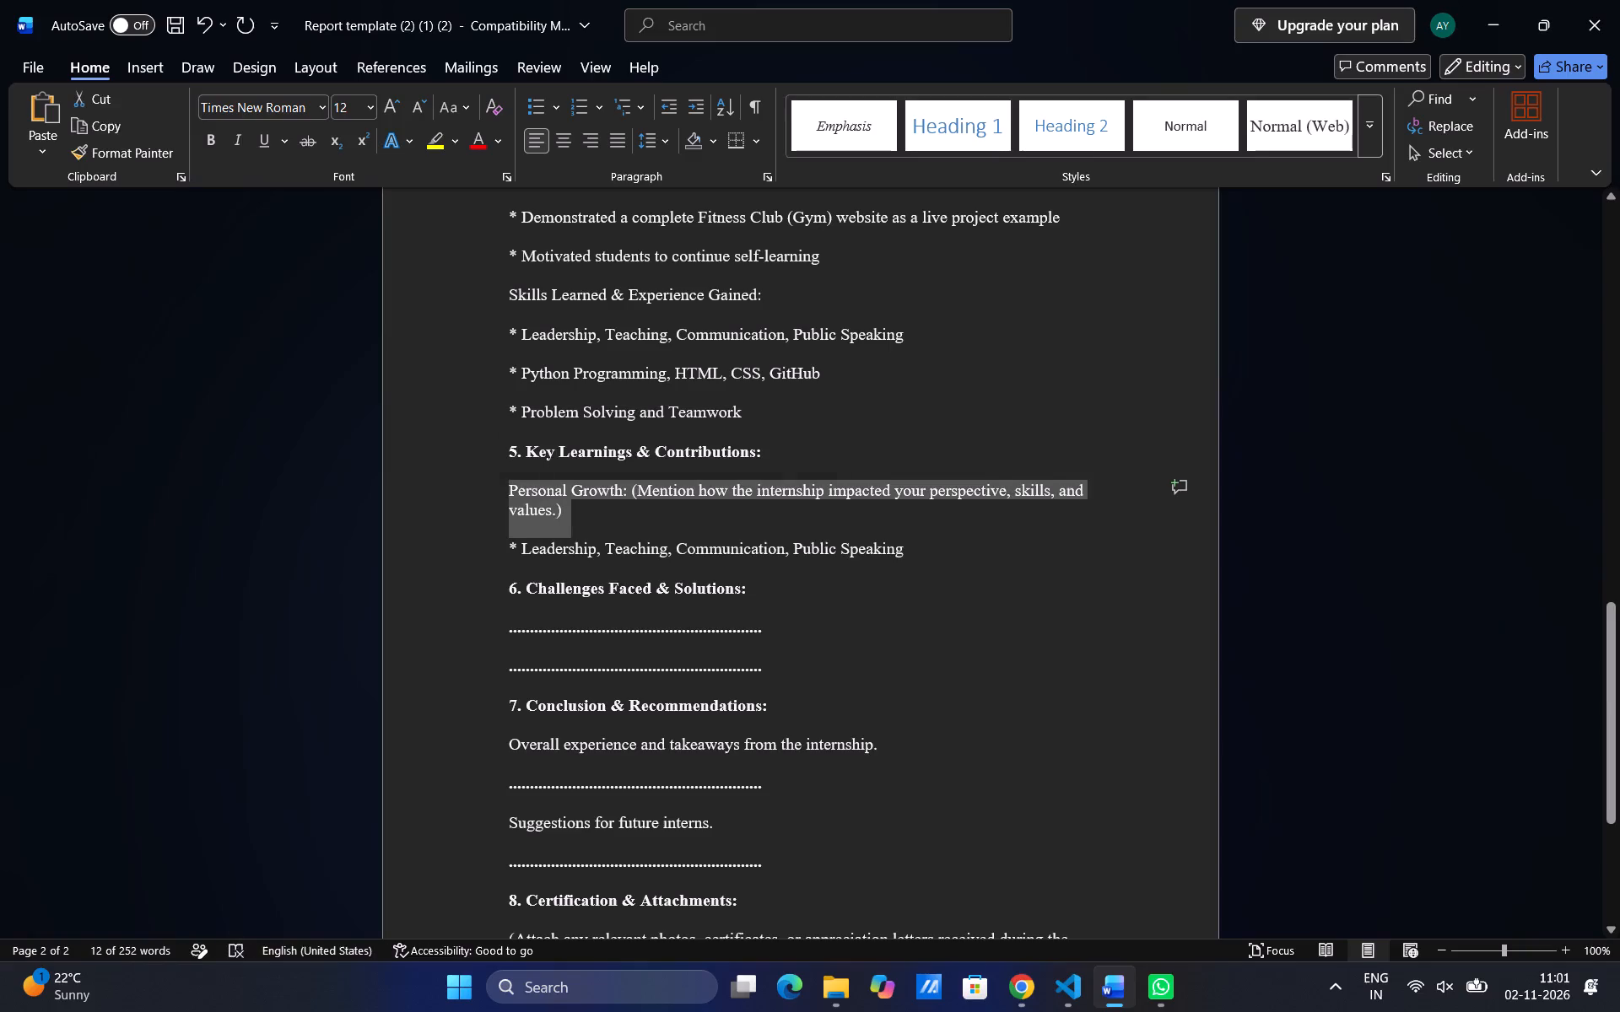
Review the report from Description of Work Done down to the signature lines.
{"action": "scroll", "coordinate": [1008, 562], "scroll_direction": "up", "scroll_amount": 3}
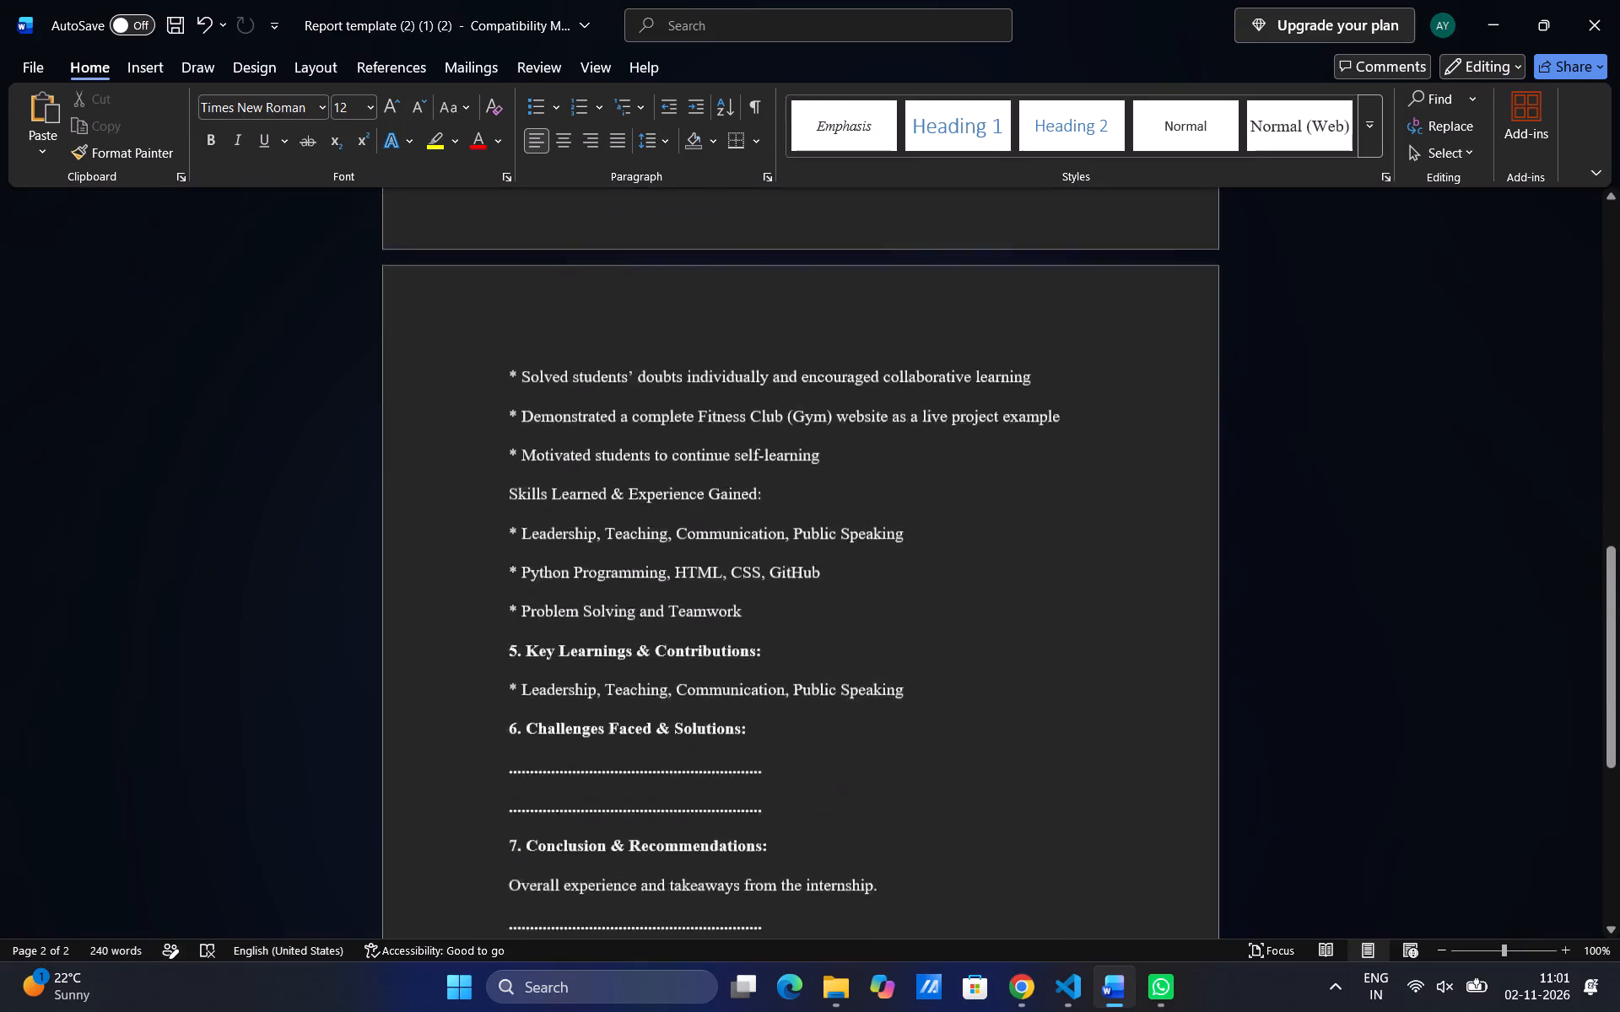
{"action": "scroll", "coordinate": [1008, 562], "scroll_direction": "up", "scroll_amount": 4}
{"action": "scroll", "coordinate": [1008, 562], "scroll_direction": "down", "scroll_amount": 3}
{"action": "scroll", "coordinate": [1008, 562], "scroll_direction": "up", "scroll_amount": 1}
{"action": "scroll", "coordinate": [1008, 562], "scroll_direction": "down", "scroll_amount": 4}
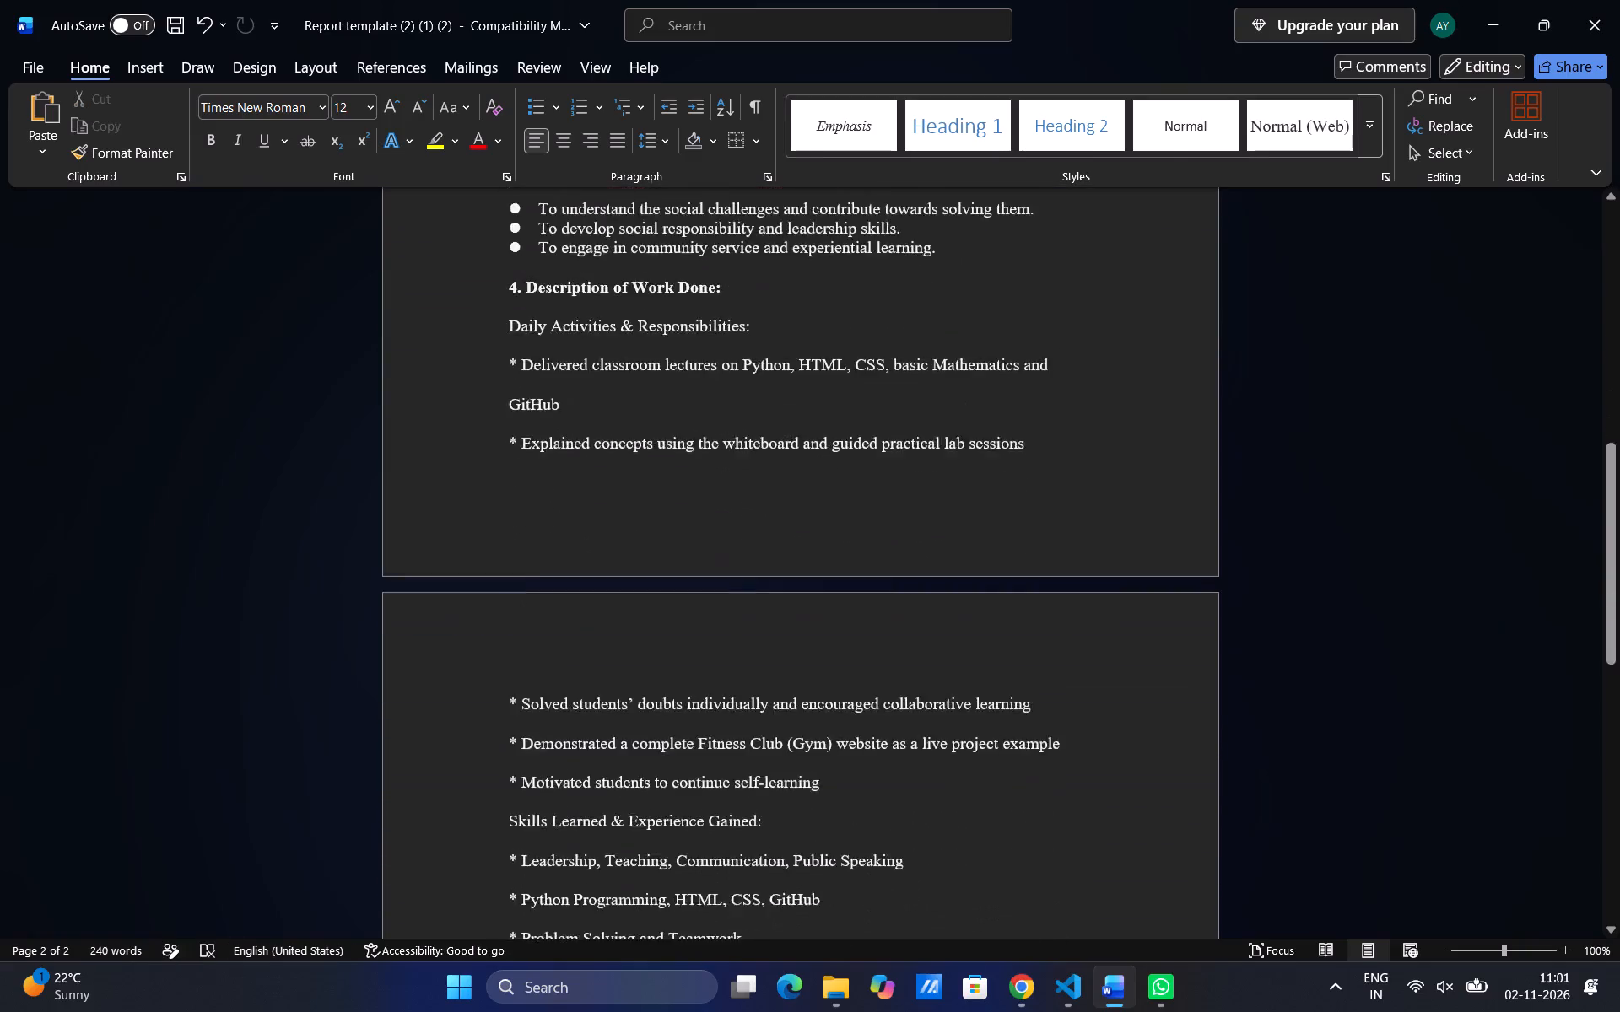
{"action": "scroll", "coordinate": [1008, 562], "scroll_direction": "down", "scroll_amount": 9}
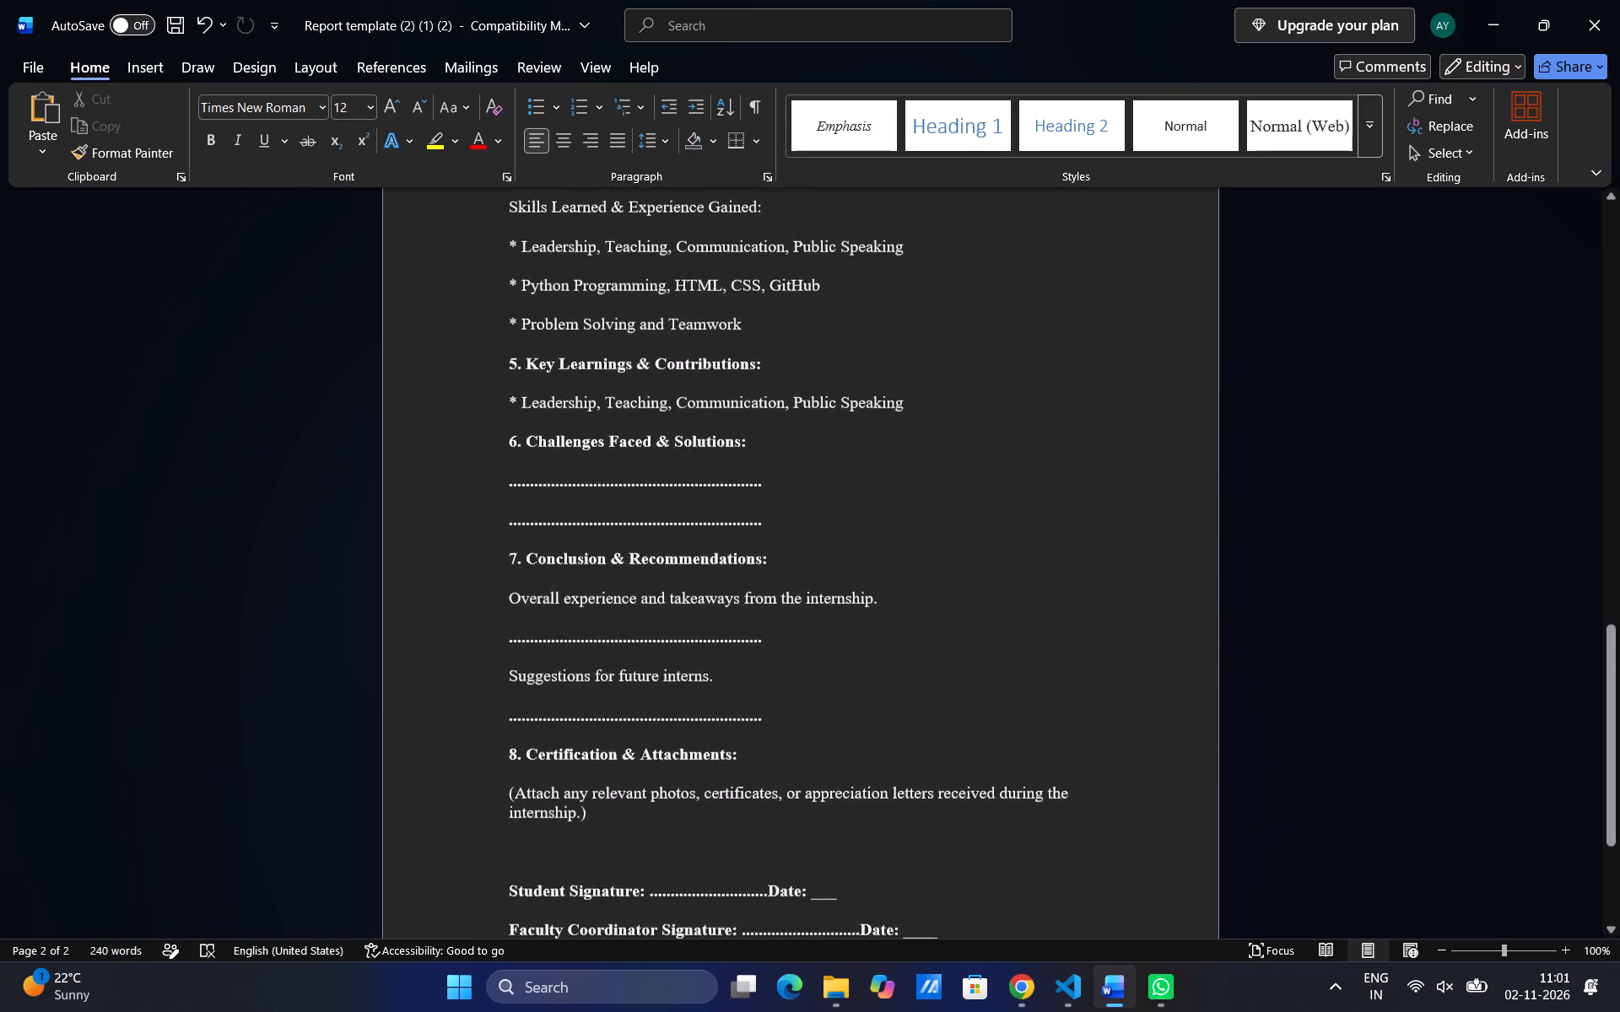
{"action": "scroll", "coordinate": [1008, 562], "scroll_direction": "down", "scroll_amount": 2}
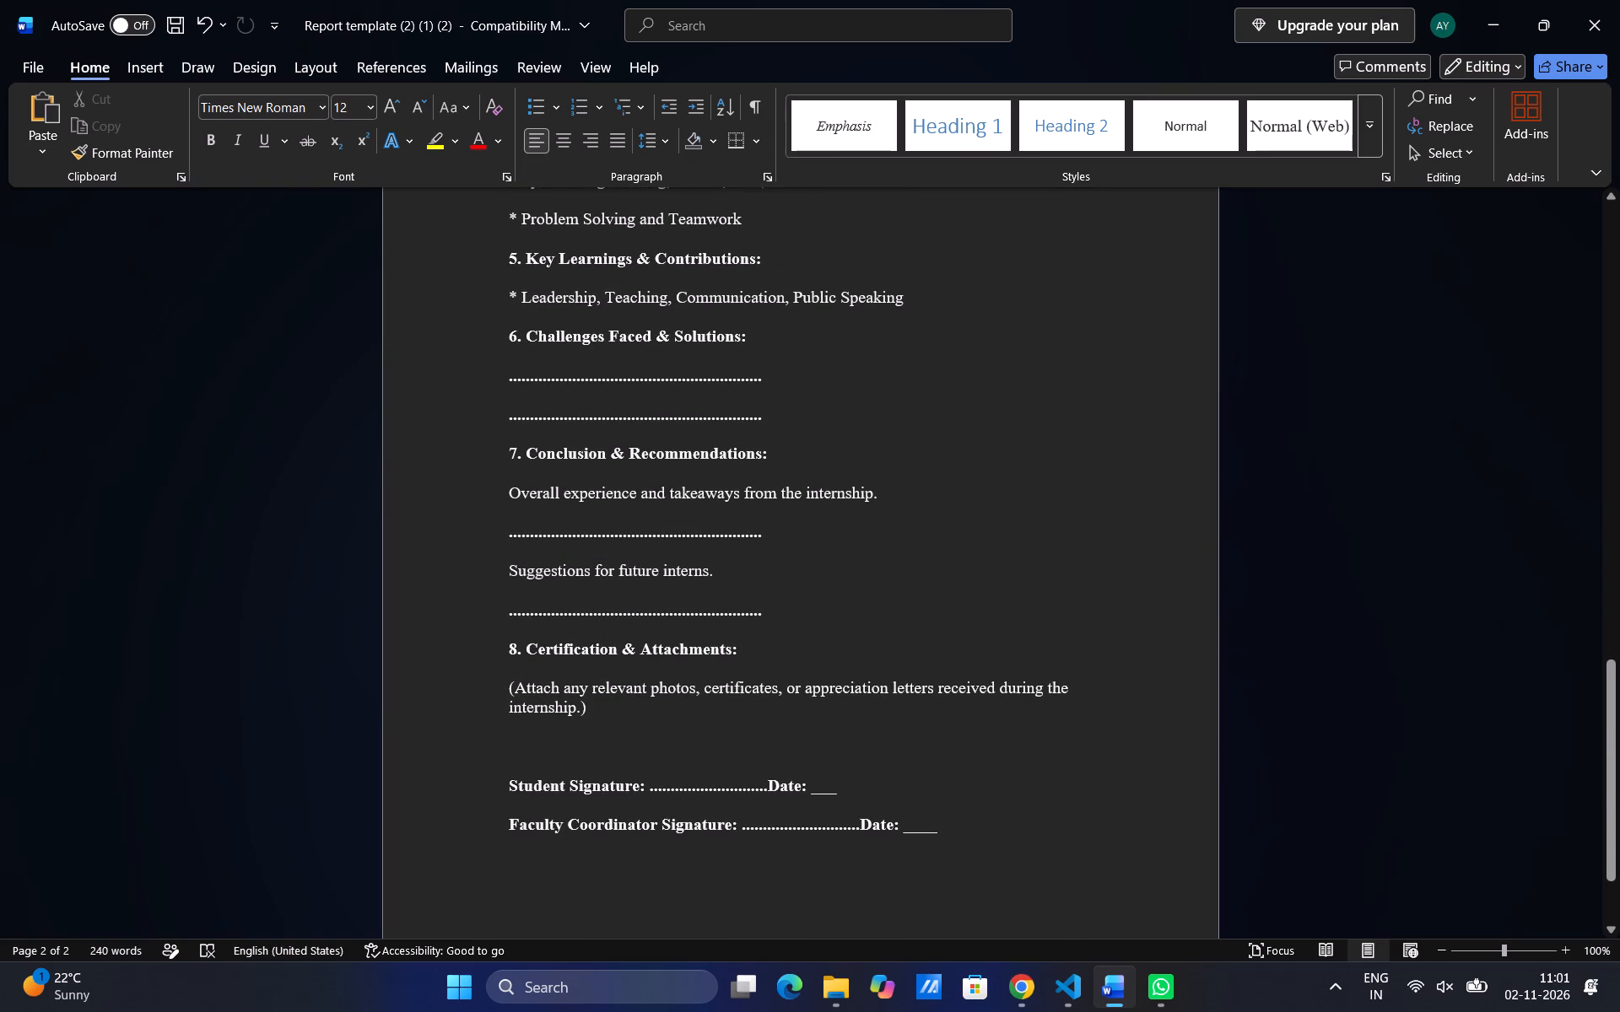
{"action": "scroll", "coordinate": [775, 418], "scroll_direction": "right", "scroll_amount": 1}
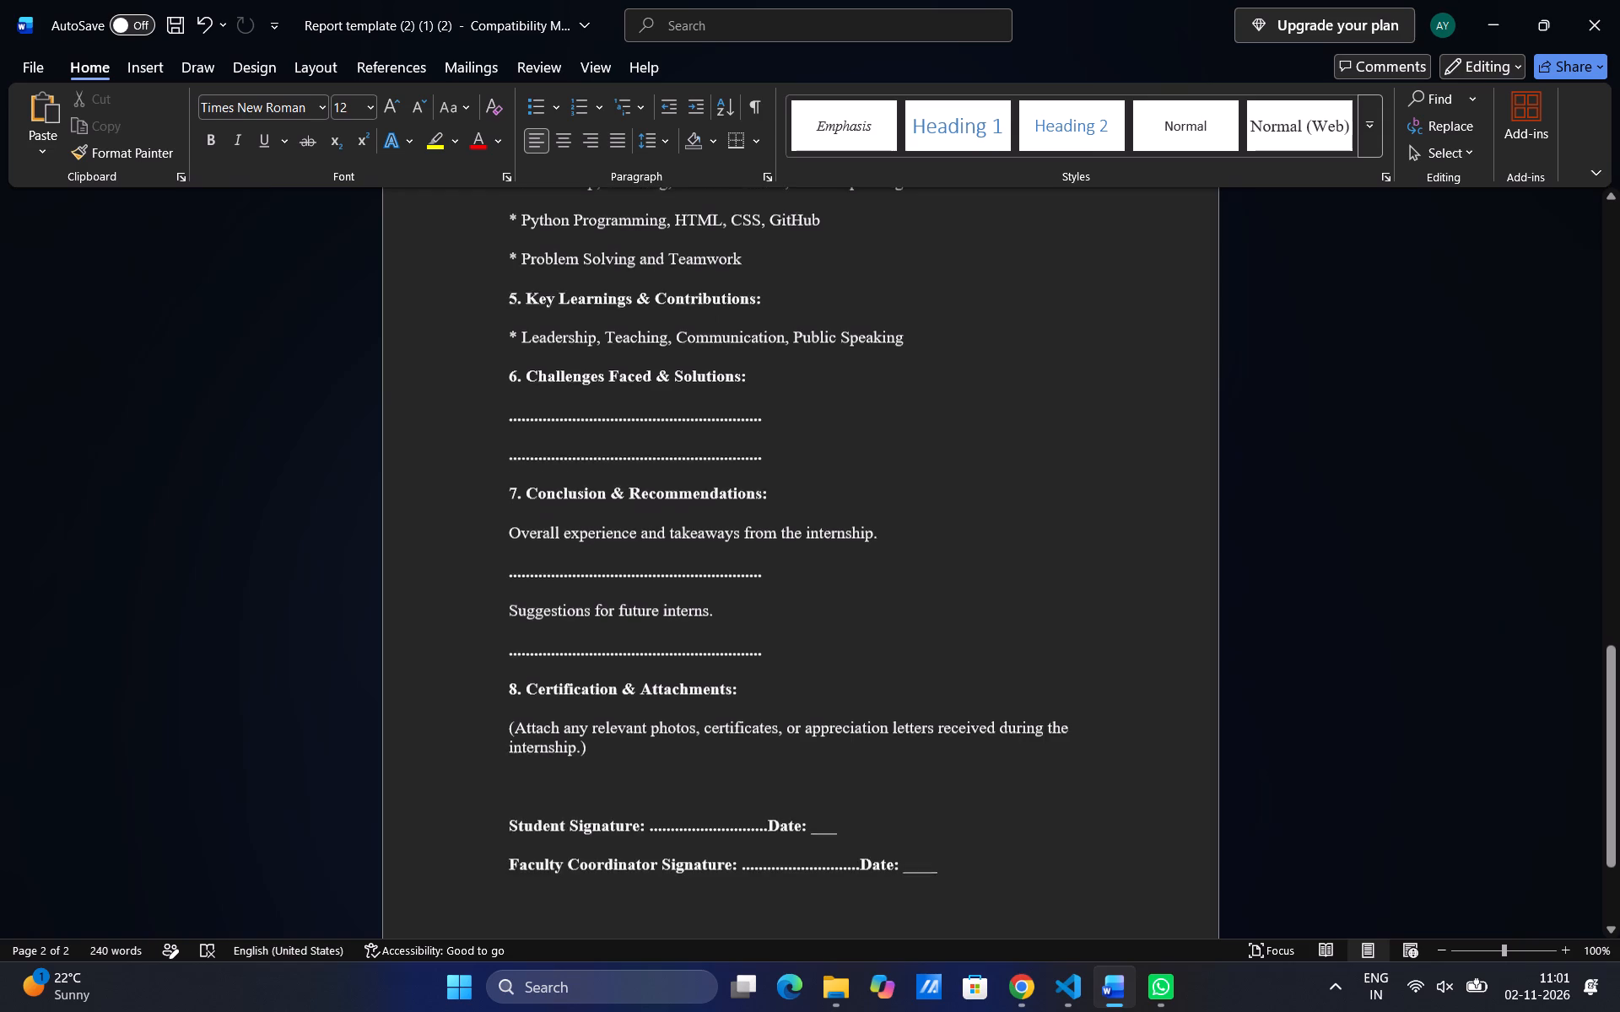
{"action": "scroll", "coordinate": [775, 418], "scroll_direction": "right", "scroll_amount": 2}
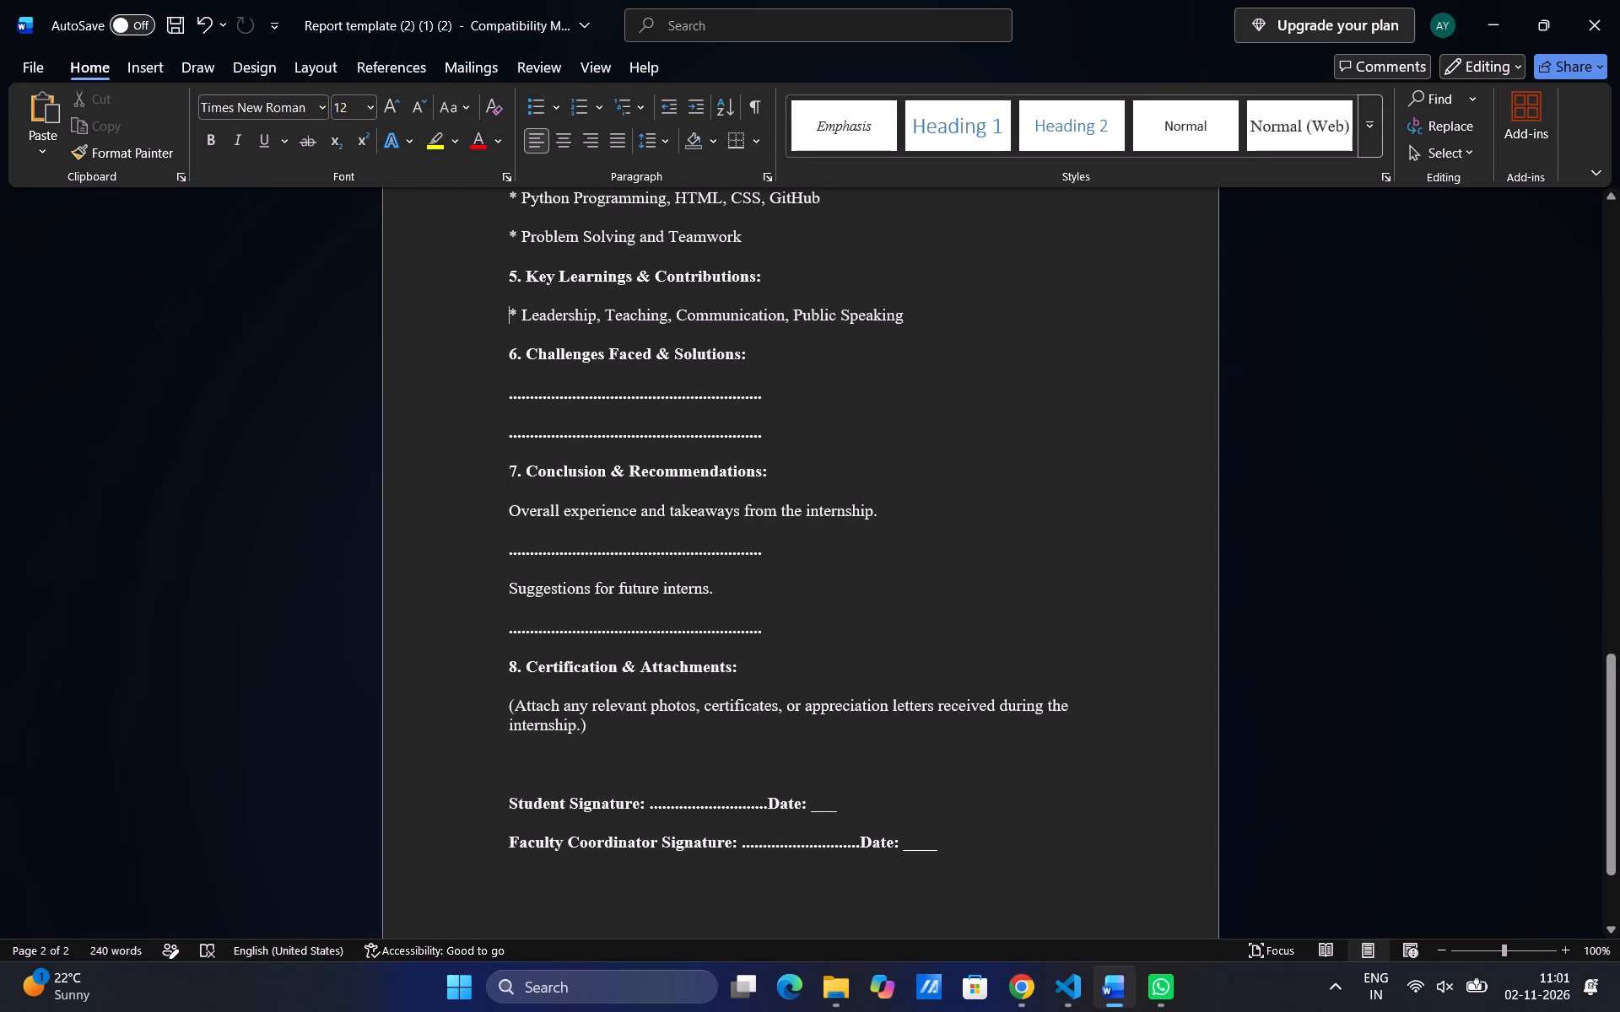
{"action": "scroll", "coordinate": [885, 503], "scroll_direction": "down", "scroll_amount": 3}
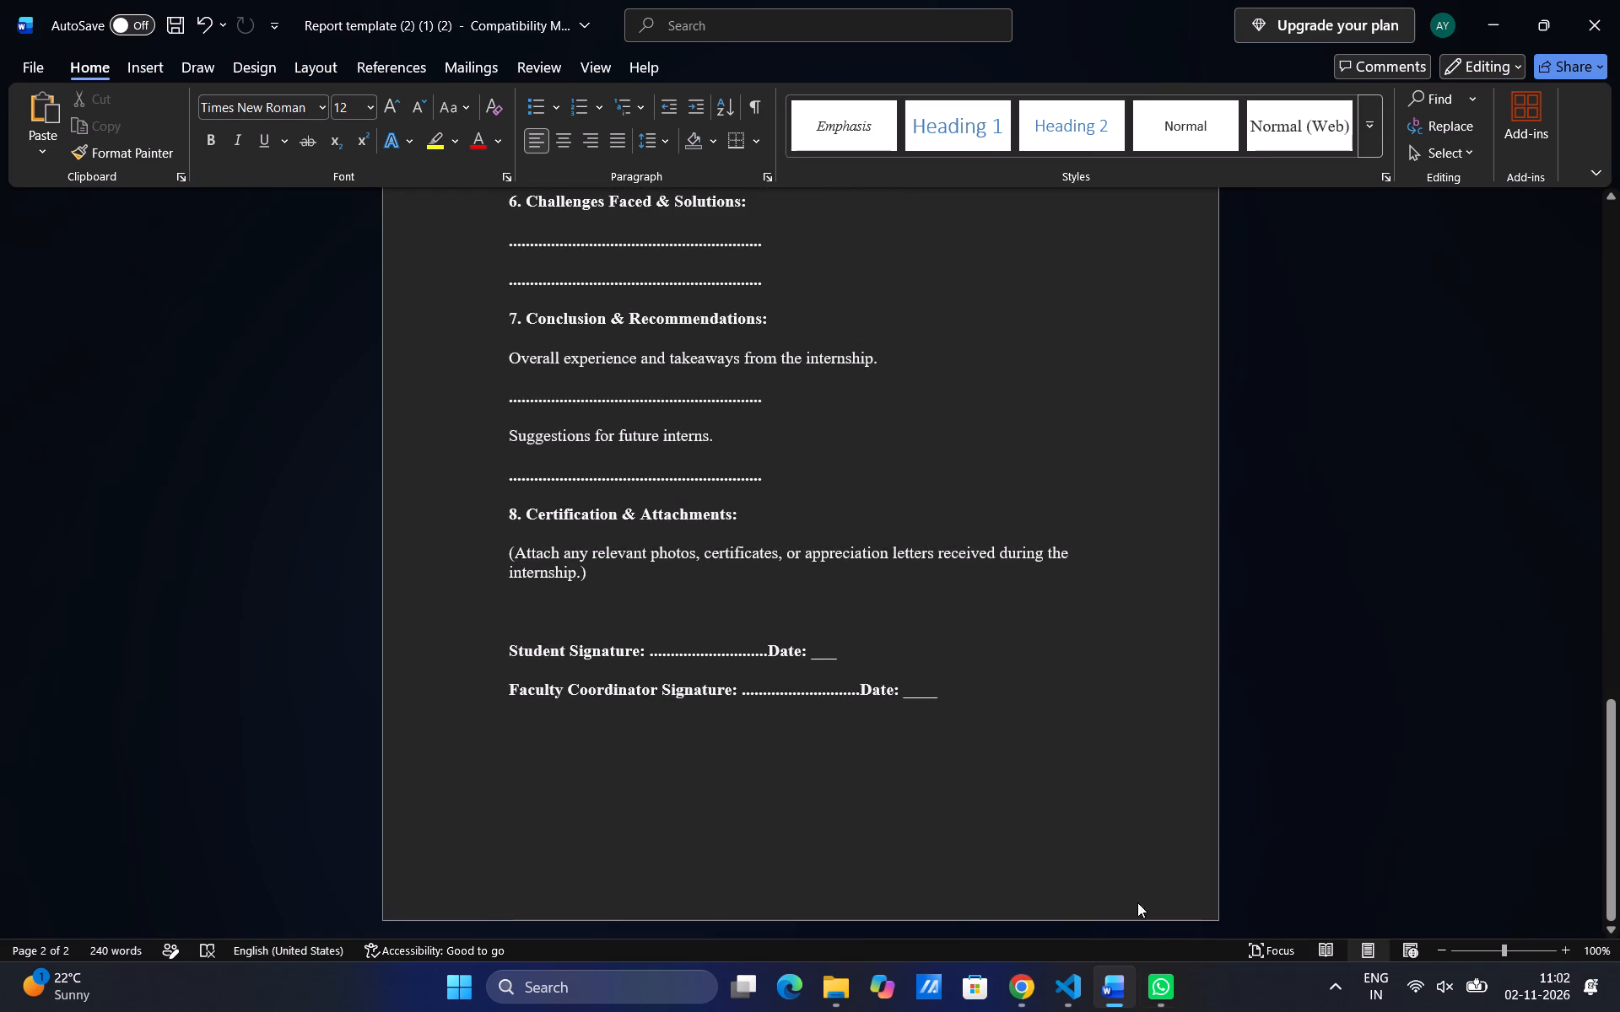
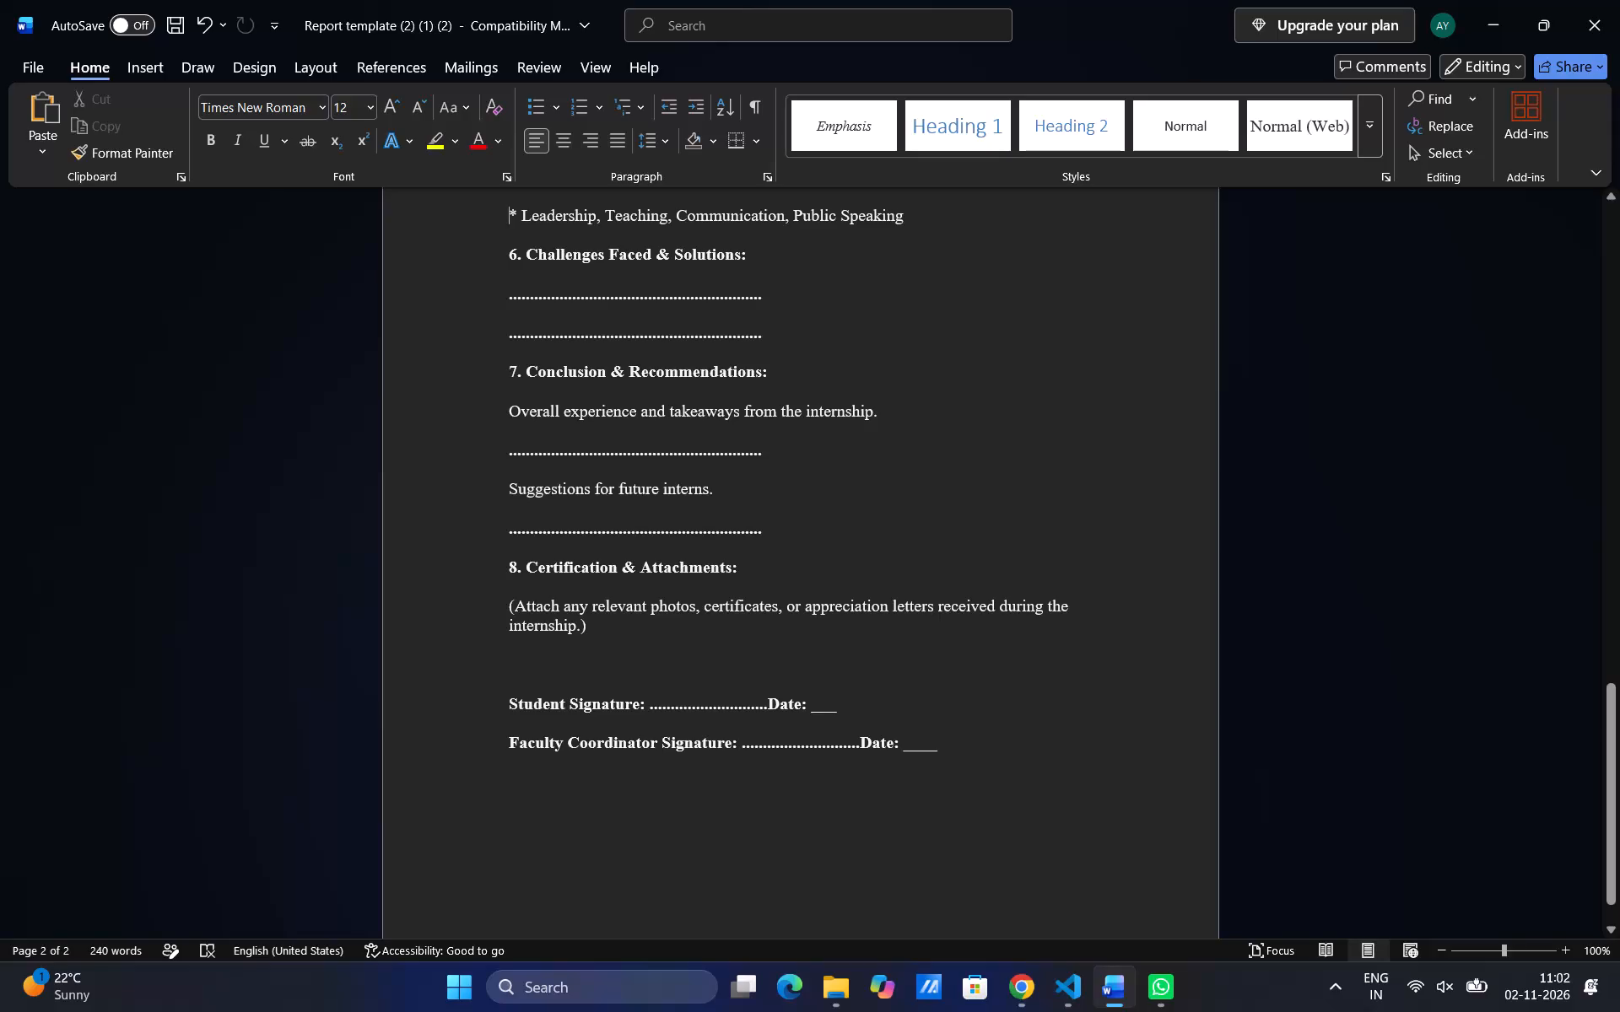
Replace the first dotted line under Challenges Faced & Solutions with the copied list of three challenges and their solutions.
{"action": "left_click_drag", "start_coordinate": [780, 298], "coordinate": [507, 303]}
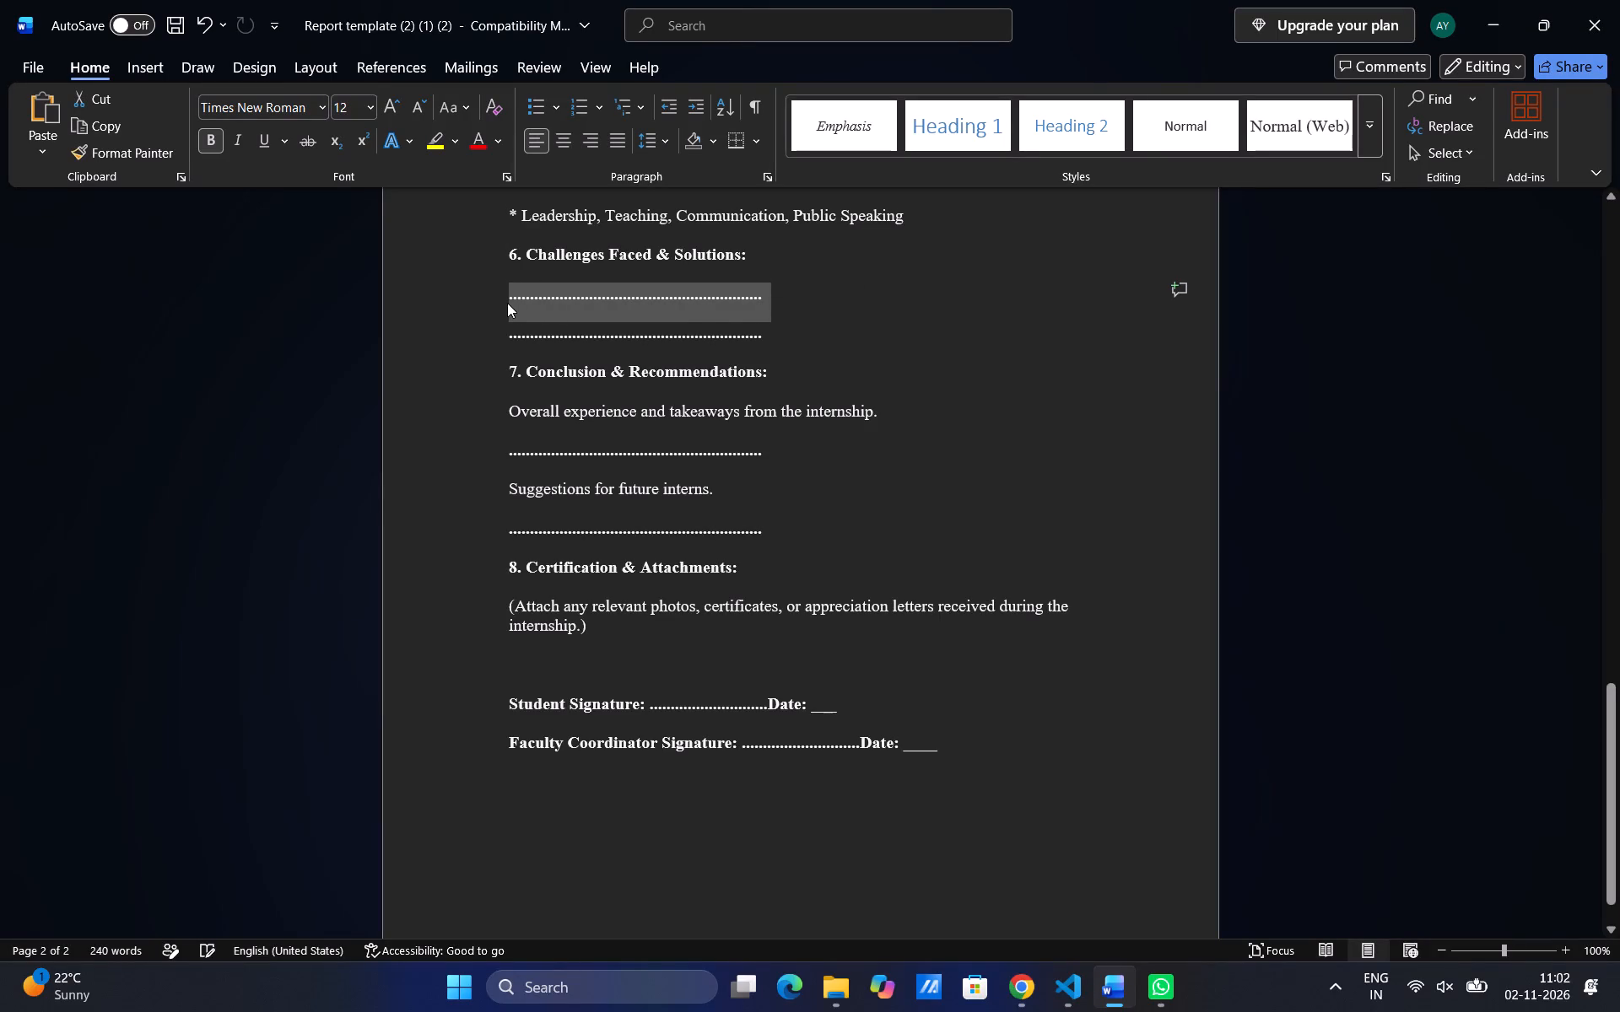
{"action": "key", "text": "ctrl+v"}
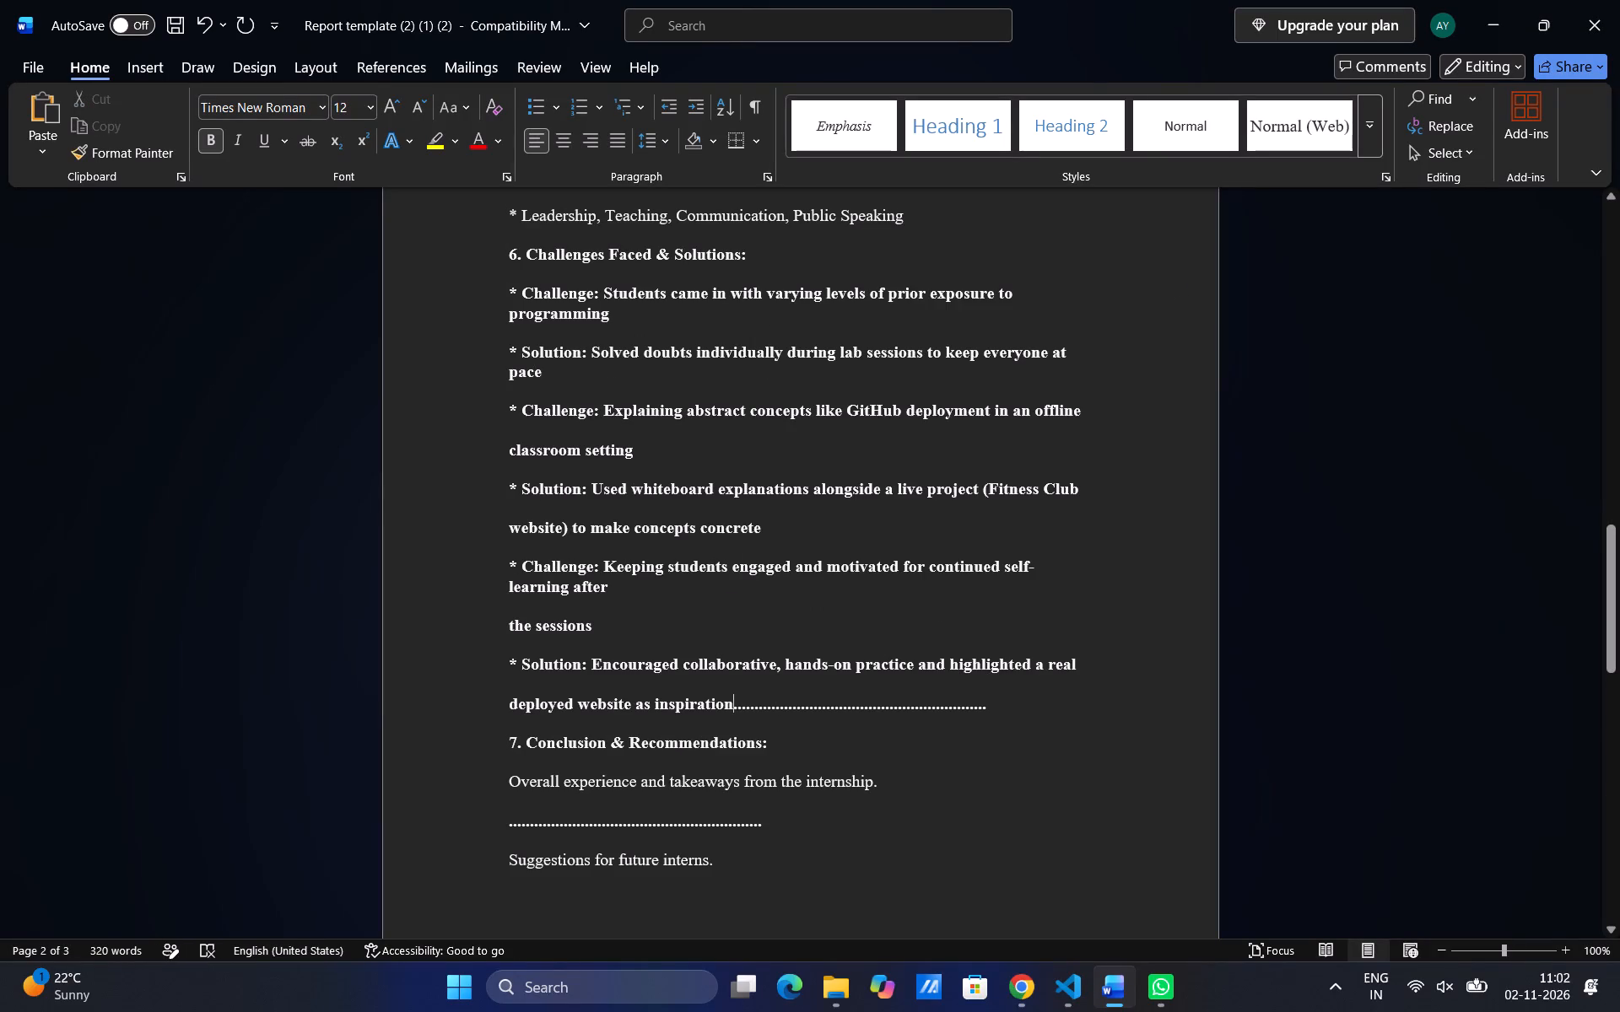
Remove the bold formatting from all the challenge and solution text under Challenges Faced & Solutions.
{"action": "left_click_drag", "start_coordinate": [732, 706], "coordinate": [496, 295]}
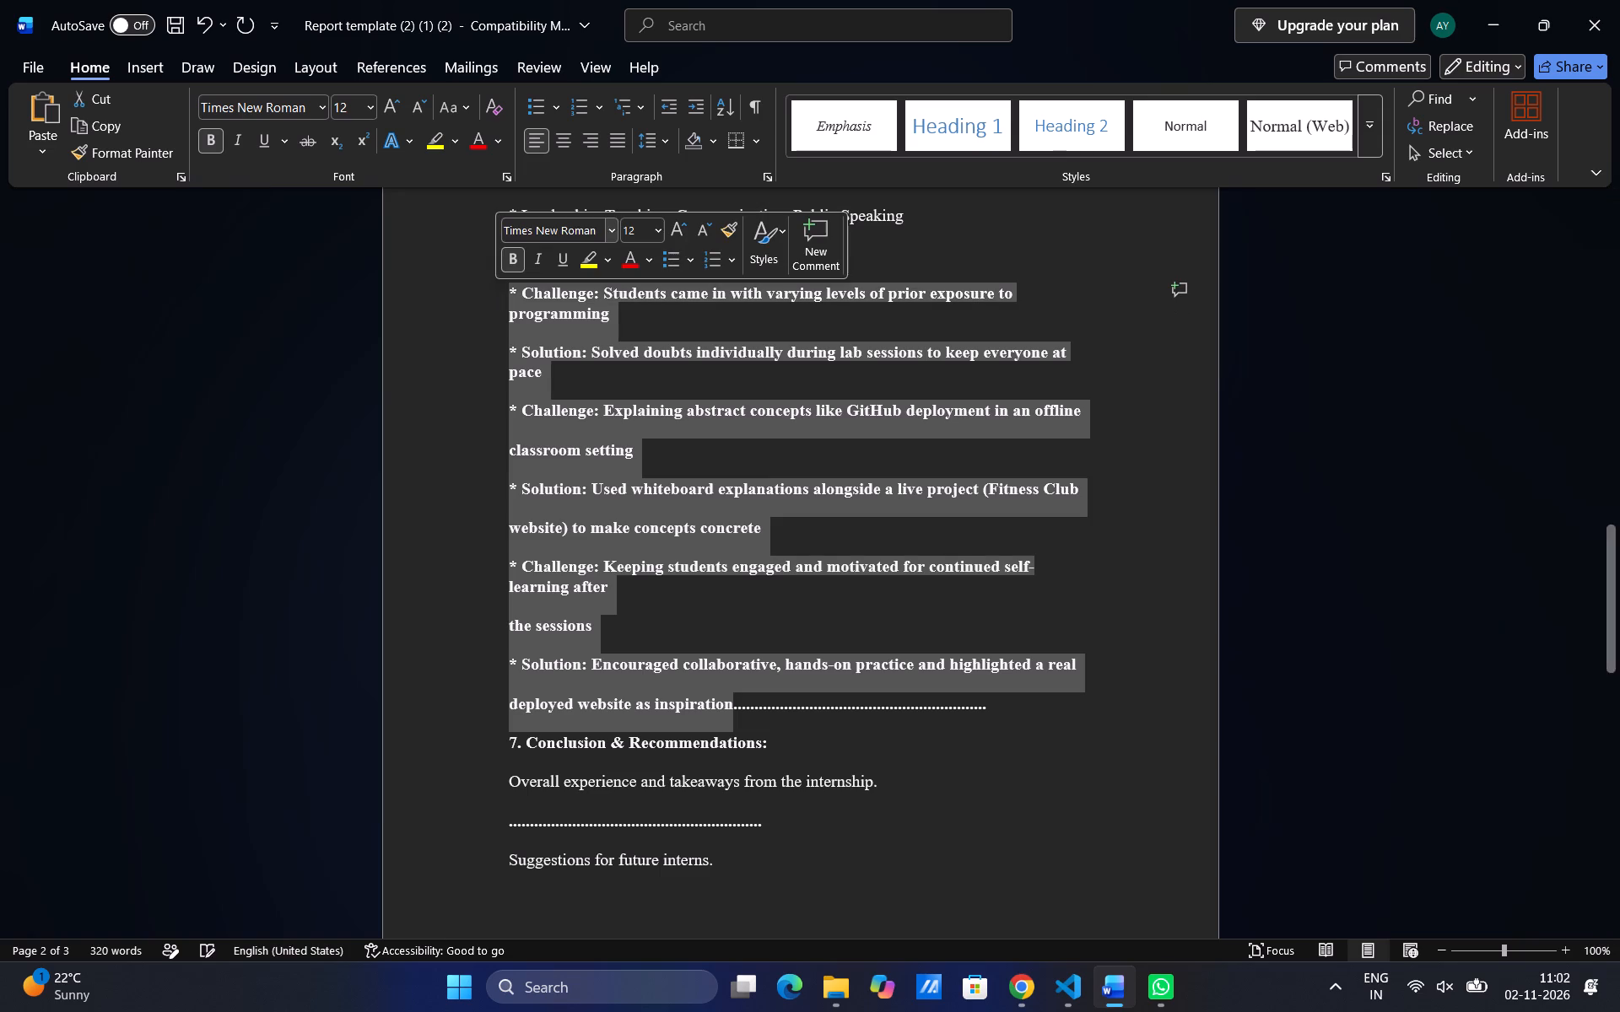
{"action": "left_click", "coordinate": [505, 266]}
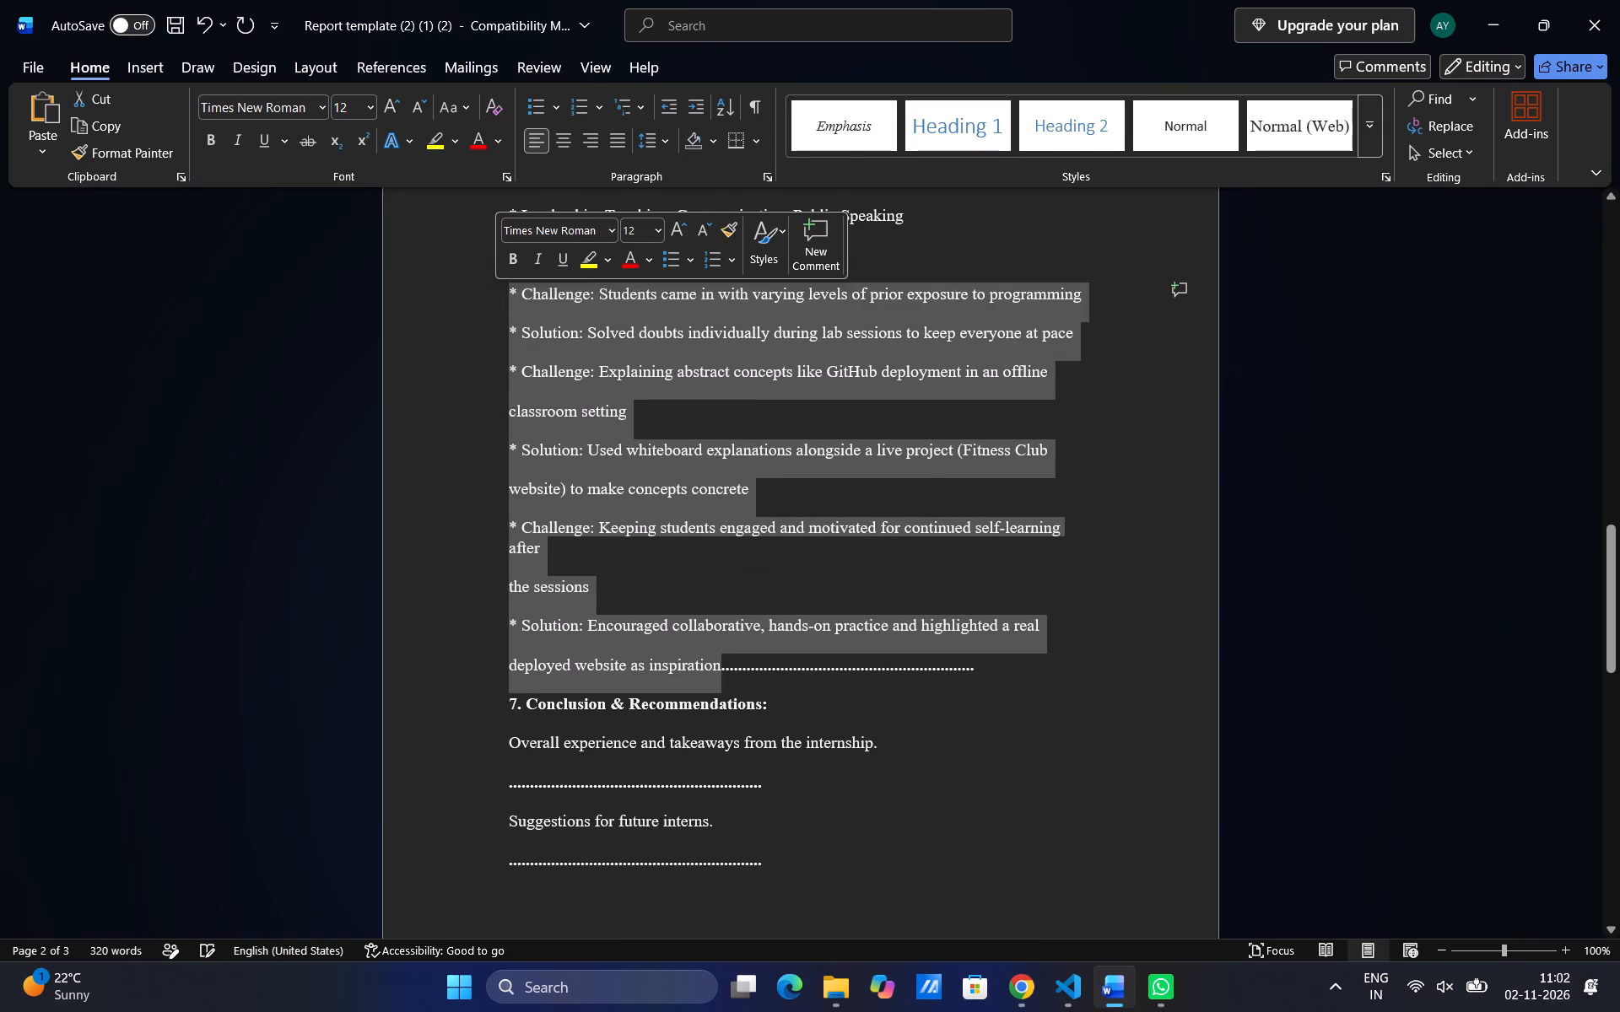
{"action": "left_click", "coordinate": [444, 460]}
Delete the leftover dots following "deployed website as inspiration" at the end of the Challenges Faced & Solutions section.
{"action": "left_click_drag", "start_coordinate": [981, 674], "coordinate": [732, 675]}
{"action": "key", "text": "BackSpace"}
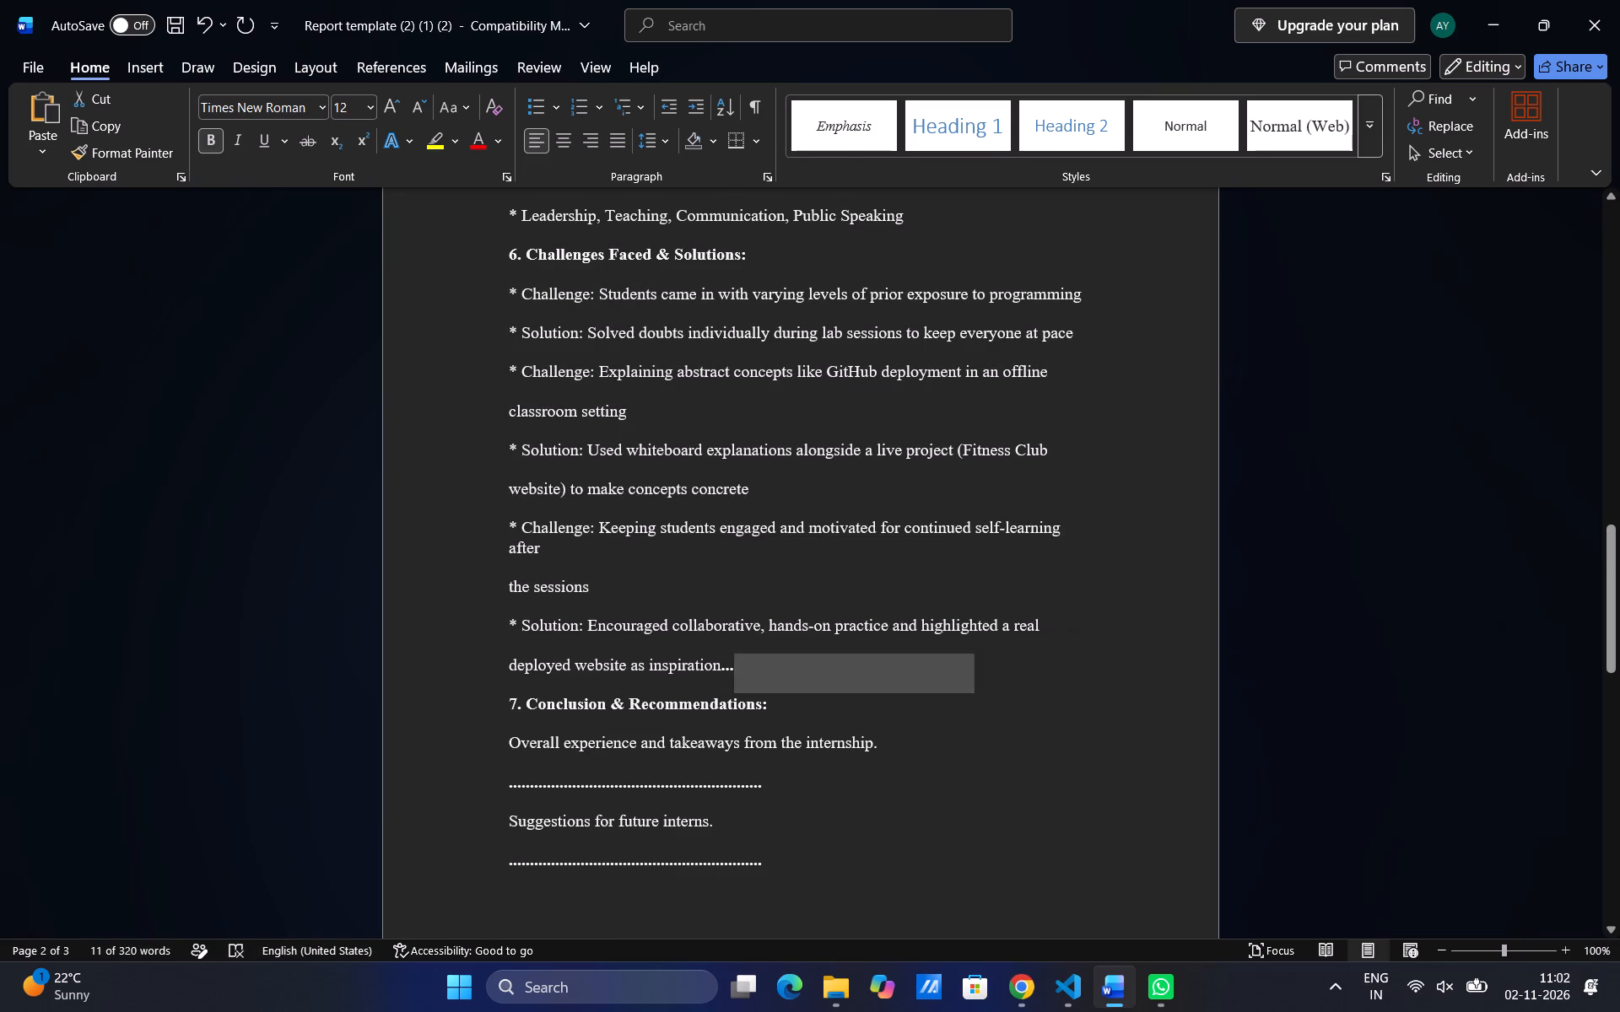
{"action": "key", "text": "BackSpace"}
{"action": "key", "text": "BackSpace"}
{"action": "key", "text": "BackSpace"}
{"action": "scroll", "coordinate": [732, 675], "scroll_direction": "down", "scroll_amount": 1}
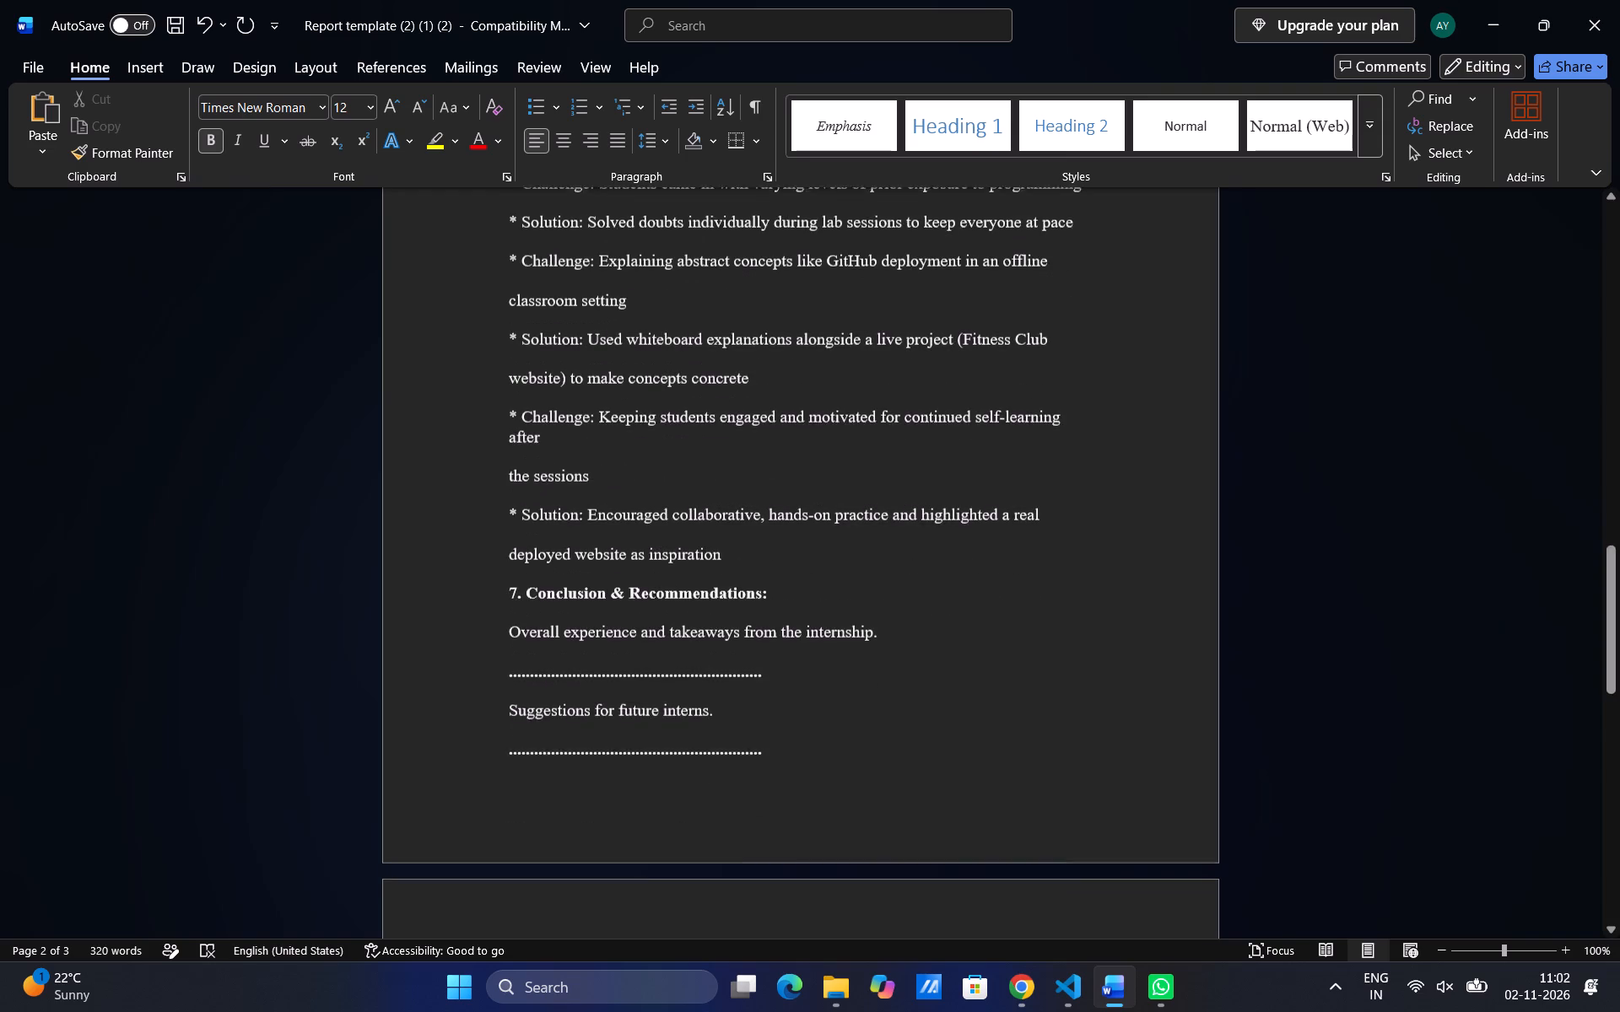
{"action": "scroll", "coordinate": [732, 675], "scroll_direction": "down", "scroll_amount": 1}
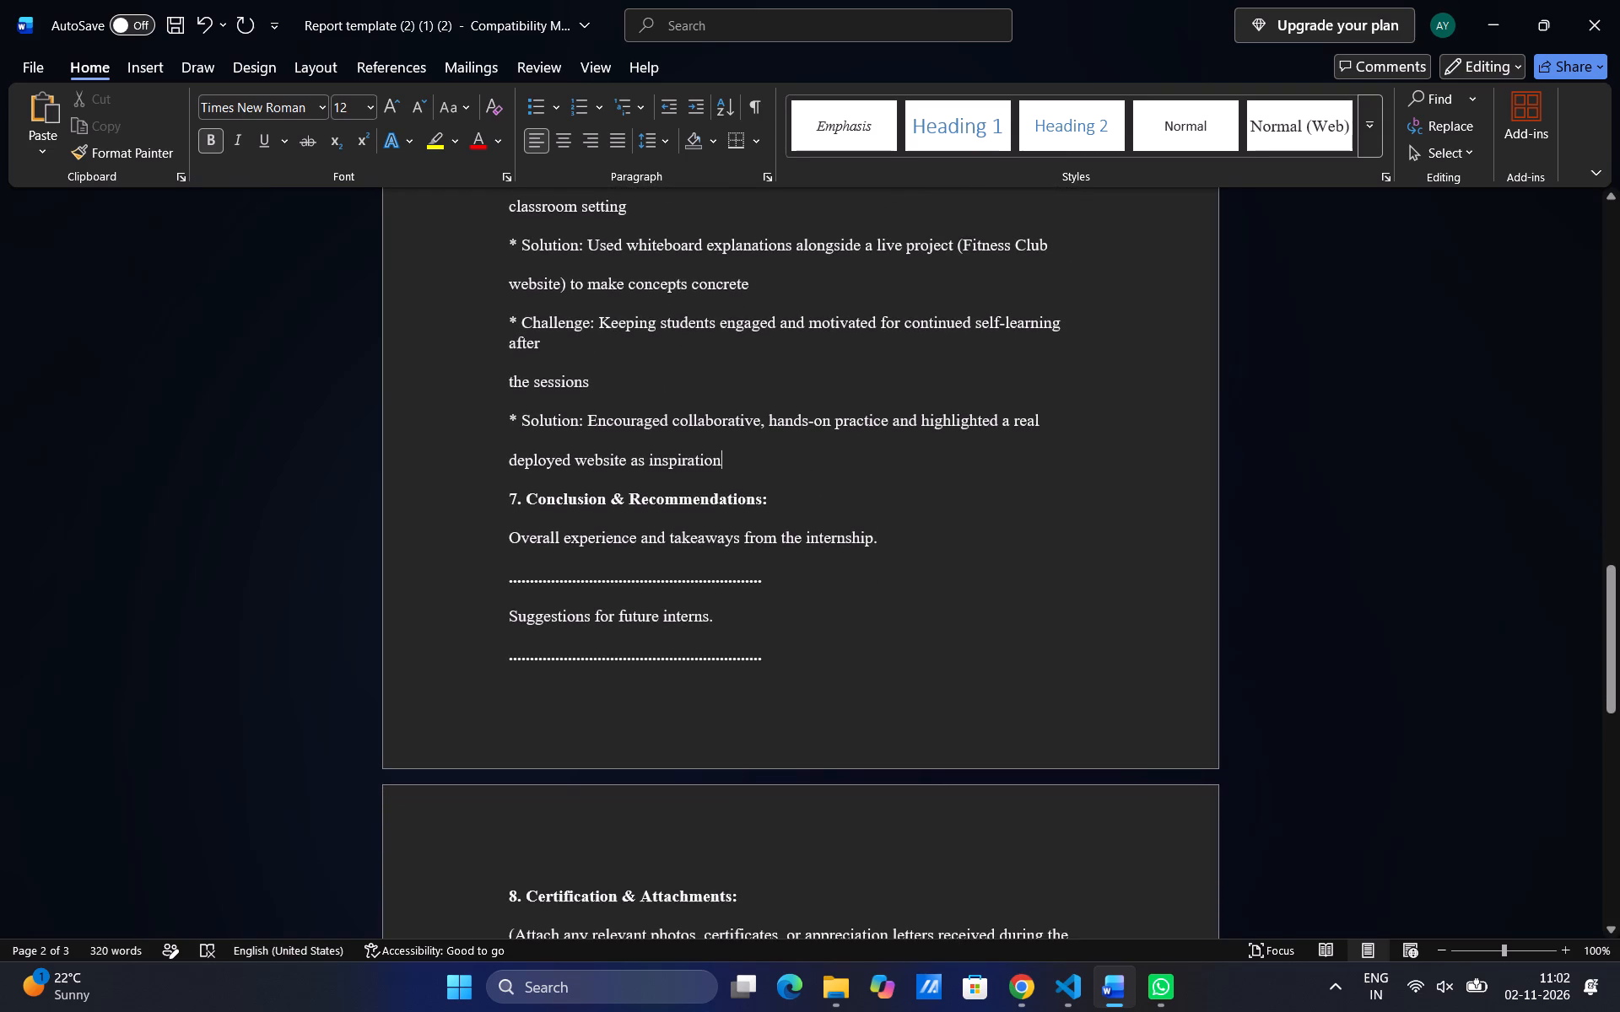
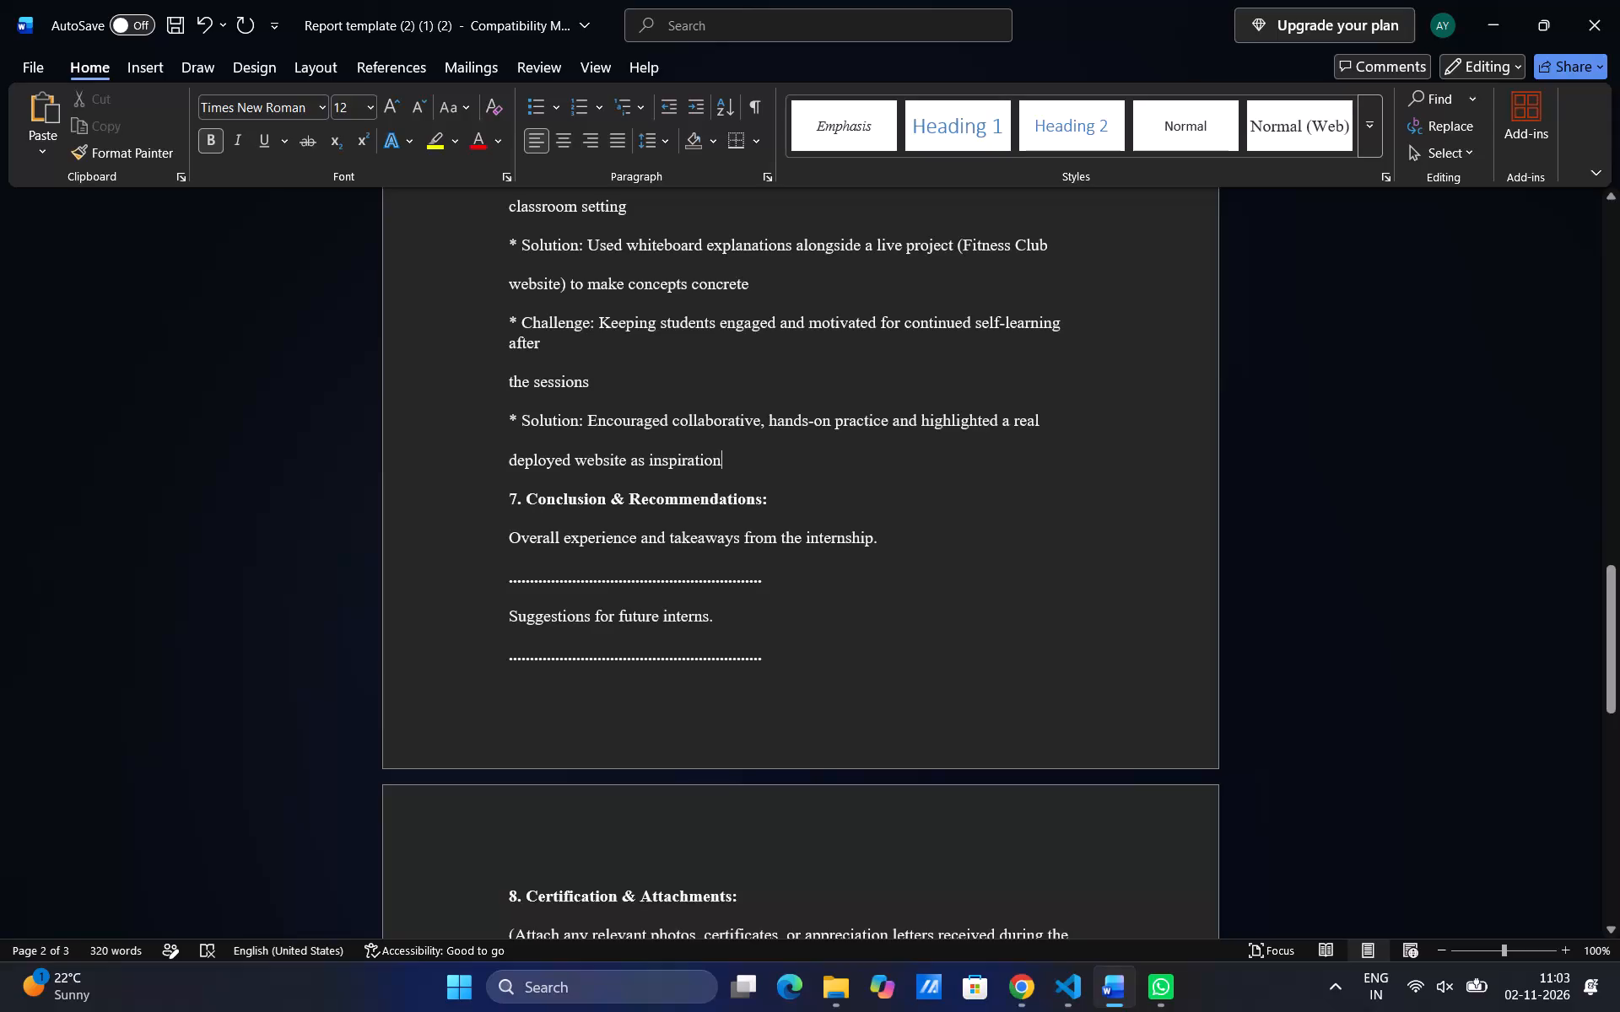
Paste the copied internship takeaways text at the start of the first dotted line under Conclusion & Recommendations.
{"action": "left_click", "coordinate": [502, 575]}
{"action": "key", "text": "ctrl+v"}
Remove bold from the pasted takeaways, from "* The internship successfully achieved" through "learners".
{"action": "scroll", "coordinate": [599, 614], "scroll_direction": "down", "scroll_amount": 1}
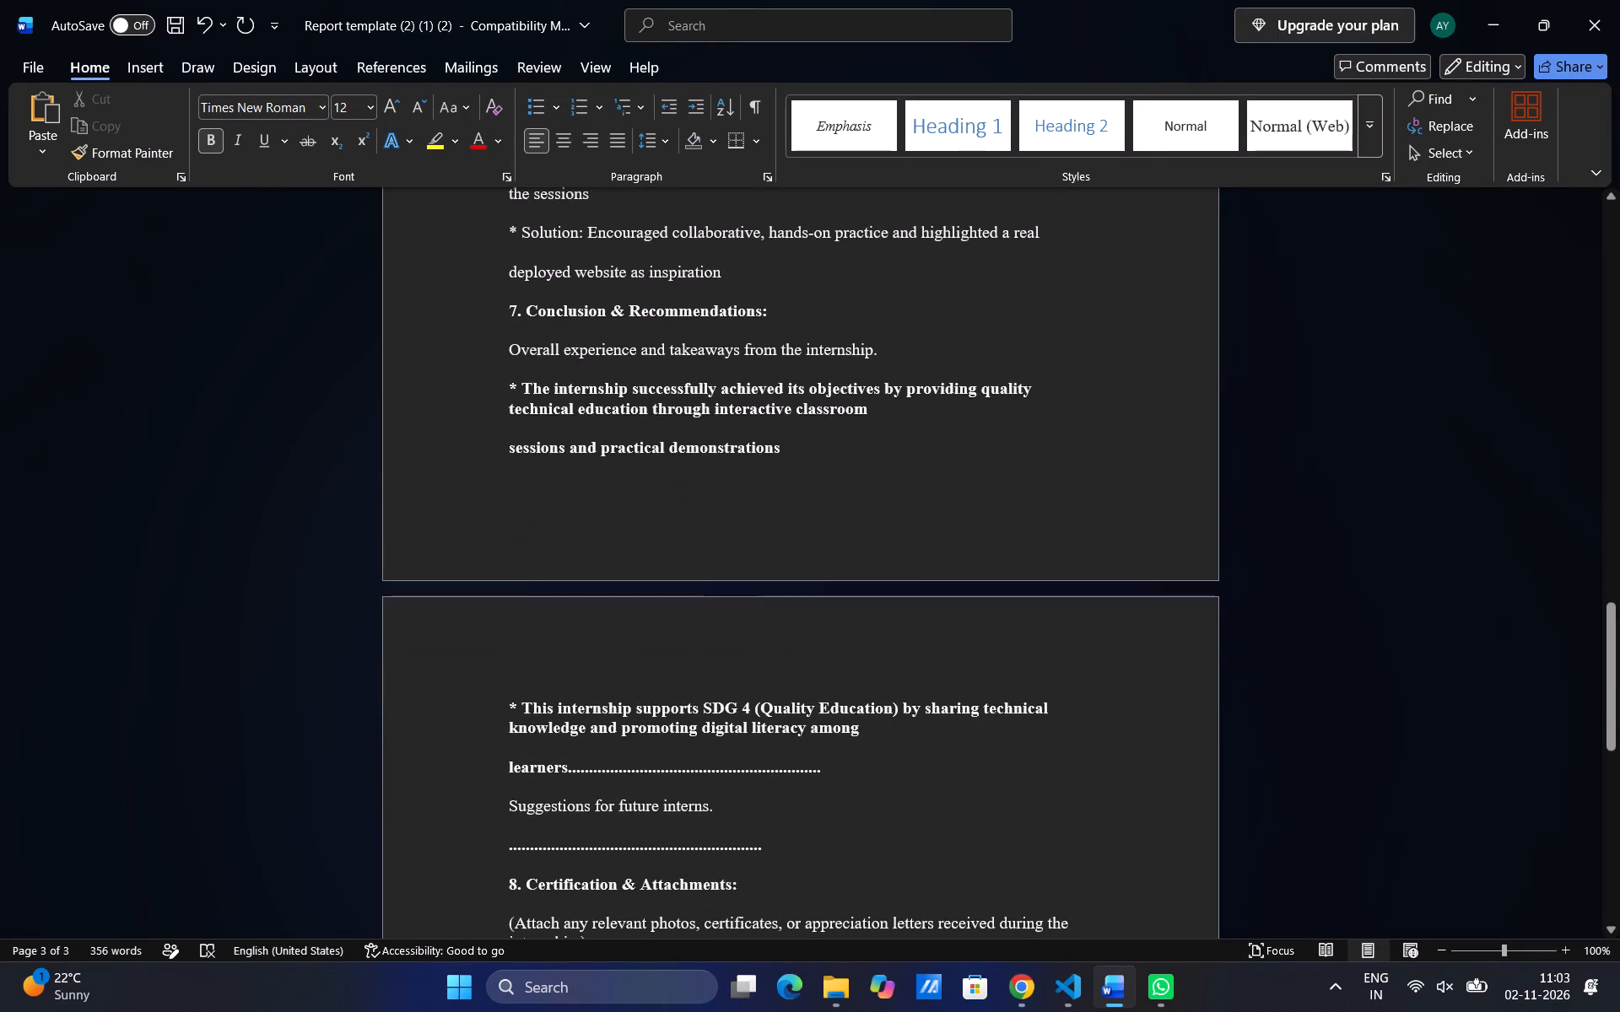
{"action": "scroll", "coordinate": [599, 614], "scroll_direction": "down", "scroll_amount": 1}
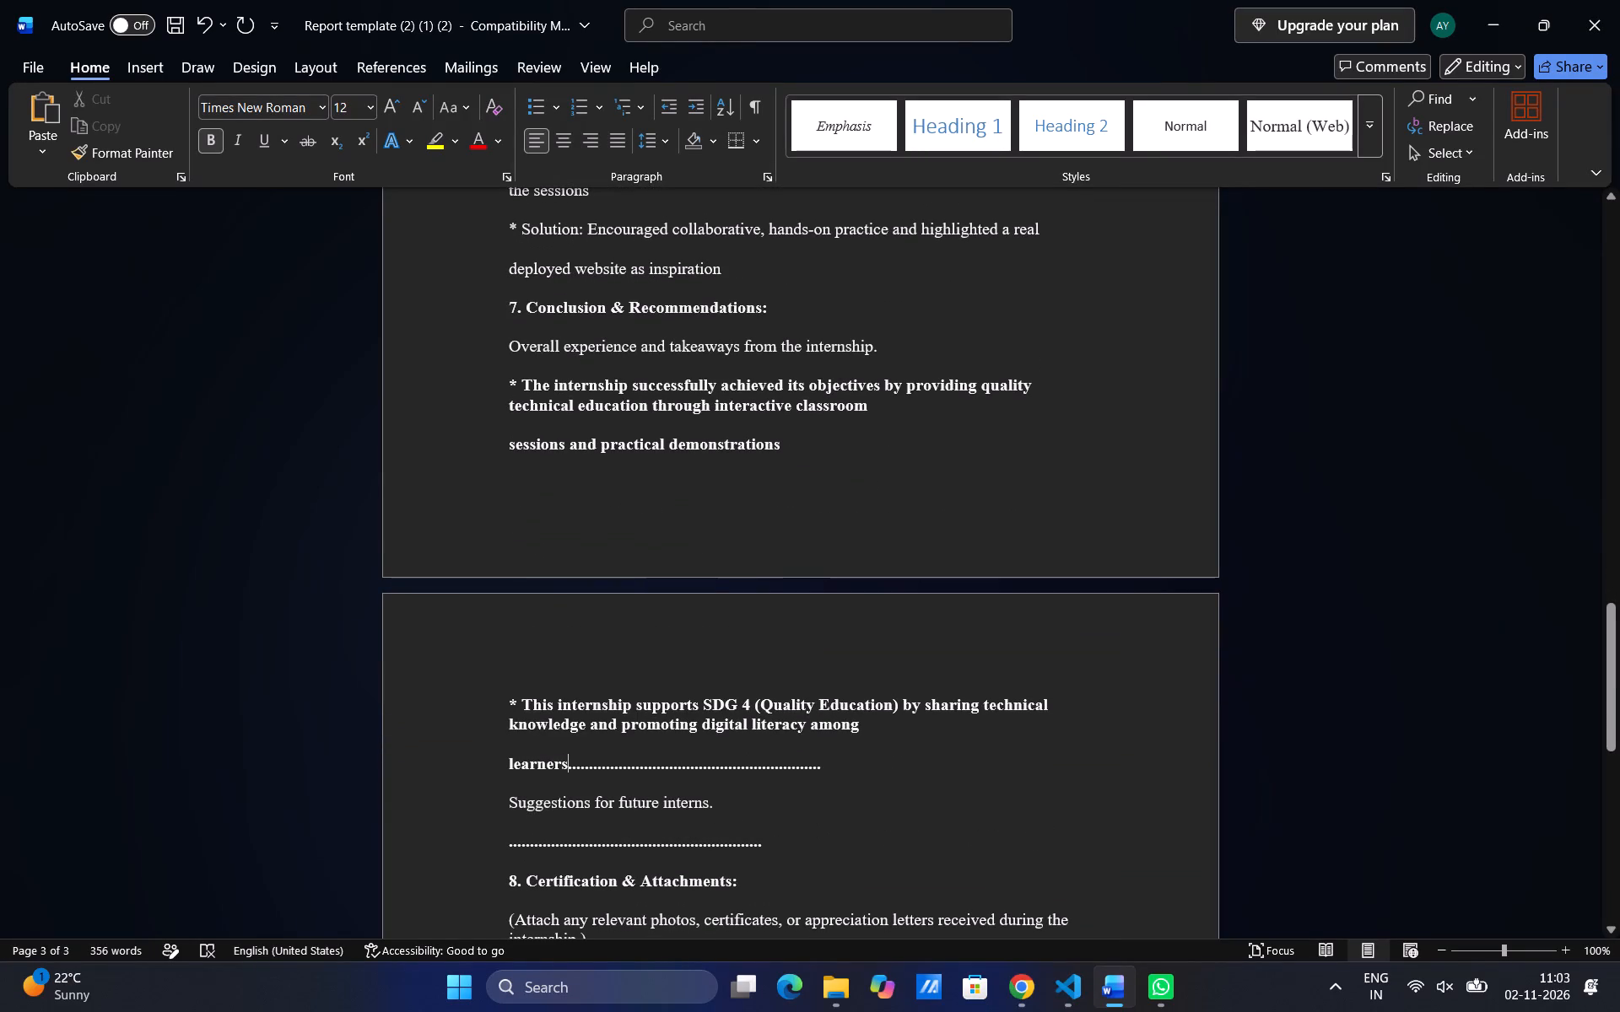
{"action": "left_click_drag", "start_coordinate": [567, 765], "coordinate": [498, 386]}
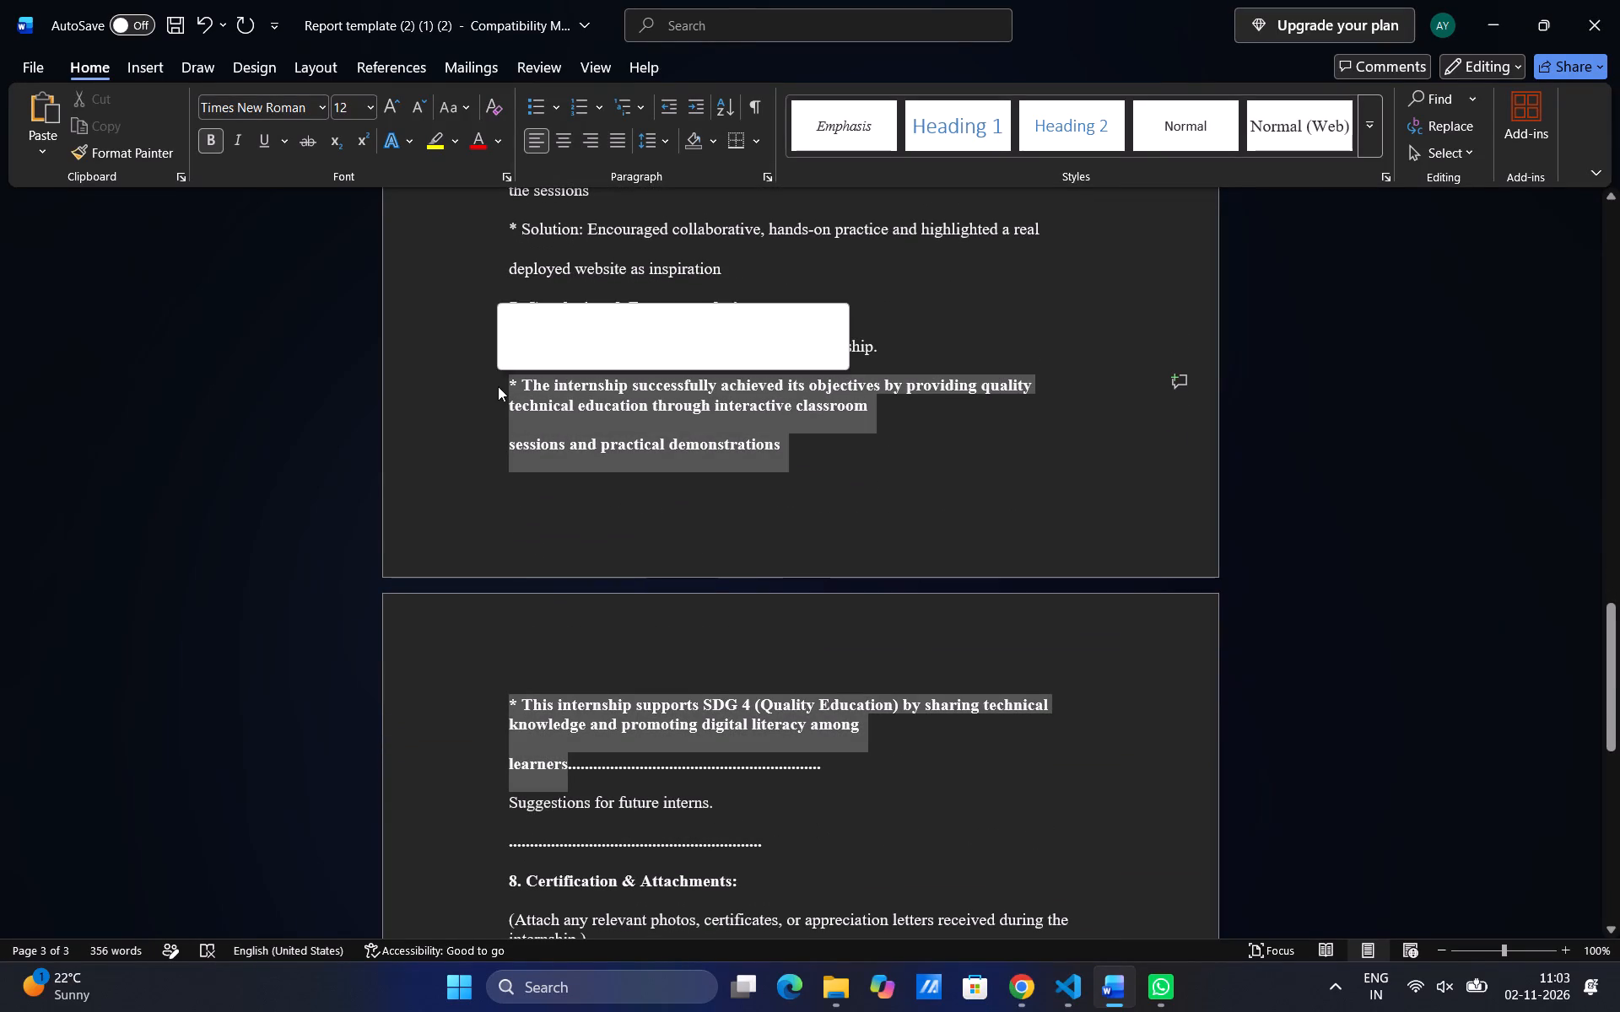
{"action": "left_click", "coordinate": [517, 346]}
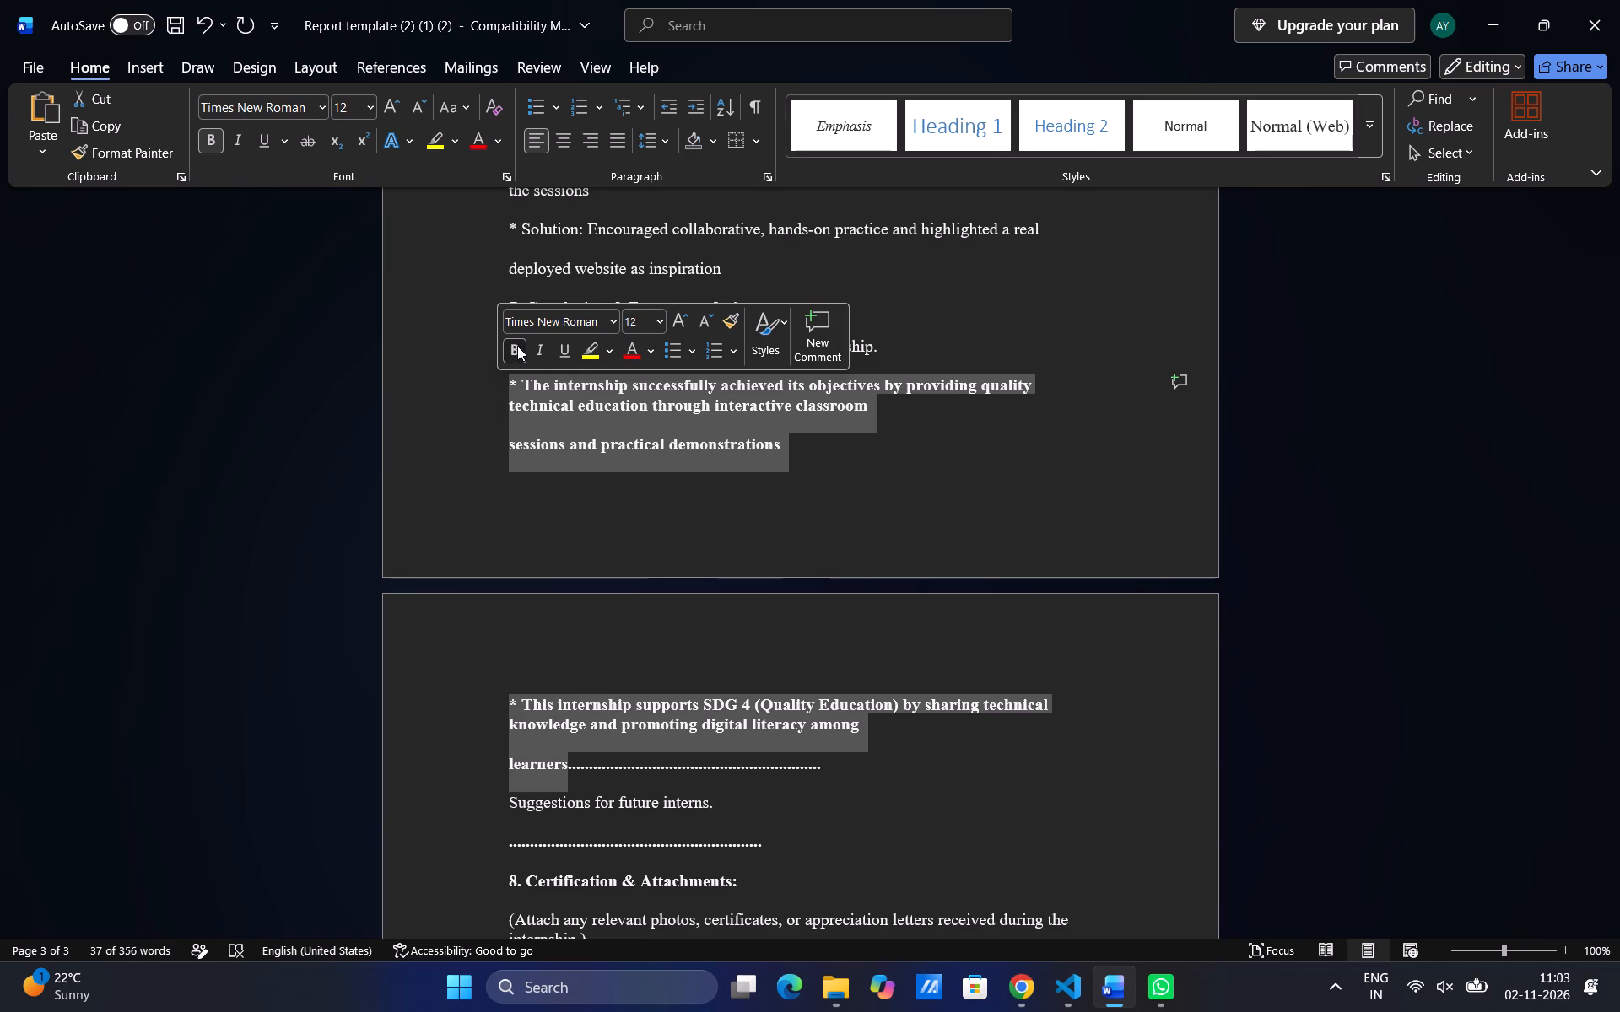
{"action": "left_click", "coordinate": [579, 527]}
Delete the prompt "Overall experience and takeaways from the internship." under the Conclusion & Recommendations heading.
{"action": "scroll", "coordinate": [579, 527], "scroll_direction": "down", "scroll_amount": 2}
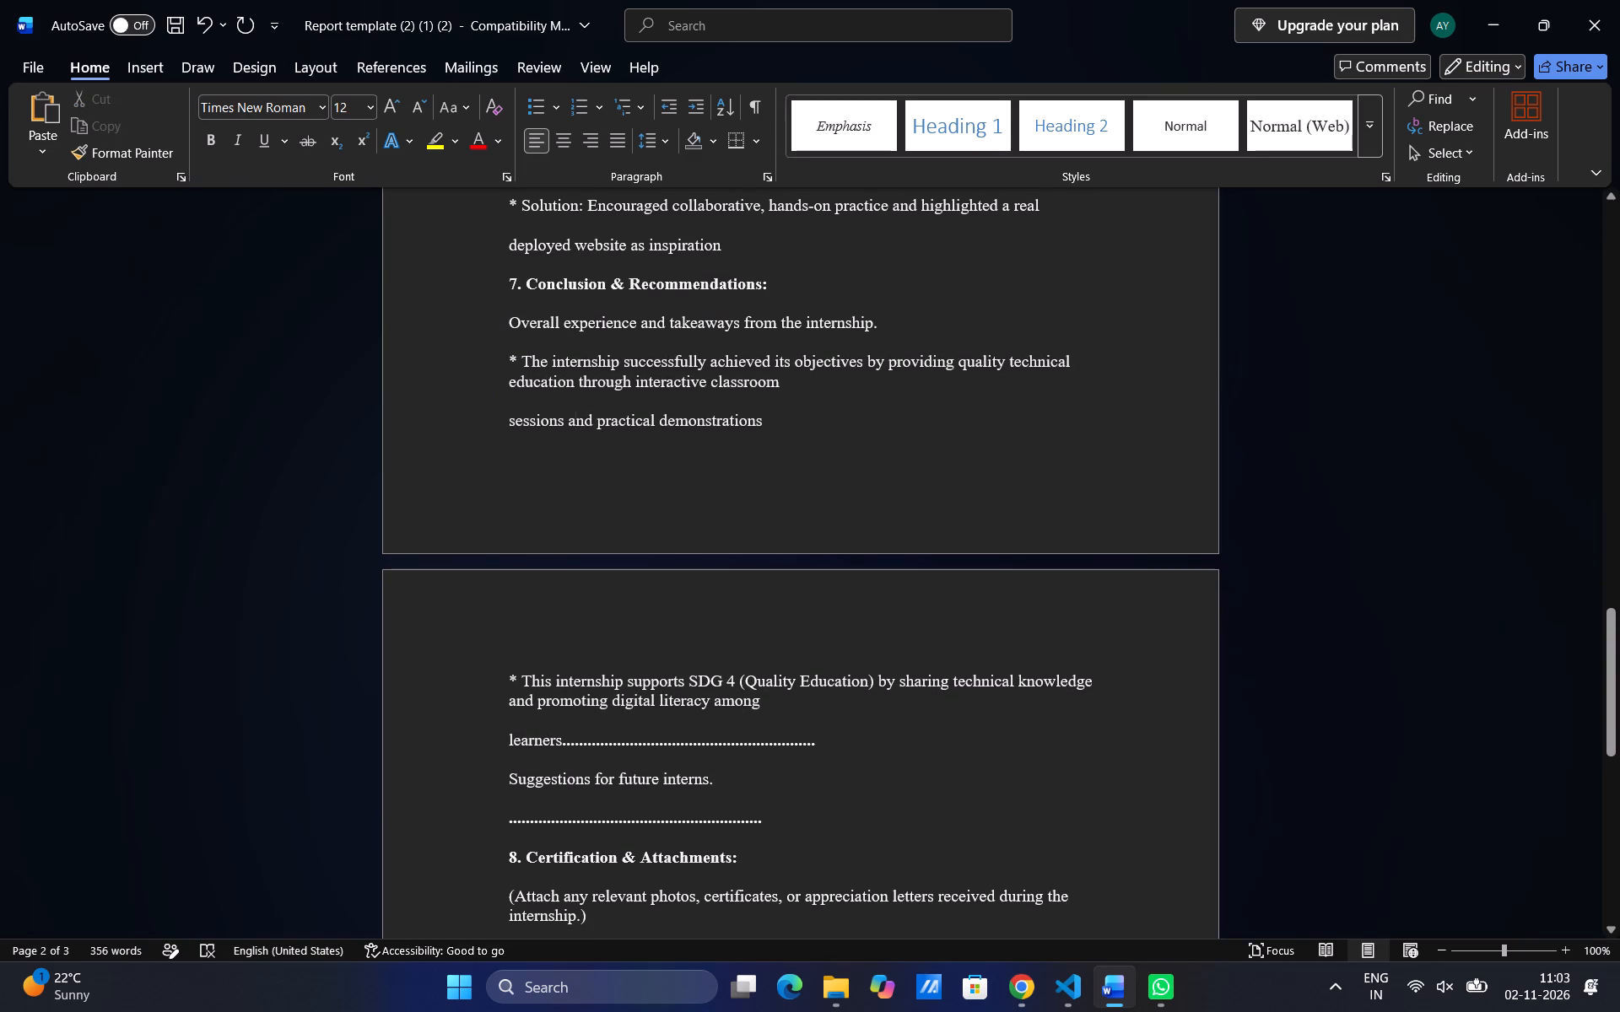
{"action": "left_click_drag", "start_coordinate": [877, 320], "coordinate": [492, 318]}
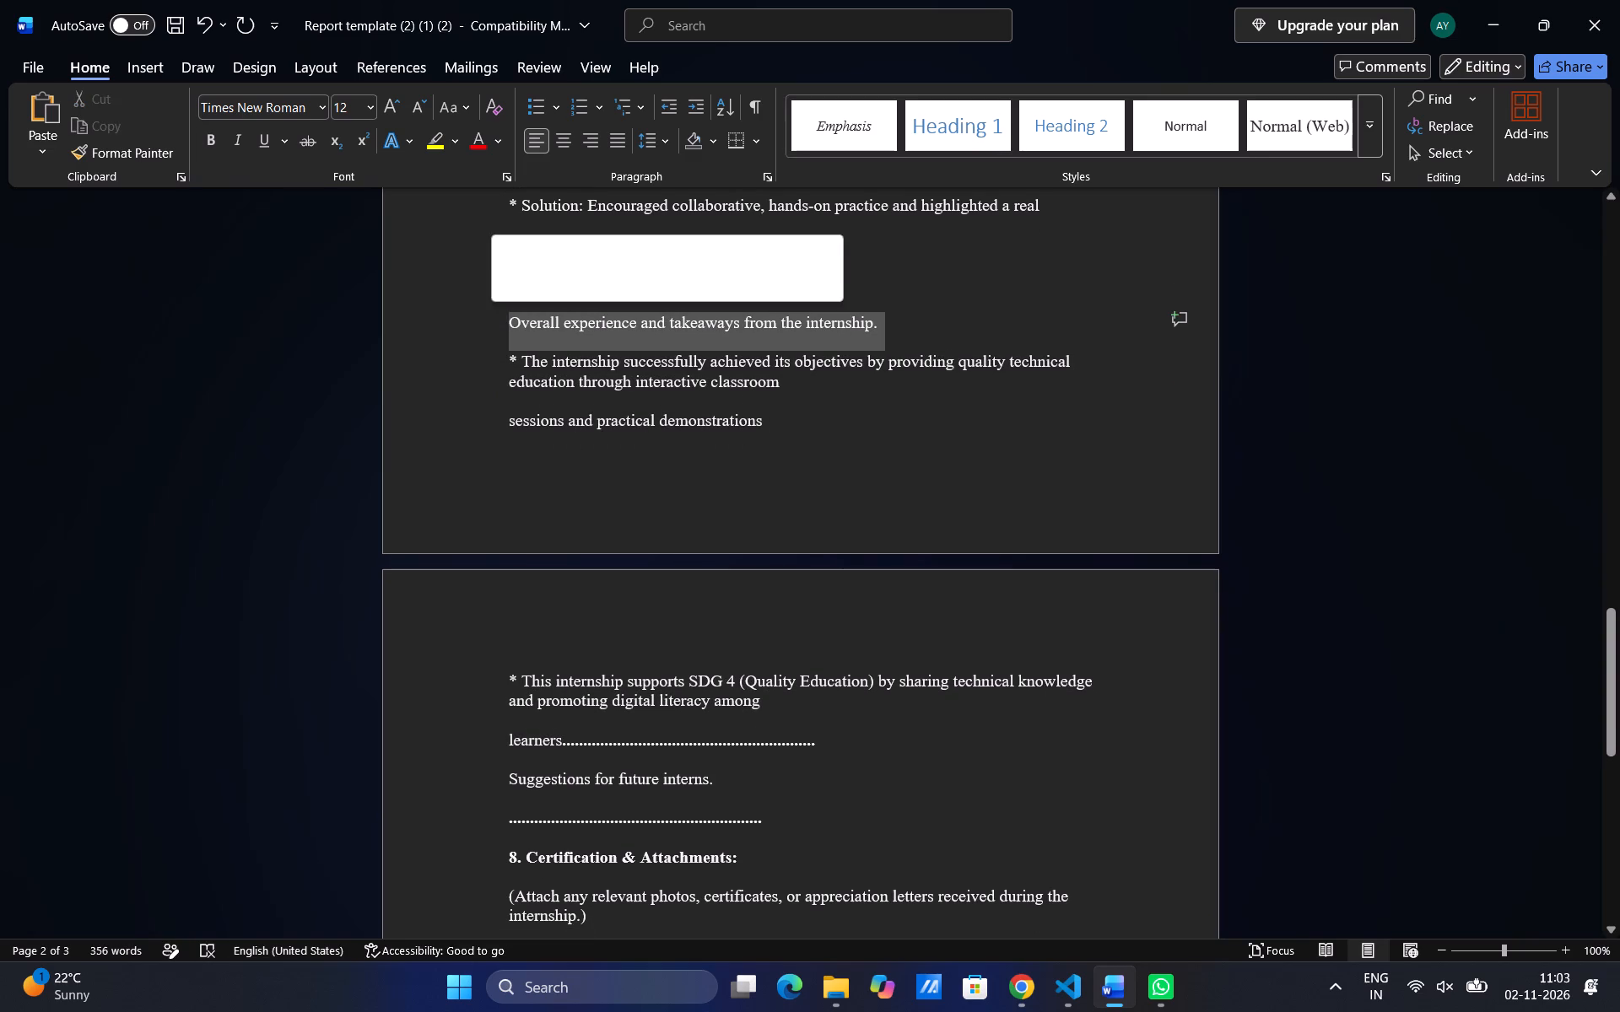
{"action": "key", "text": "BackSpace"}
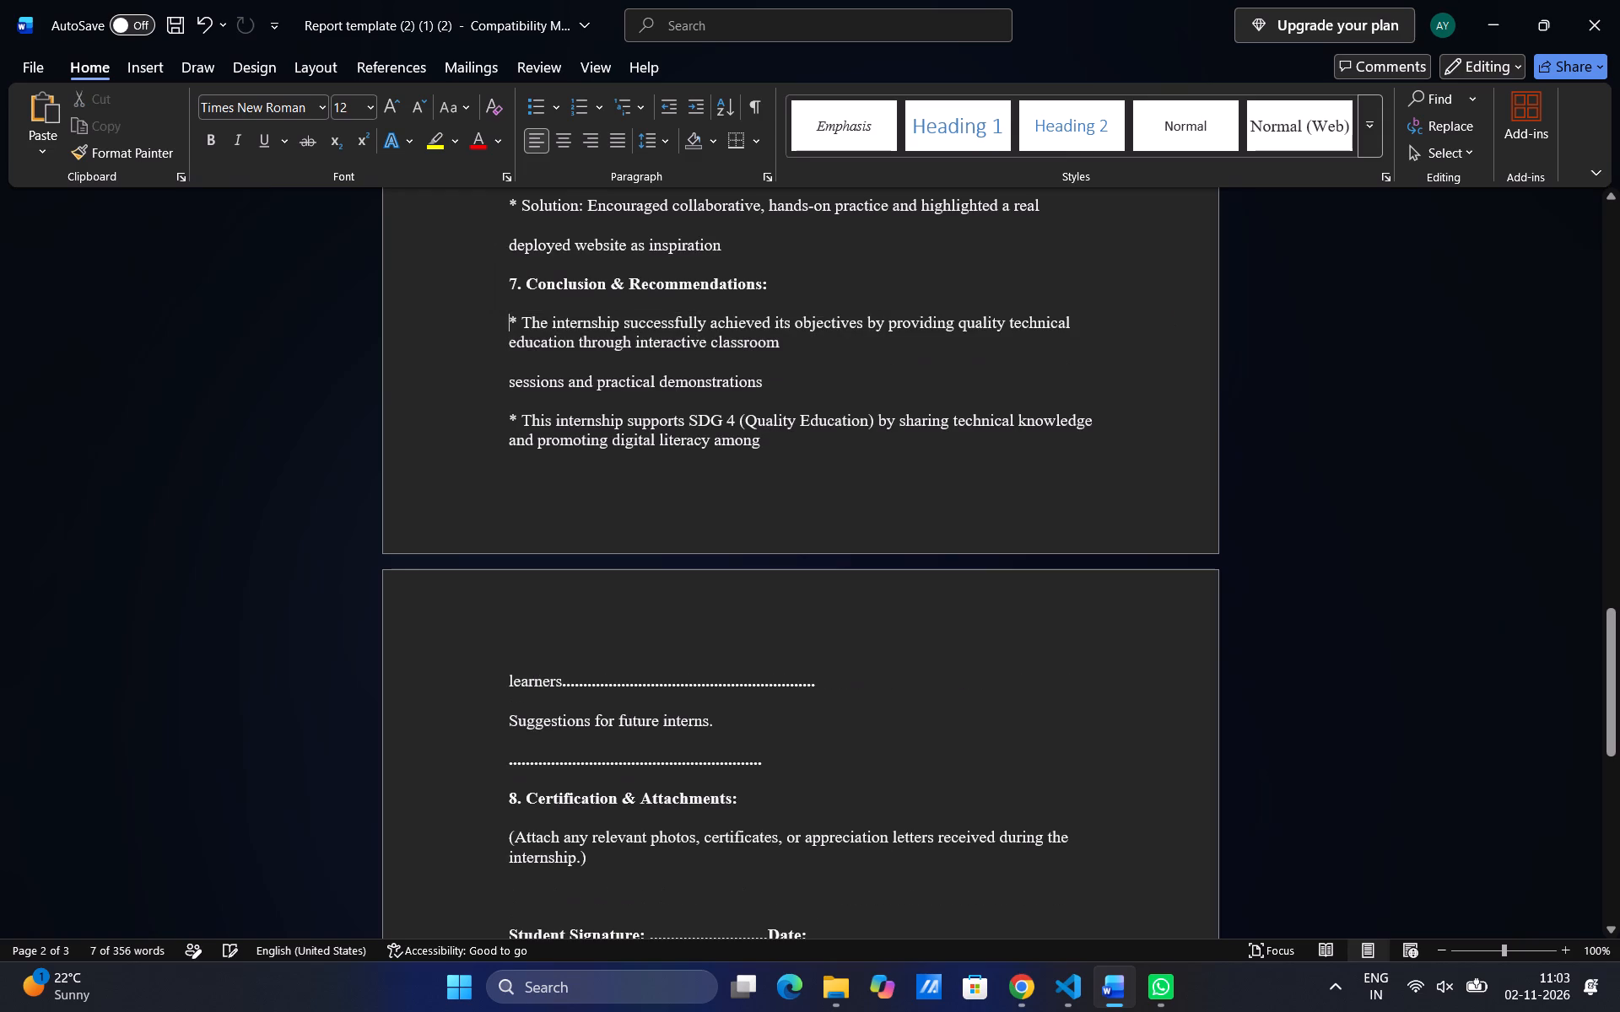
Review the report backwards from Conclusion & Recommendations to Student Details, checking the filled-in text of each section.
{"action": "scroll", "coordinate": [638, 369], "scroll_direction": "up", "scroll_amount": 3}
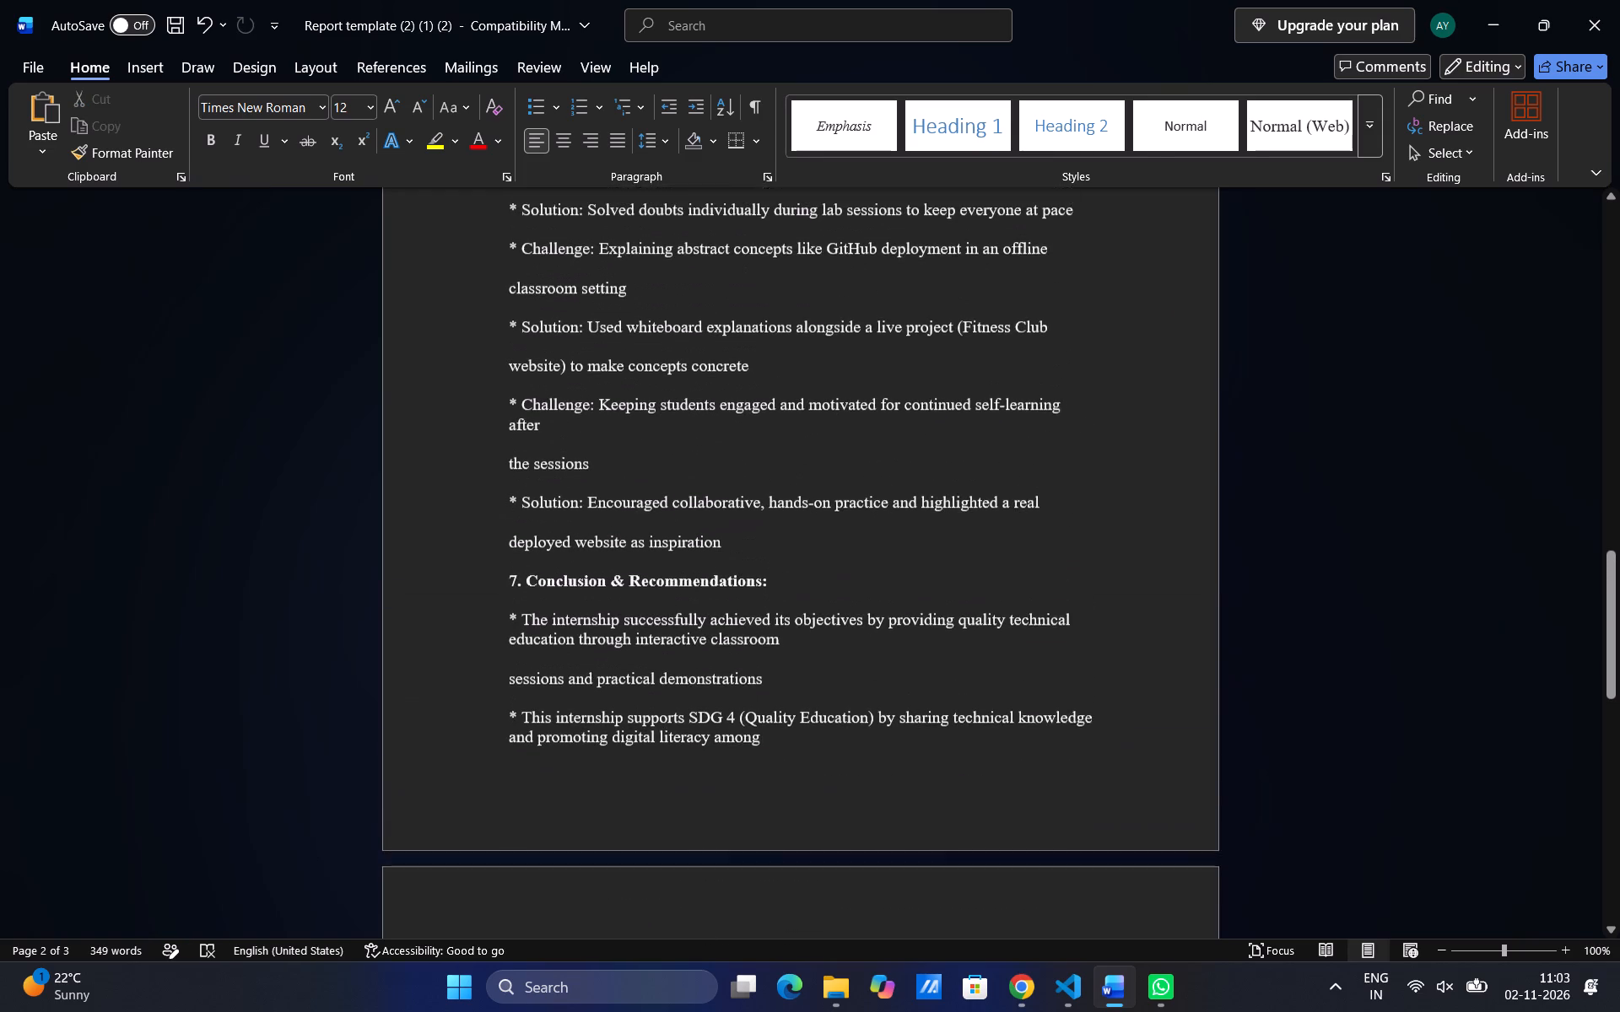
{"action": "scroll", "coordinate": [638, 369], "scroll_direction": "up", "scroll_amount": 3}
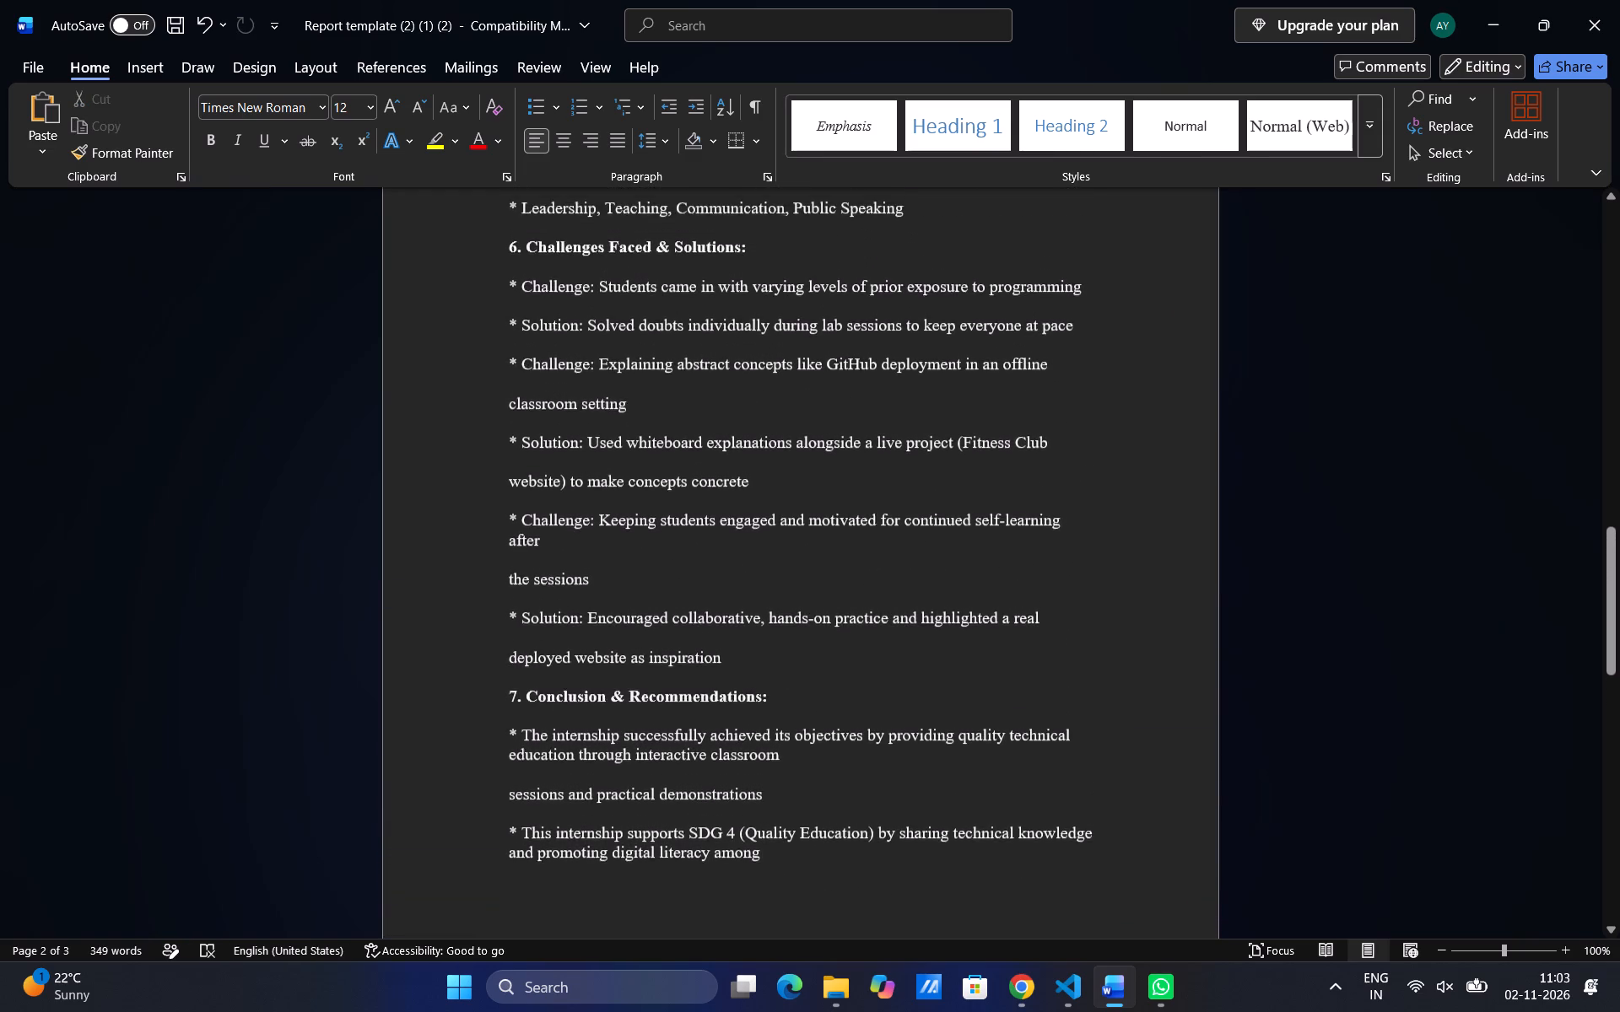
{"action": "scroll", "coordinate": [638, 369], "scroll_direction": "up", "scroll_amount": 3}
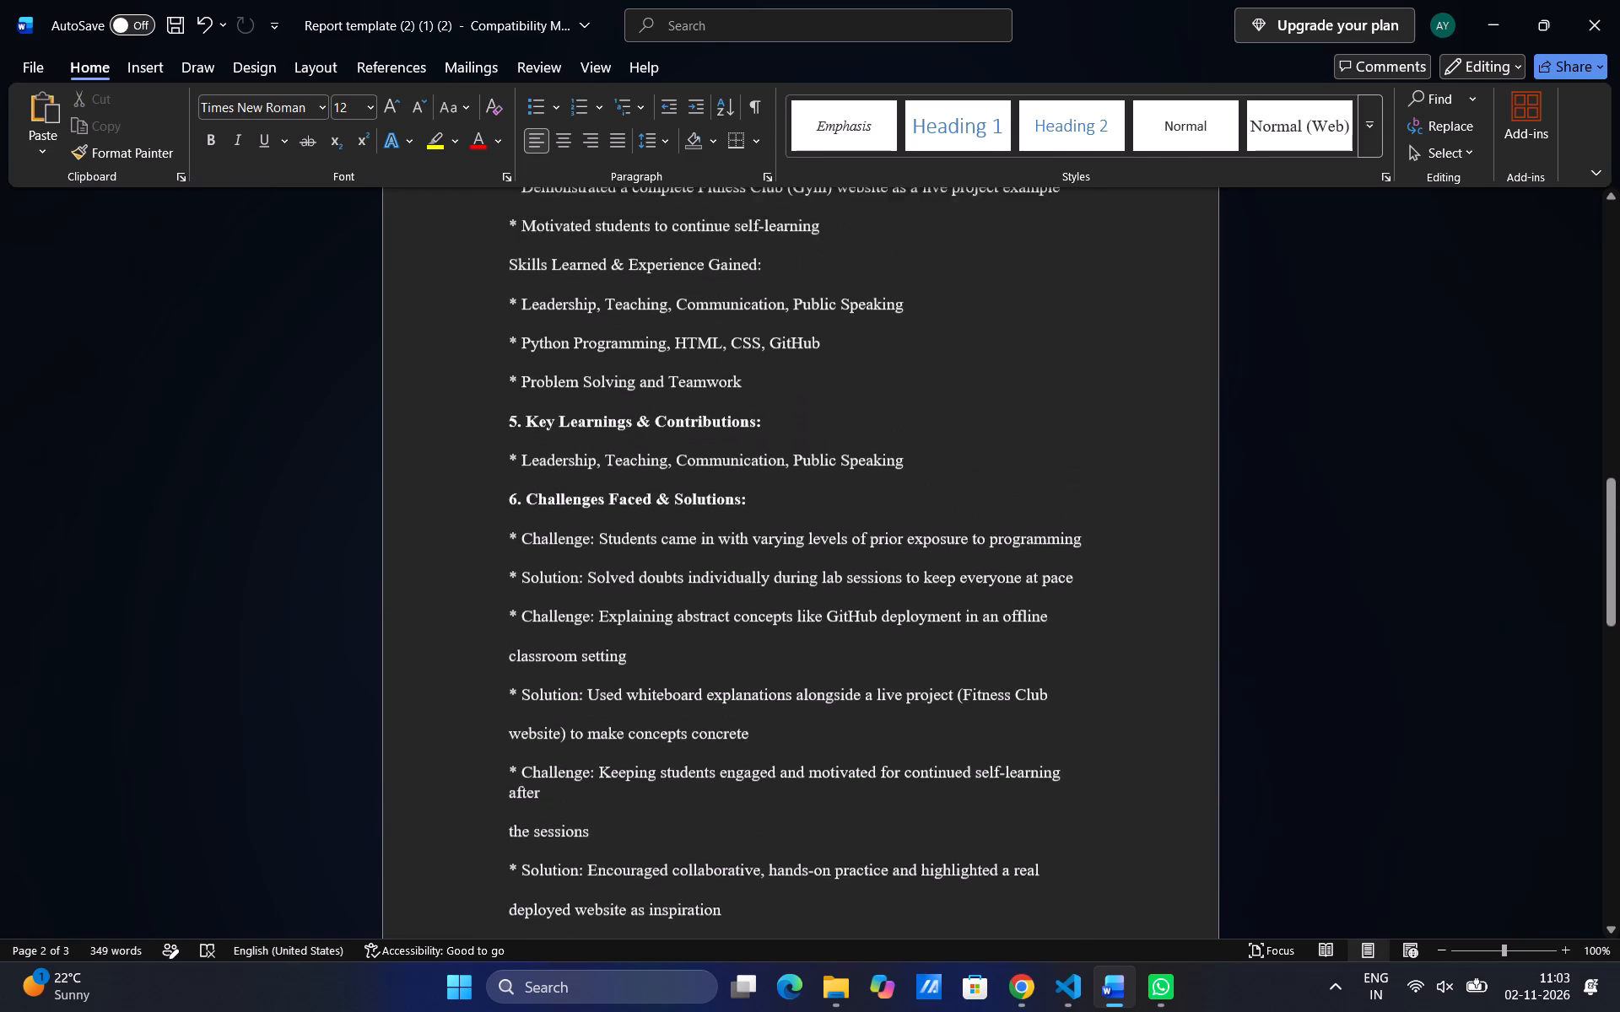
{"action": "scroll", "coordinate": [638, 369], "scroll_direction": "up", "scroll_amount": 3}
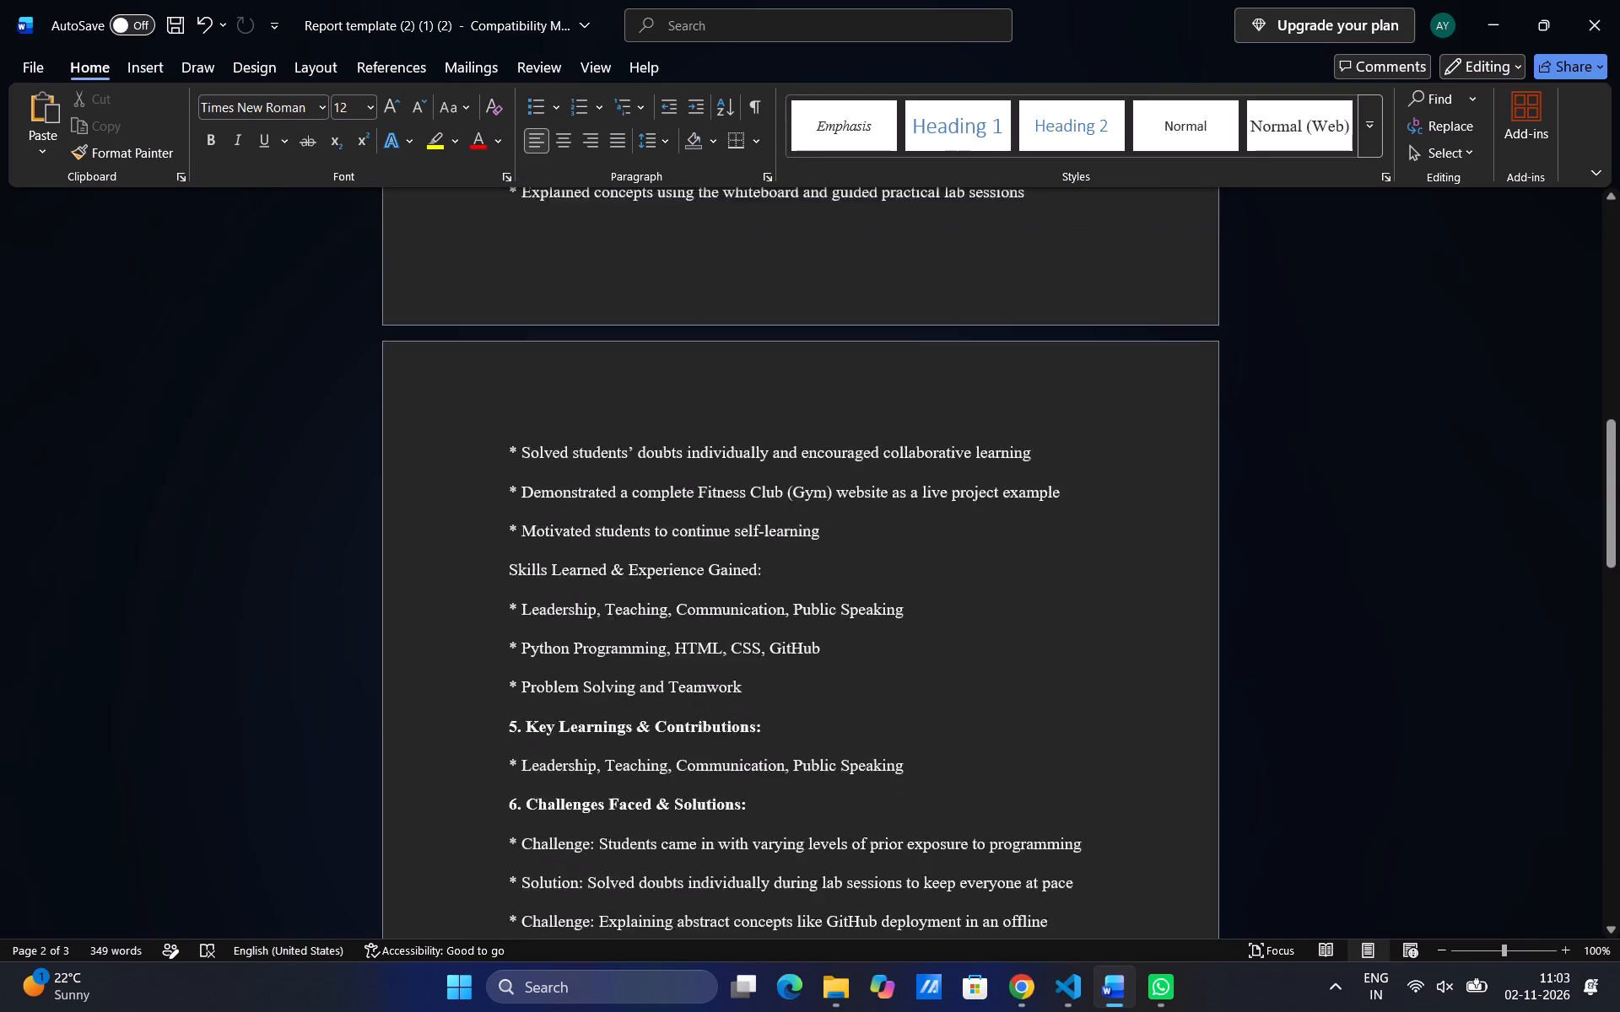
{"action": "scroll", "coordinate": [638, 369], "scroll_direction": "up", "scroll_amount": 2}
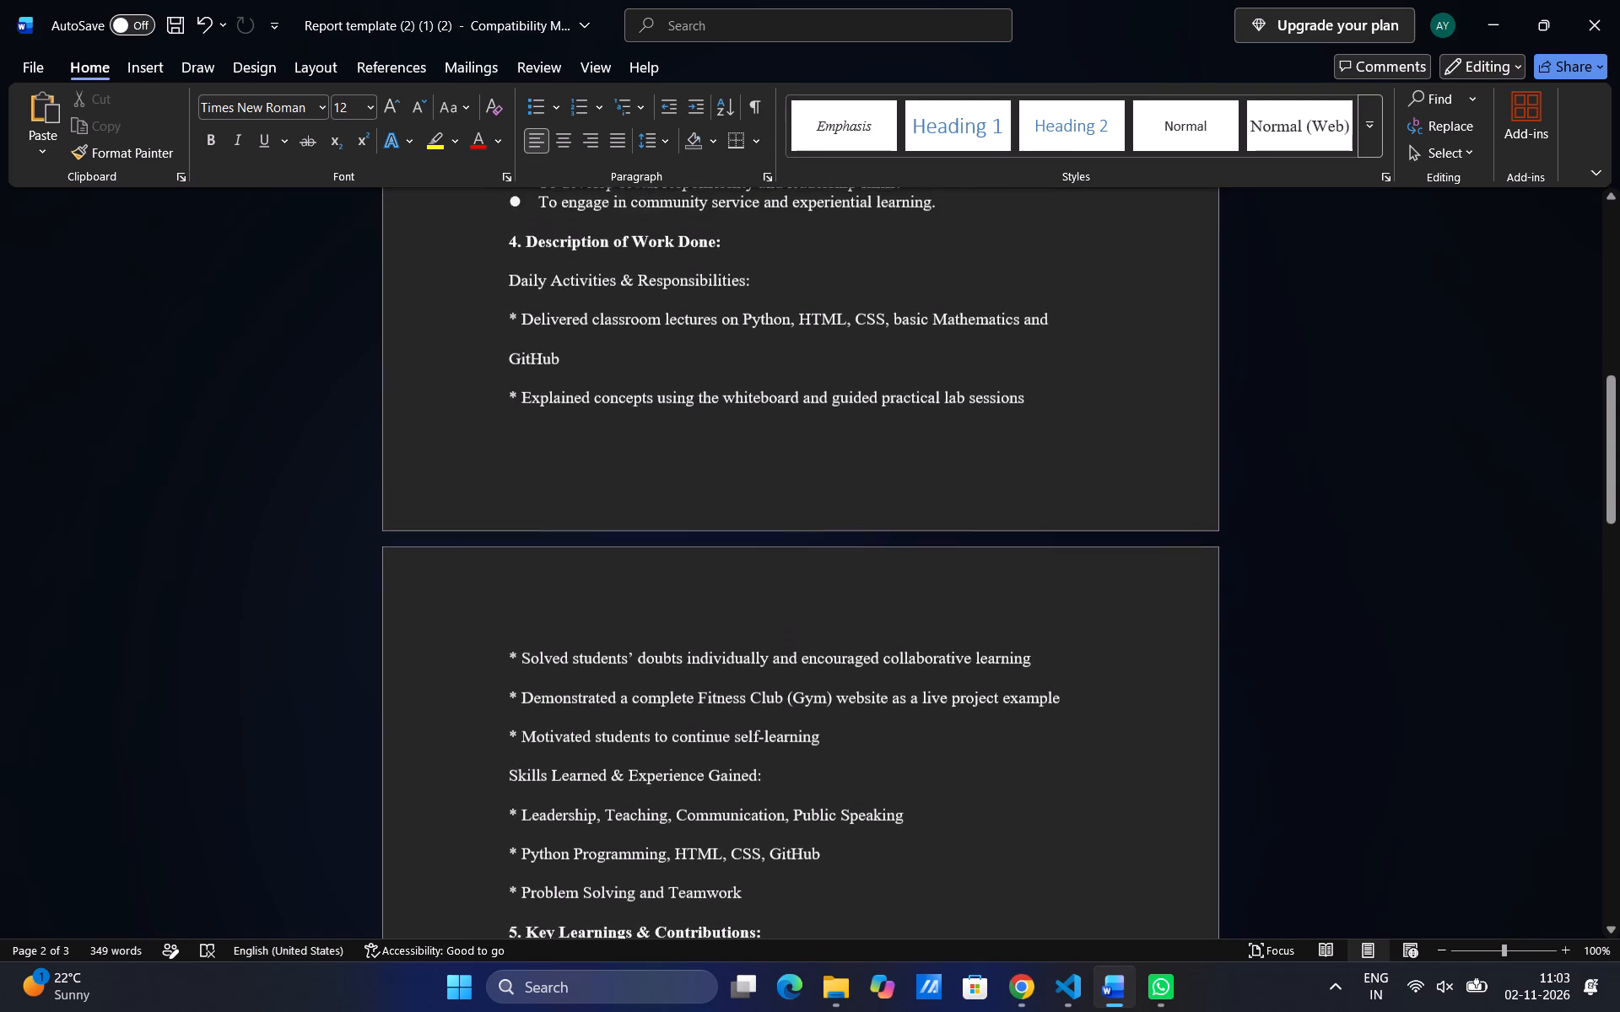
{"action": "scroll", "coordinate": [638, 369], "scroll_direction": "up", "scroll_amount": 3}
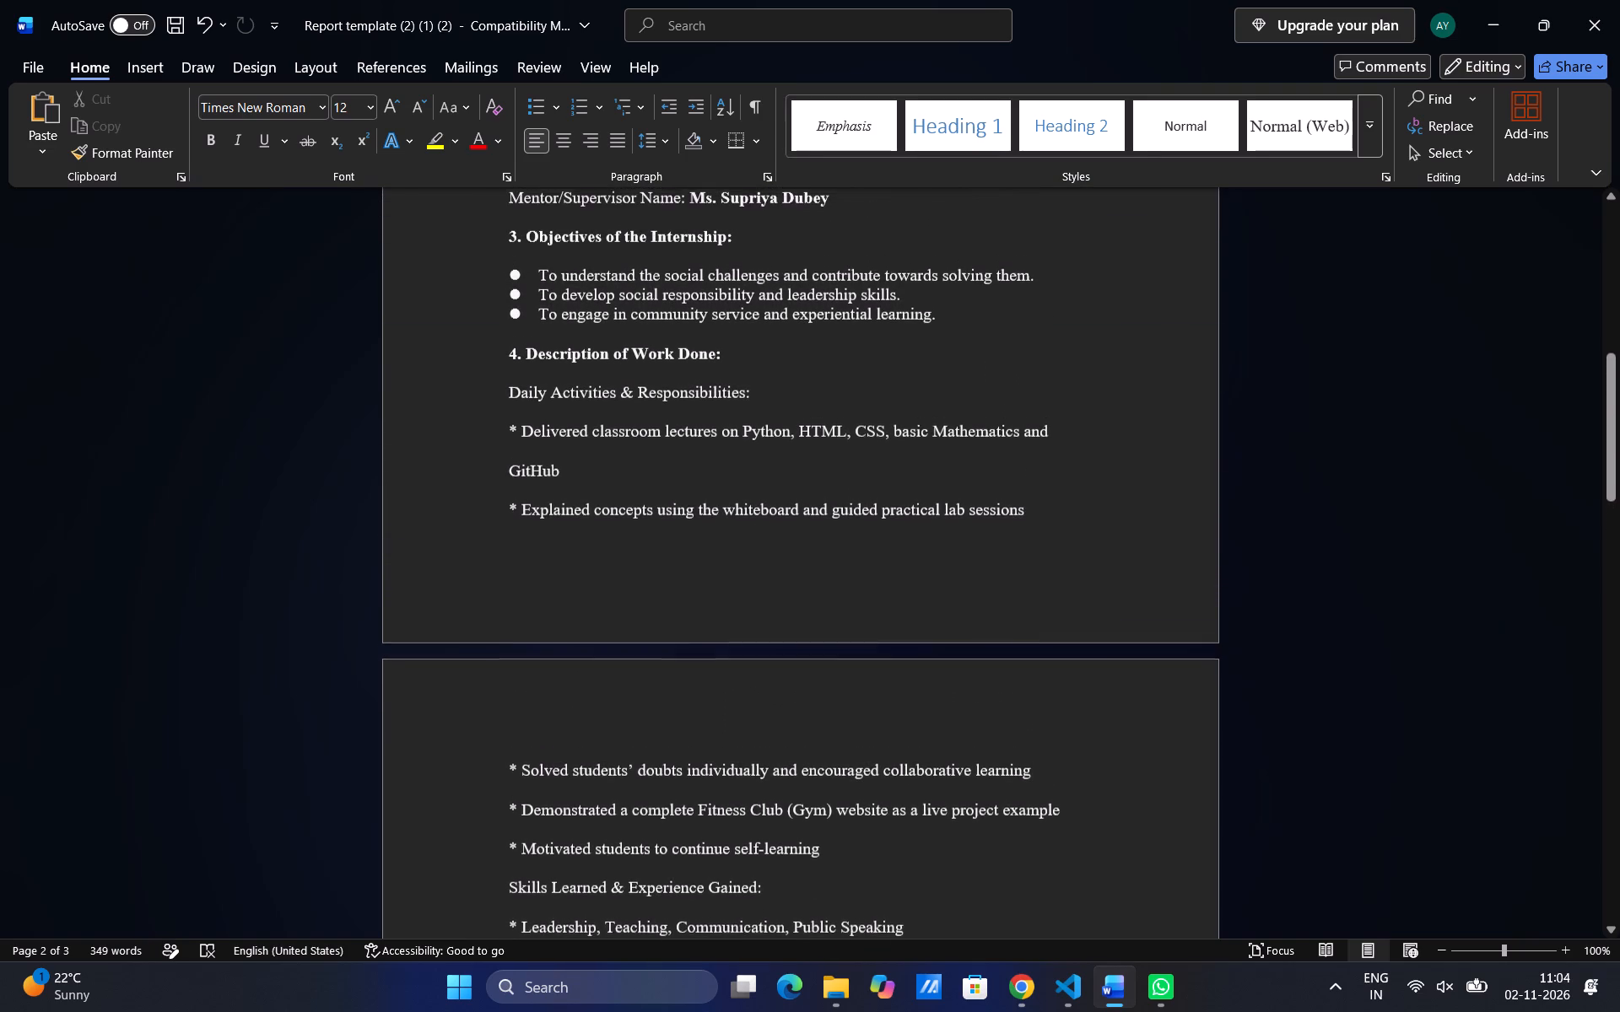
{"action": "scroll", "coordinate": [638, 369], "scroll_direction": "up", "scroll_amount": 2}
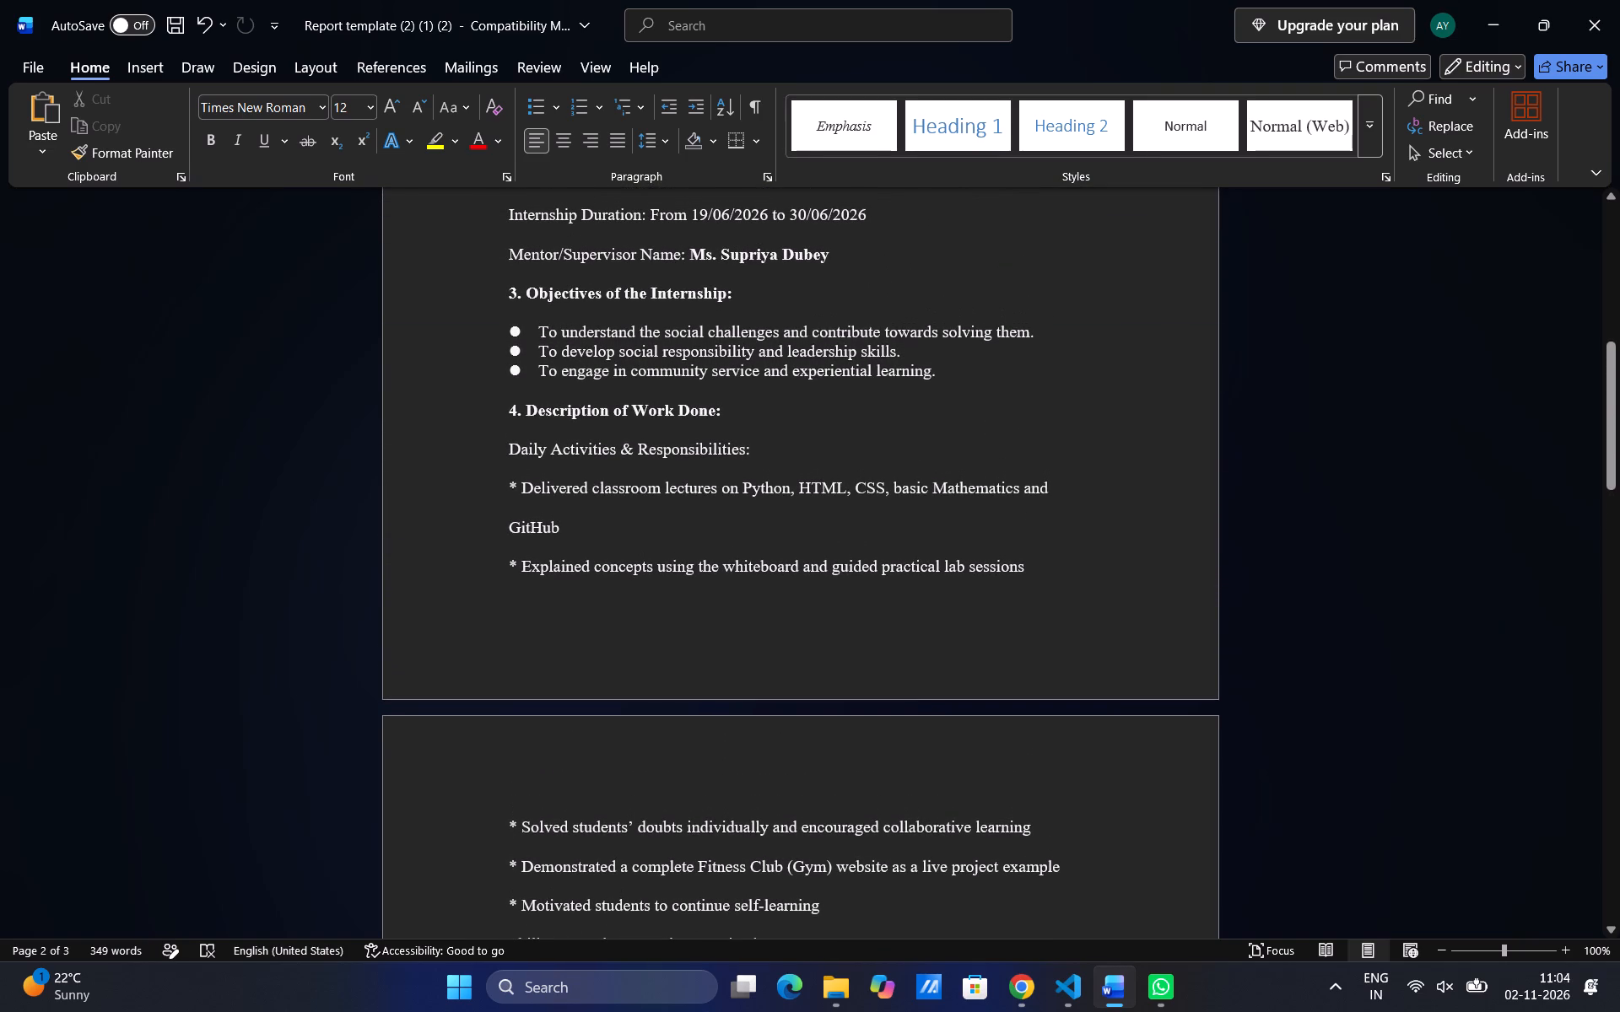
{"action": "left_click_drag", "start_coordinate": [759, 449], "coordinate": [512, 428]}
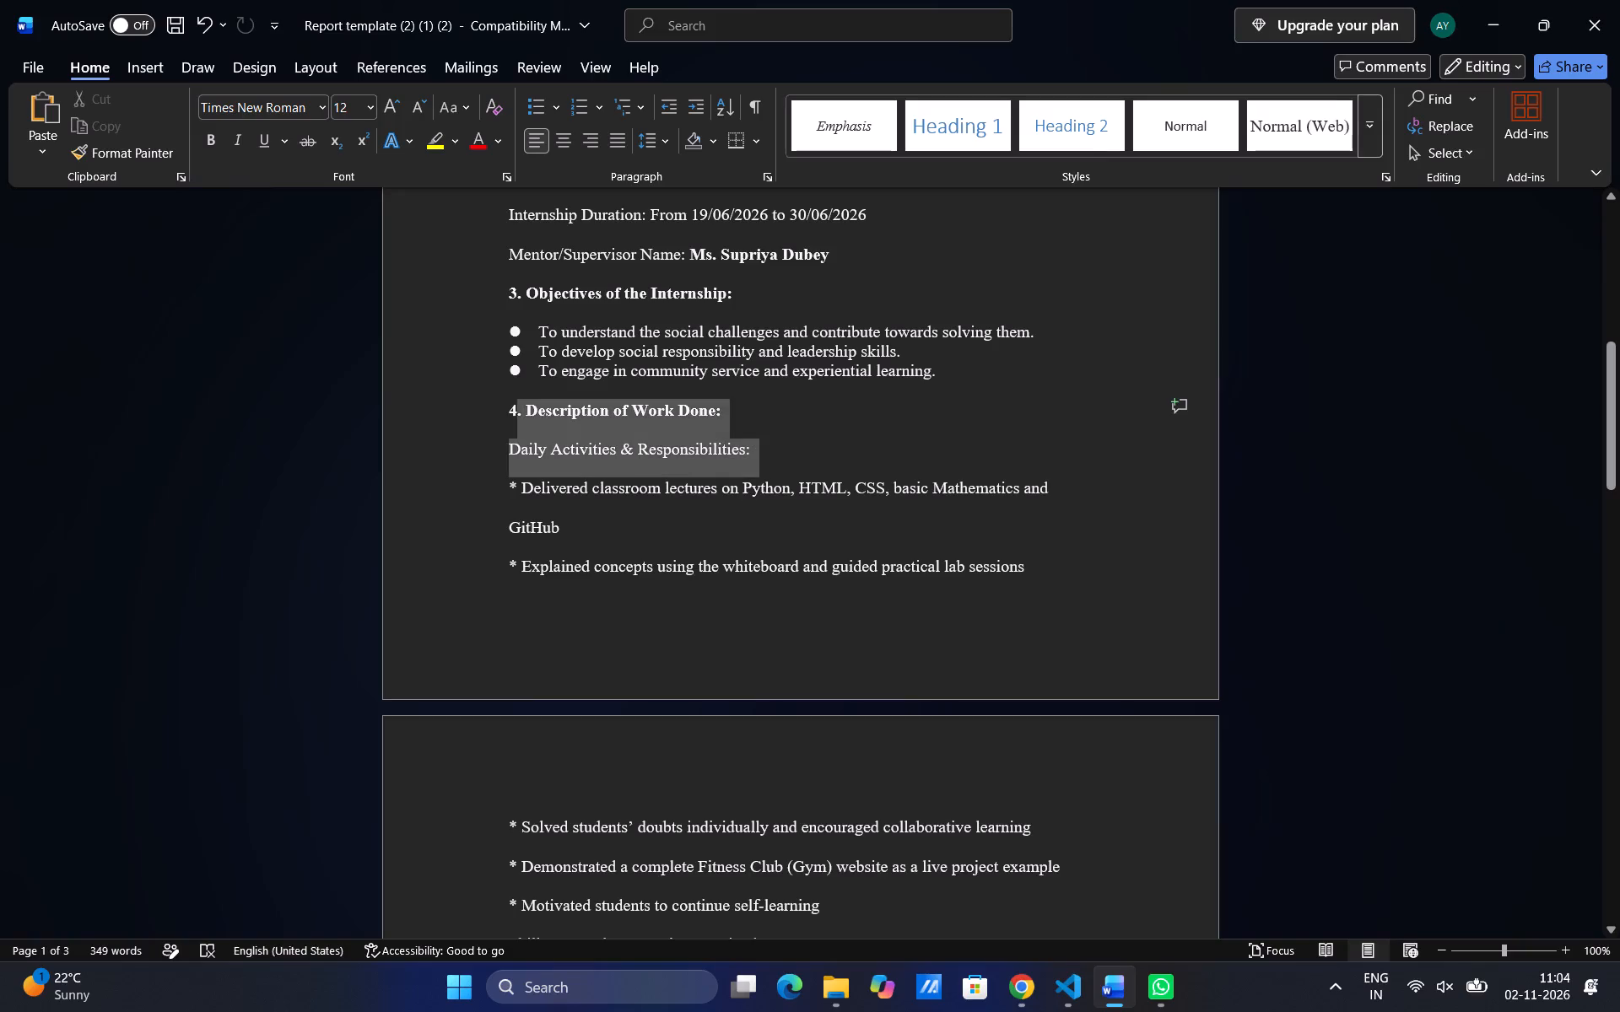
{"action": "left_click_drag", "start_coordinate": [512, 428], "coordinate": [500, 447]}
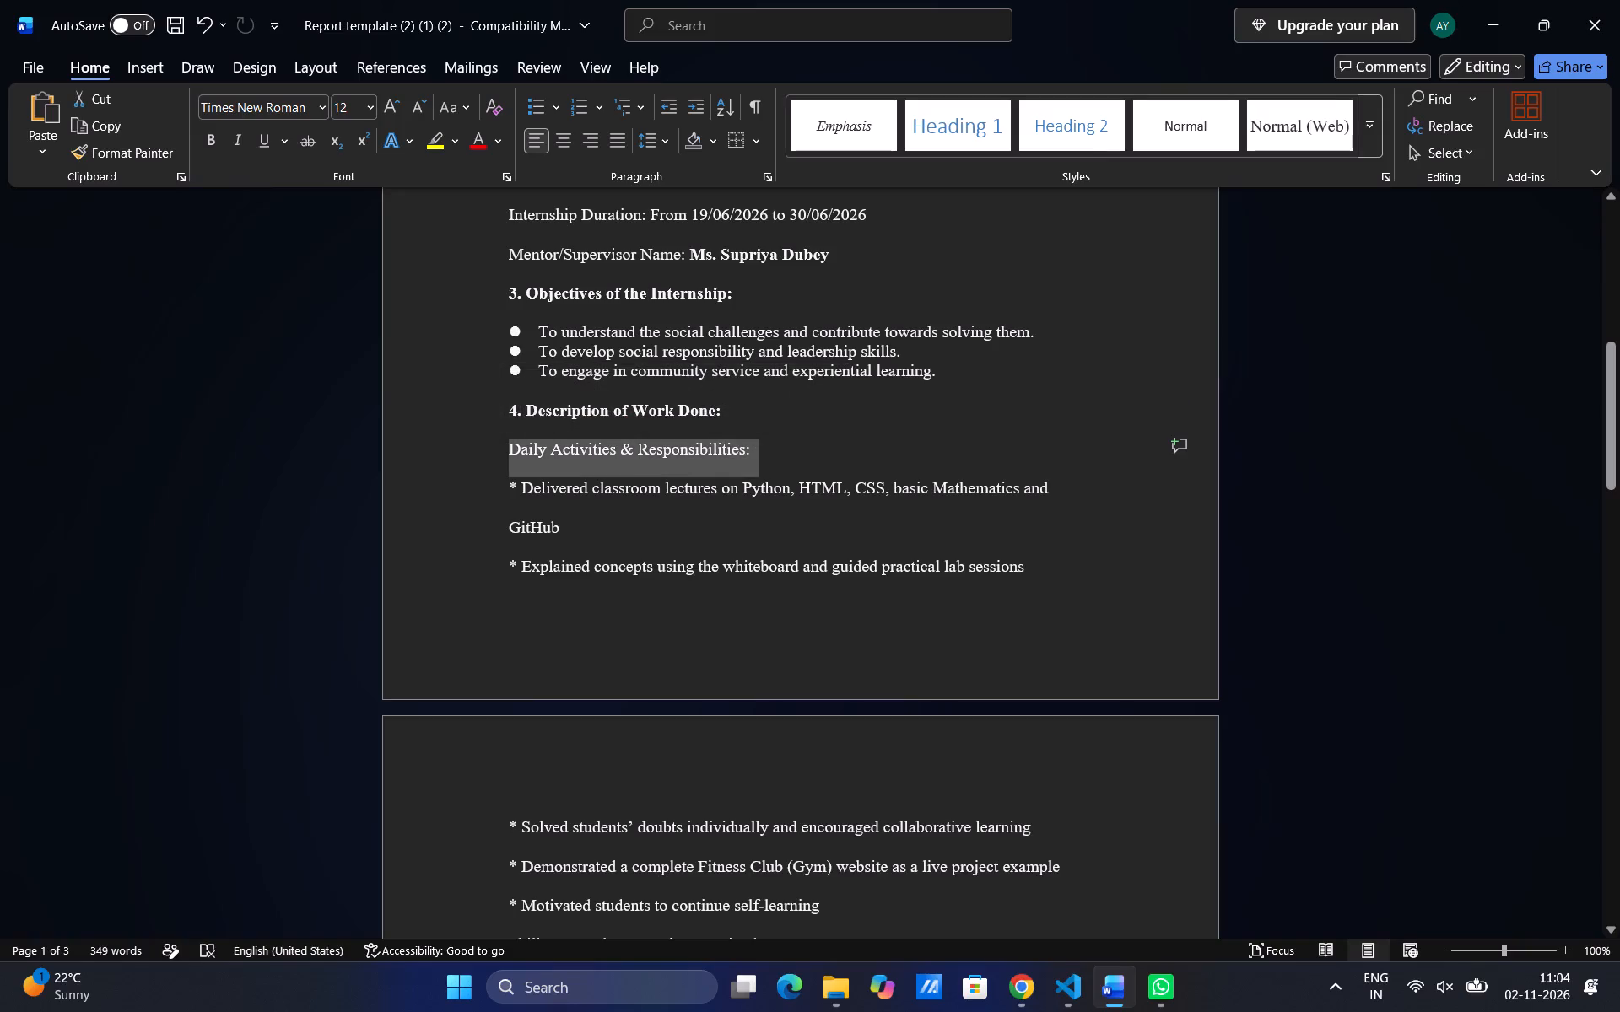
{"action": "left_click", "coordinate": [455, 515]}
{"action": "scroll", "coordinate": [455, 515], "scroll_direction": "up", "scroll_amount": 1}
{"action": "left_click", "coordinate": [313, 580]}
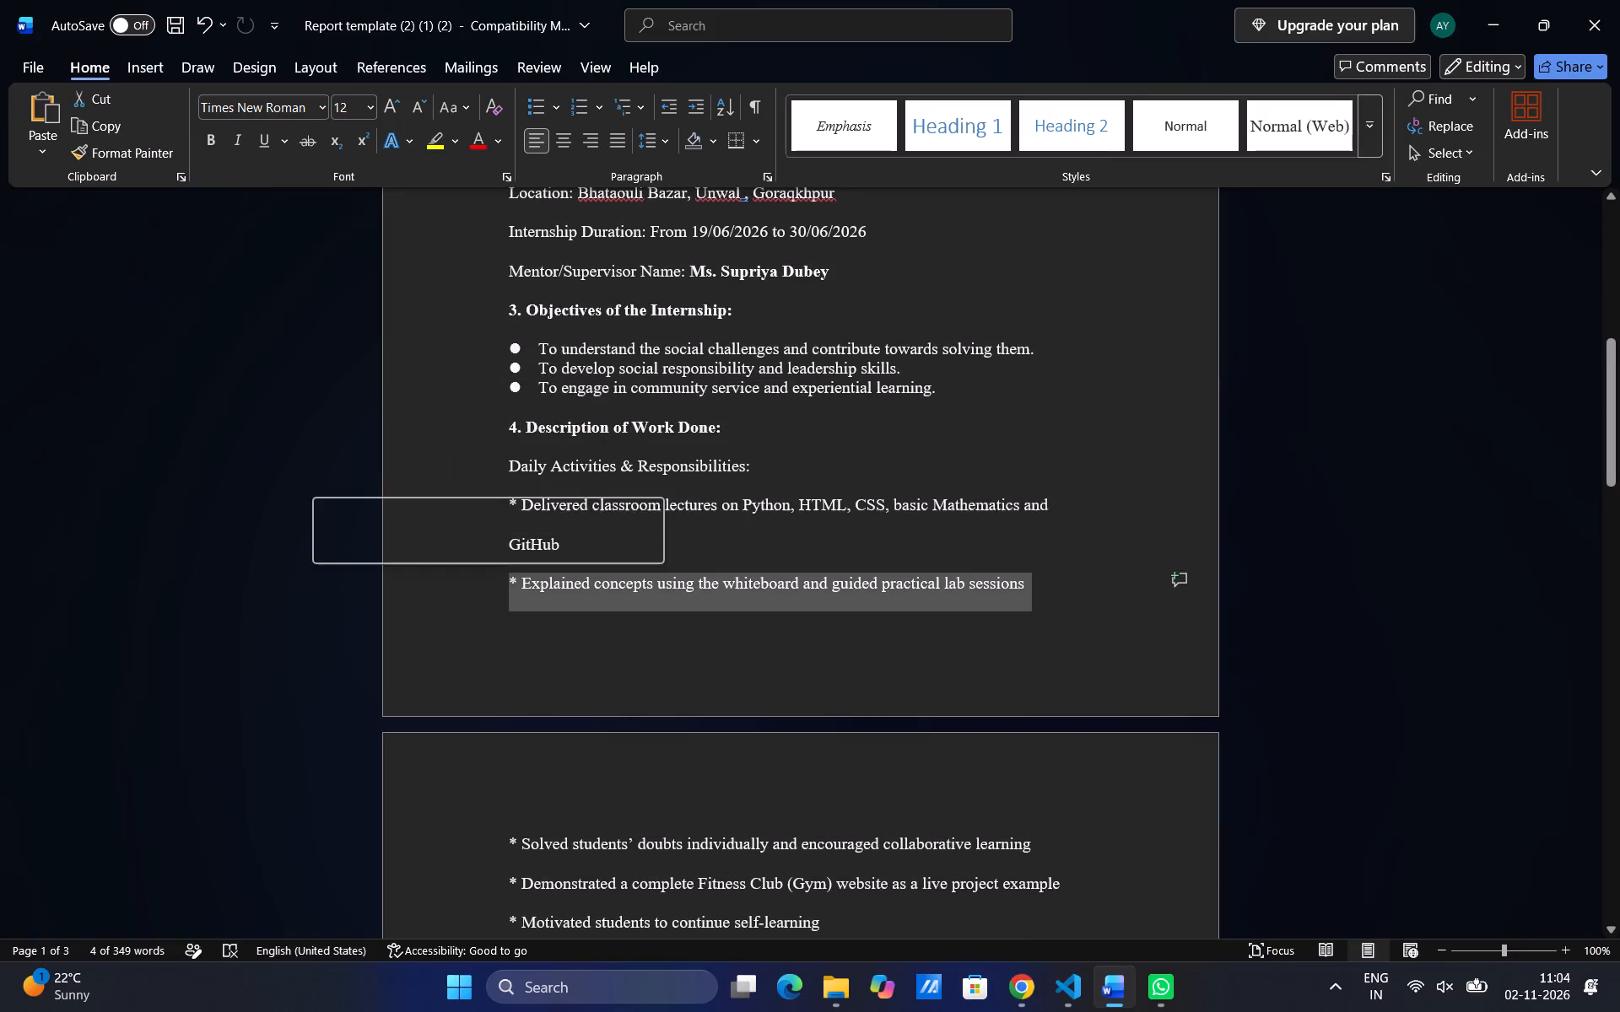
{"action": "scroll", "coordinate": [457, 710], "scroll_direction": "up", "scroll_amount": 1}
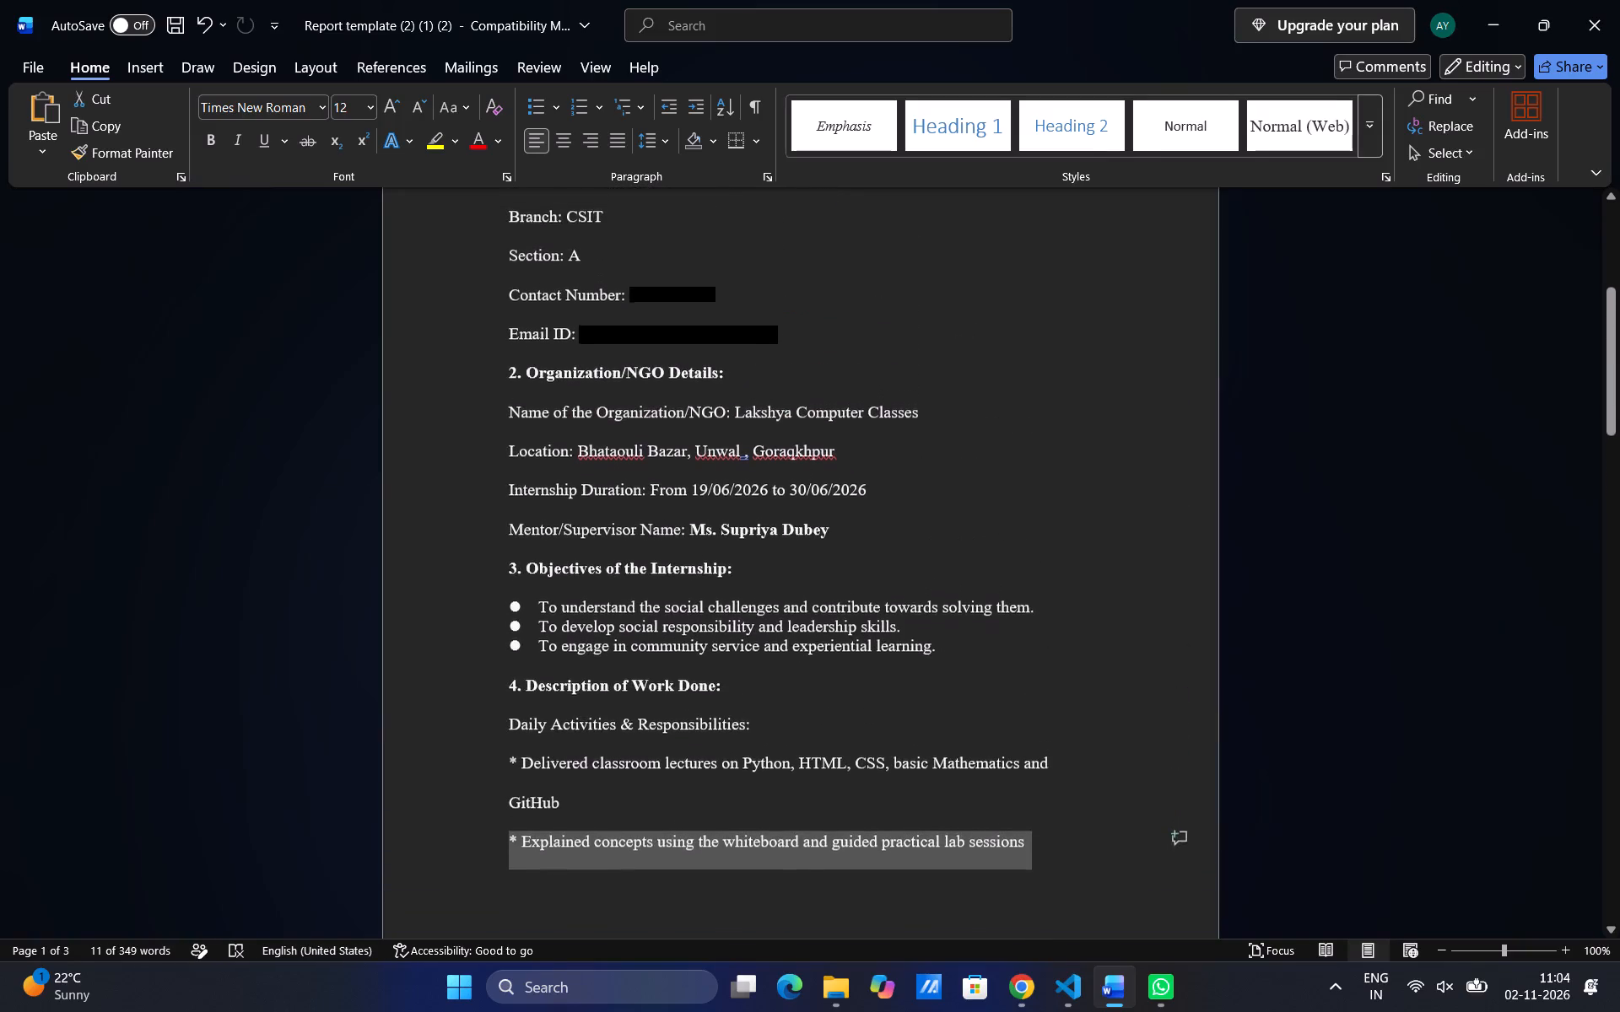
{"action": "scroll", "coordinate": [457, 710], "scroll_direction": "up", "scroll_amount": 2}
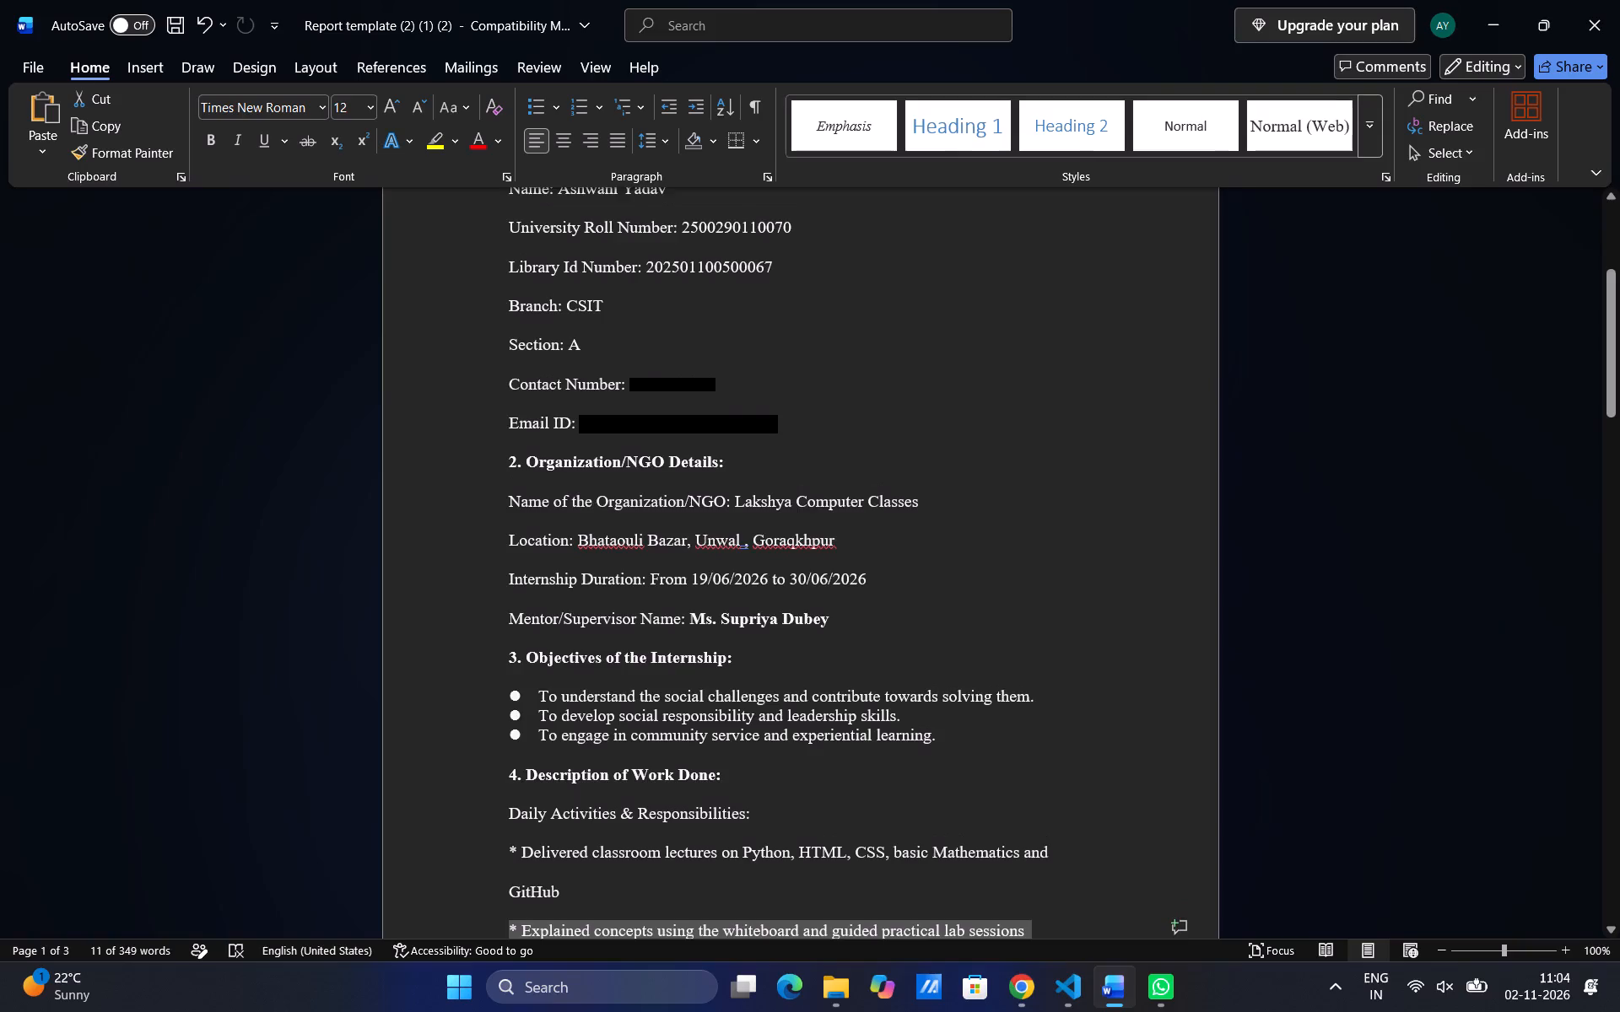
{"action": "scroll", "coordinate": [459, 680], "scroll_direction": "up", "scroll_amount": 2}
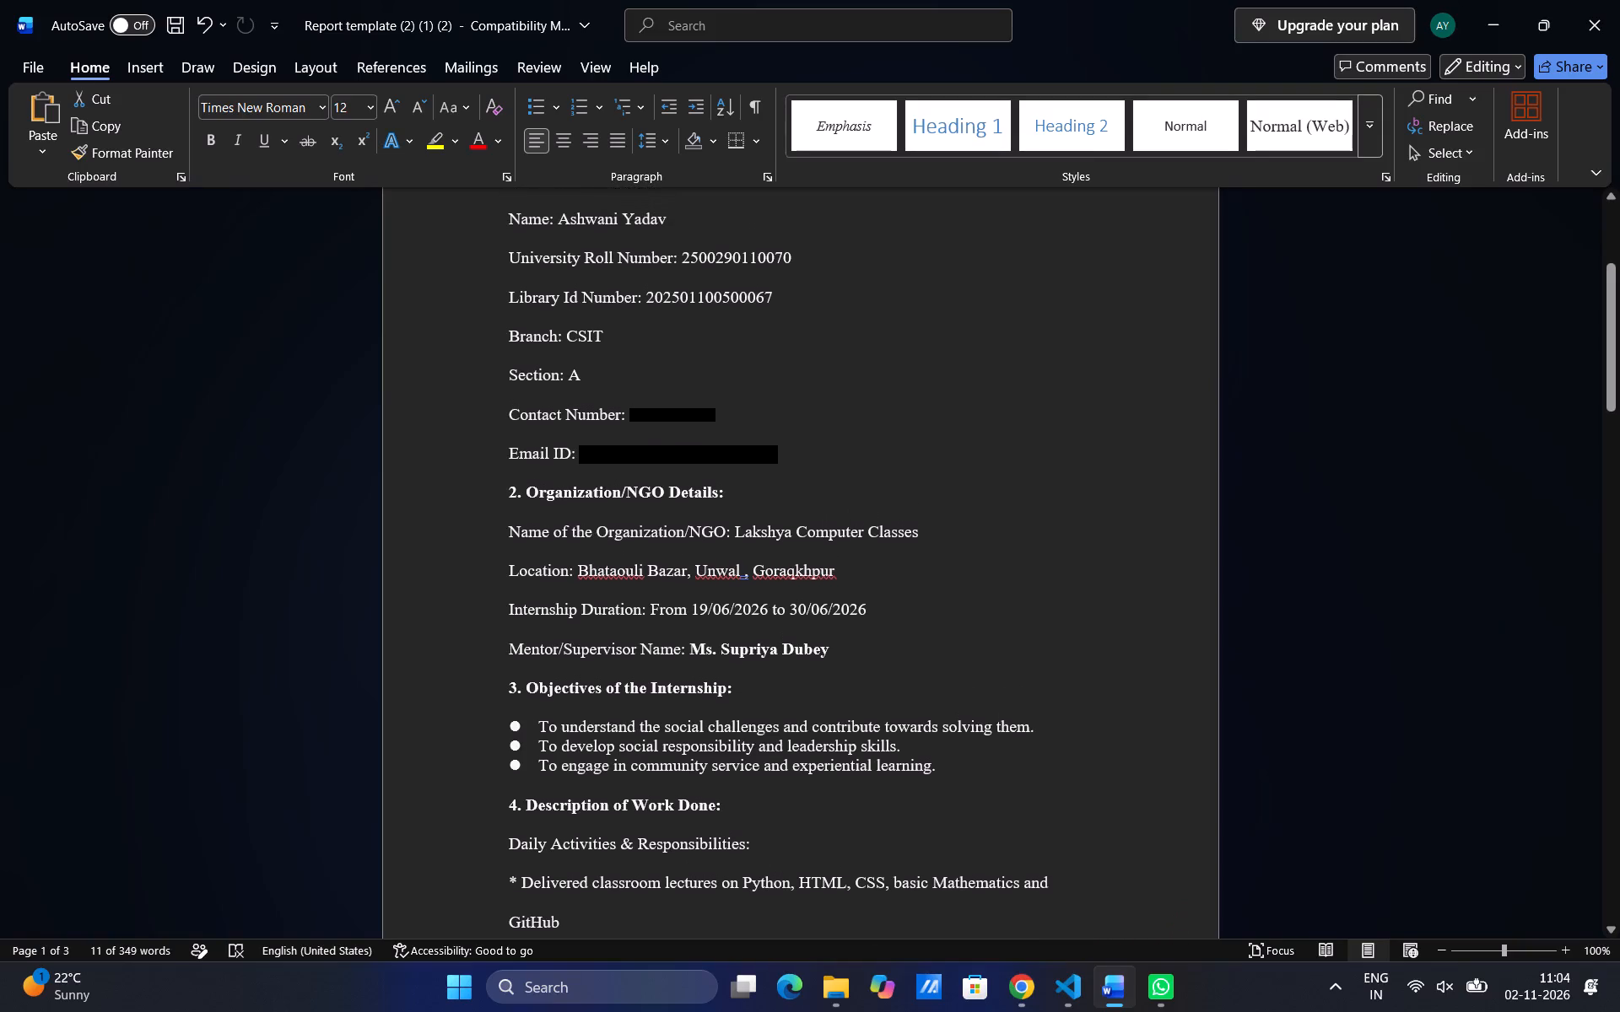
{"action": "scroll", "coordinate": [459, 680], "scroll_direction": "up", "scroll_amount": 1}
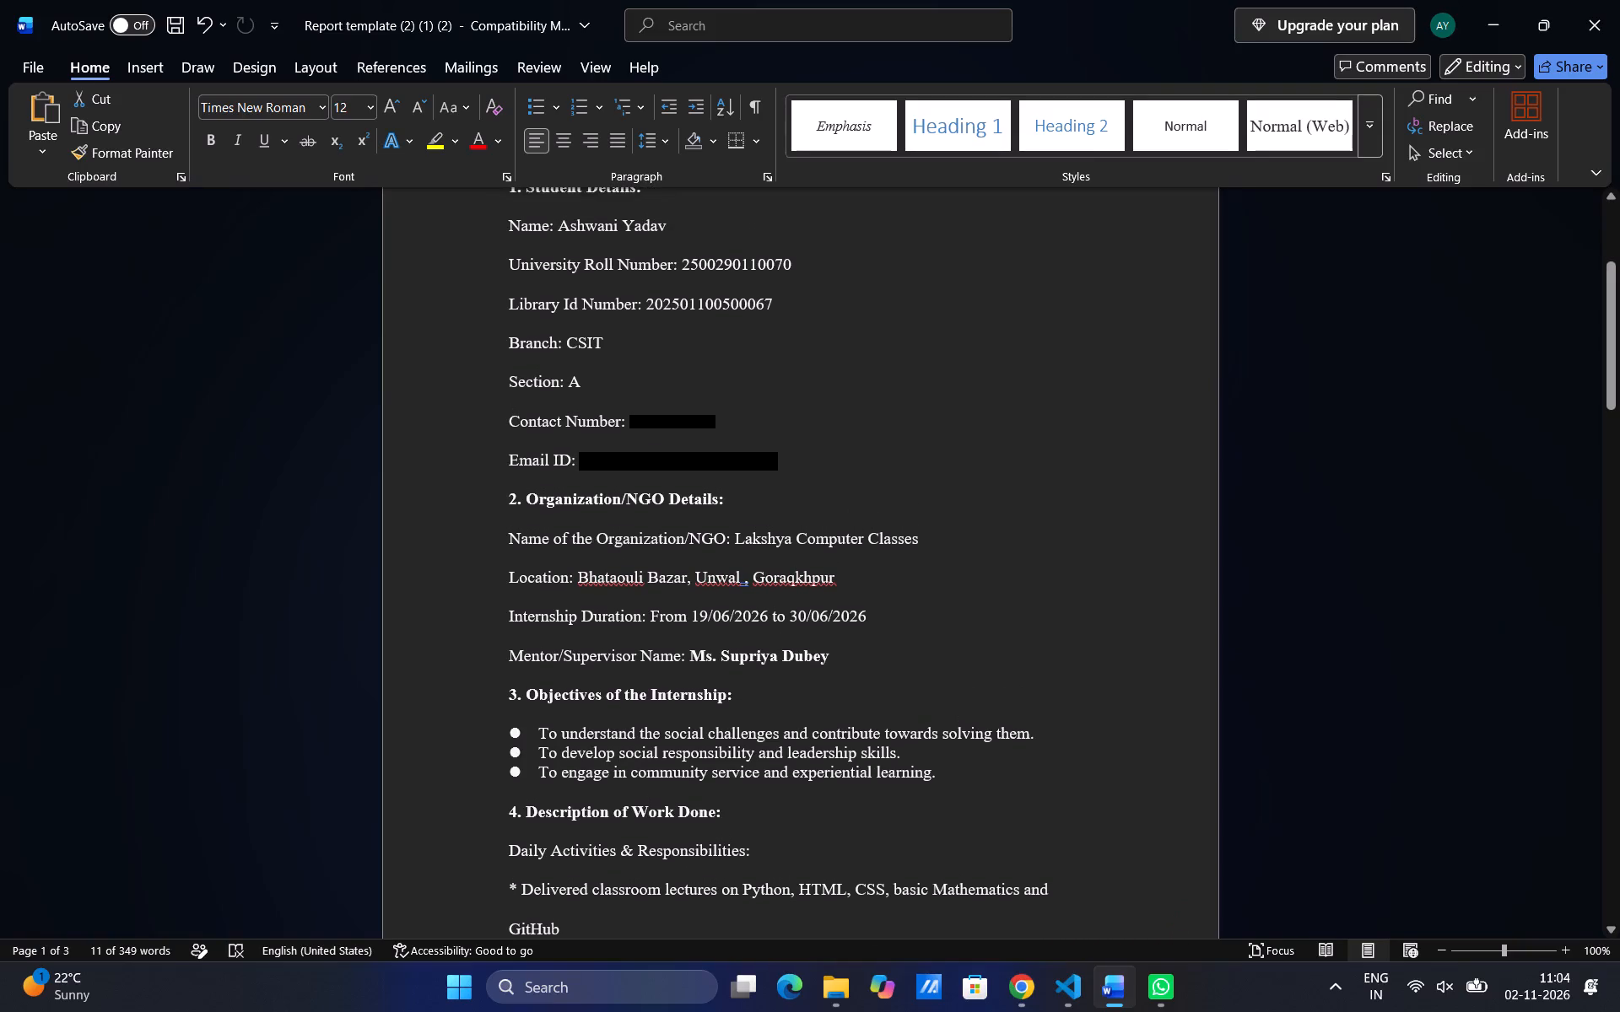
{"action": "scroll", "coordinate": [459, 680], "scroll_direction": "up", "scroll_amount": 1}
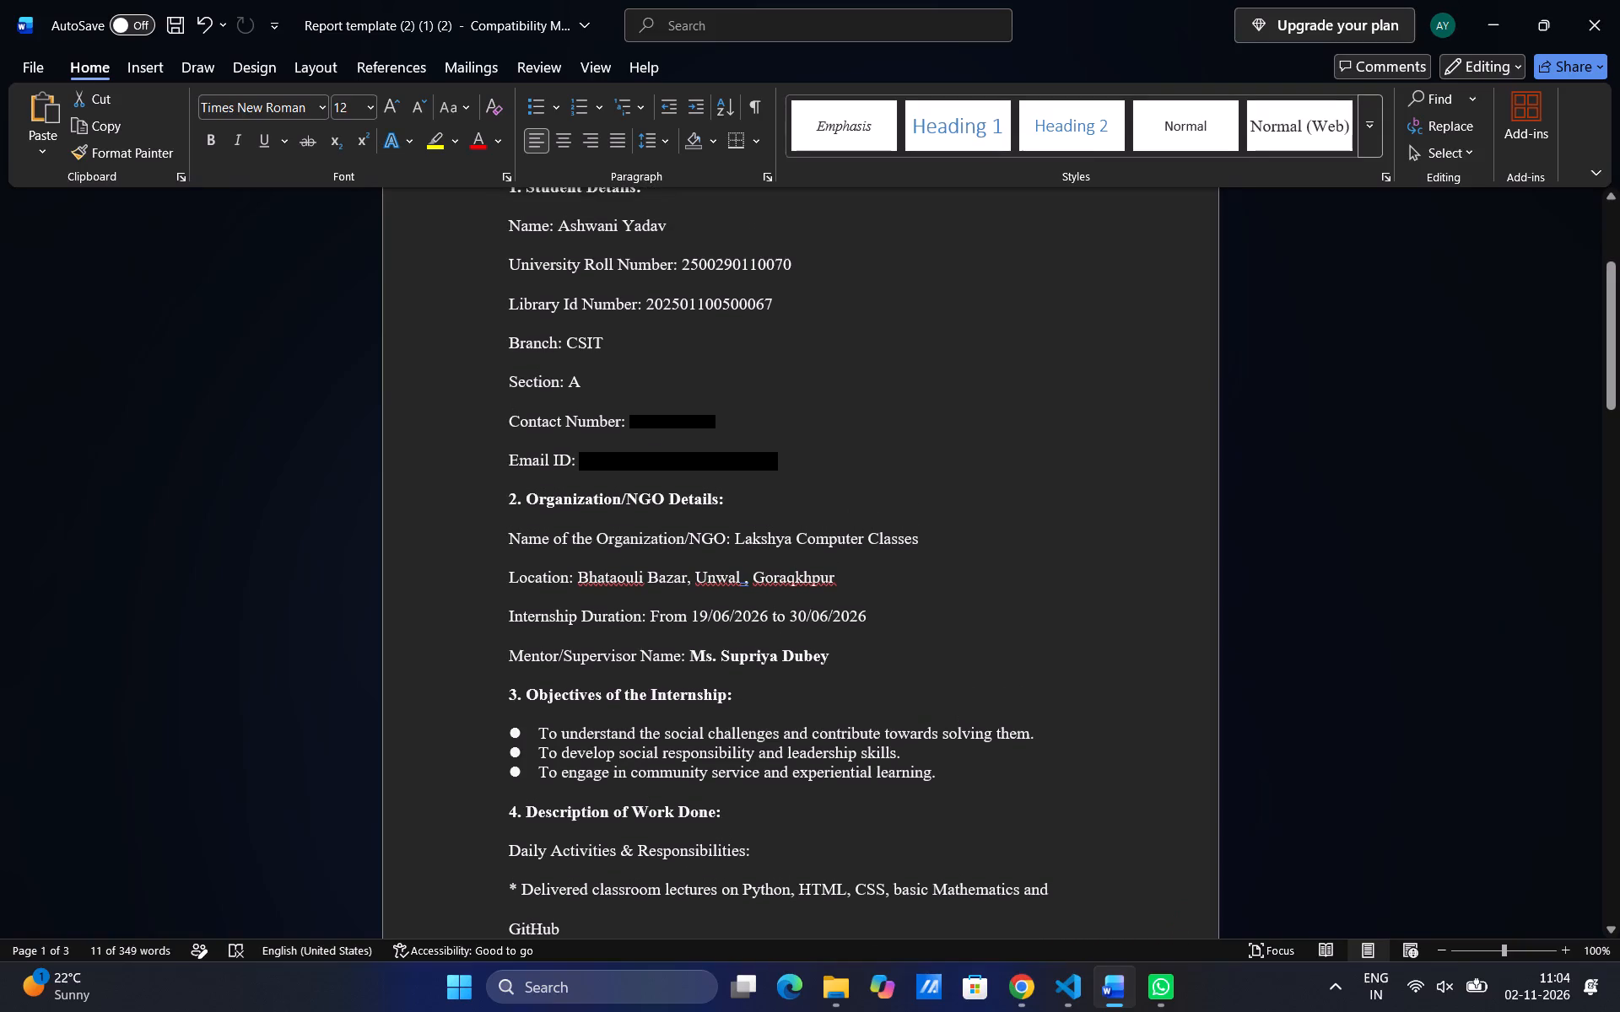
Append ",uttar Pradesh" to the end of the Location line under Organization/NGO Details.
{"action": "left_click", "coordinate": [852, 579]}
{"action": "type", "text": ",uttar"}
{"action": "key", "text": "space"}
{"action": "type", "text": "Pradesh"}
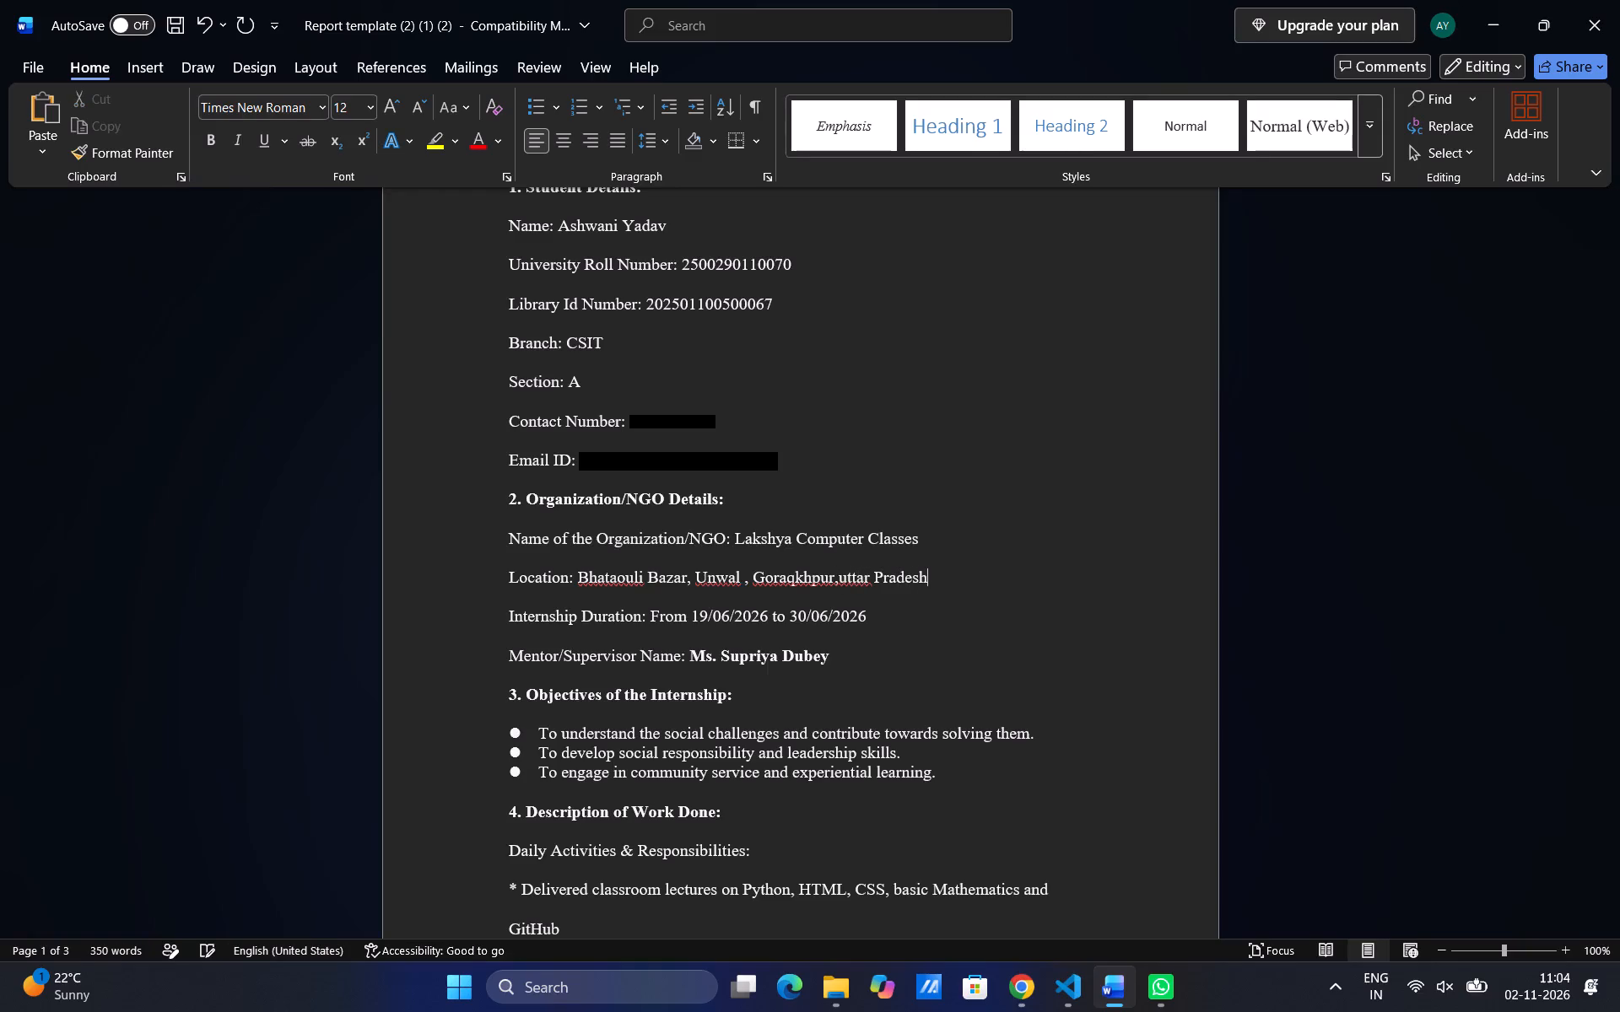
Review the whole report from the title through Certification & Attachments for remaining prompts and dotted lines.
{"action": "scroll", "coordinate": [852, 579], "scroll_direction": "right", "scroll_amount": 1}
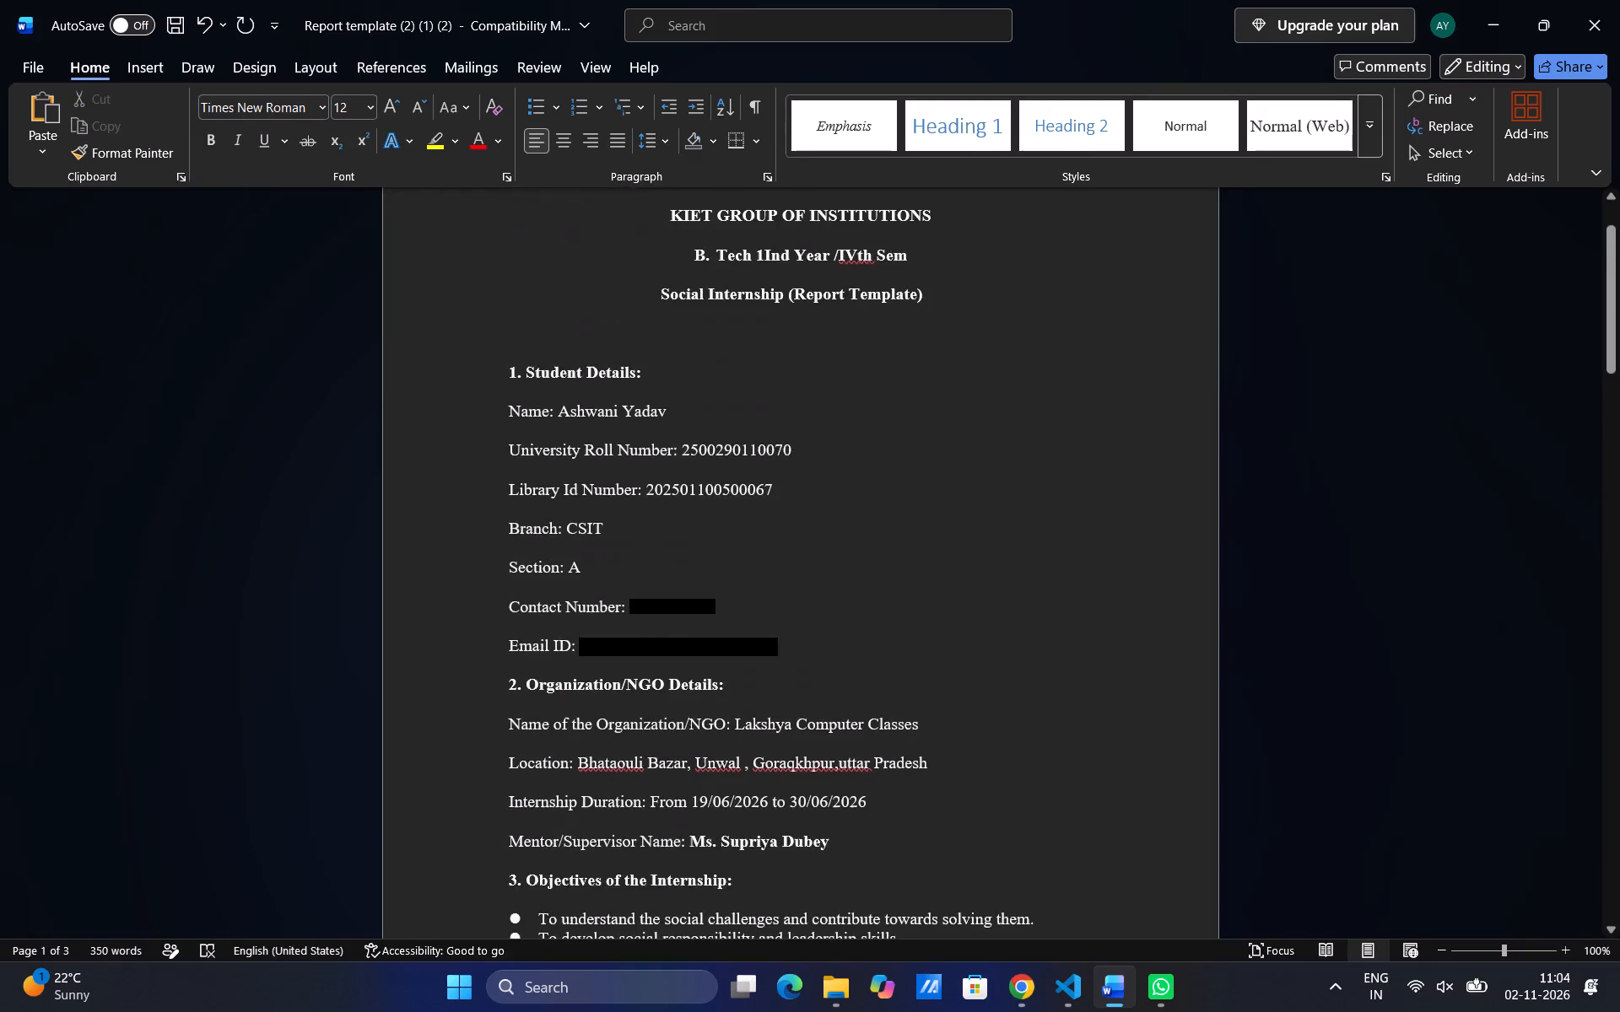
{"action": "scroll", "coordinate": [852, 579], "scroll_direction": "right", "scroll_amount": 2}
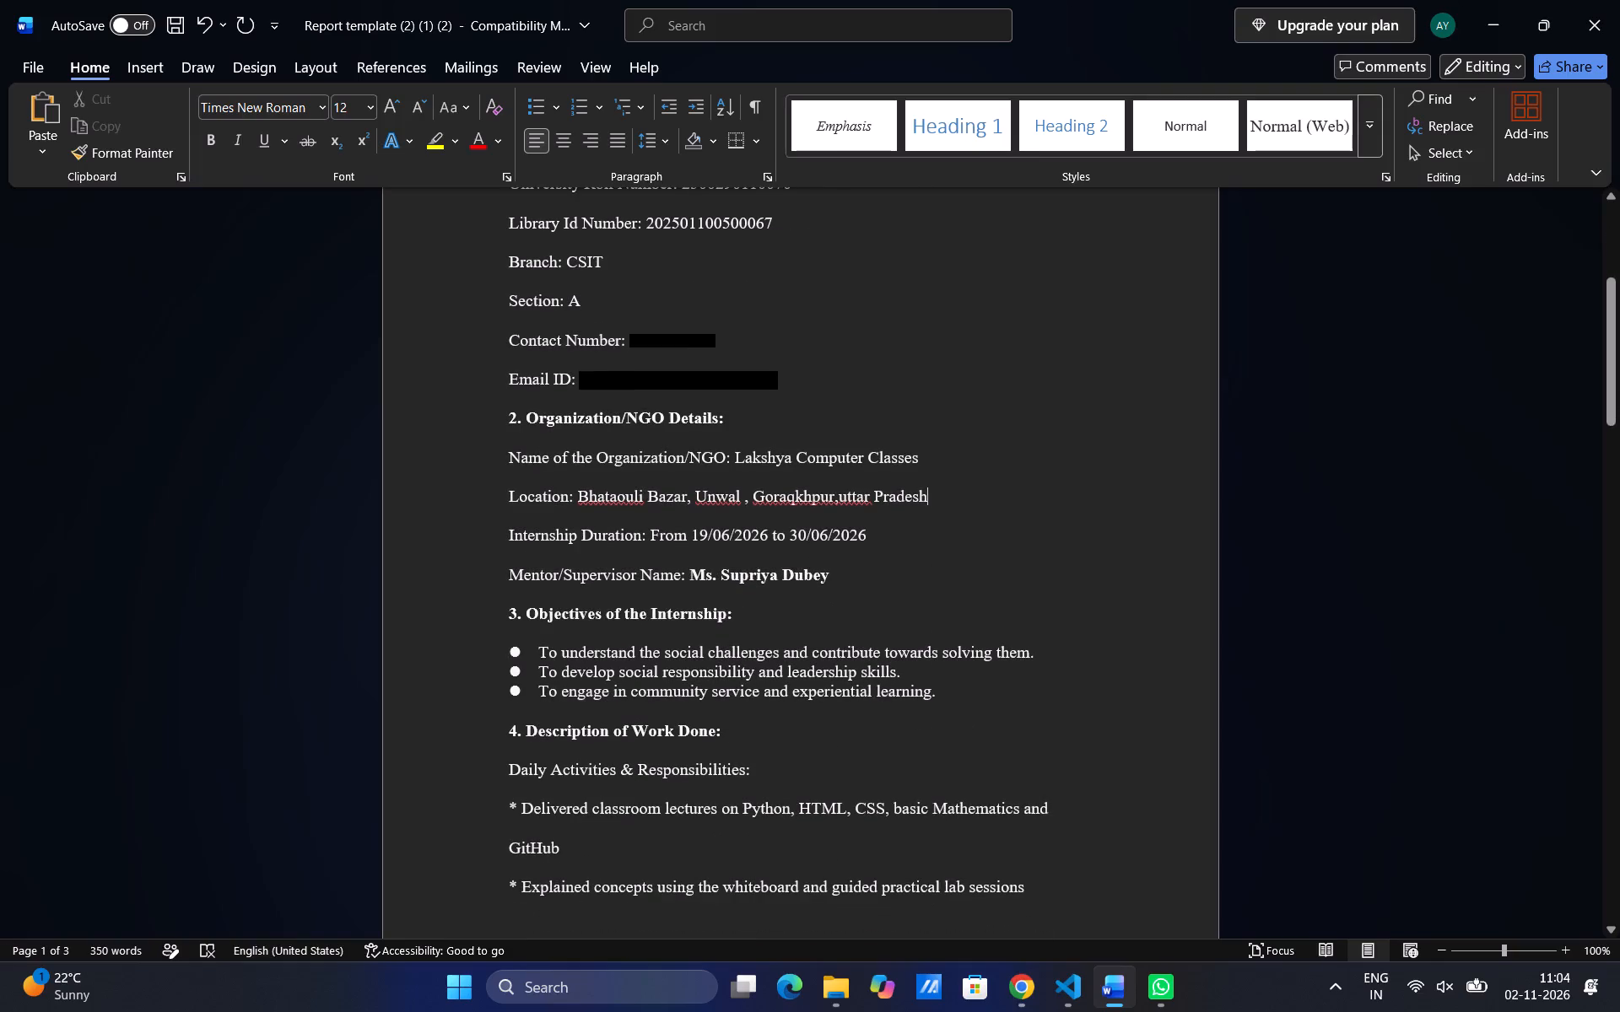
{"action": "scroll", "coordinate": [852, 579], "scroll_direction": "down", "scroll_amount": 1}
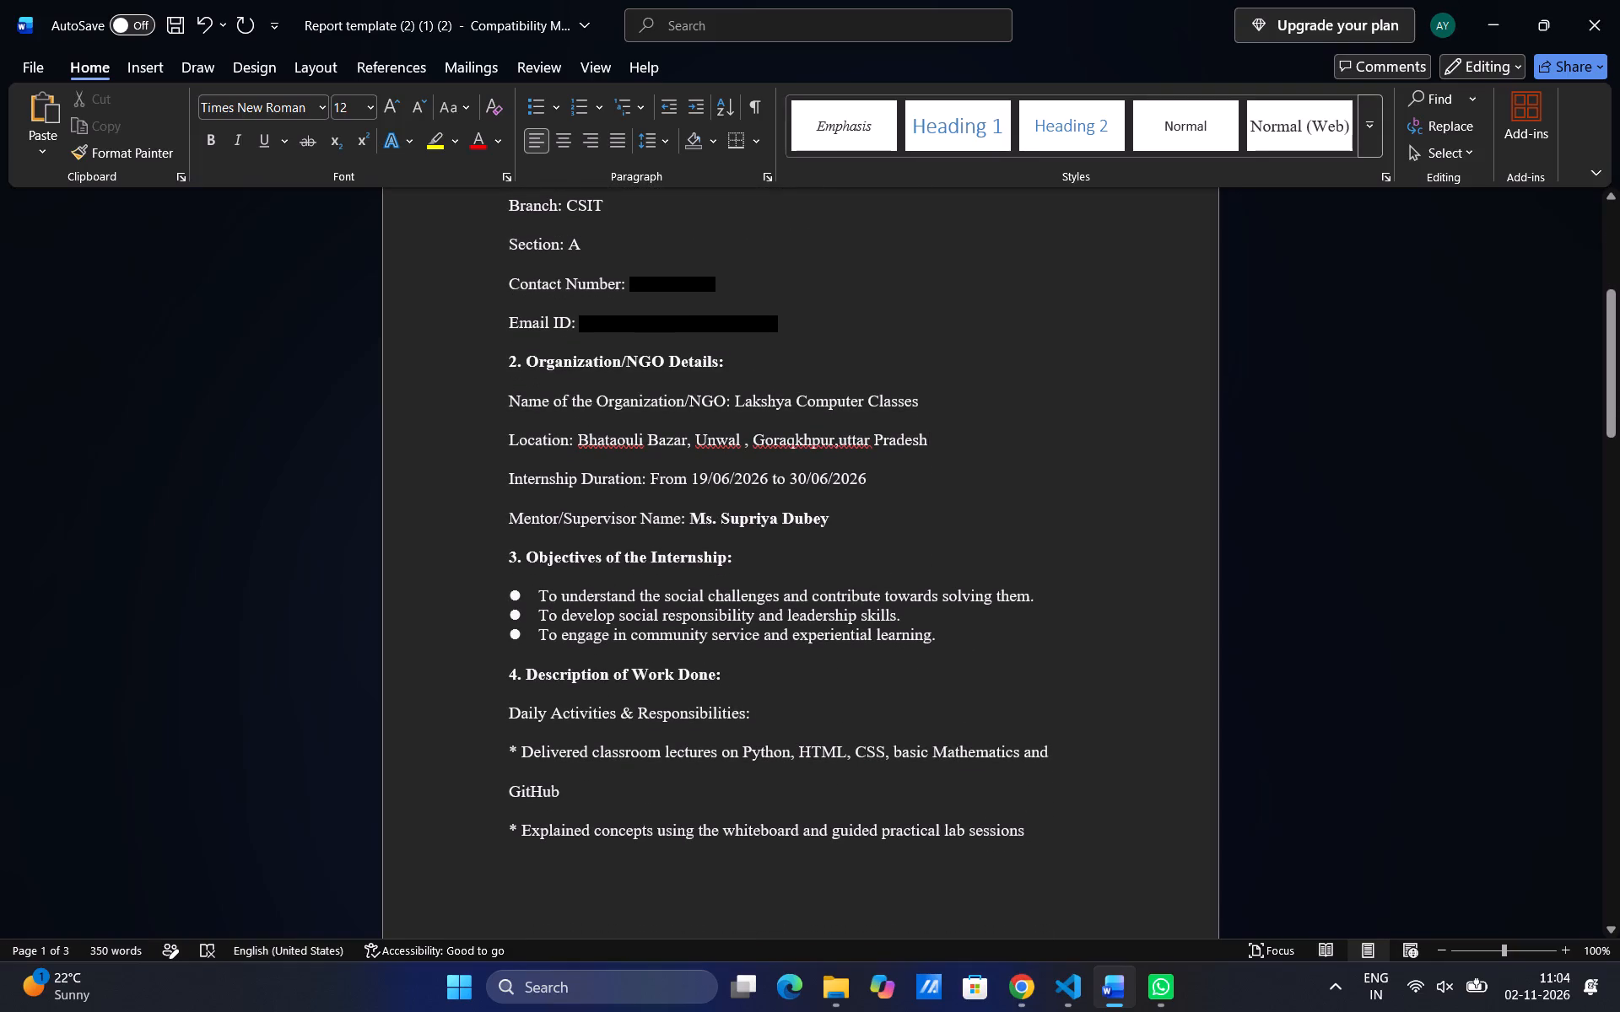
{"action": "scroll", "coordinate": [852, 579], "scroll_direction": "down", "scroll_amount": 6}
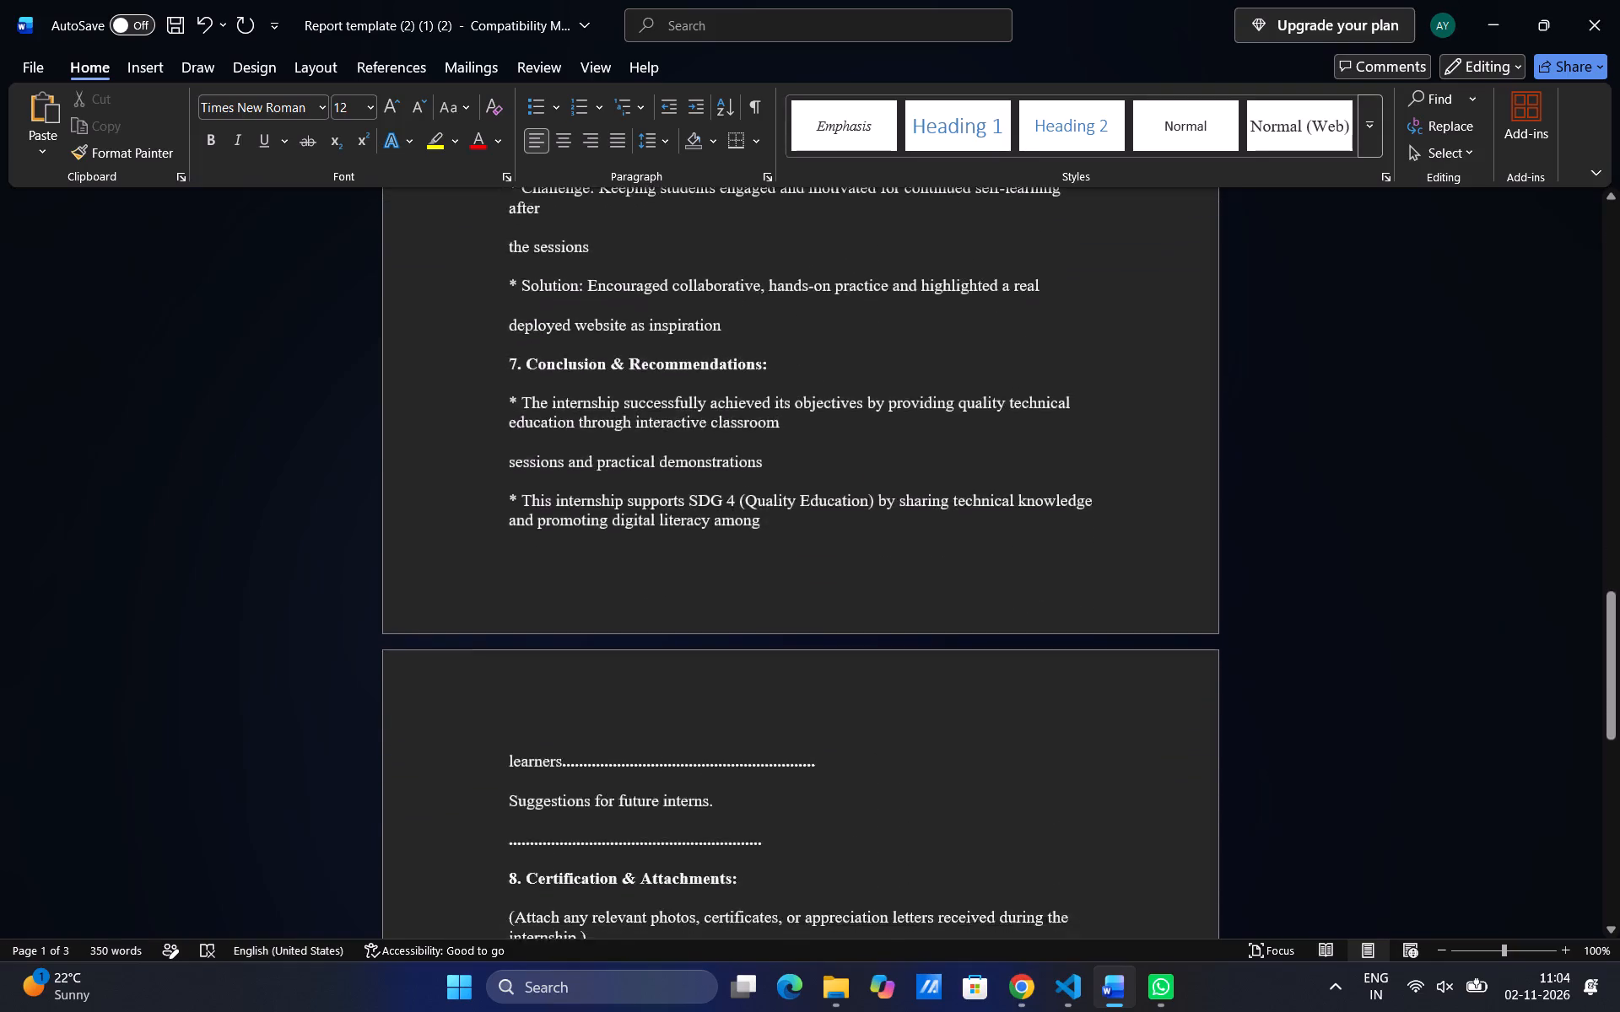
{"action": "scroll", "coordinate": [852, 579], "scroll_direction": "down", "scroll_amount": 2}
{"action": "scroll", "coordinate": [852, 579], "scroll_direction": "up", "scroll_amount": 8}
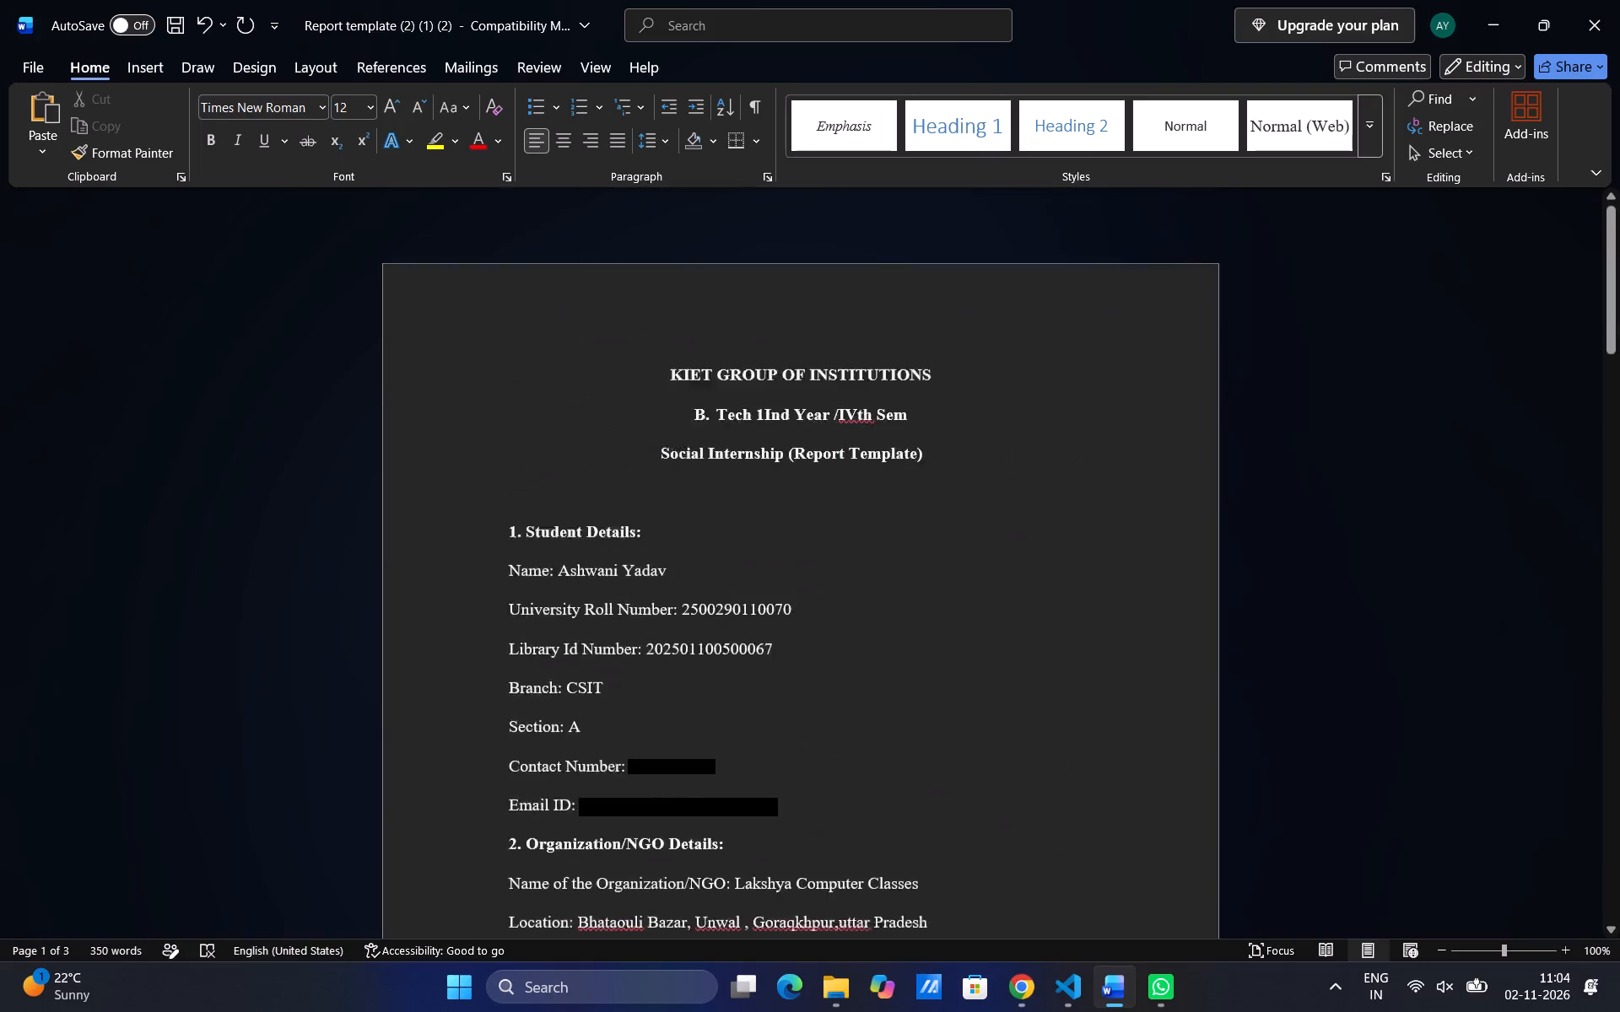
{"action": "scroll", "coordinate": [852, 579], "scroll_direction": "down", "scroll_amount": 2}
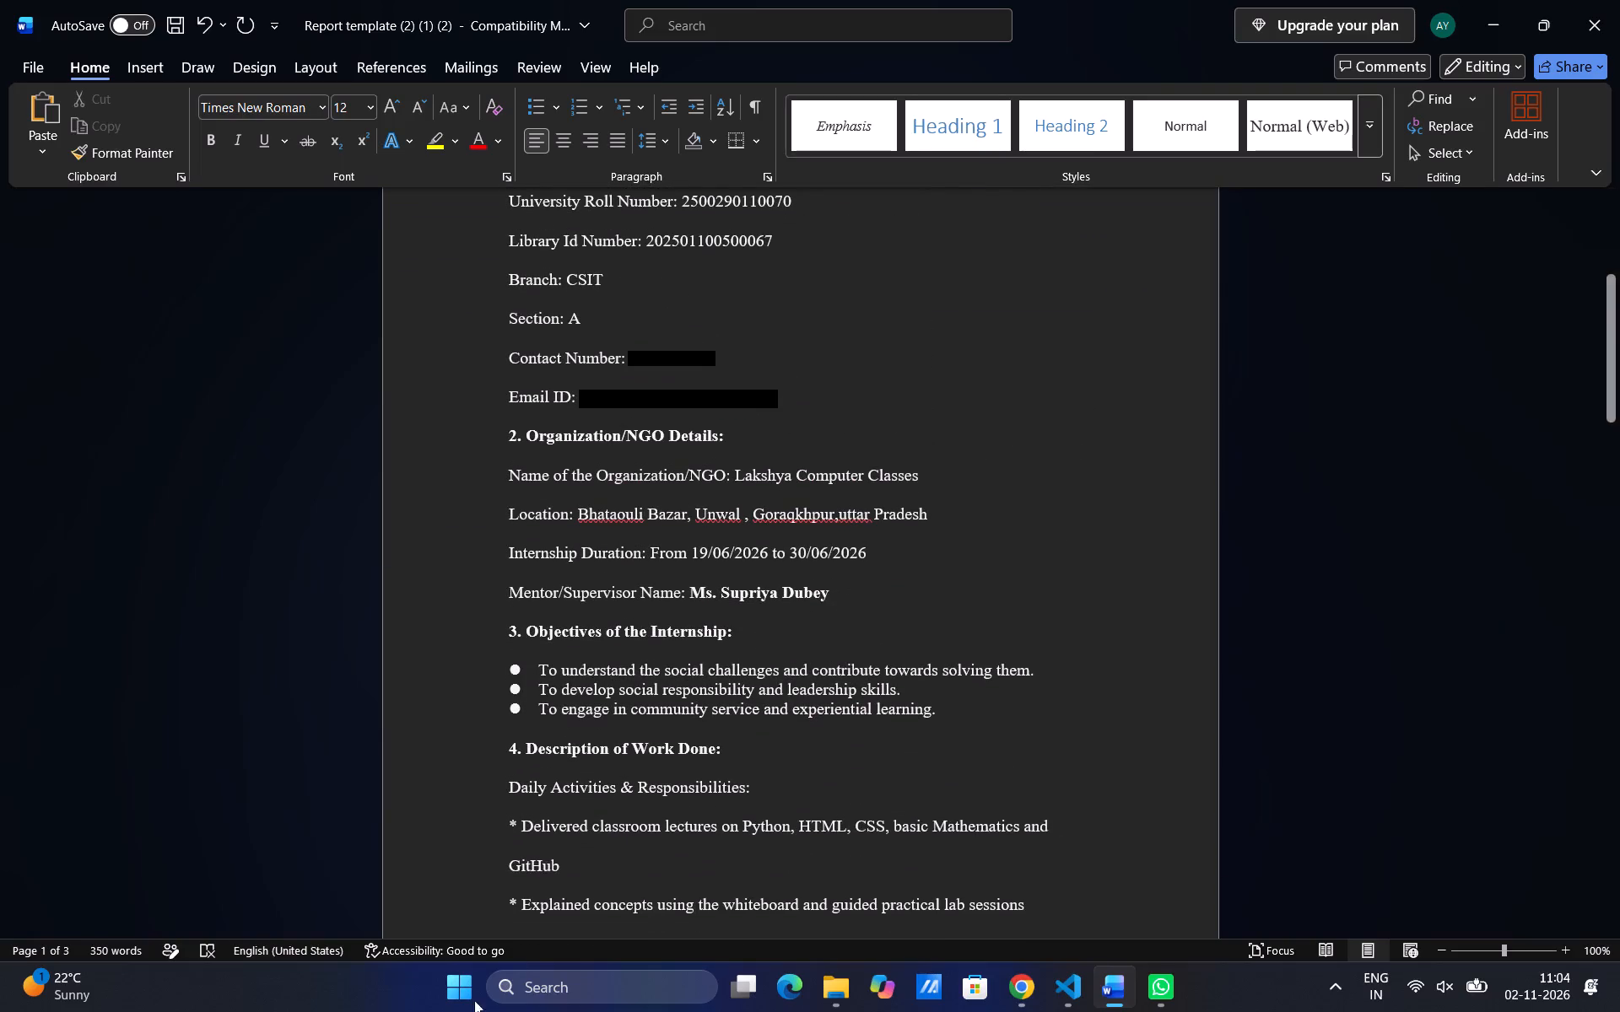
{"action": "scroll", "coordinate": [685, 519], "scroll_direction": "down", "scroll_amount": 4}
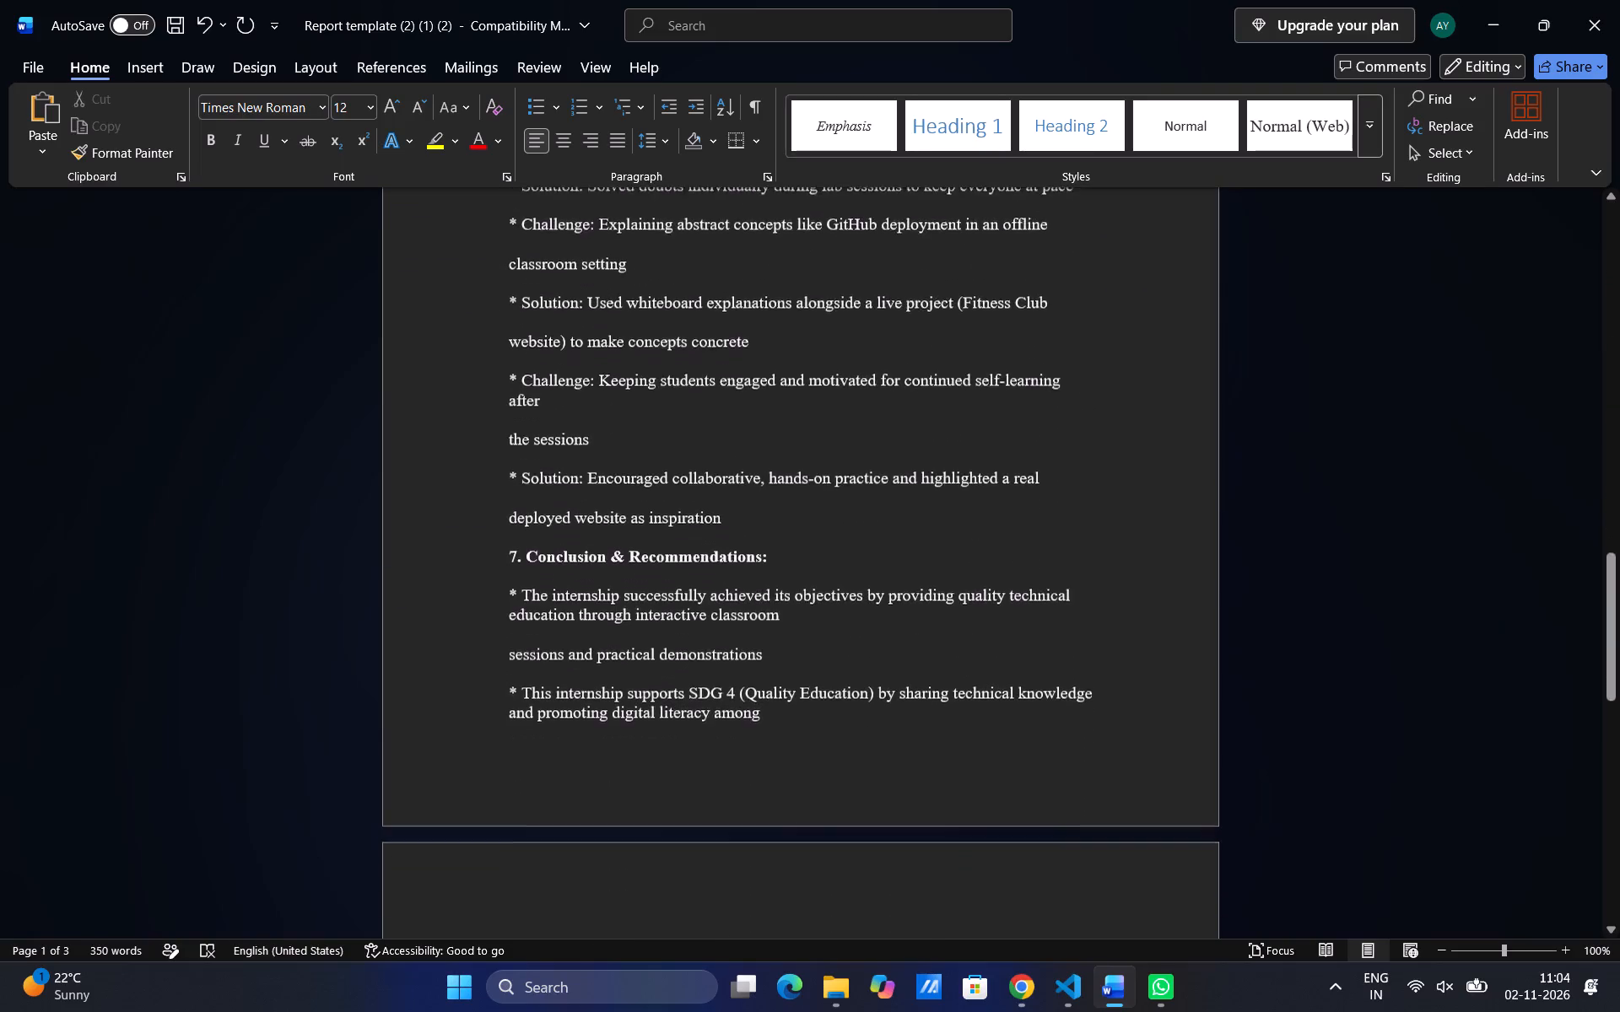
{"action": "scroll", "coordinate": [685, 519], "scroll_direction": "down", "scroll_amount": 3}
{"action": "scroll", "coordinate": [685, 519], "scroll_direction": "up", "scroll_amount": 3}
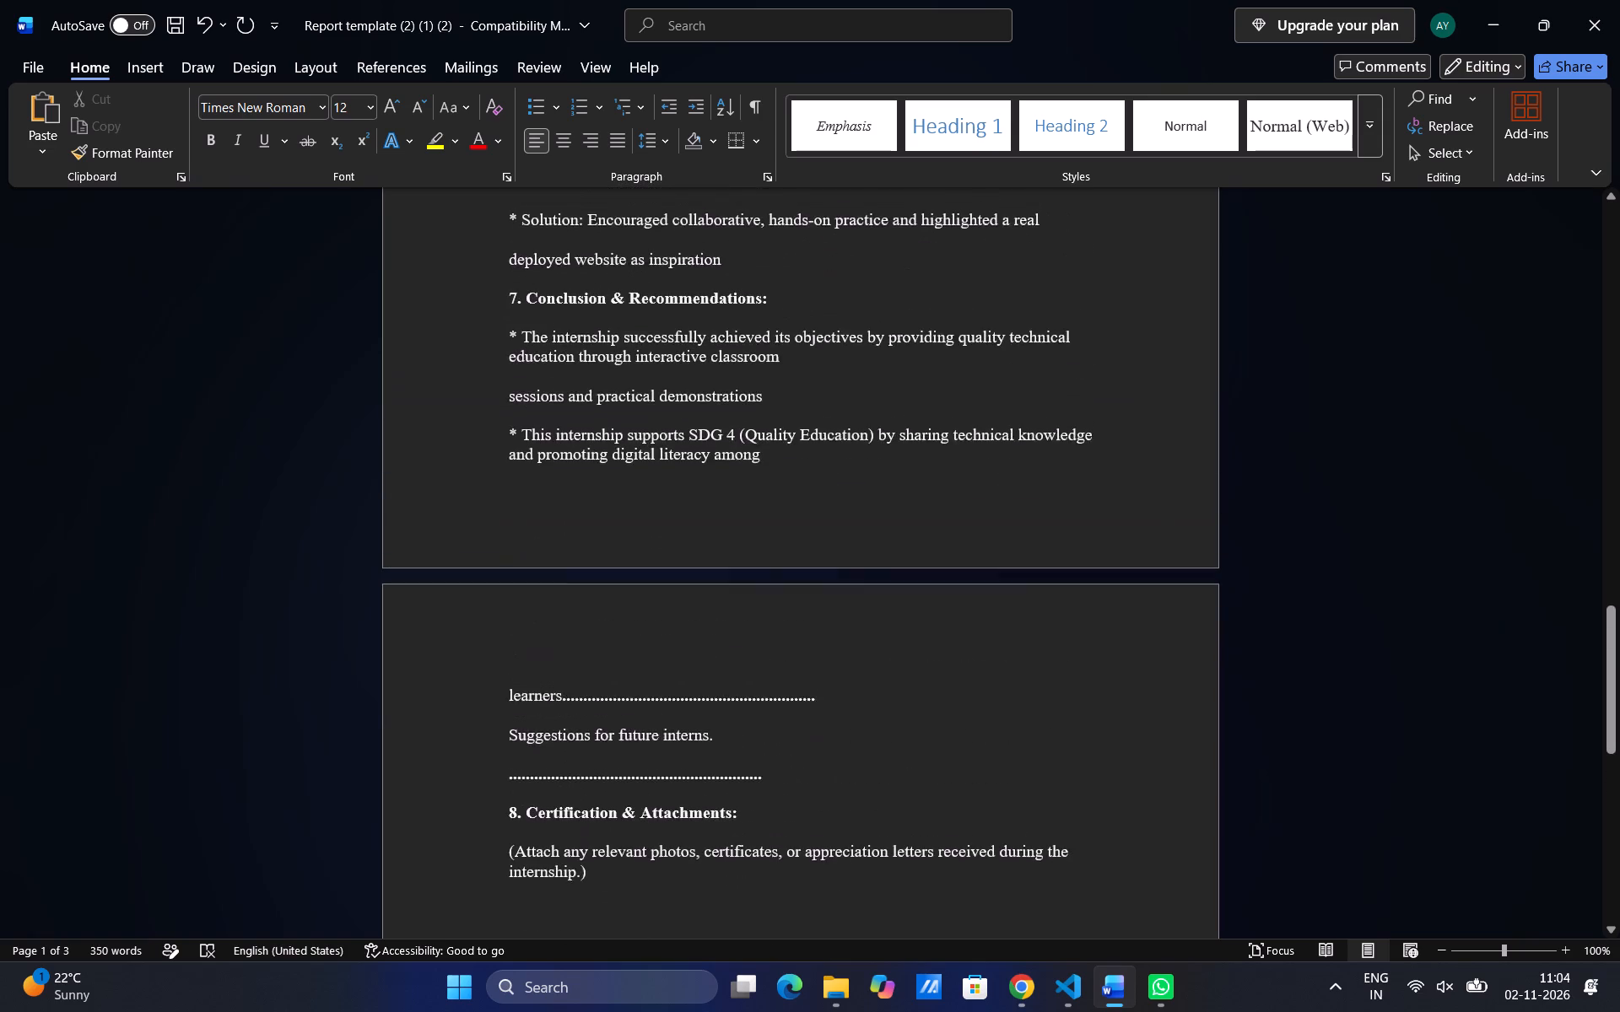
Delete the run of filler dots trailing the word "learners" in Conclusion & Recommendations.
{"action": "scroll", "coordinate": [685, 519], "scroll_direction": "down", "scroll_amount": 2}
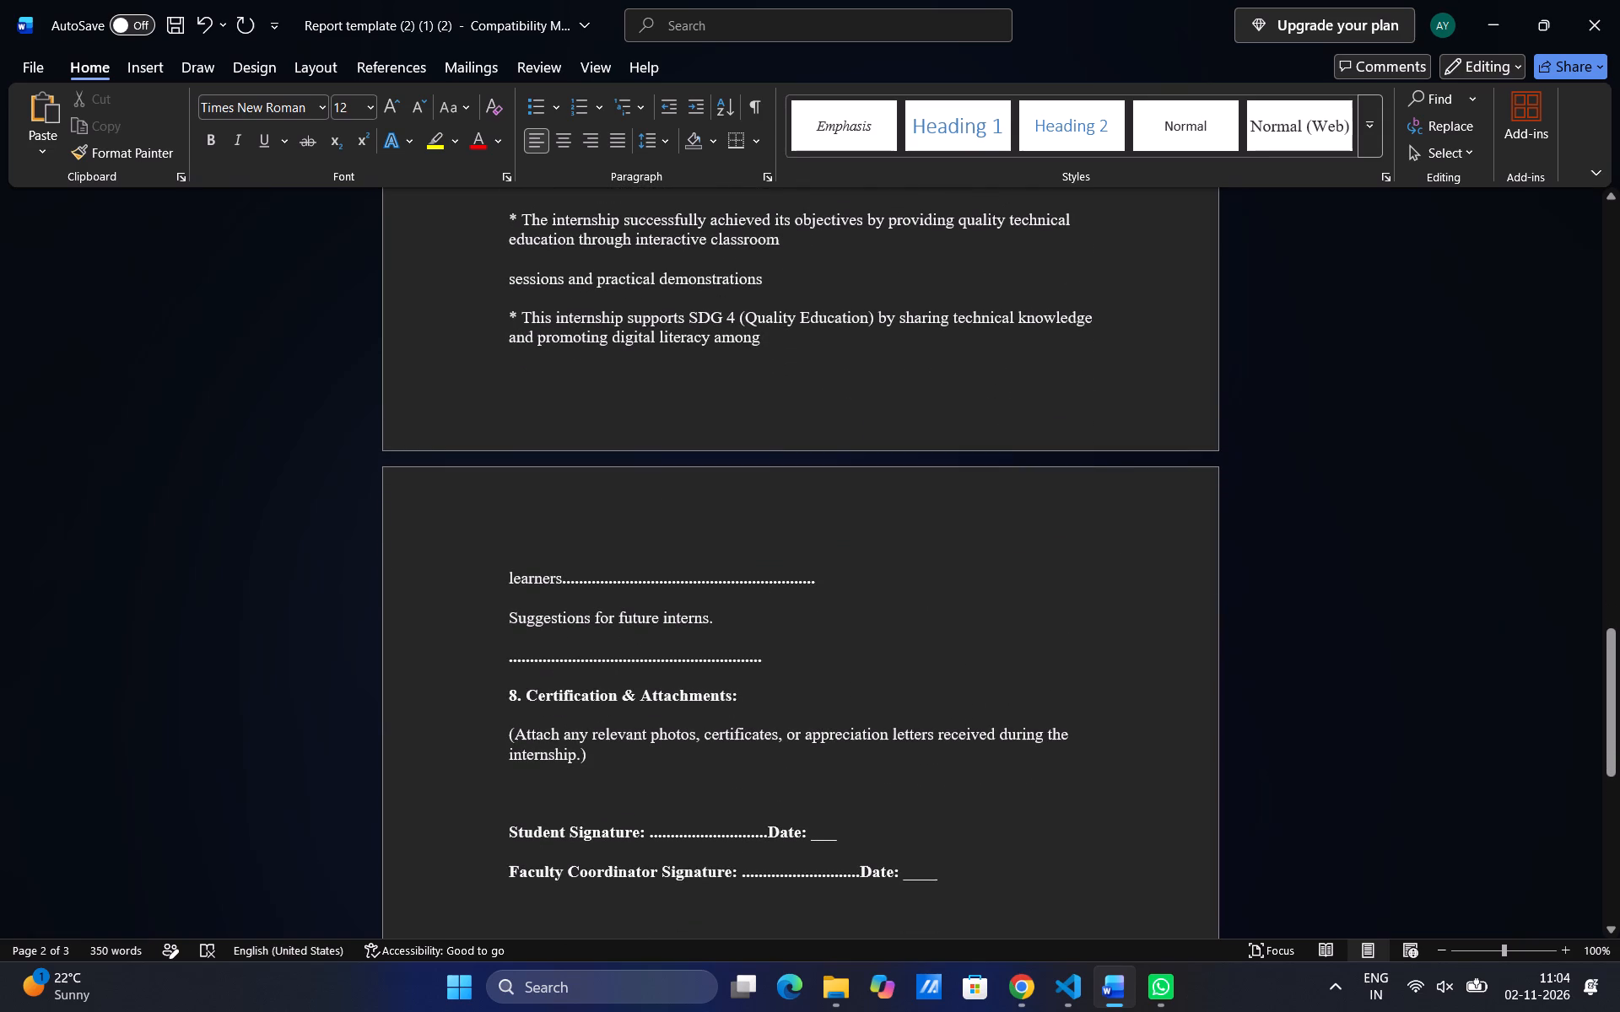
{"action": "left_click_drag", "start_coordinate": [818, 582], "coordinate": [574, 582]}
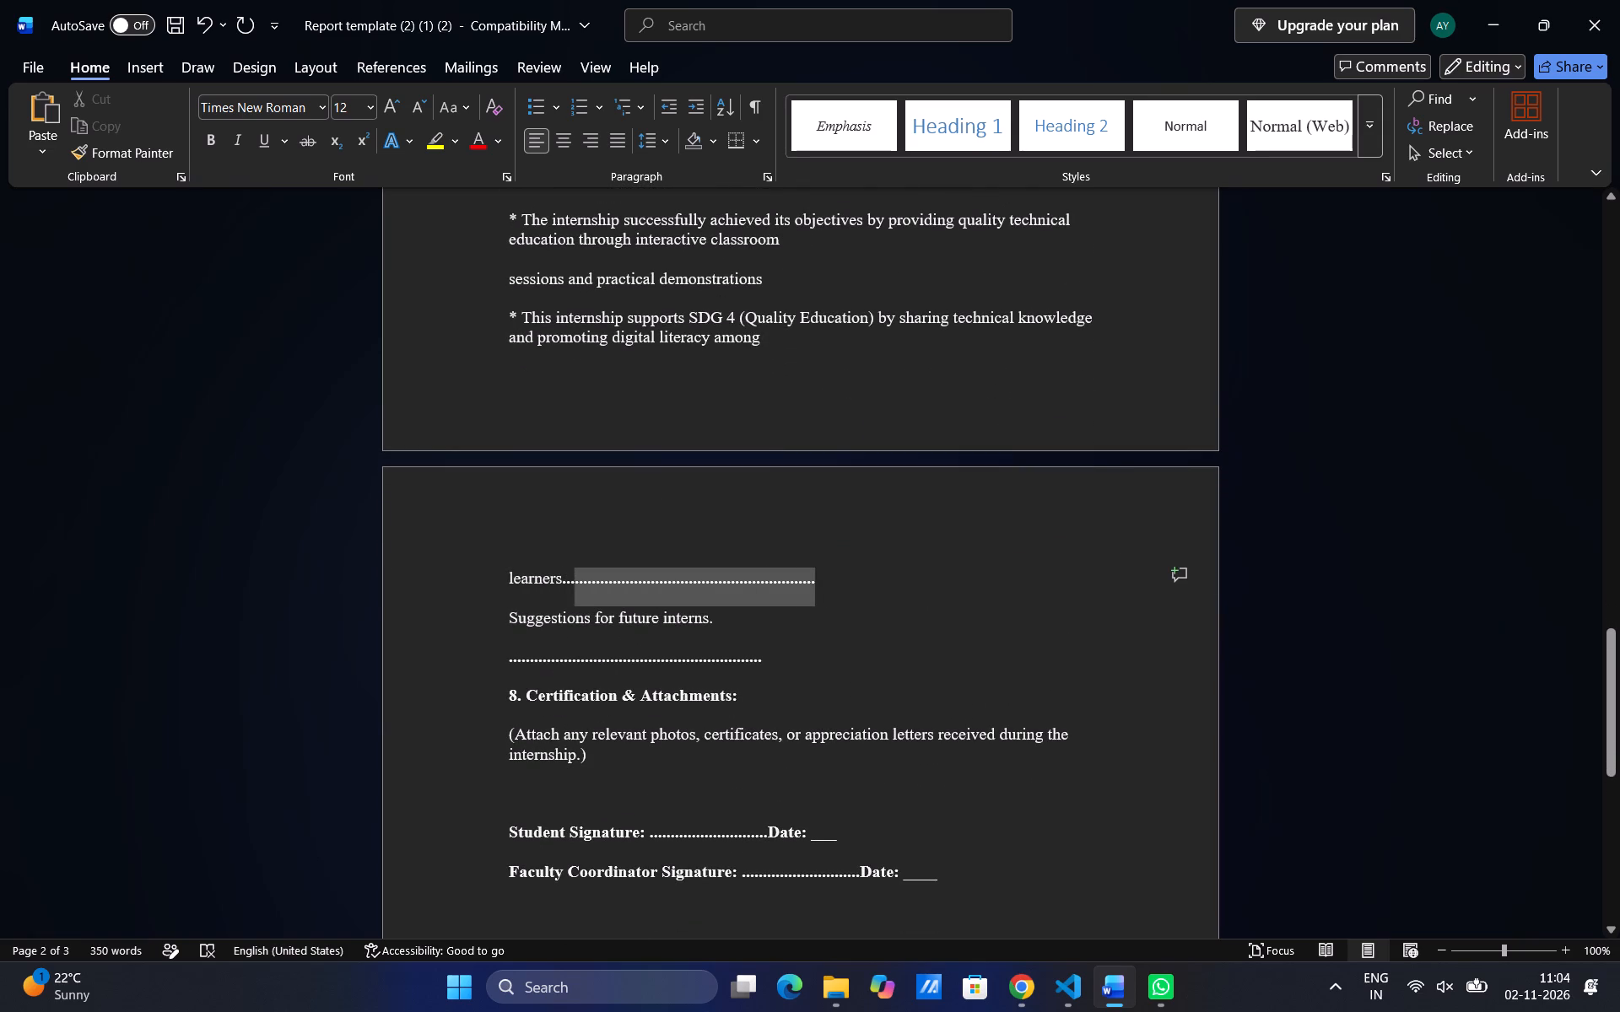
{"action": "left_click_drag", "start_coordinate": [574, 582], "coordinate": [572, 584]}
{"action": "key", "text": "BackSpace"}
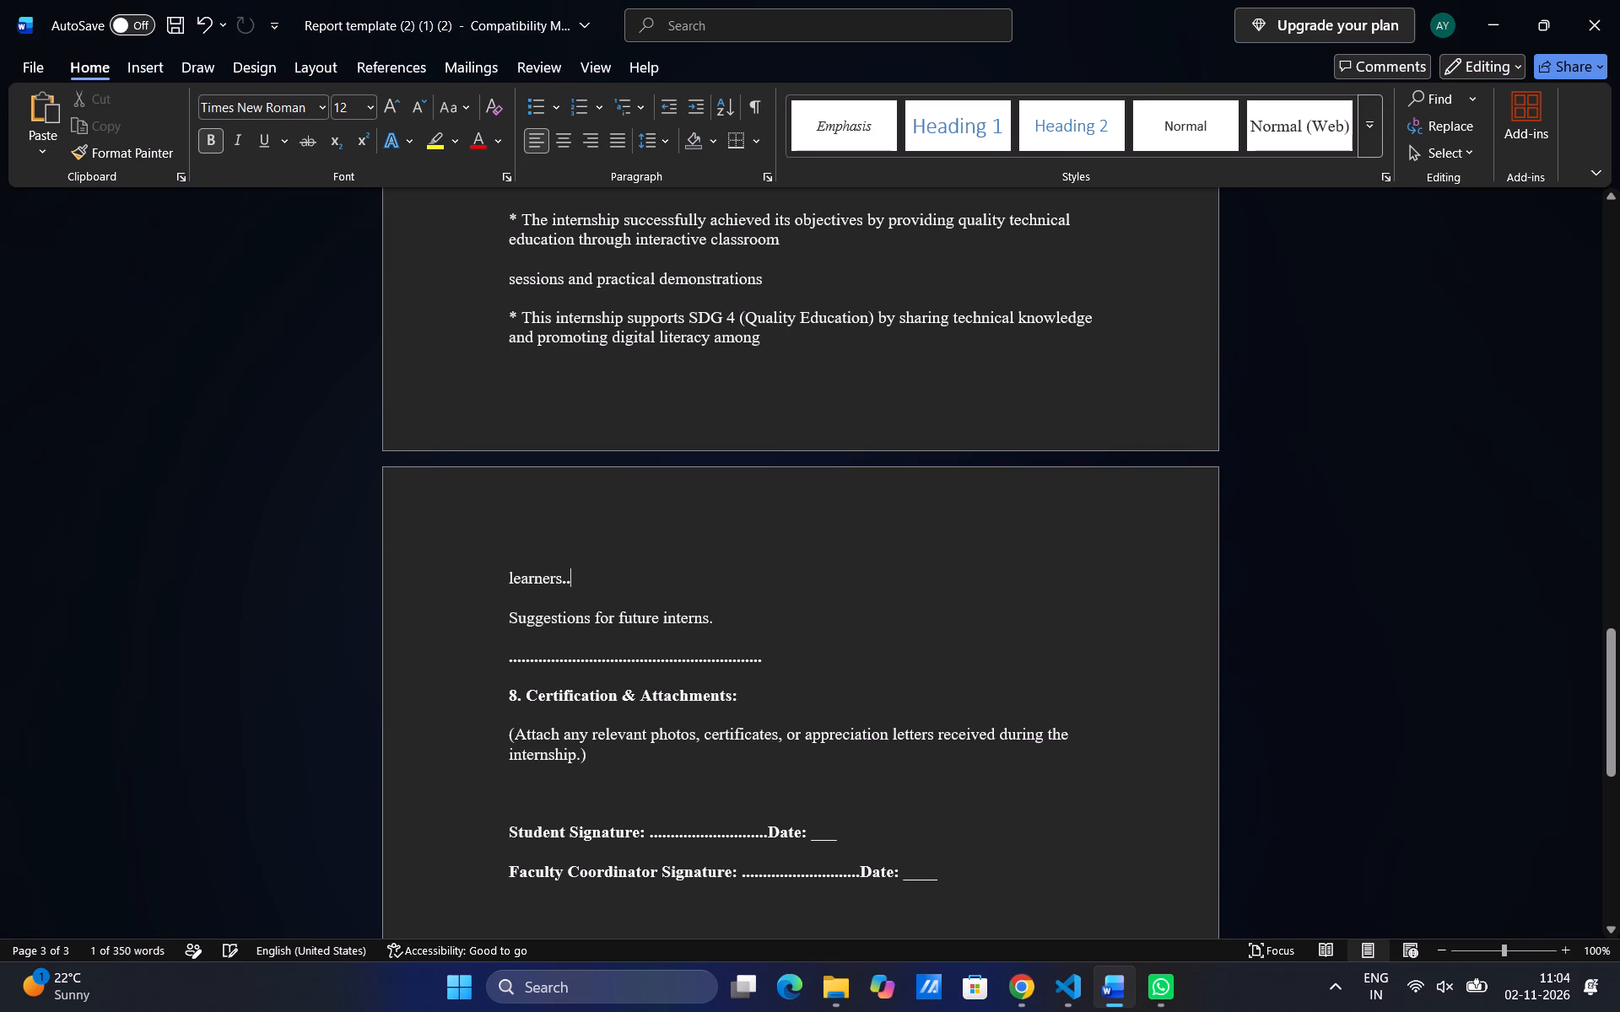
Delete the last two leftover dots after the word "learners" in Conclusion & Recommendations.
{"action": "key", "text": "BackSpace"}
{"action": "key", "text": "BackSpace"}
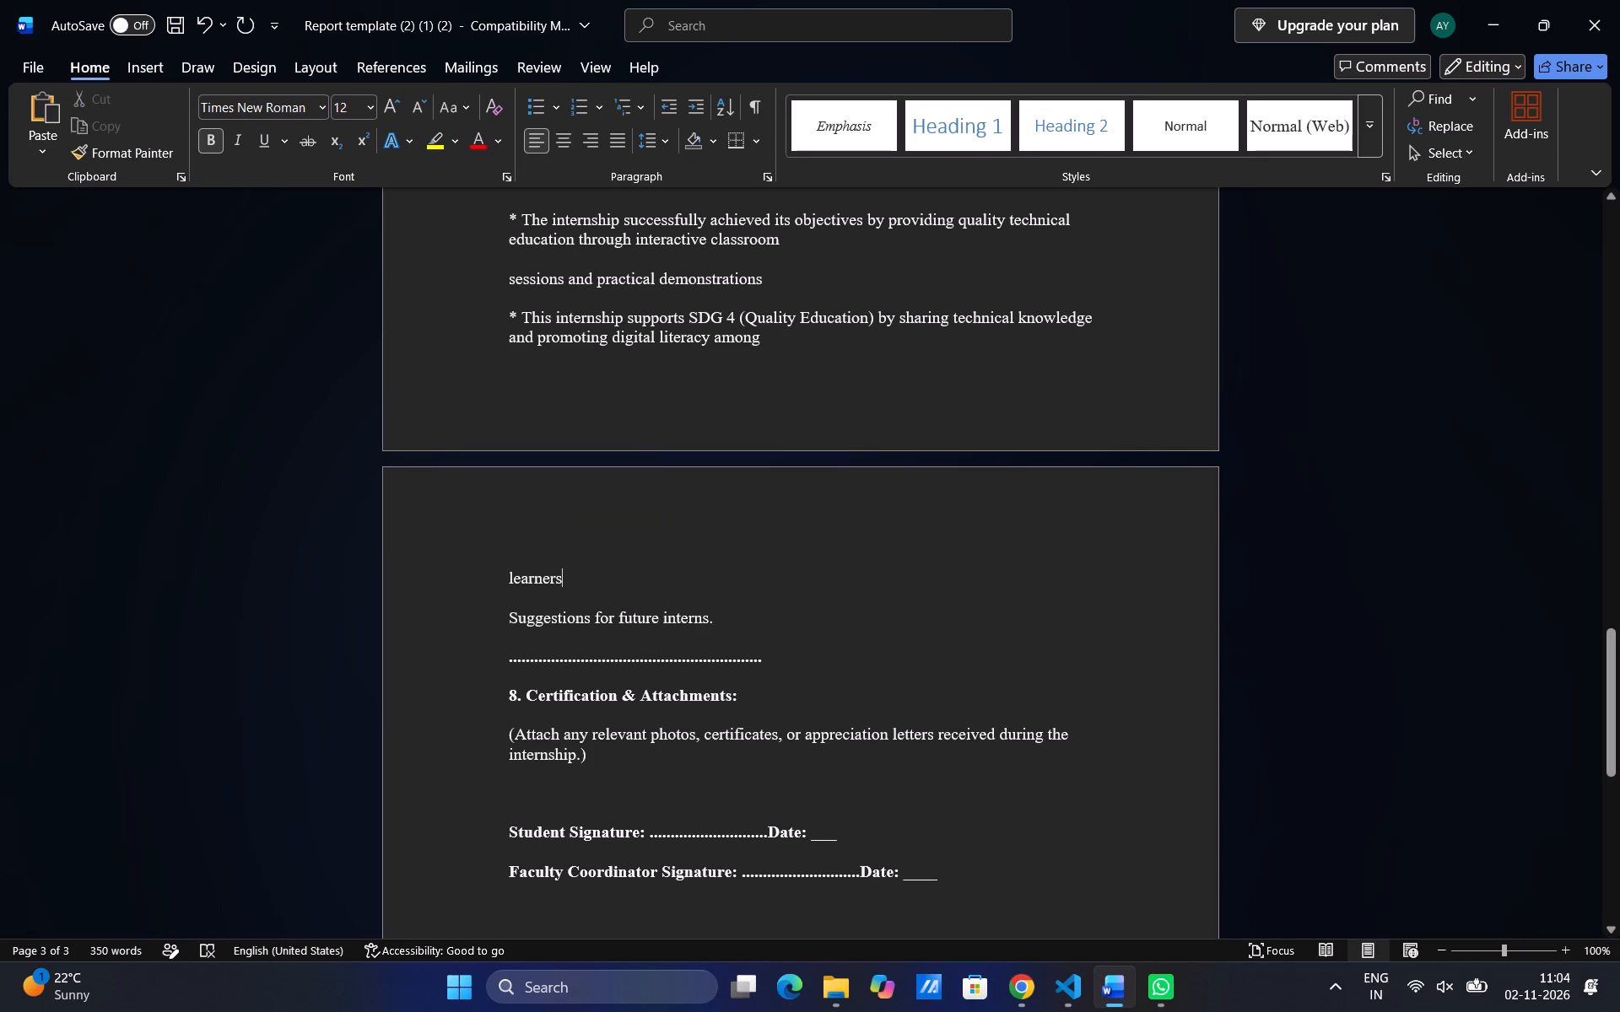
Delete the "Suggestions for future interns." prompt and the dotted line beneath it, just above the Certification & Attachments heading.
{"action": "left_click_drag", "start_coordinate": [768, 665], "coordinate": [482, 657]}
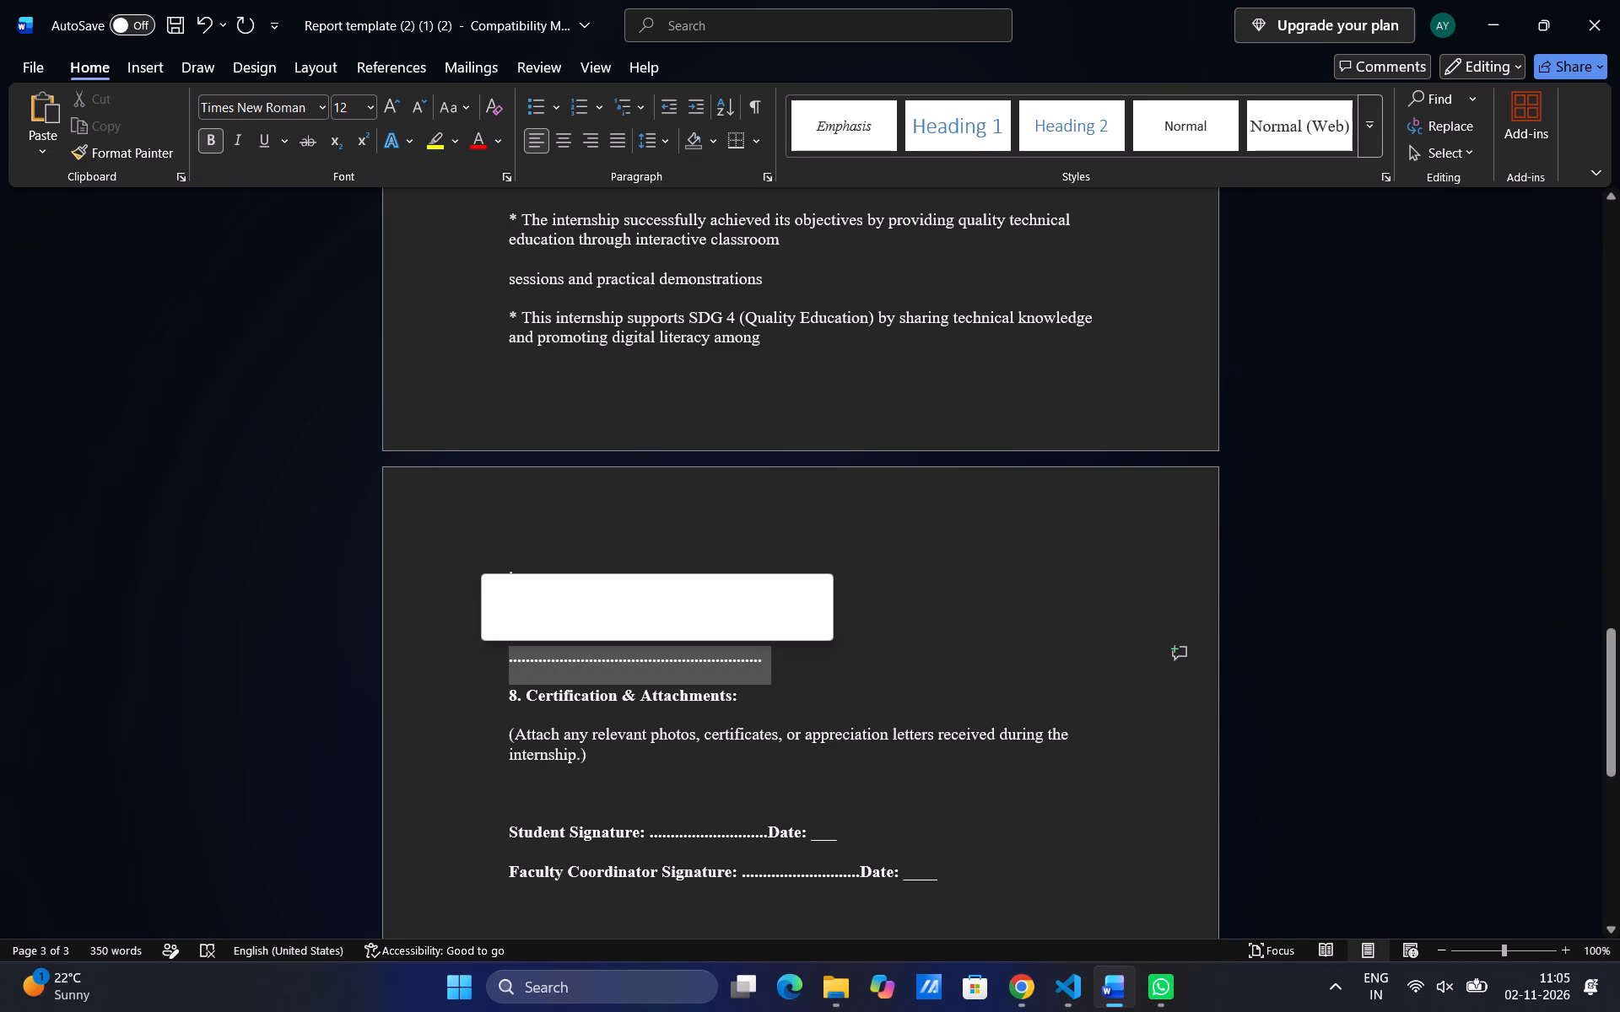
{"action": "key", "text": "BackSpace"}
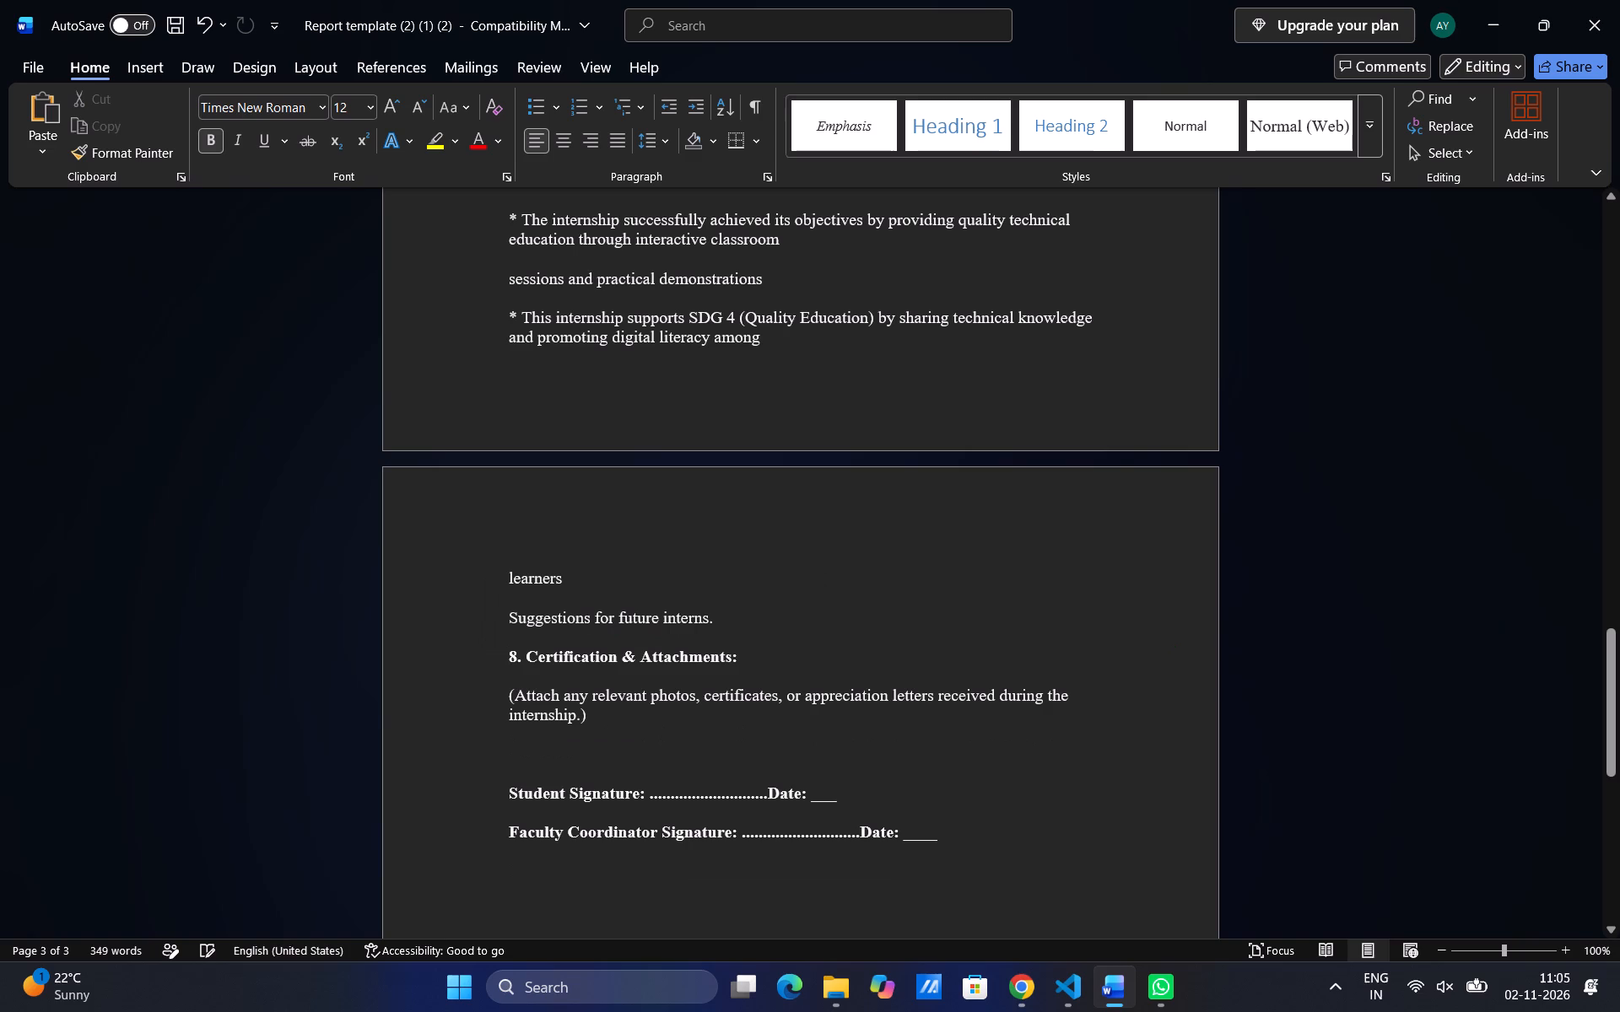
{"action": "left_click_drag", "start_coordinate": [723, 618], "coordinate": [661, 615]}
{"action": "left_click_drag", "start_coordinate": [661, 615], "coordinate": [500, 611]}
{"action": "key", "text": "BackSpace"}
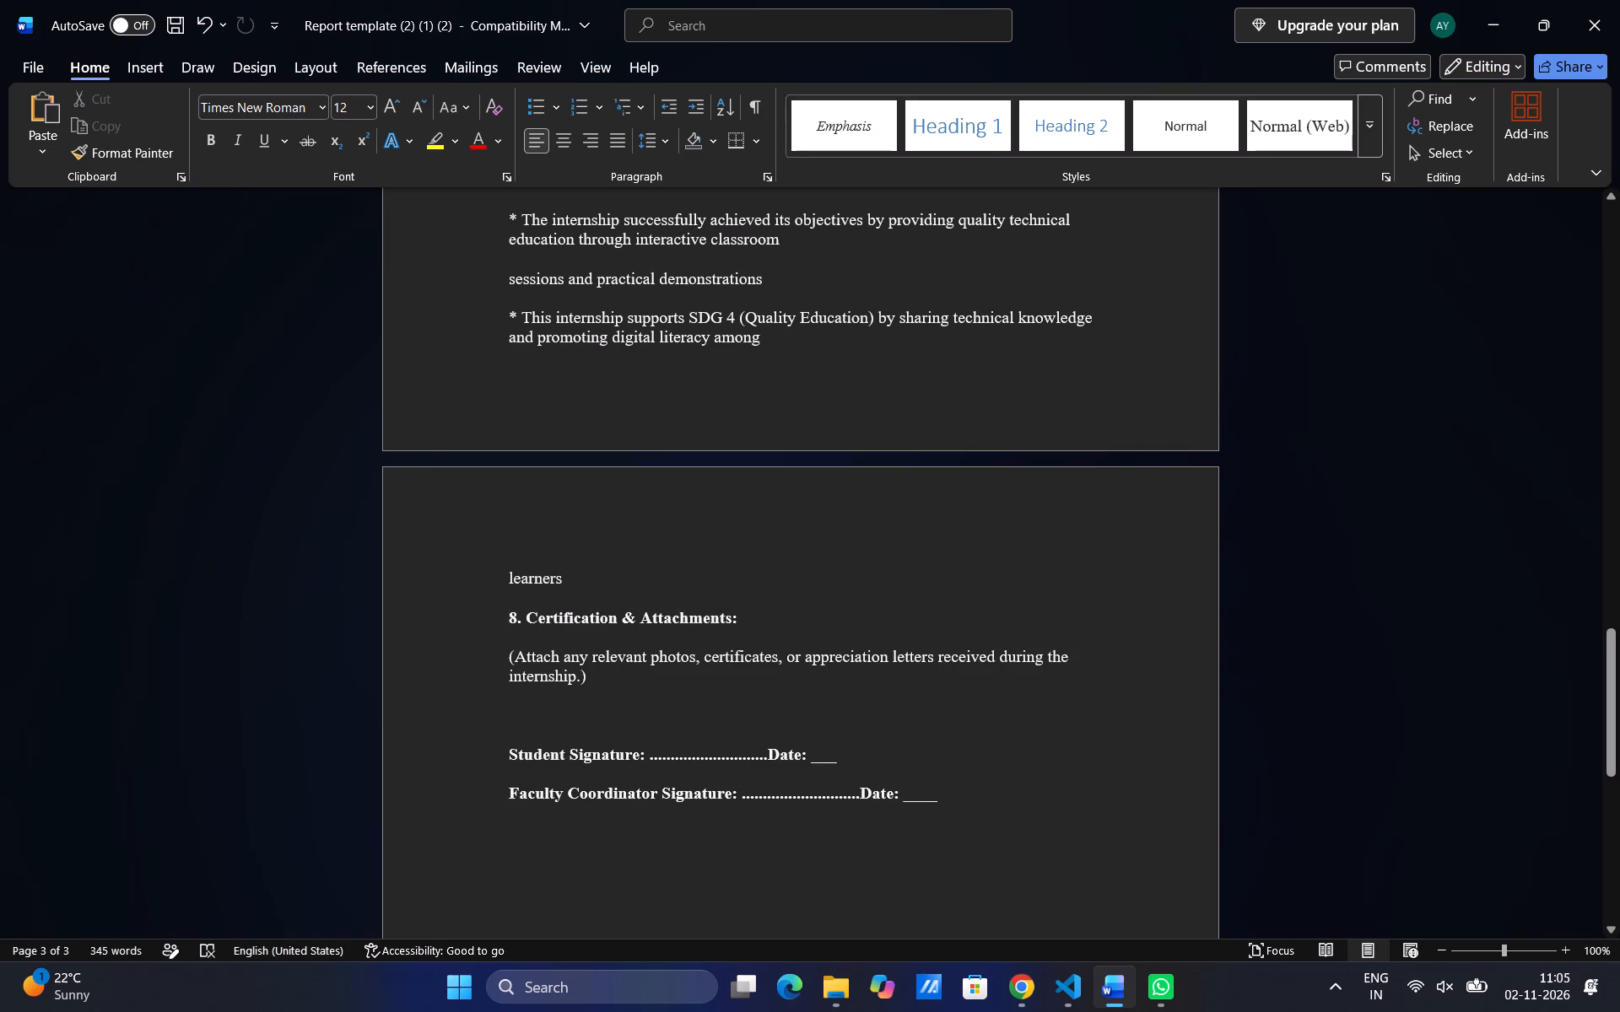
Delete the parenthesised prompt about attaching relevant photos, certificates, or appreciation letters under Certification & Attachments.
{"action": "left_click_drag", "start_coordinate": [607, 674], "coordinate": [476, 657]}
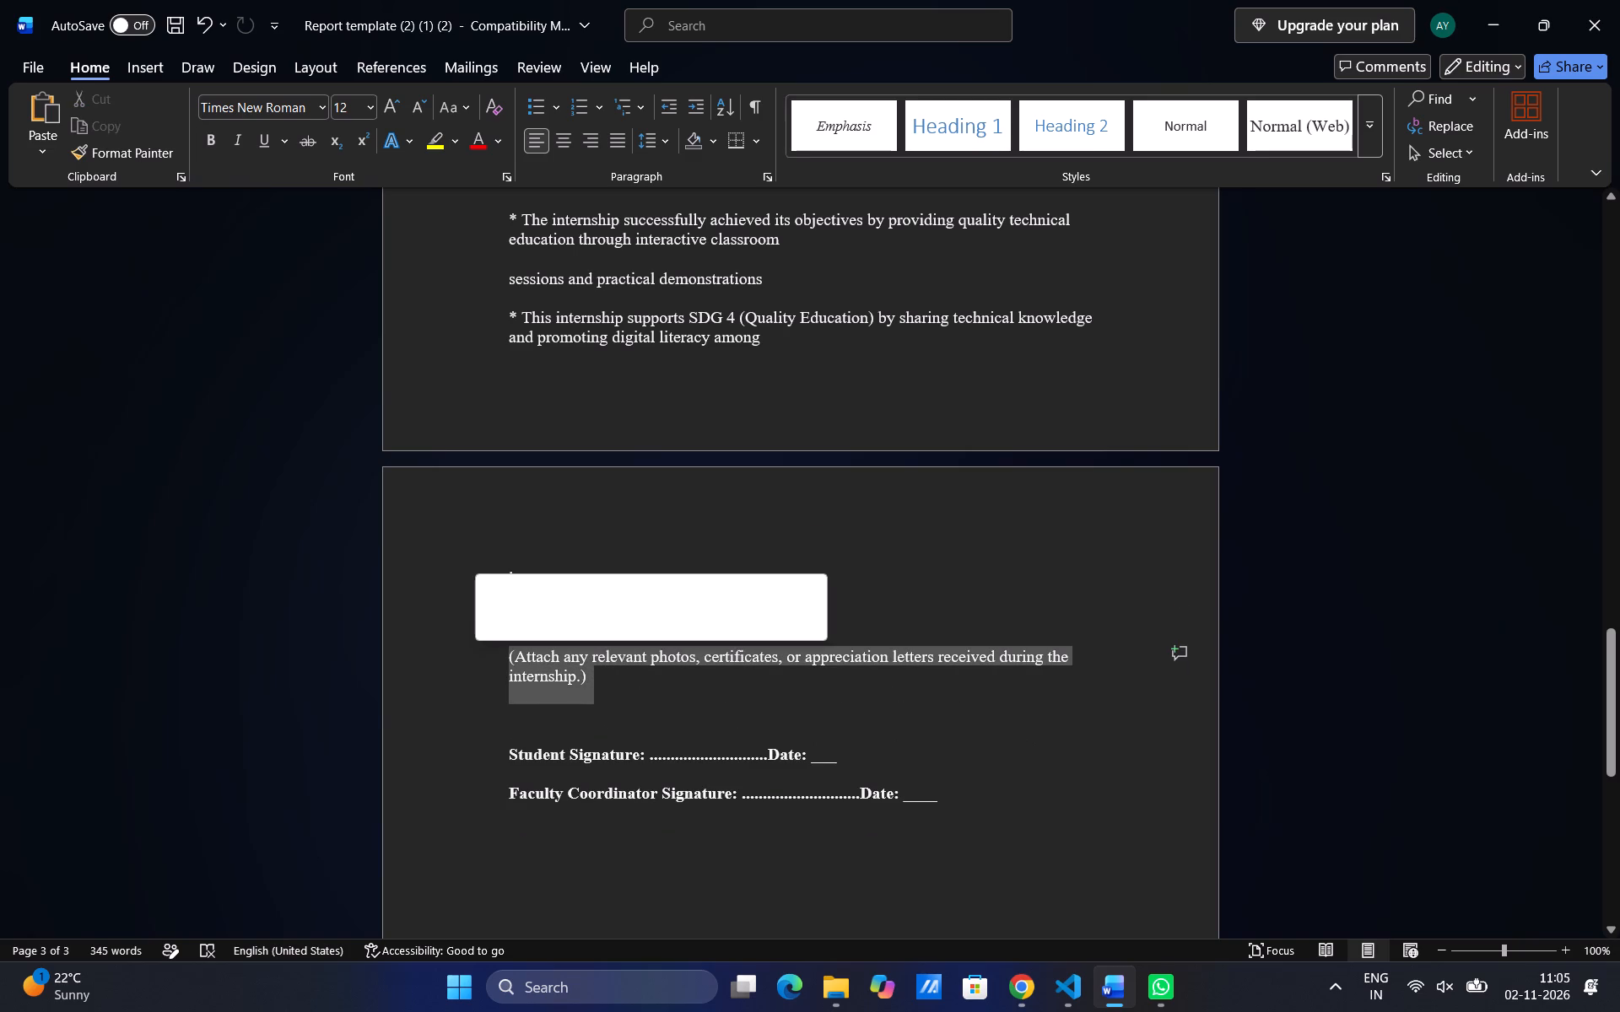
{"action": "key", "text": "BackSpace"}
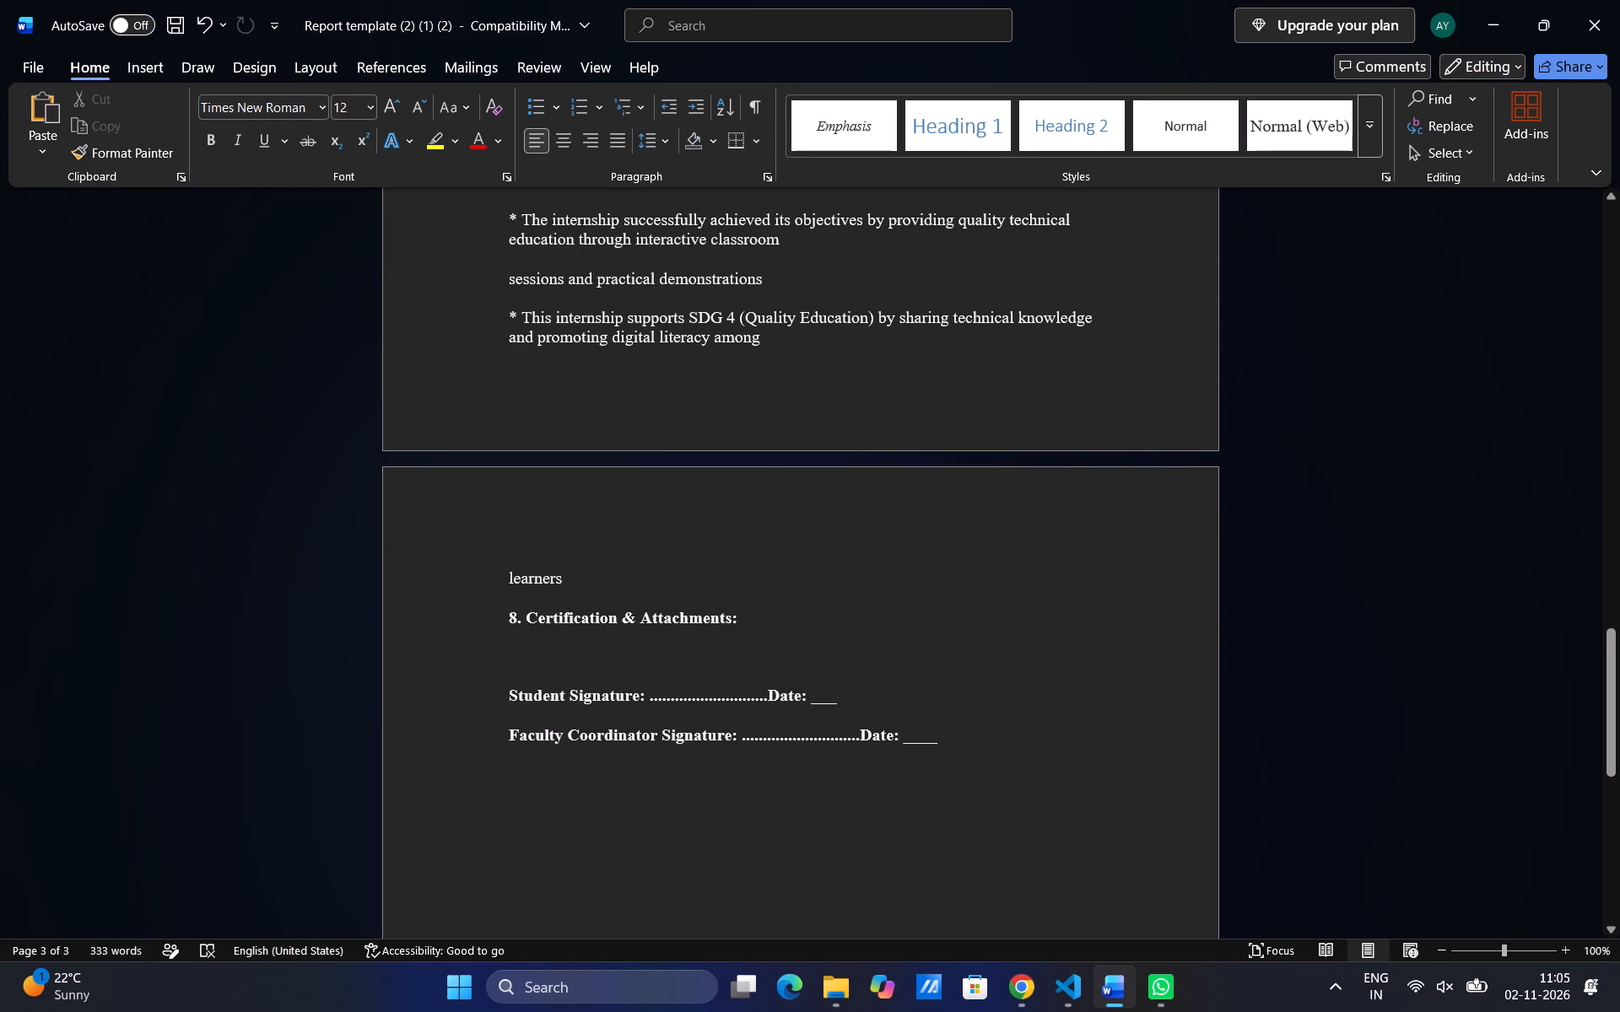
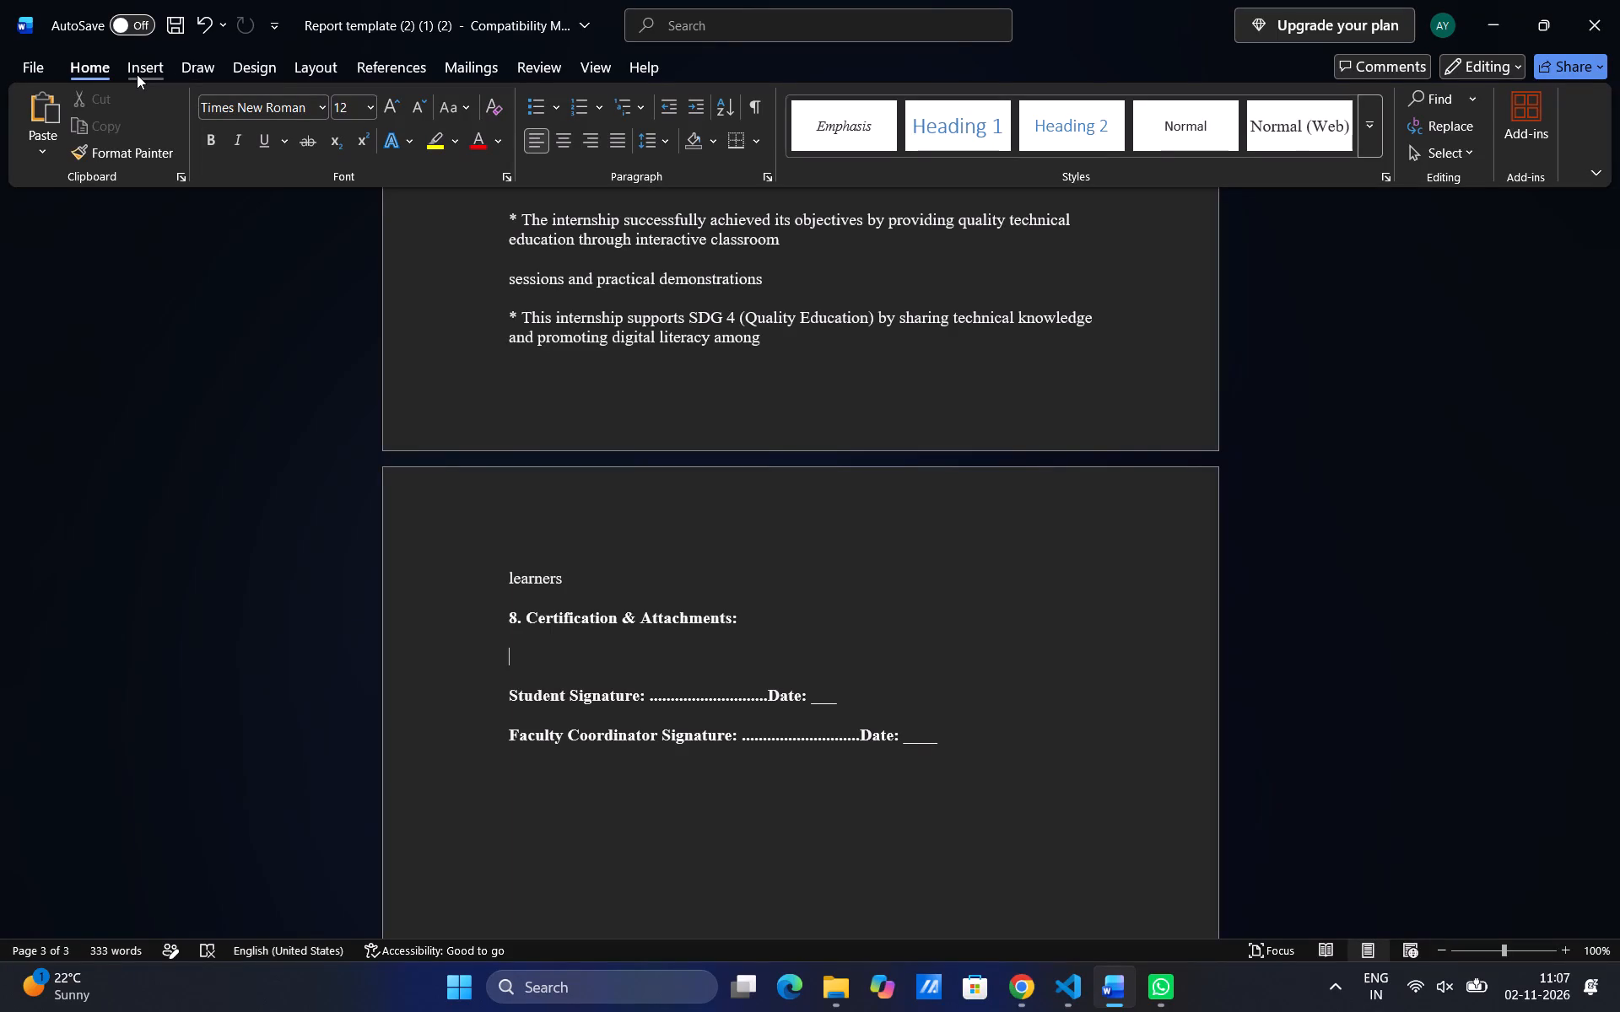
Begin inserting content on the empty line beneath the Certification & Attachments heading.
{"action": "left_click", "coordinate": [143, 69]}
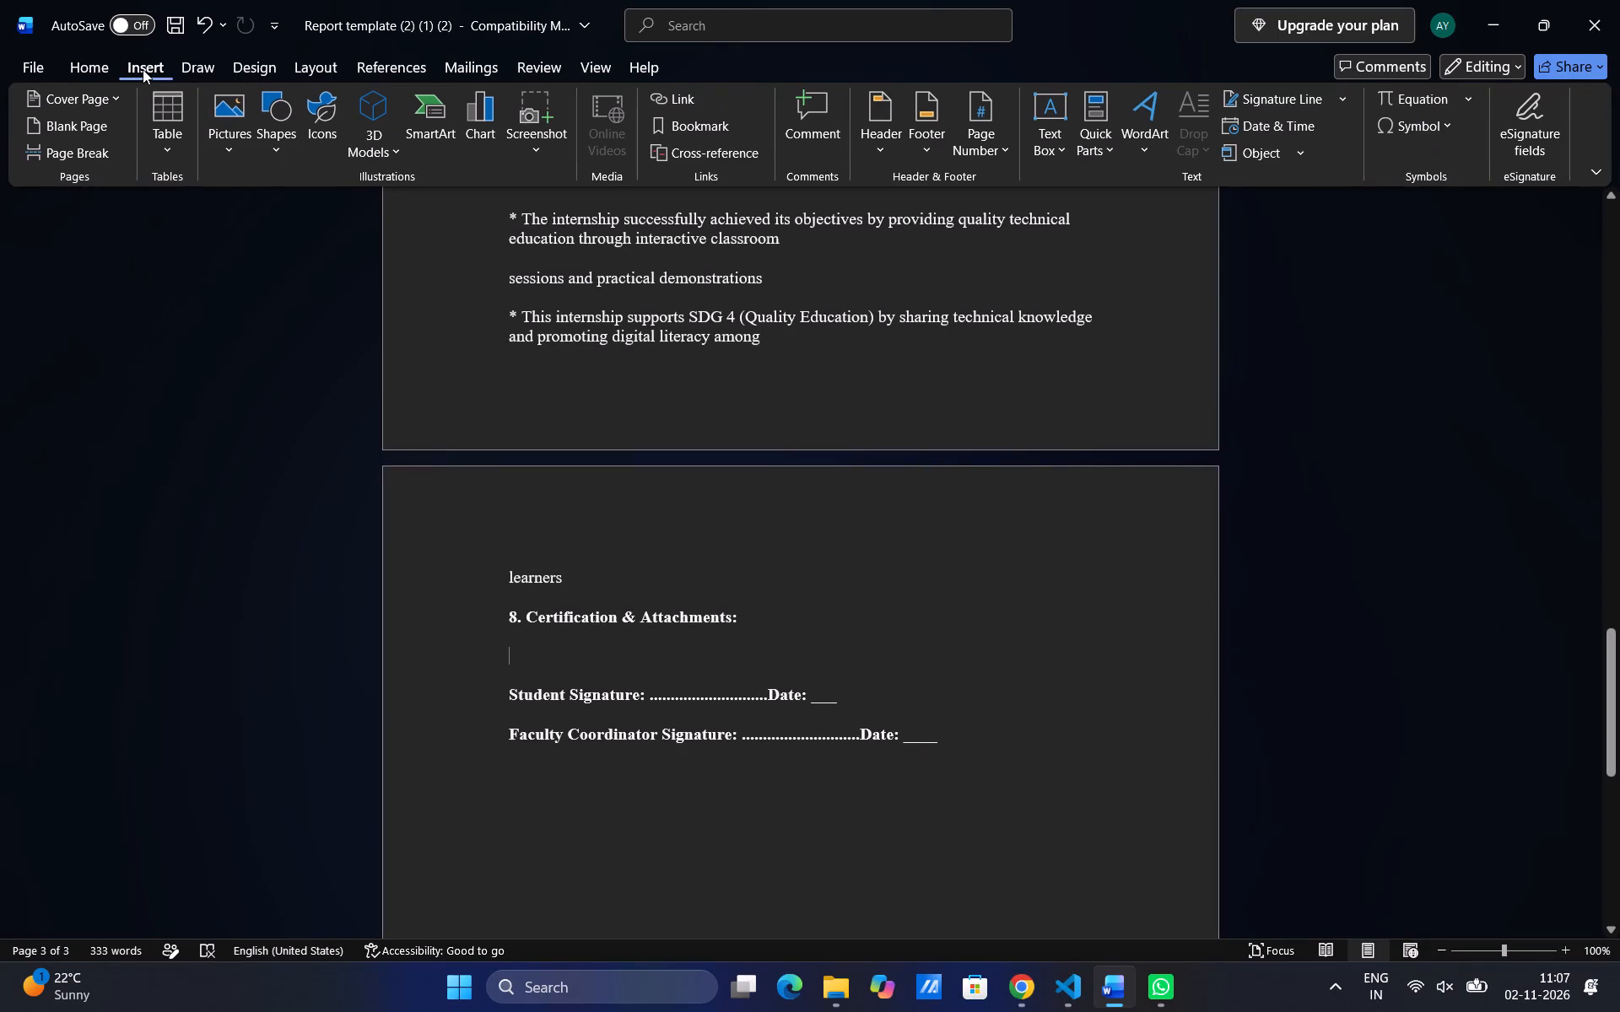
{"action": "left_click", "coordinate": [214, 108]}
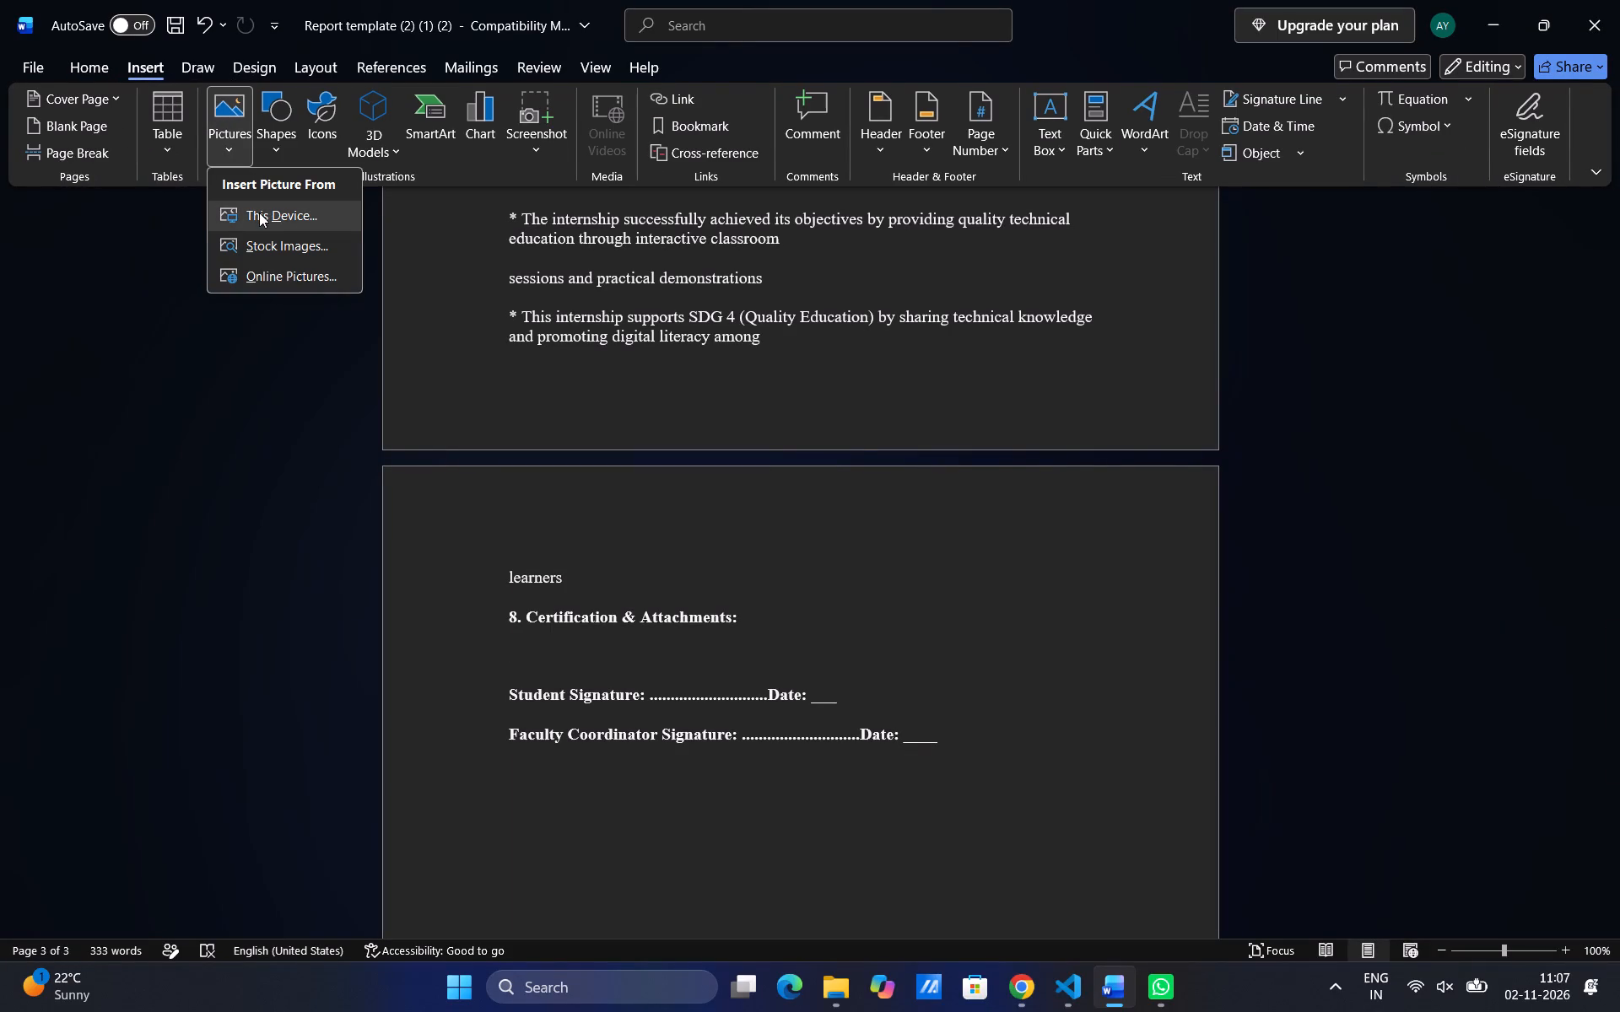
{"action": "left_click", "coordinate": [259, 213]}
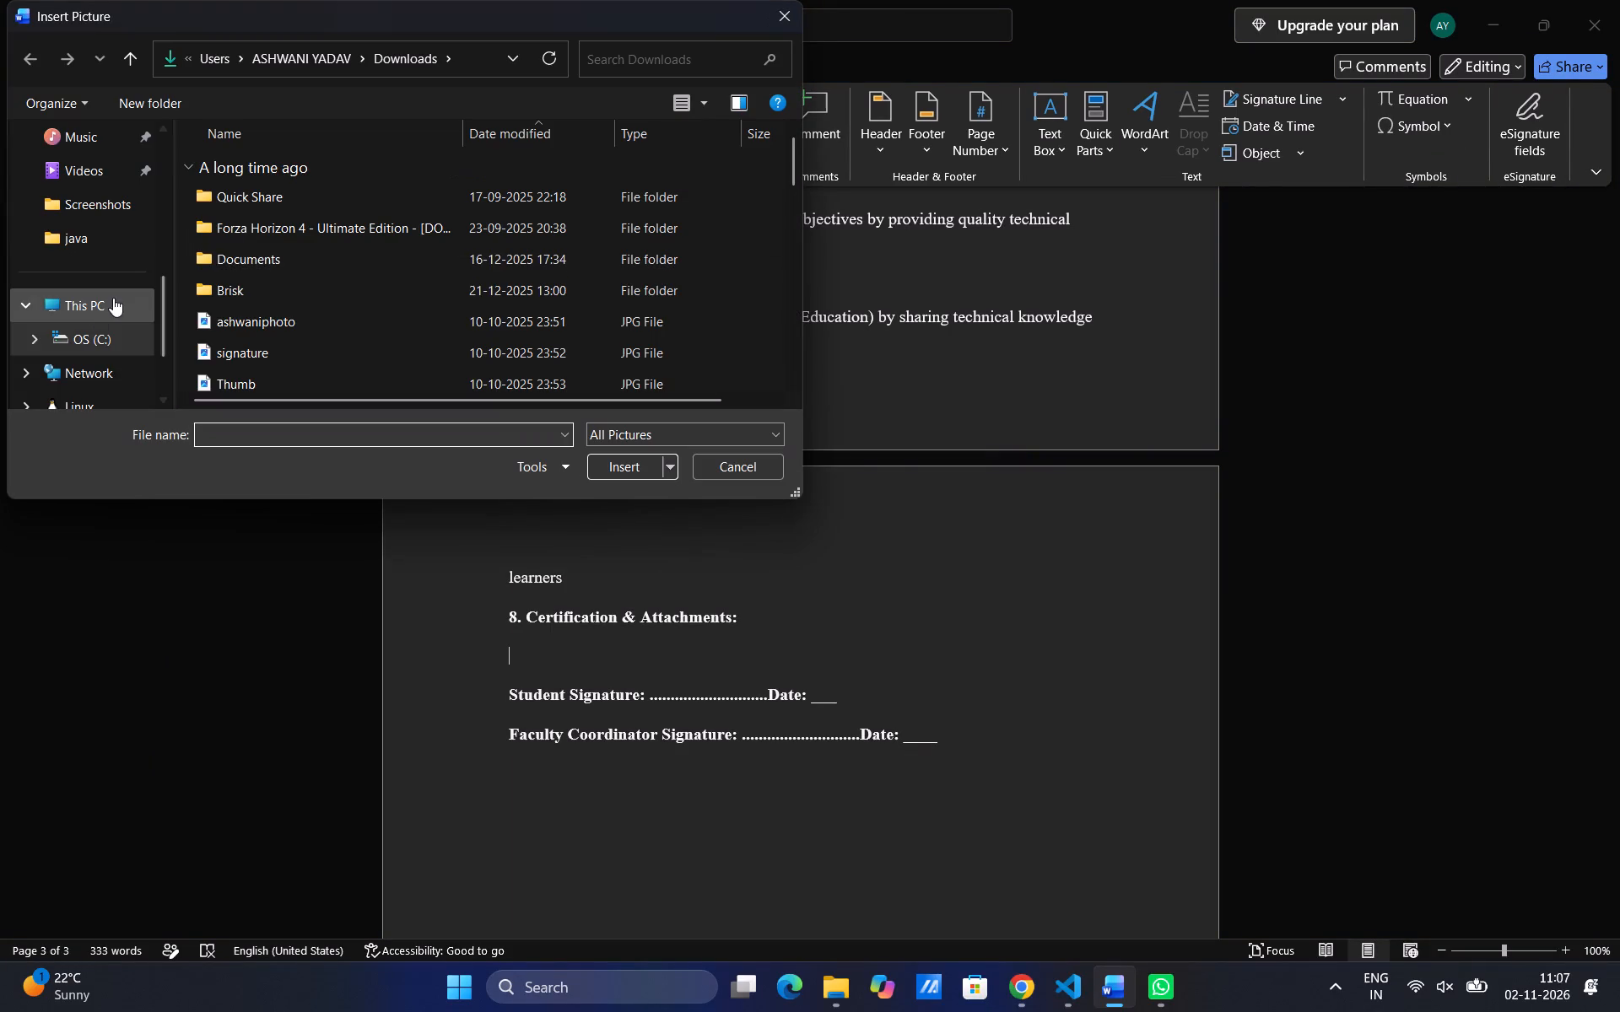
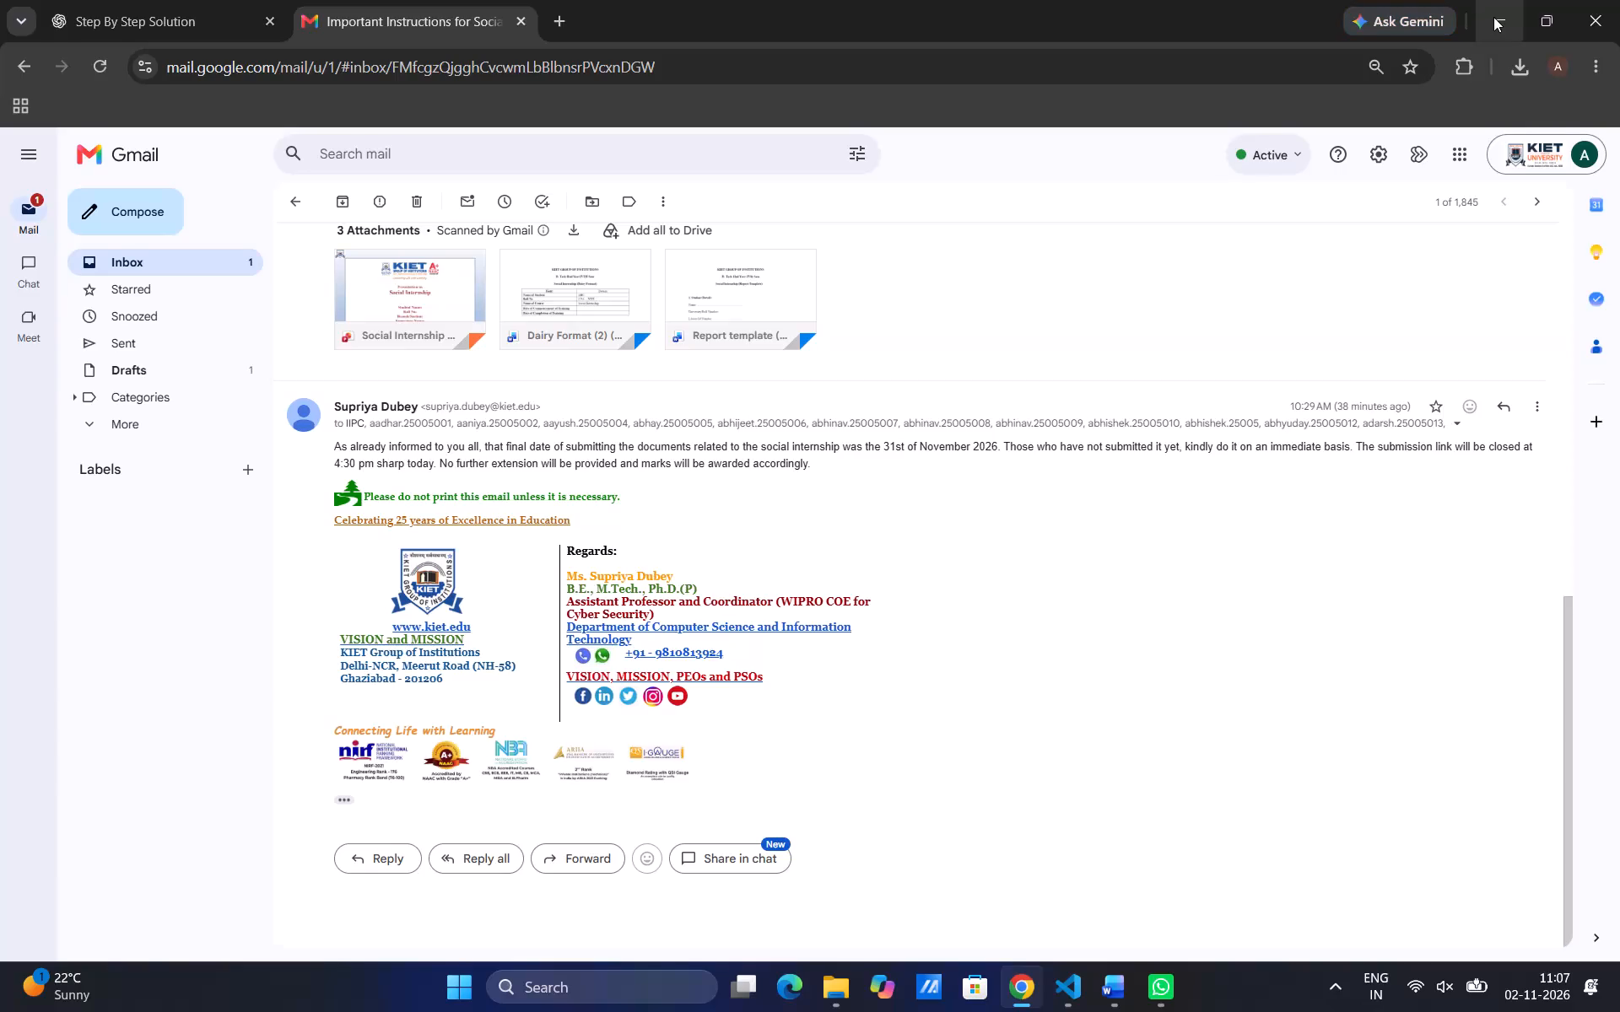
Clear the open windows from the Desktop and preview the saved photo "WhatsApp Image 2026-11-02 at 11.06.40 AM", closing it after viewing.
{"action": "left_click", "coordinate": [1495, 16]}
{"action": "left_click", "coordinate": [1495, 16]}
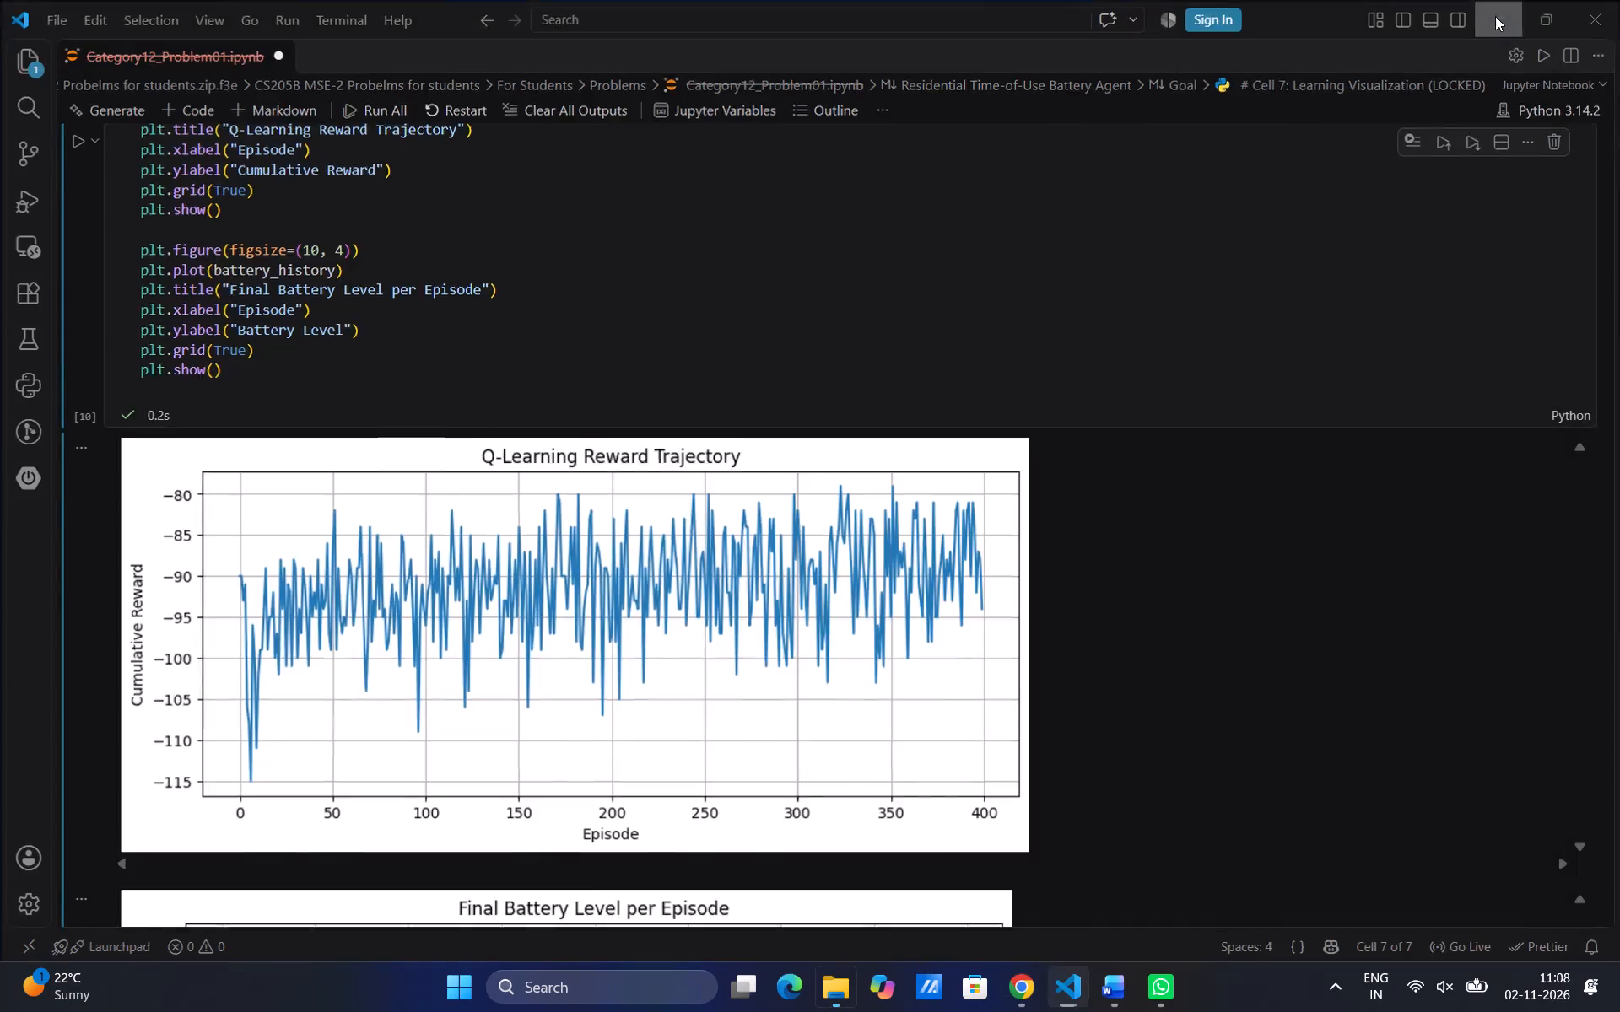
{"action": "left_click", "coordinate": [1399, 66]}
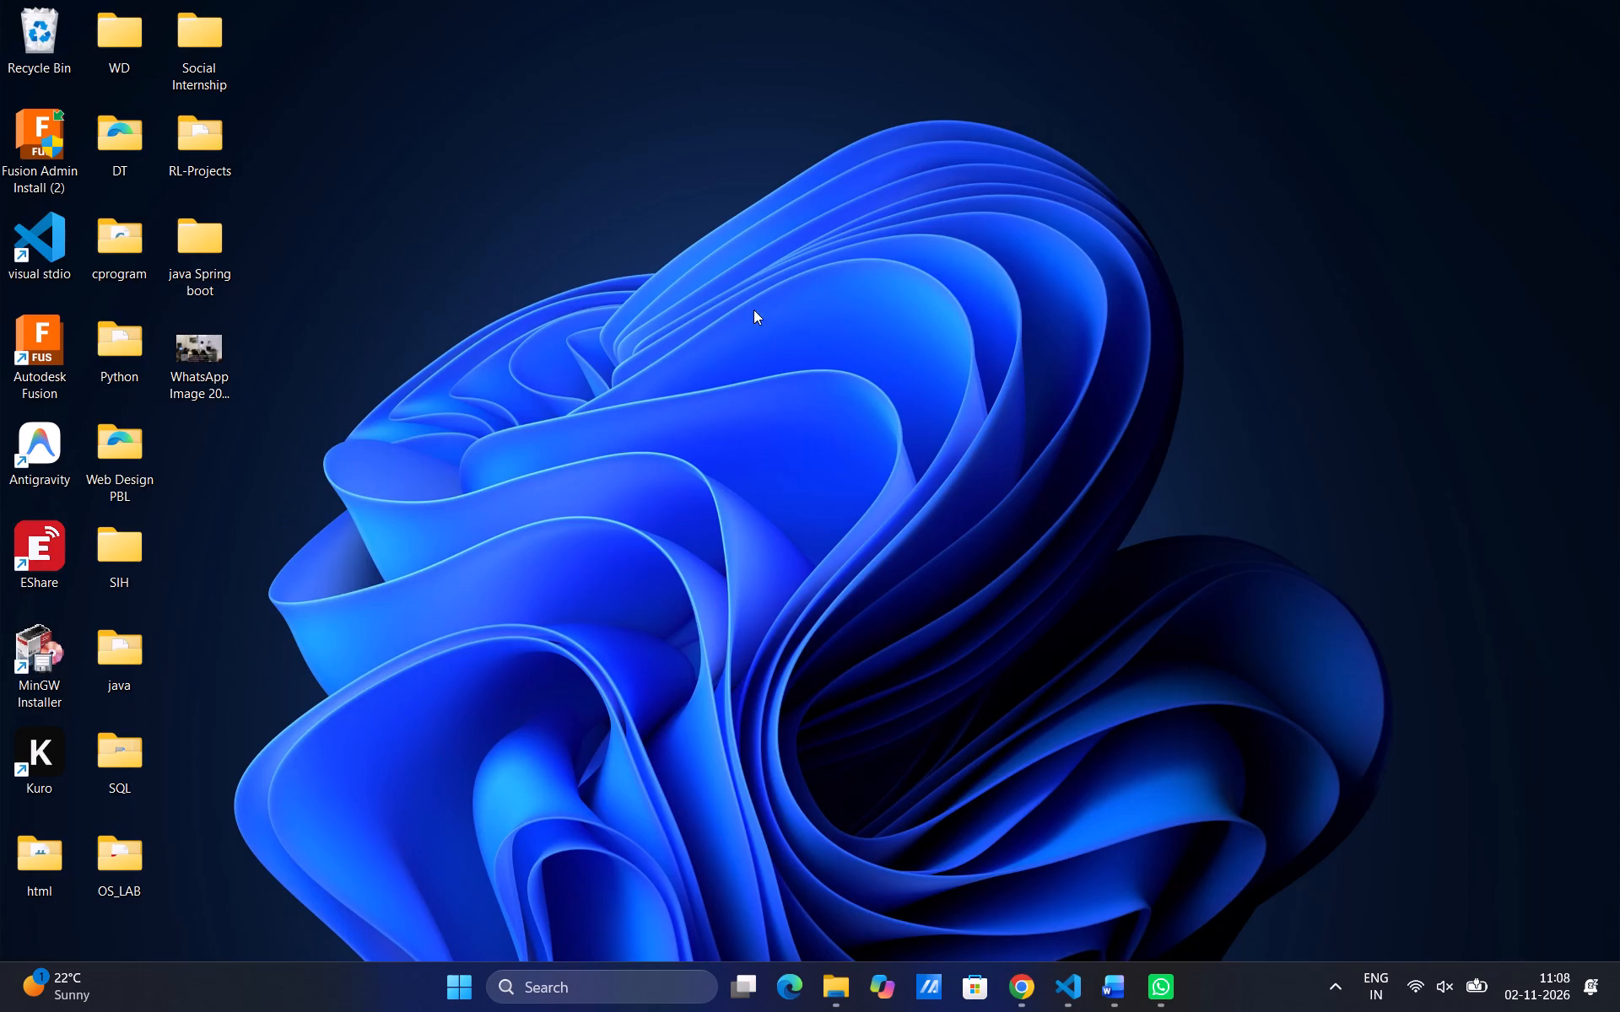
{"action": "double_click", "coordinate": [200, 371]}
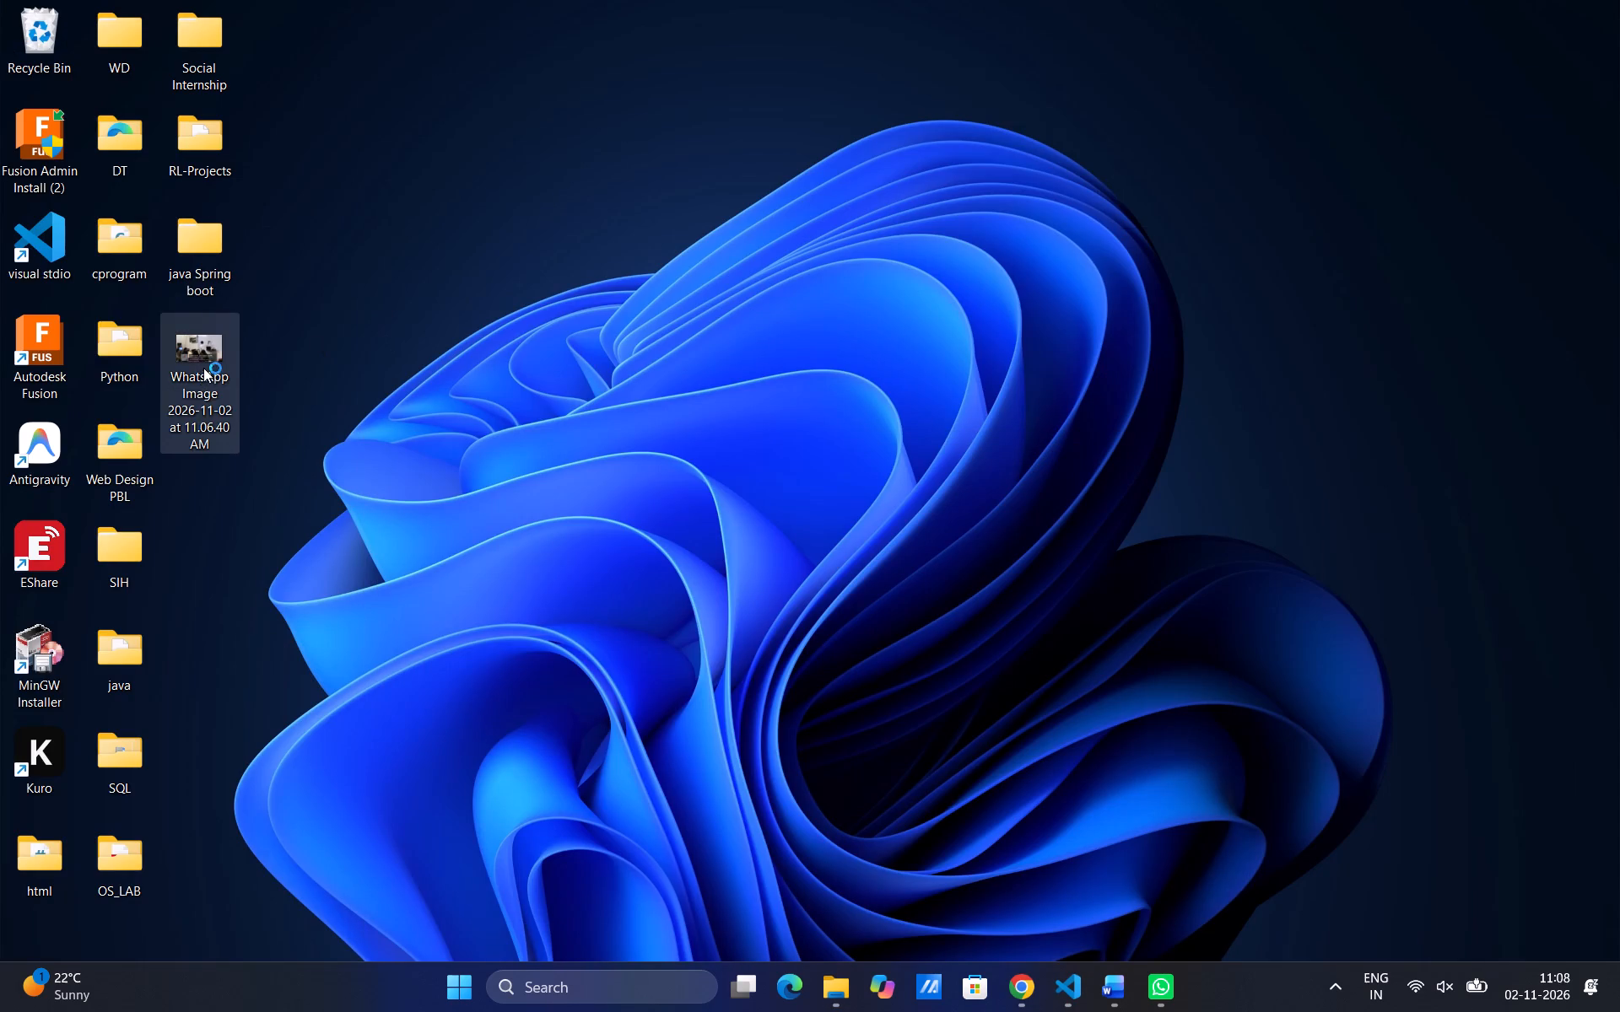
{"action": "left_click", "coordinate": [1385, 218]}
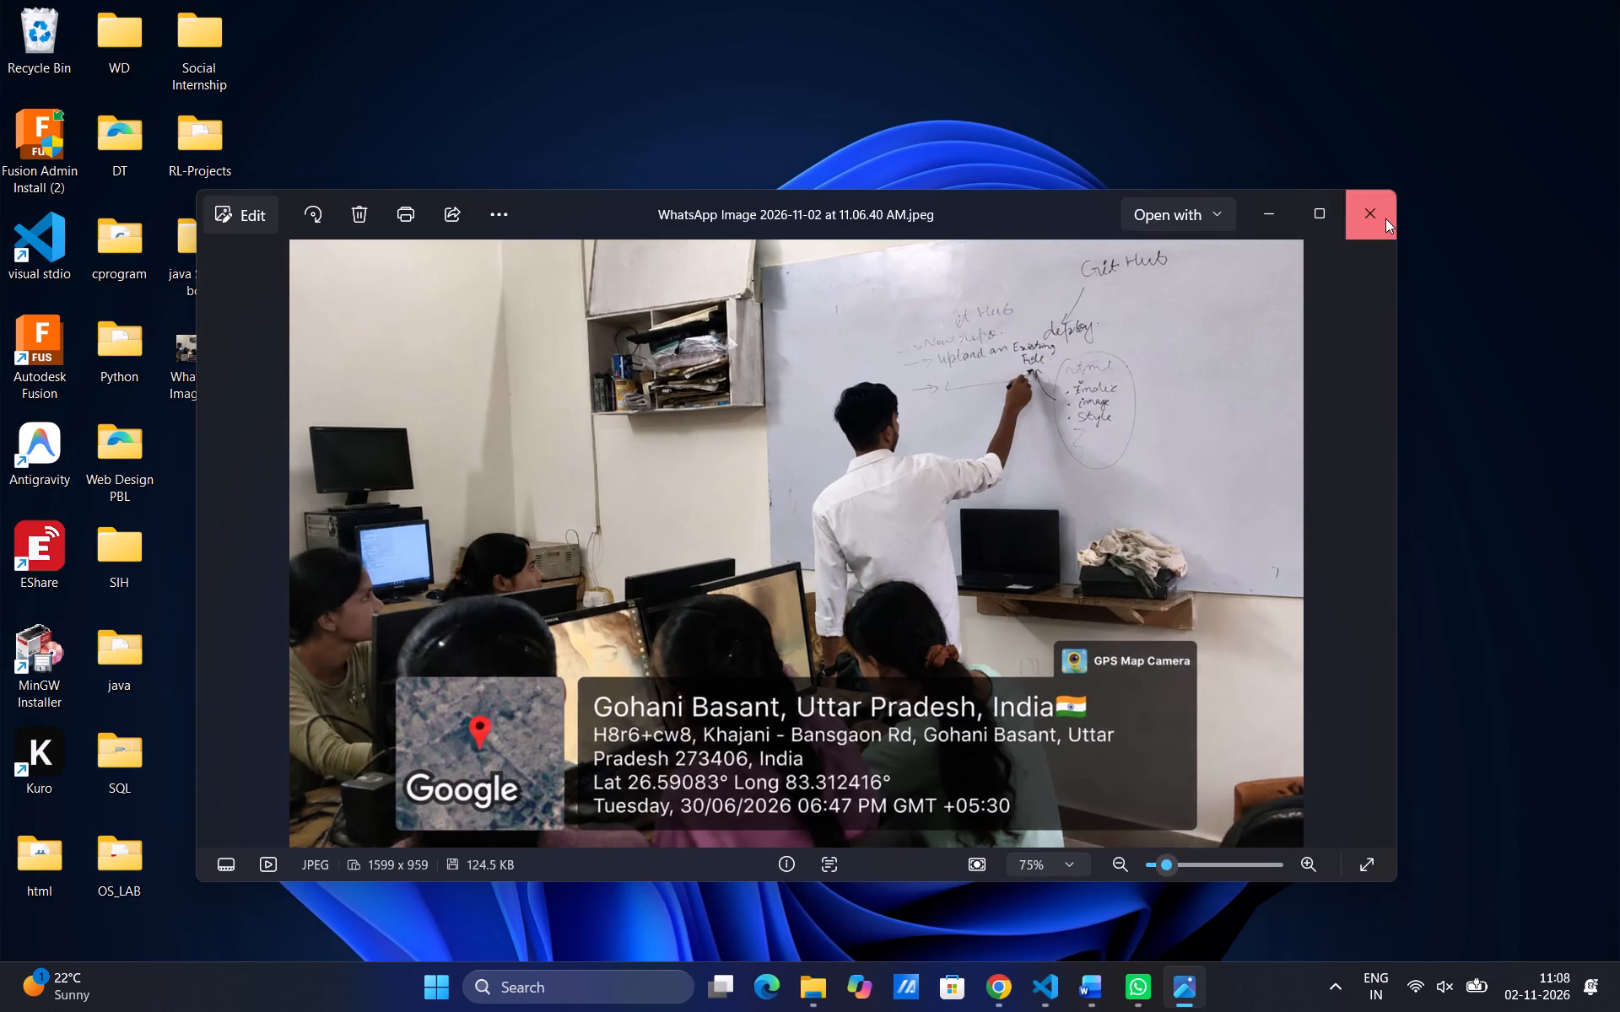
{"action": "scroll", "coordinate": [1184, 791], "scroll_direction": "up", "scroll_amount": 1}
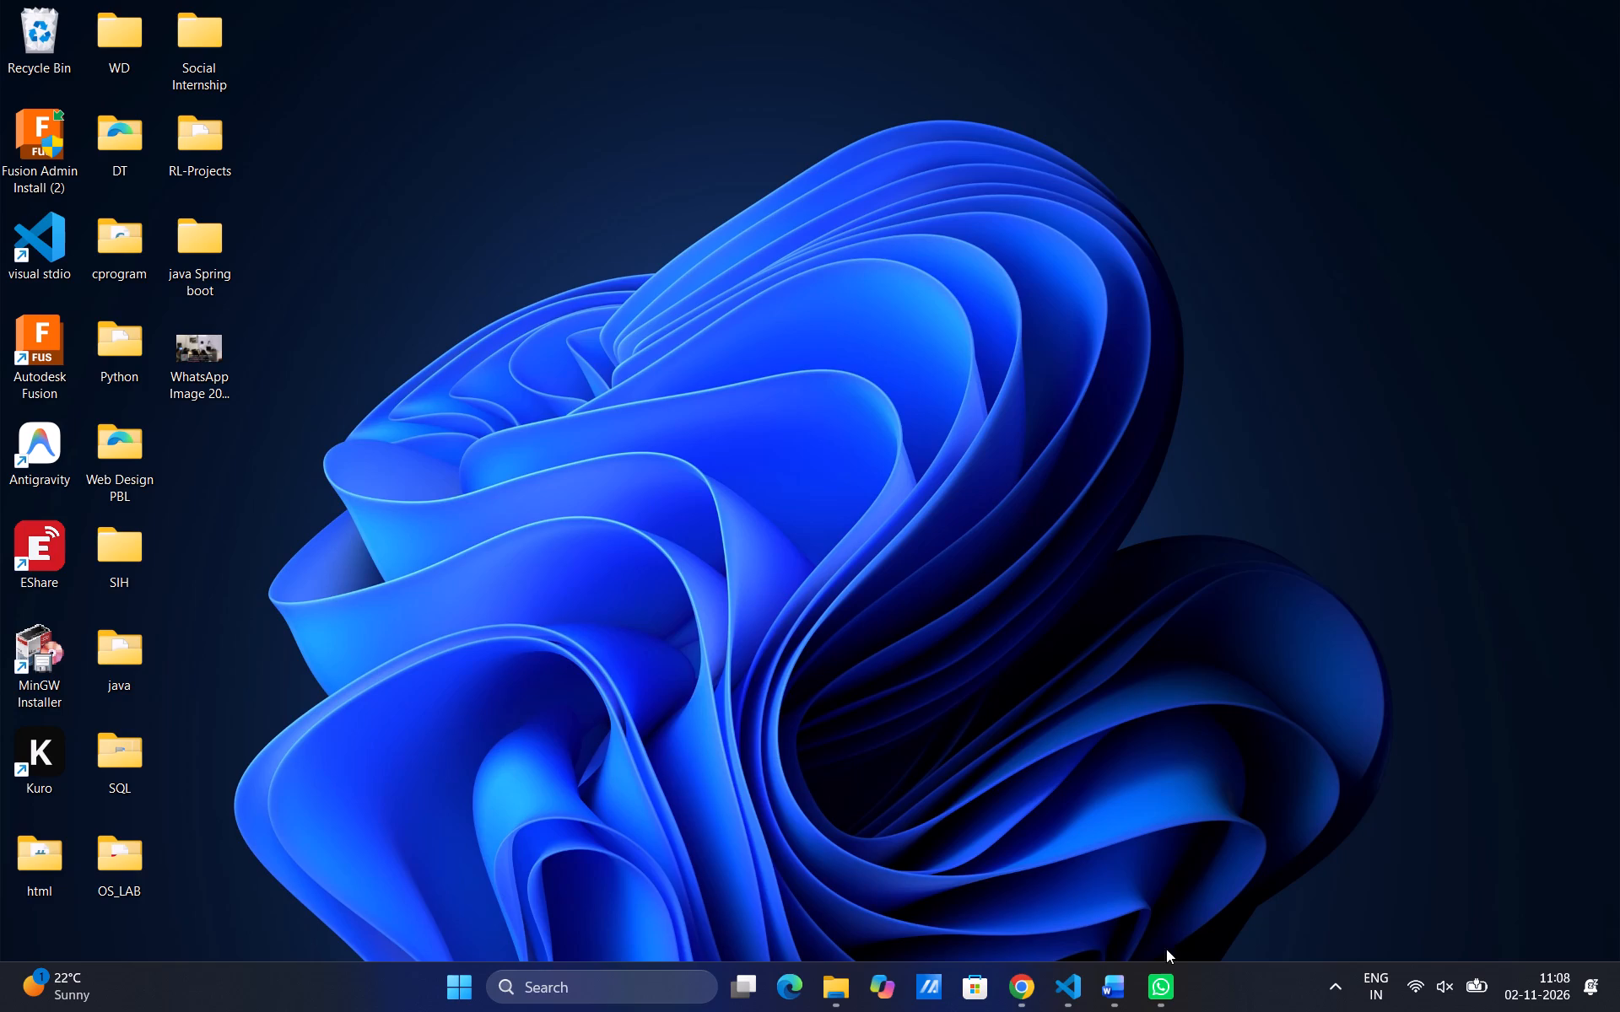
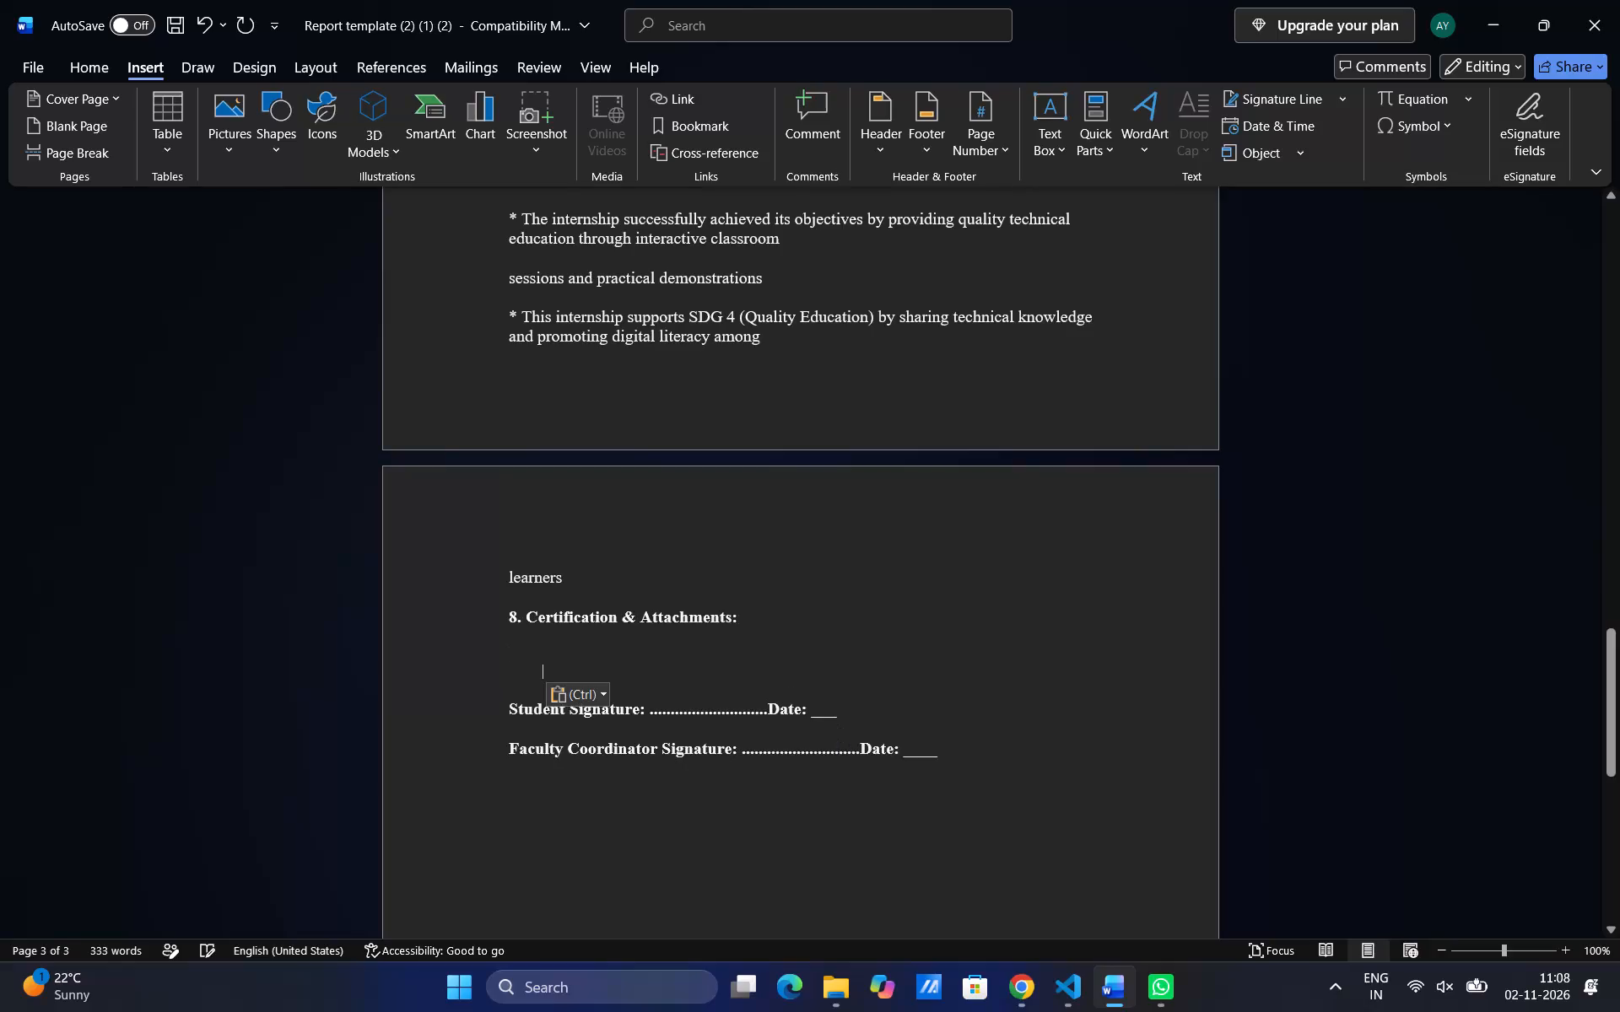
Delete the small blank pasted object on the line beneath the Certification & Attachments heading.
{"action": "key", "text": "BackSpace"}
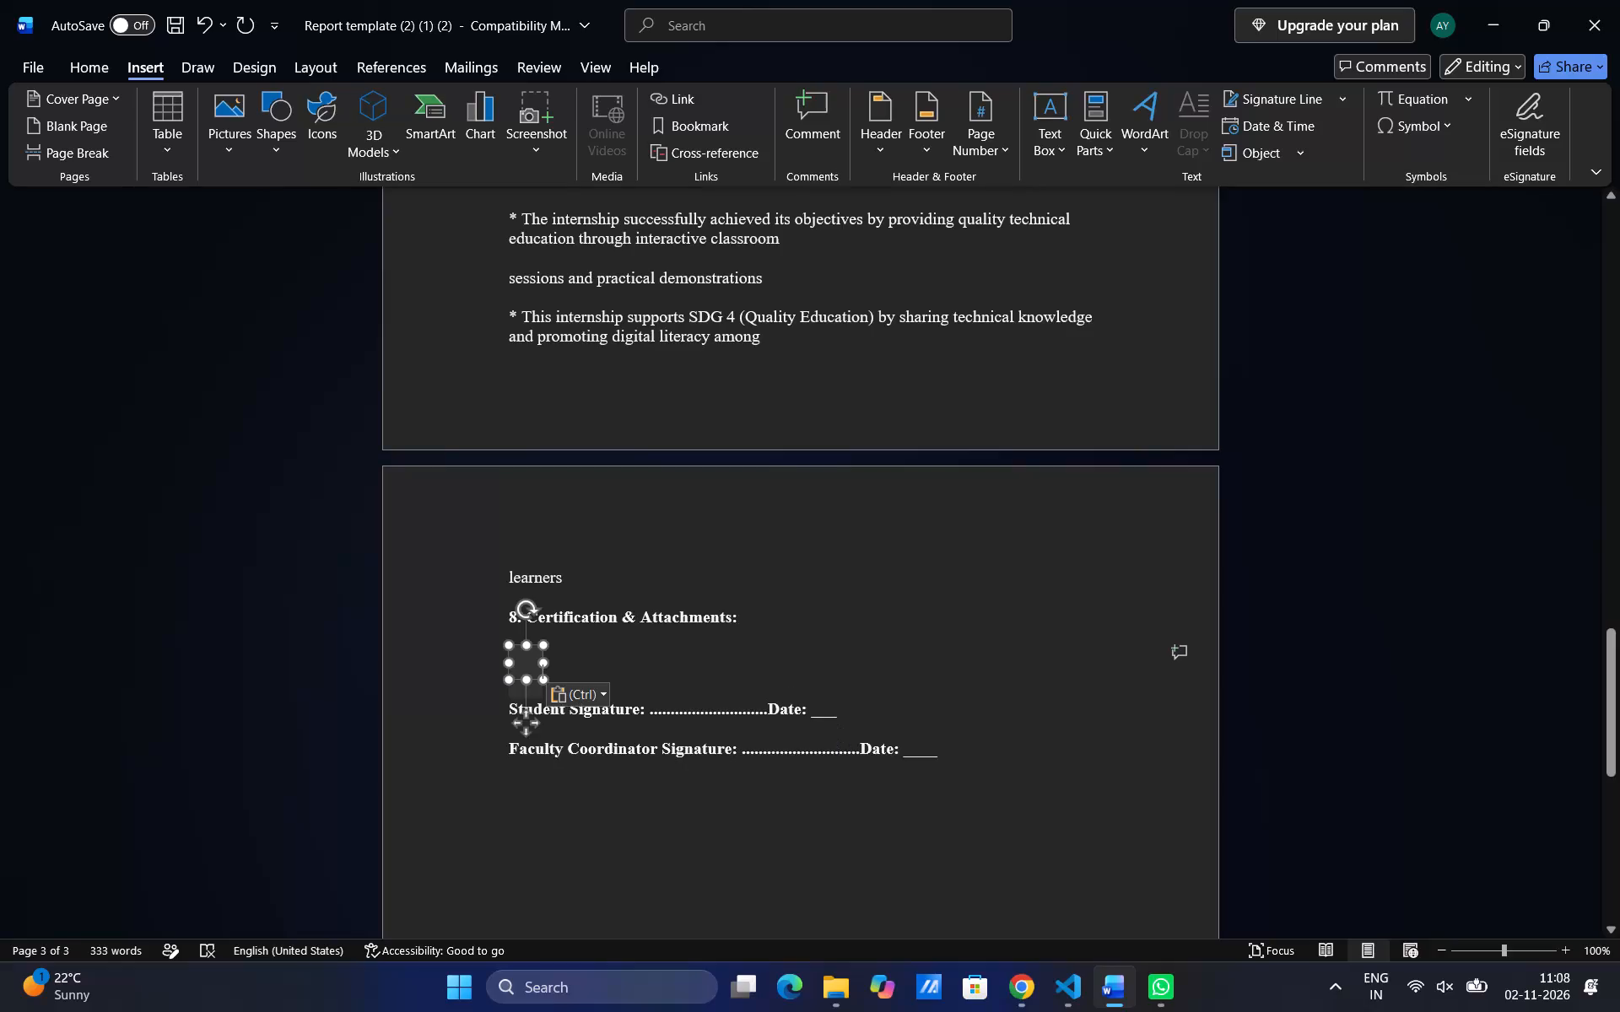
{"action": "key", "text": "BackSpace"}
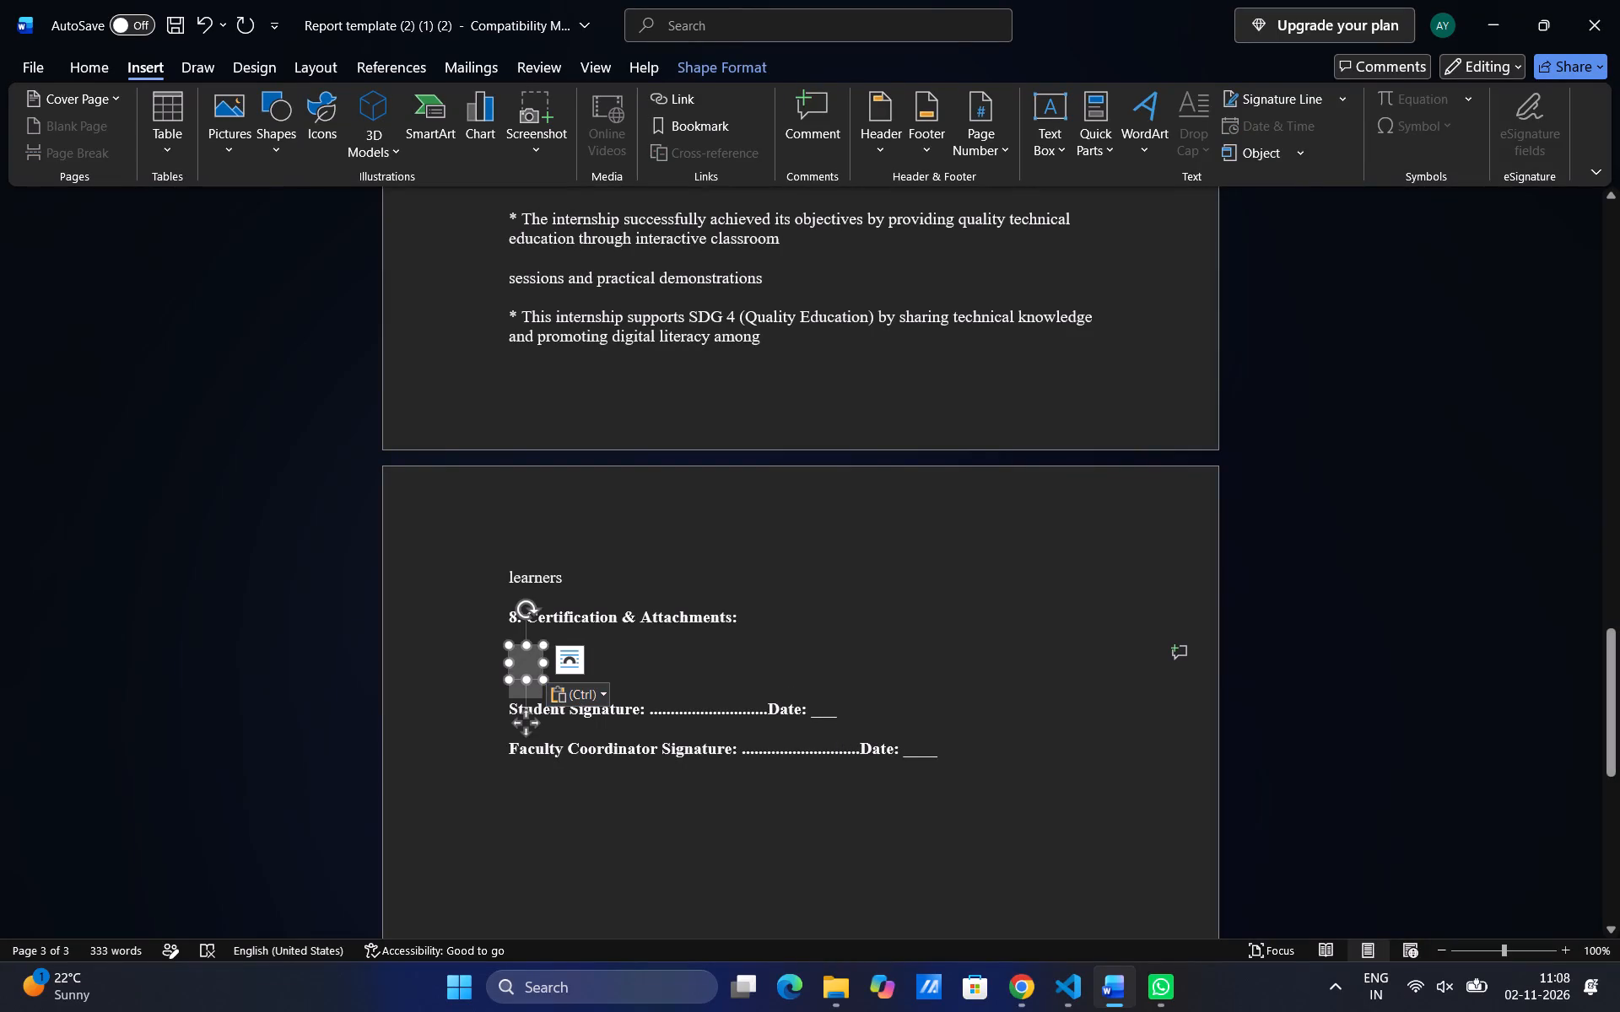
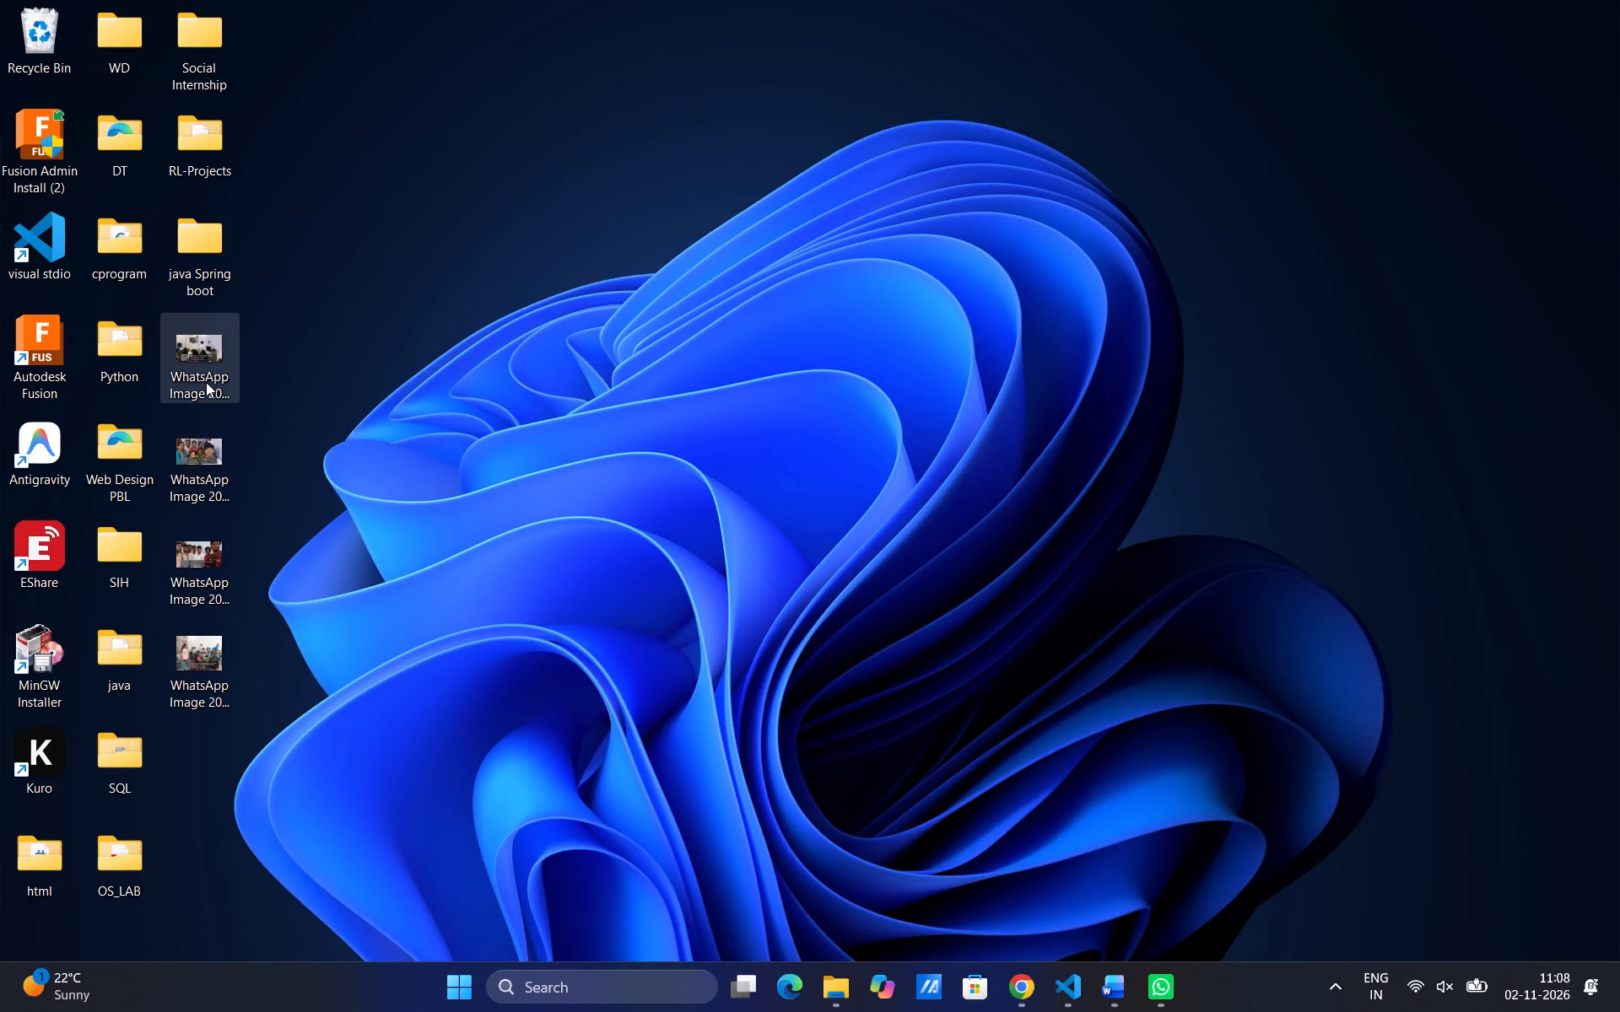
View the last of the four WhatsApp images saved on the Desktop, then close the preview.
{"action": "double_click", "coordinate": [211, 662]}
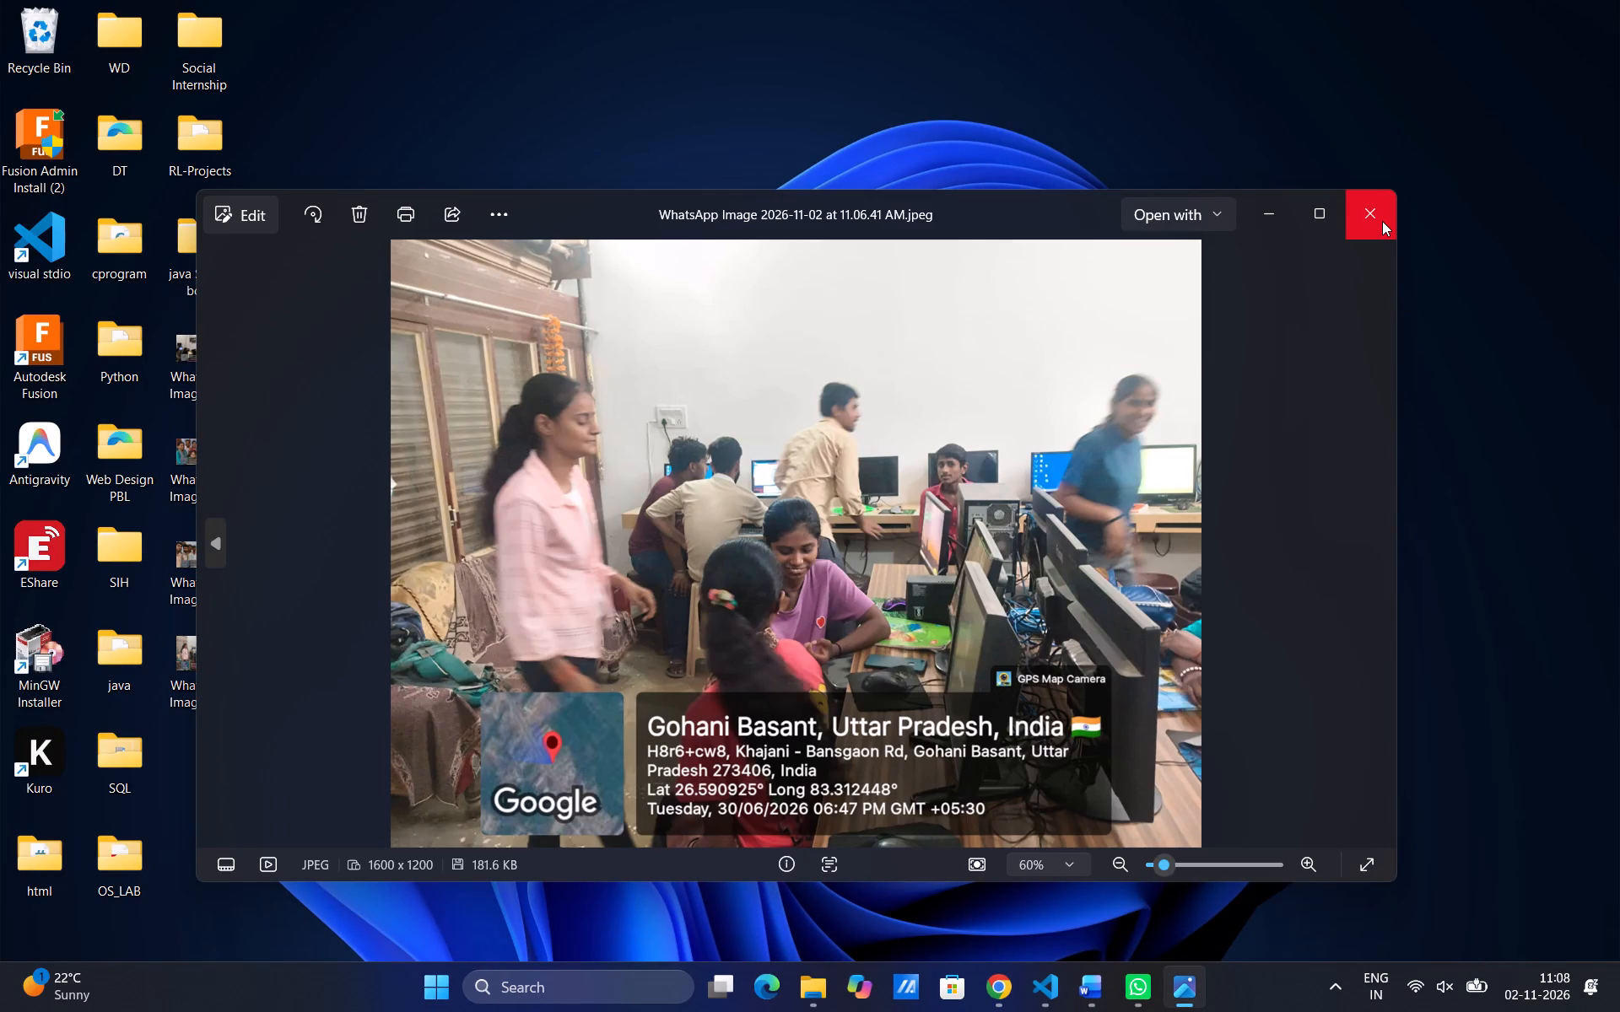
{"action": "left_click", "coordinate": [1382, 221]}
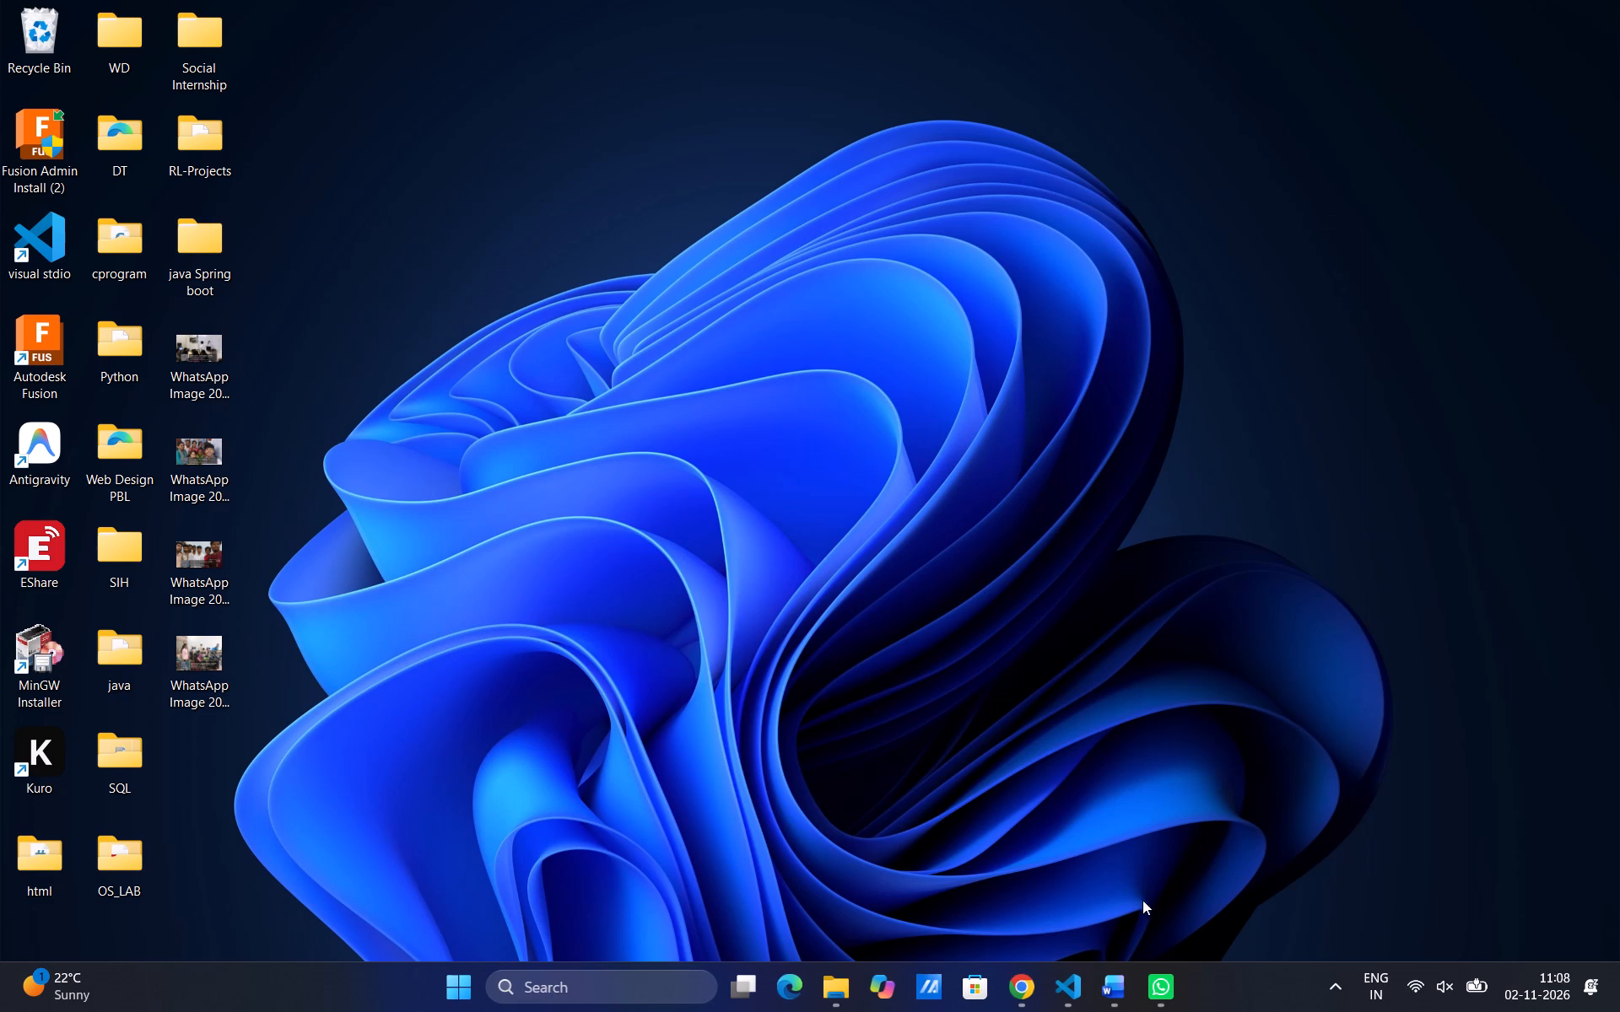
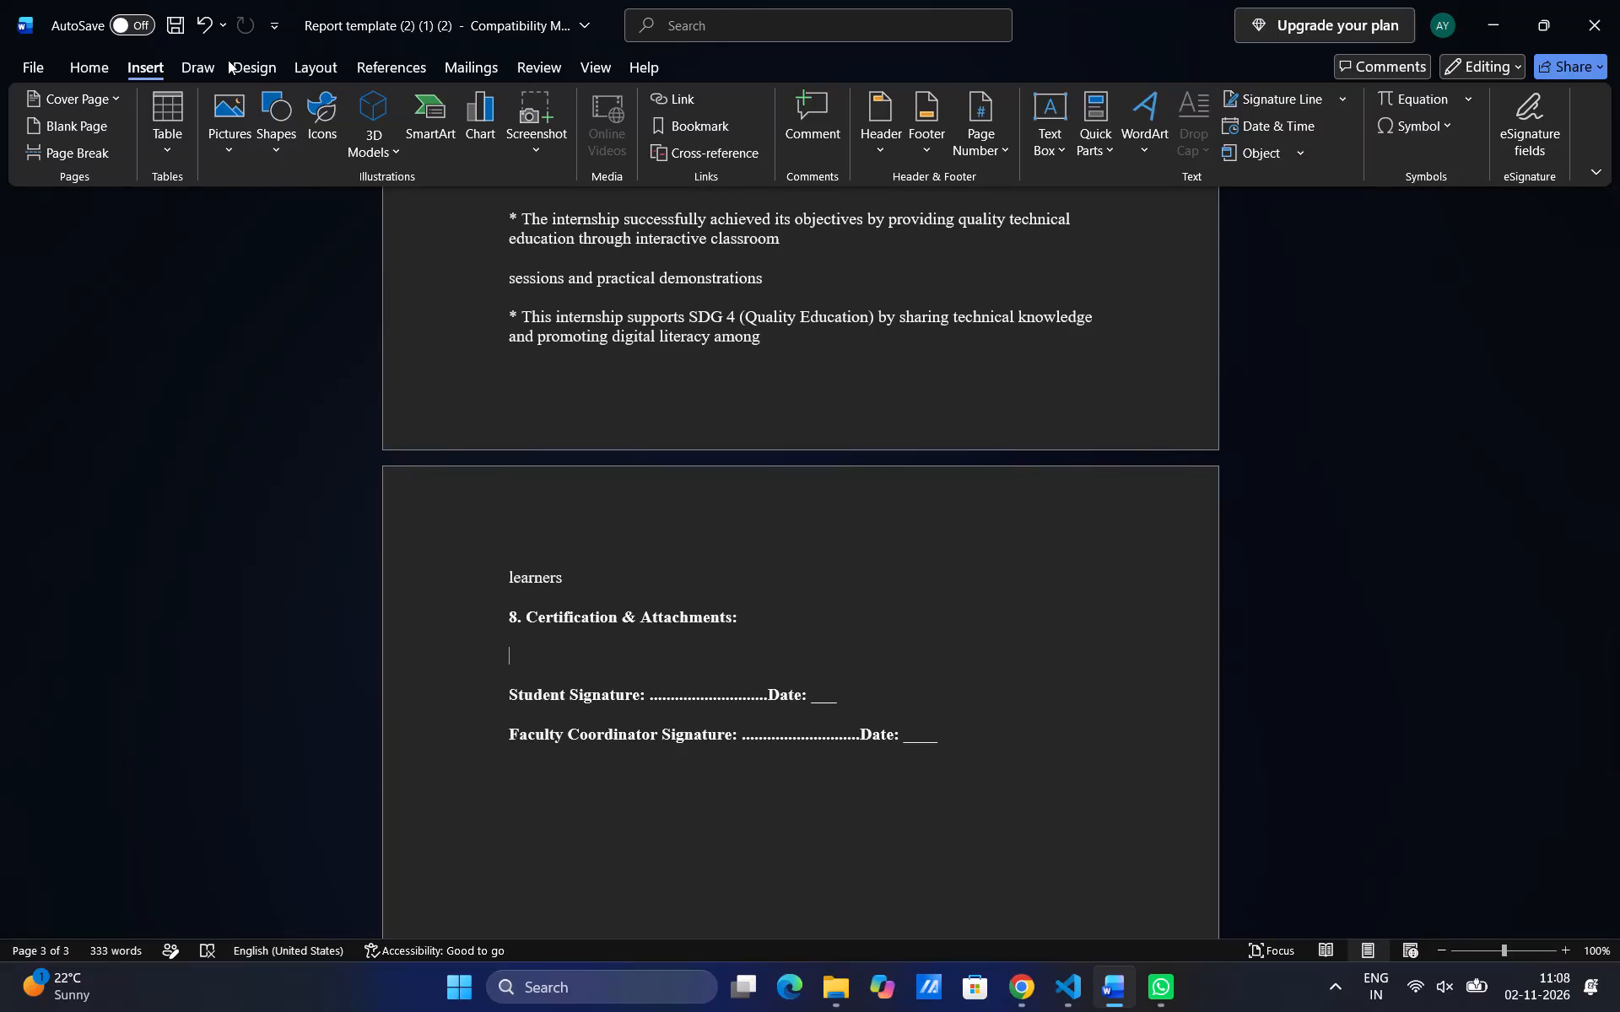
Insert the four WhatsApp images dated 2026-11-02 from the Desktop folder beneath the Certification & Attachments heading.
{"action": "left_click", "coordinate": [237, 148]}
{"action": "left_click", "coordinate": [268, 222]}
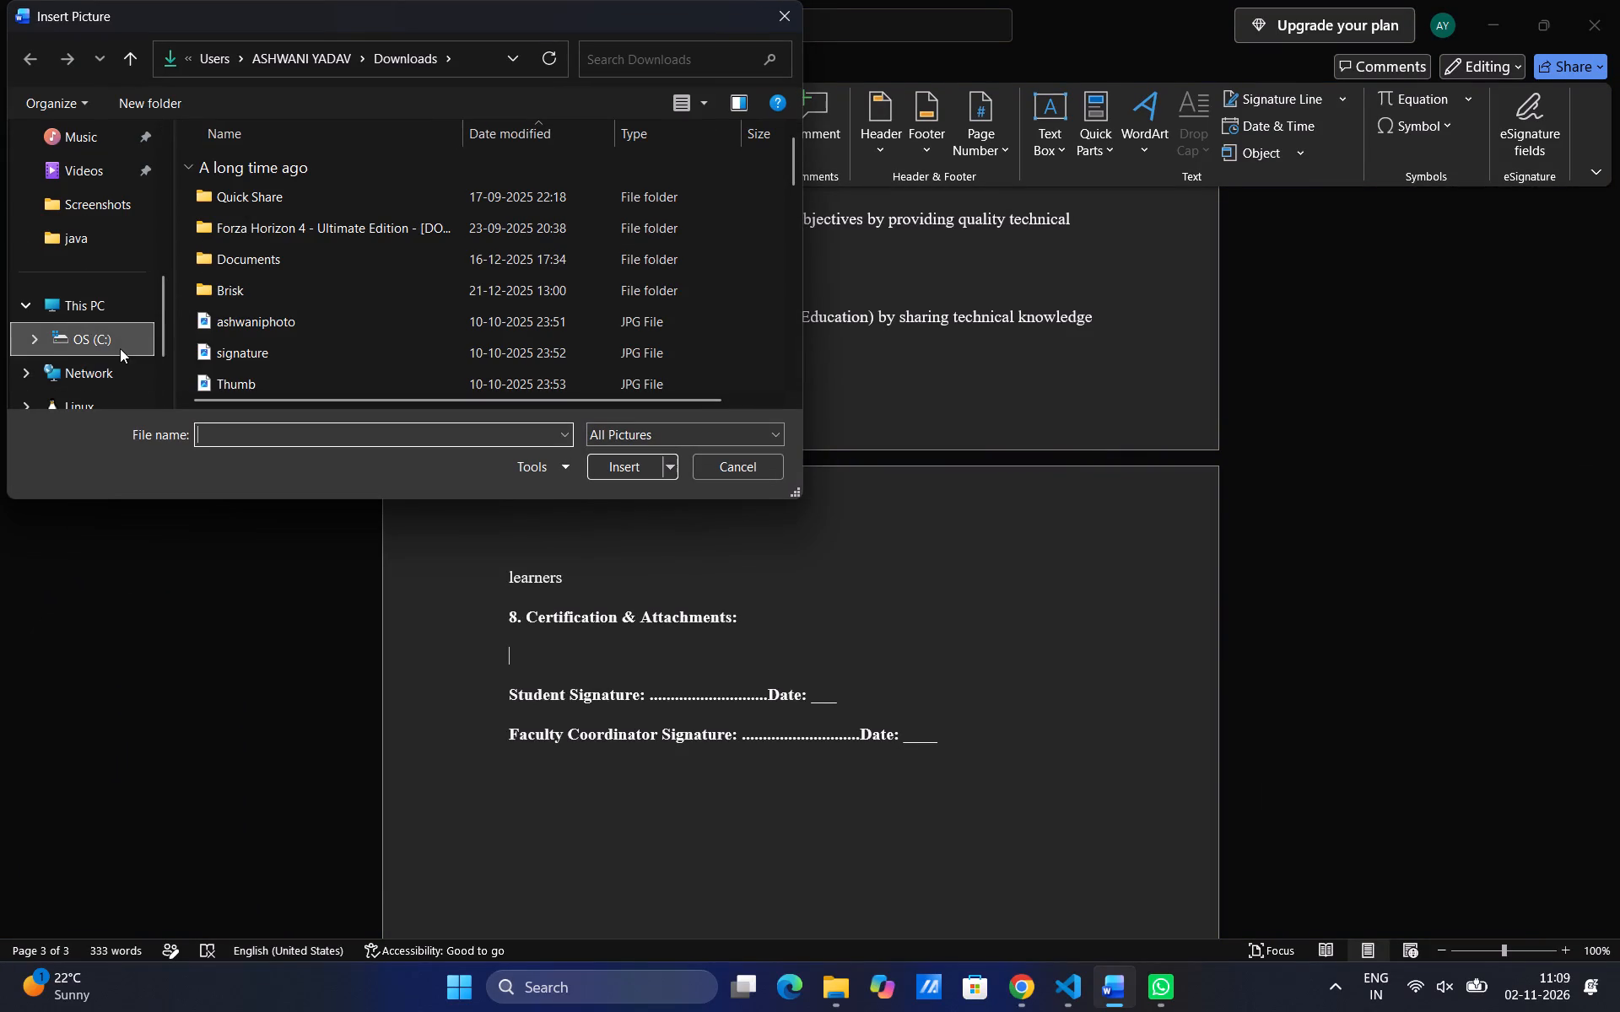
{"action": "scroll", "coordinate": [121, 347], "scroll_direction": "down", "scroll_amount": 2}
{"action": "scroll", "coordinate": [121, 347], "scroll_direction": "up", "scroll_amount": 2}
{"action": "left_click", "coordinate": [113, 280]}
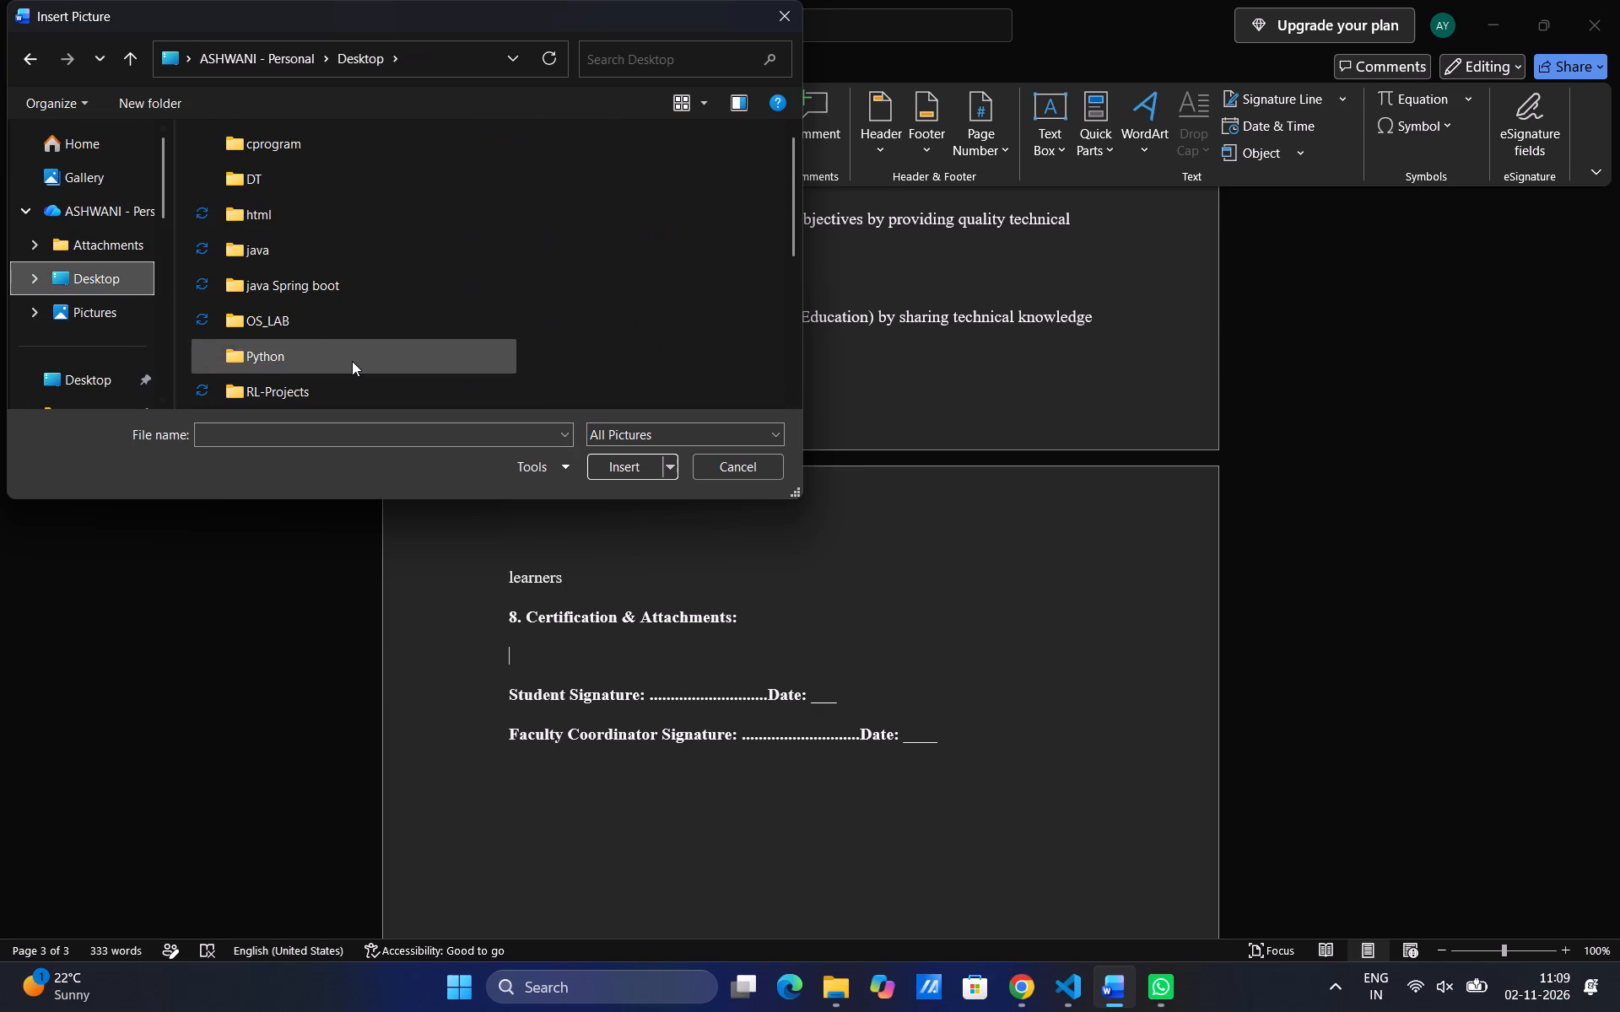
{"action": "scroll", "coordinate": [352, 361], "scroll_direction": "down", "scroll_amount": 9}
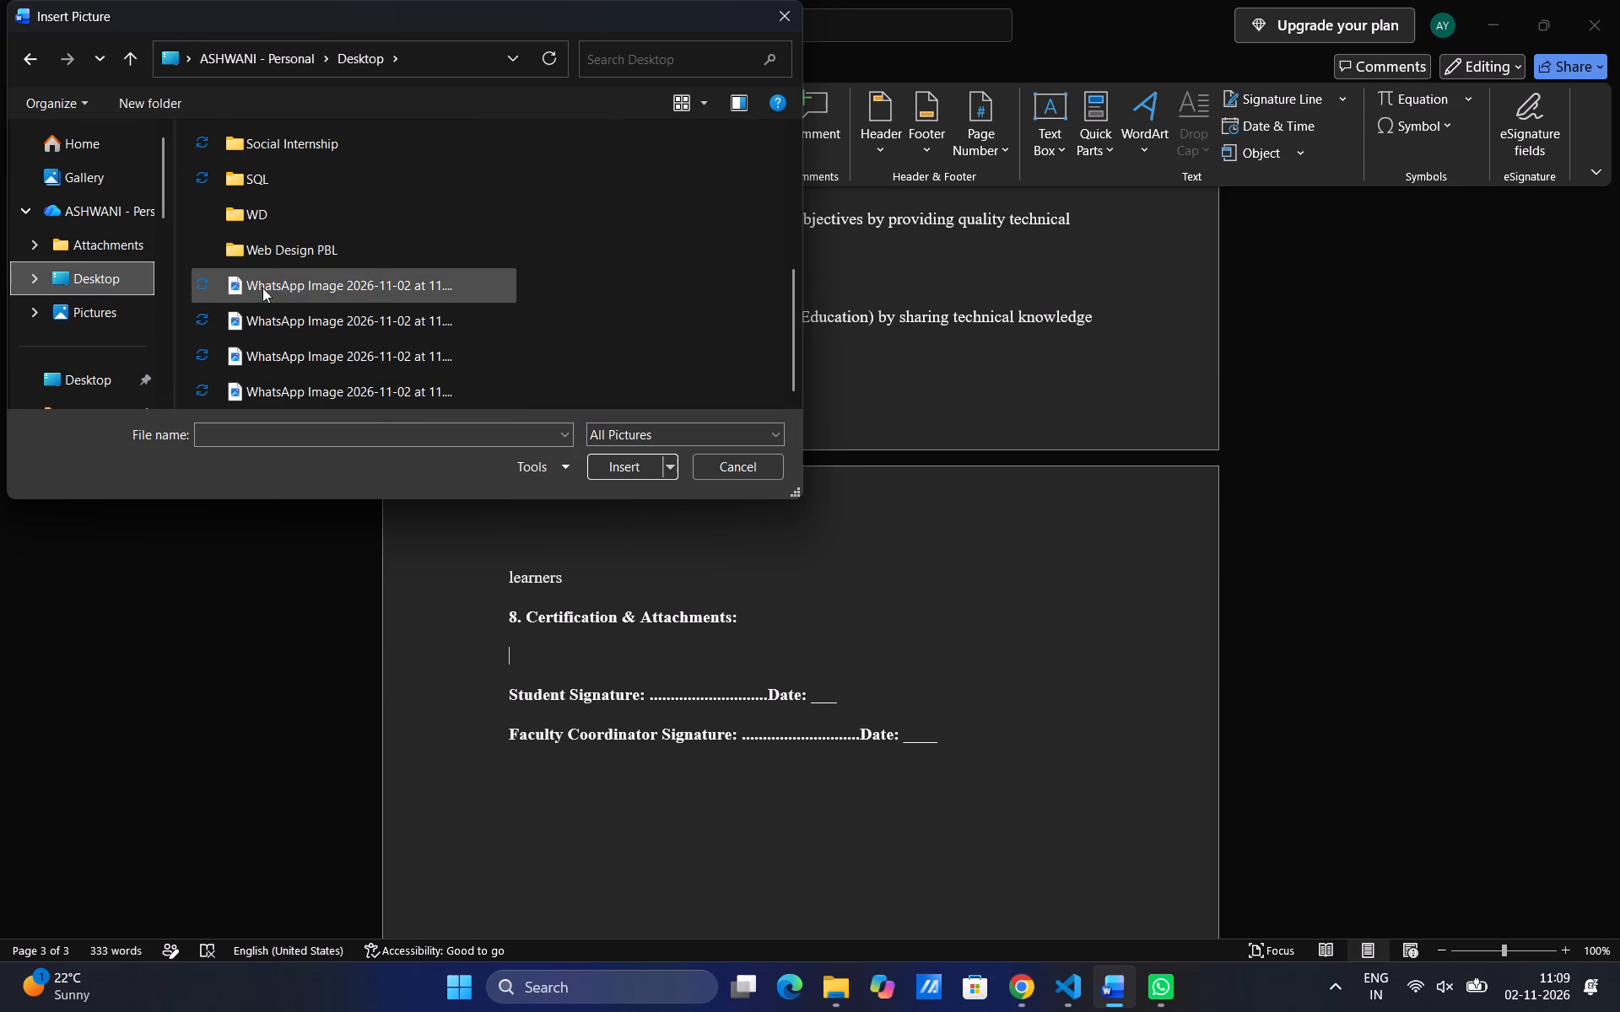
{"action": "left_click_drag", "start_coordinate": [536, 276], "coordinate": [506, 283]}
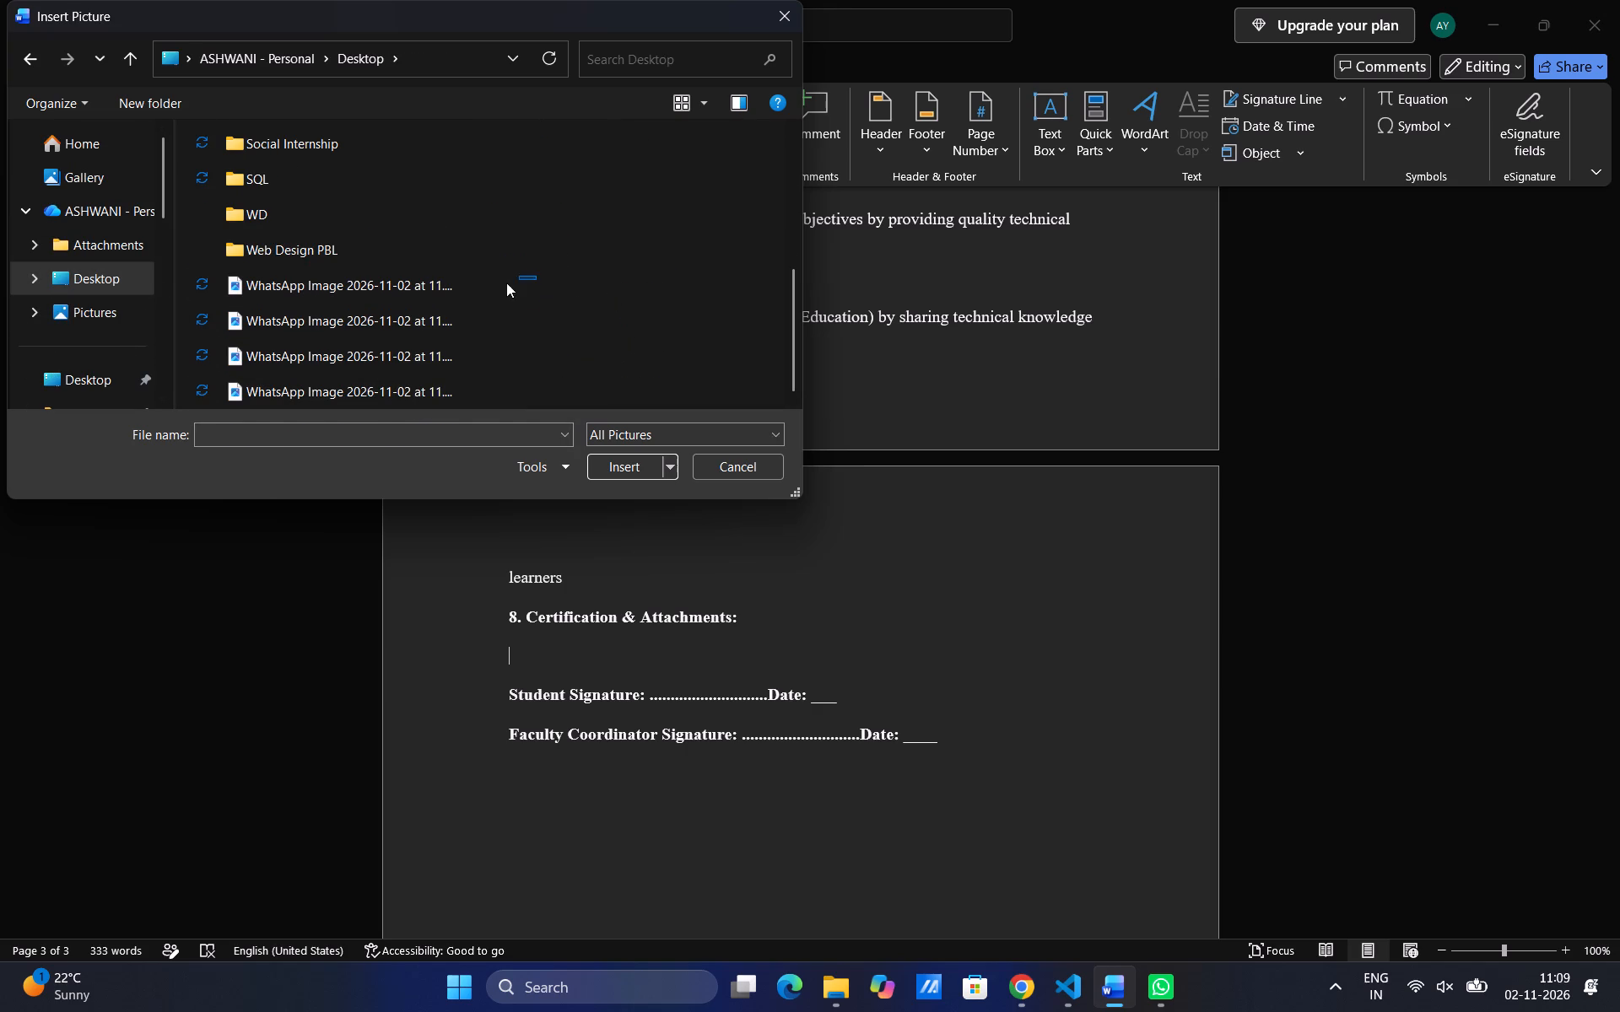
{"action": "left_click_drag", "start_coordinate": [506, 283], "coordinate": [364, 401]}
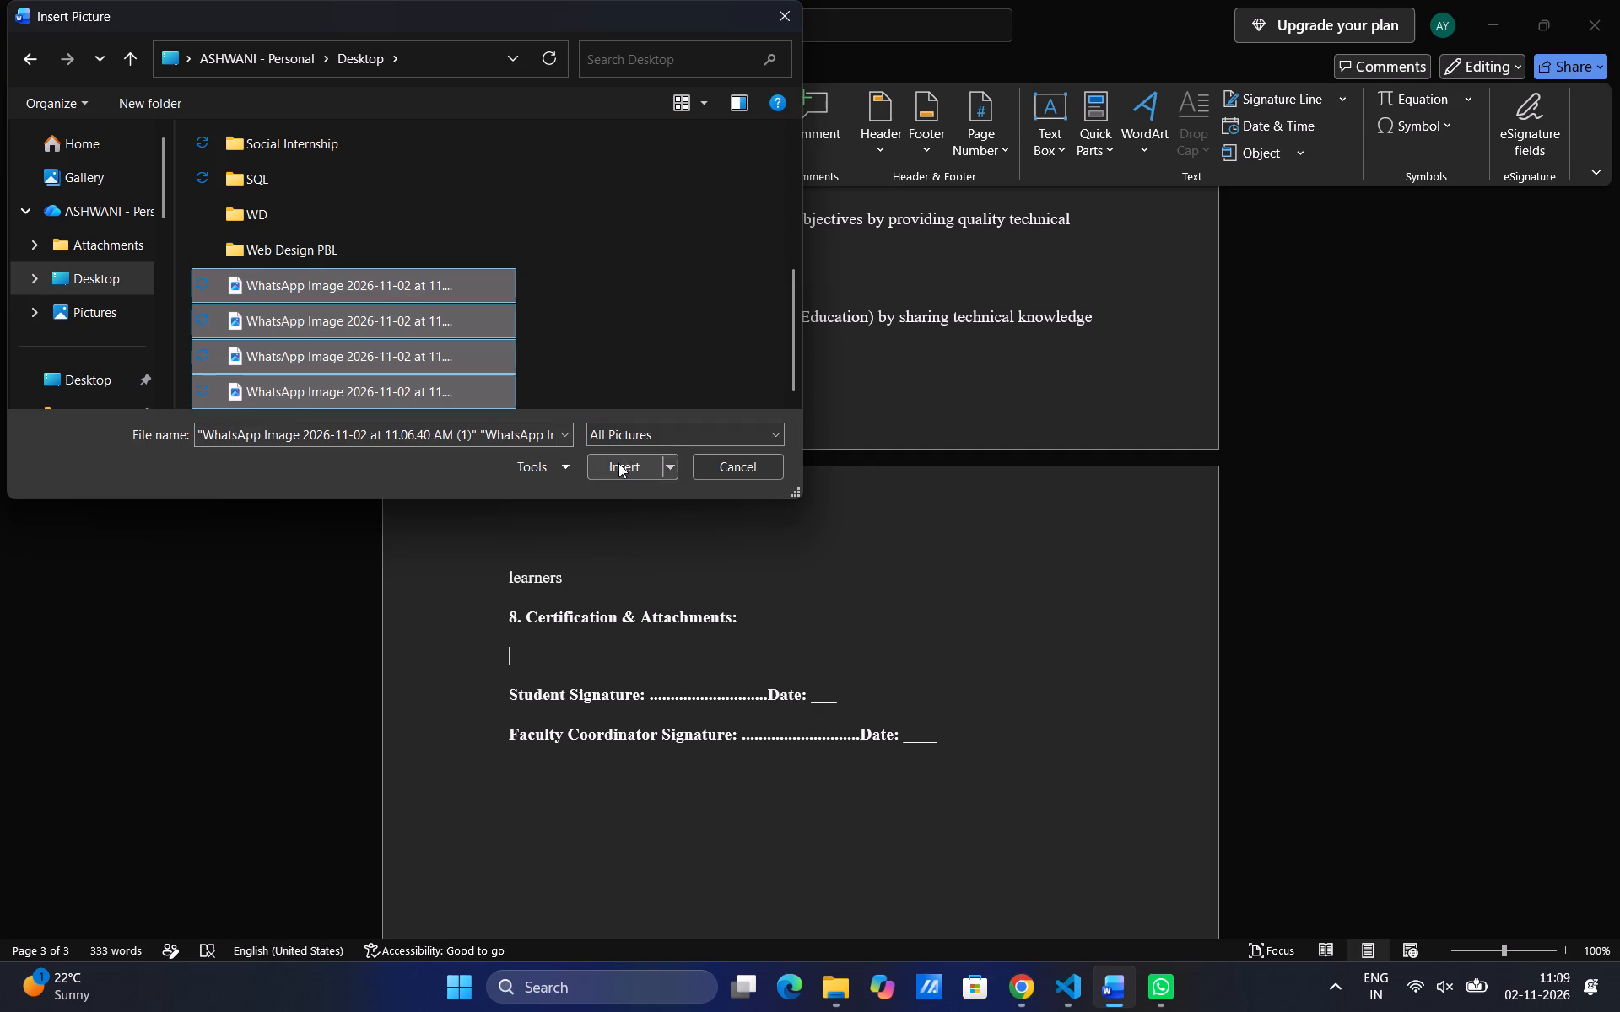
{"action": "left_click", "coordinate": [618, 463]}
Shrink the first group photo under Certification & Attachments to about 6 cm high and 11 cm wide.
{"action": "scroll", "coordinate": [882, 689], "scroll_direction": "down", "scroll_amount": 3}
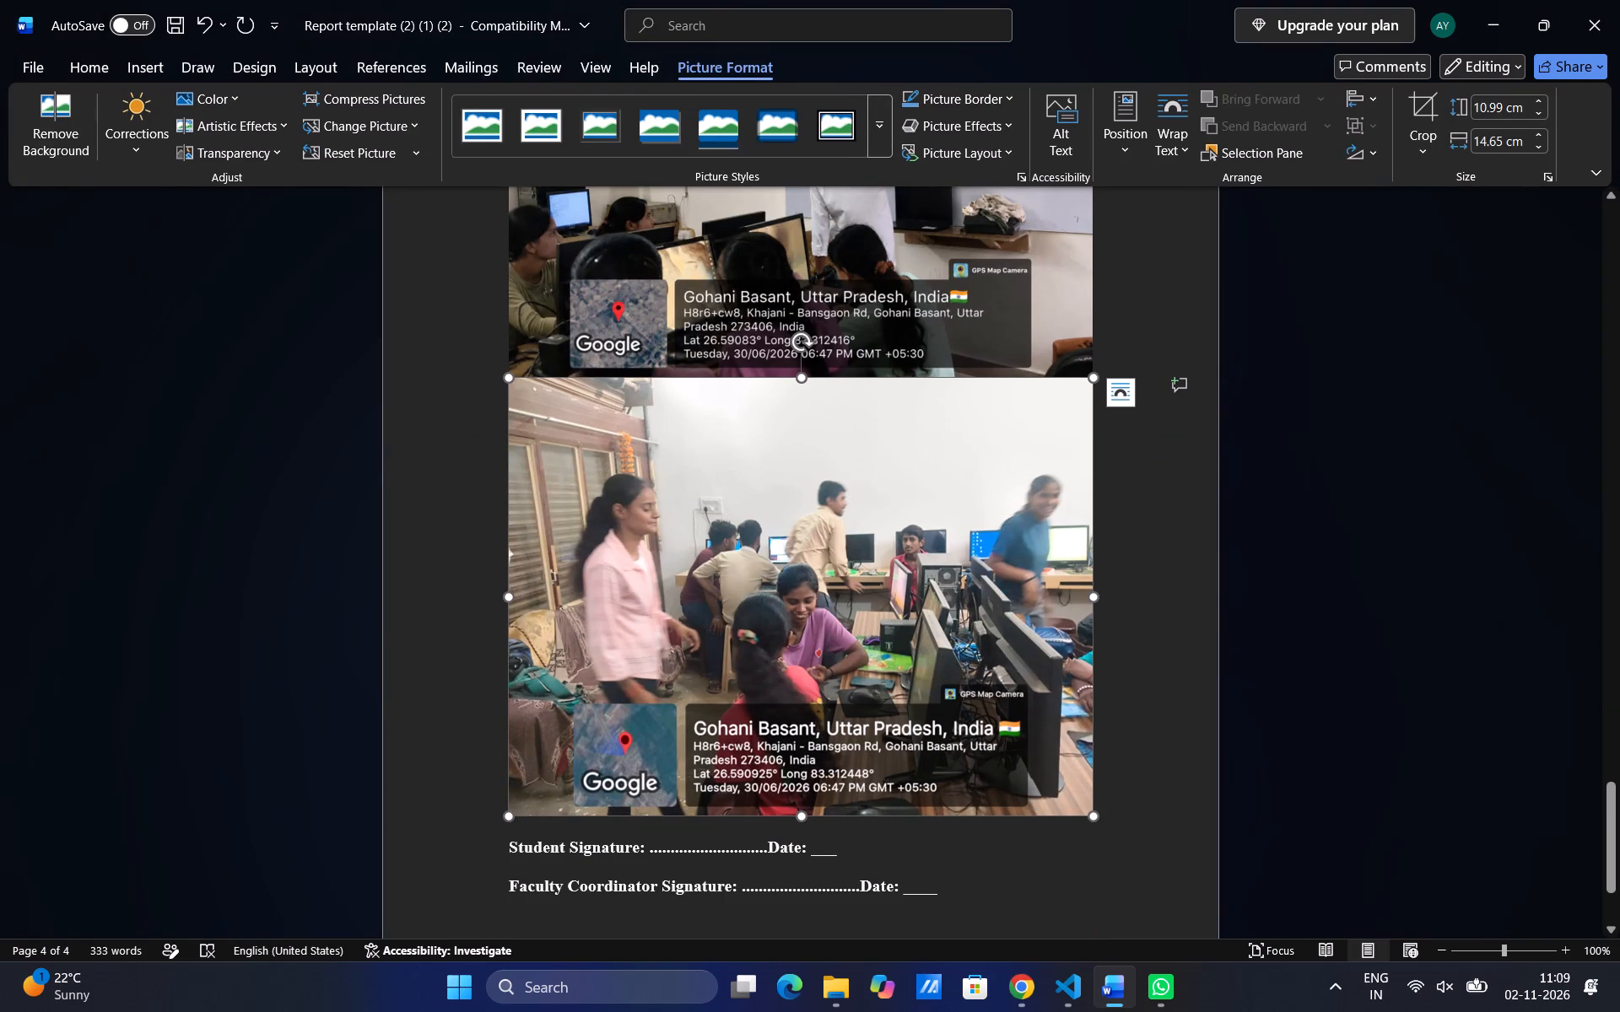
{"action": "scroll", "coordinate": [877, 338], "scroll_direction": "up", "scroll_amount": 7}
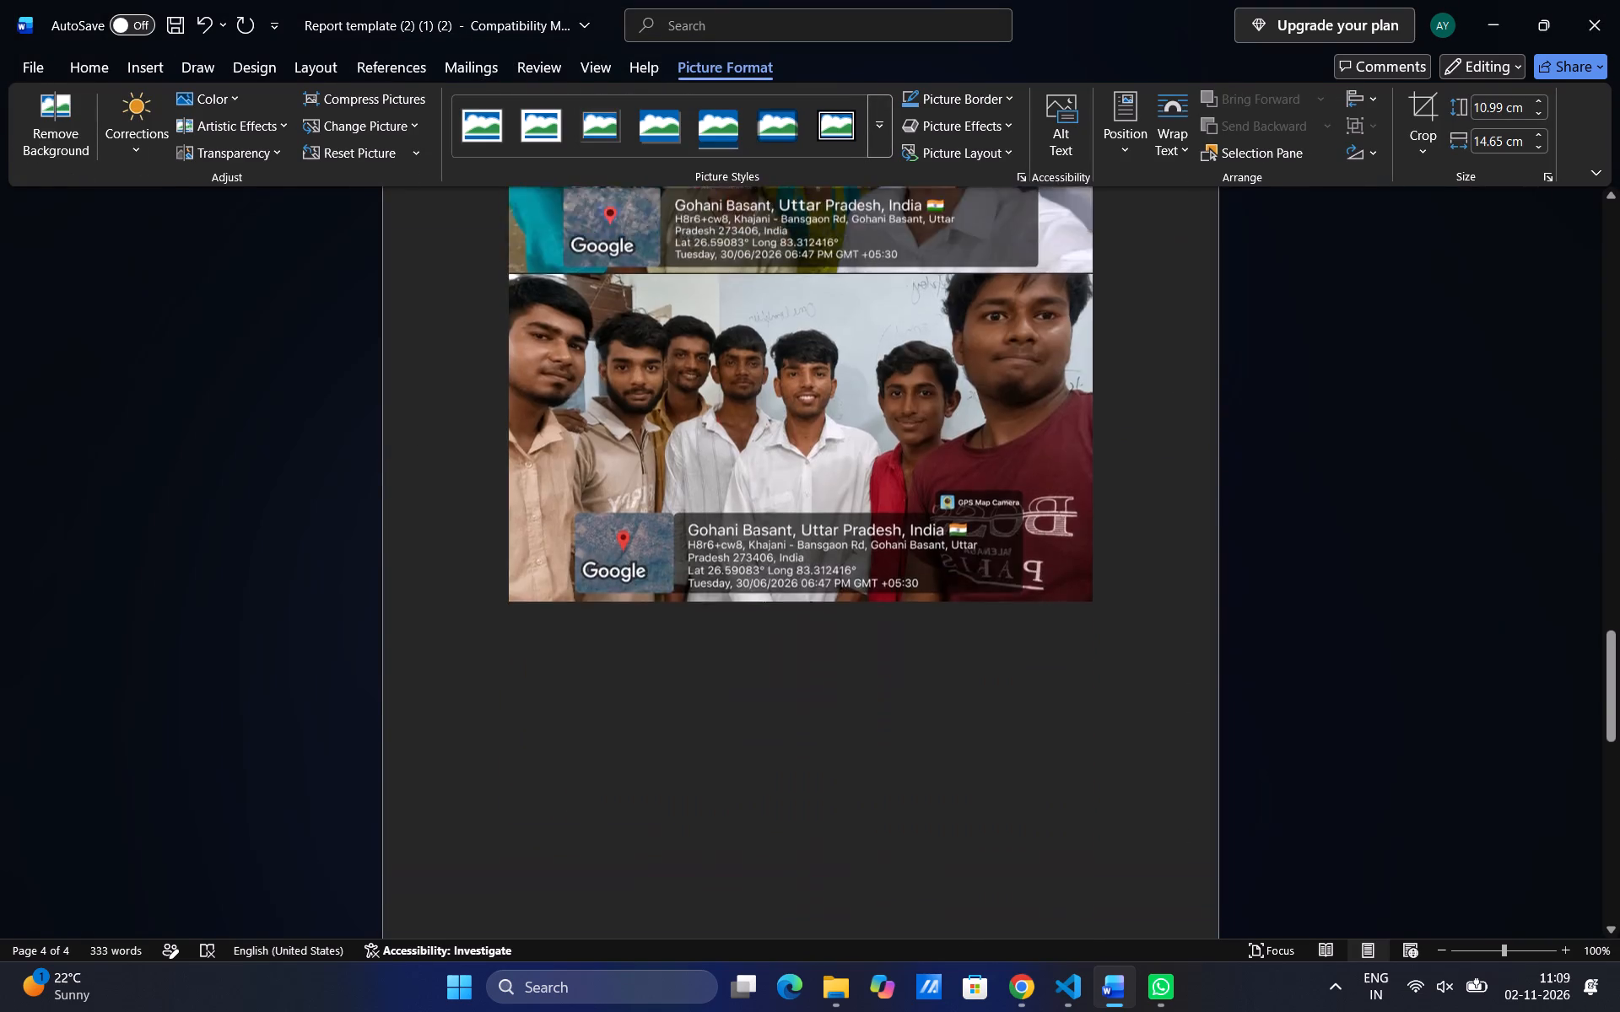
{"action": "scroll", "coordinate": [877, 338], "scroll_direction": "up", "scroll_amount": 1}
{"action": "scroll", "coordinate": [877, 338], "scroll_direction": "down", "scroll_amount": 1}
{"action": "scroll", "coordinate": [877, 338], "scroll_direction": "up", "scroll_amount": 2}
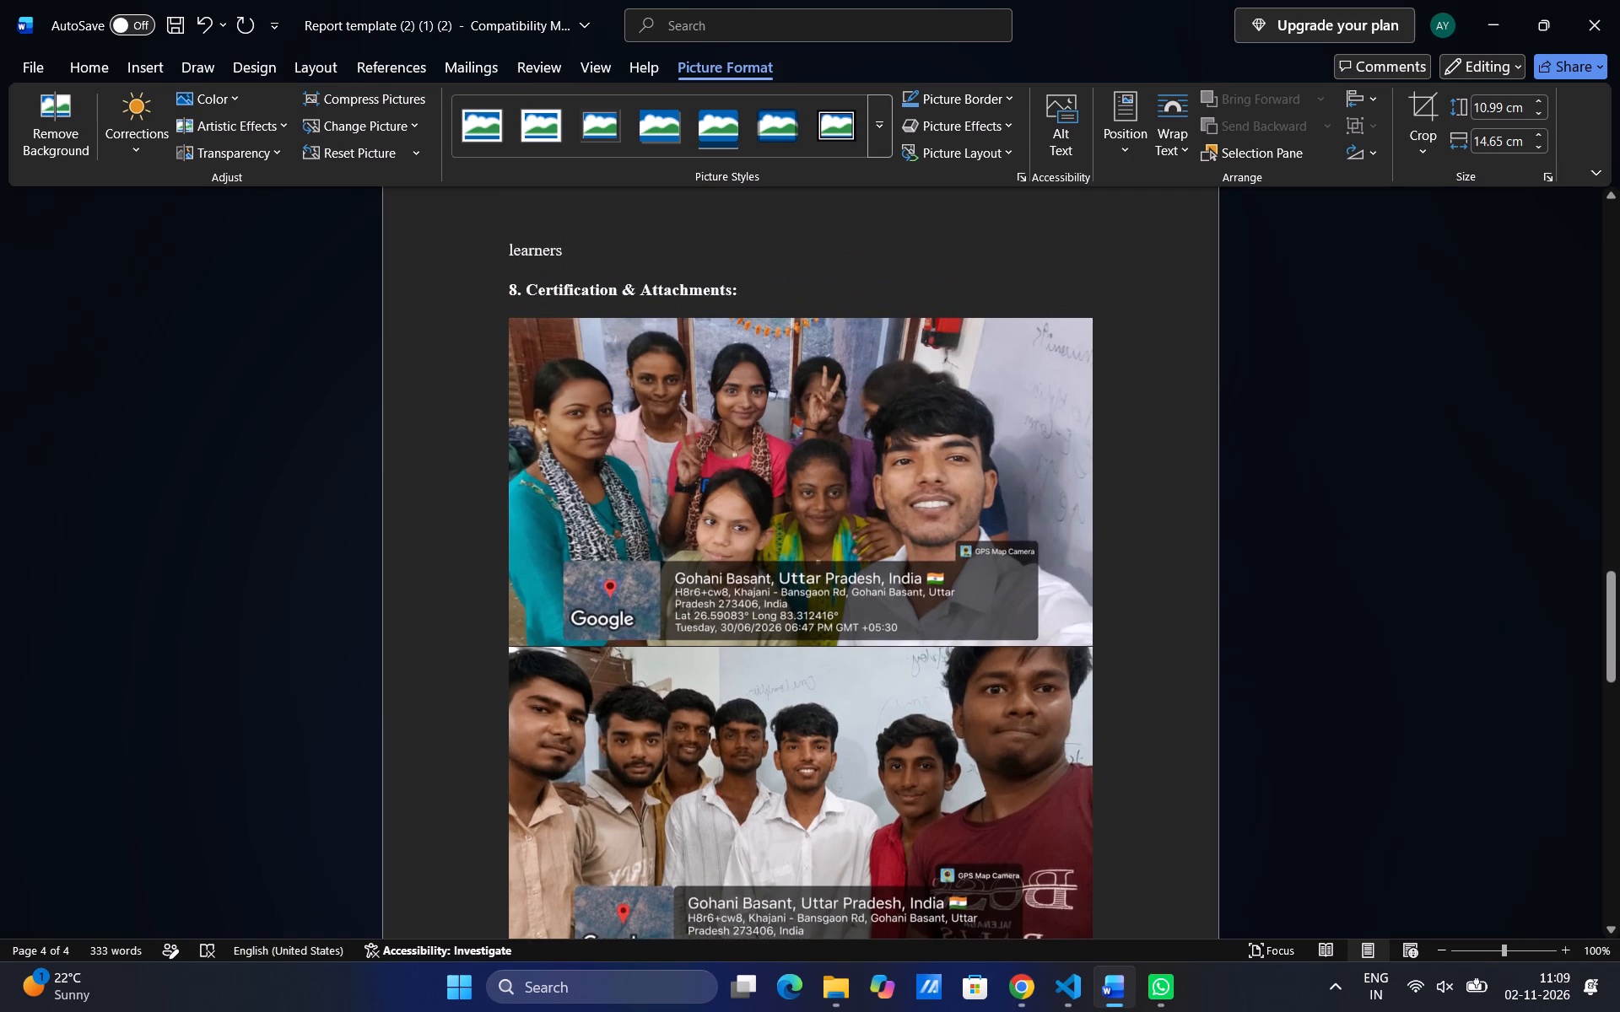
{"action": "scroll", "coordinate": [877, 338], "scroll_direction": "up", "scroll_amount": 1}
{"action": "left_click", "coordinate": [890, 401]}
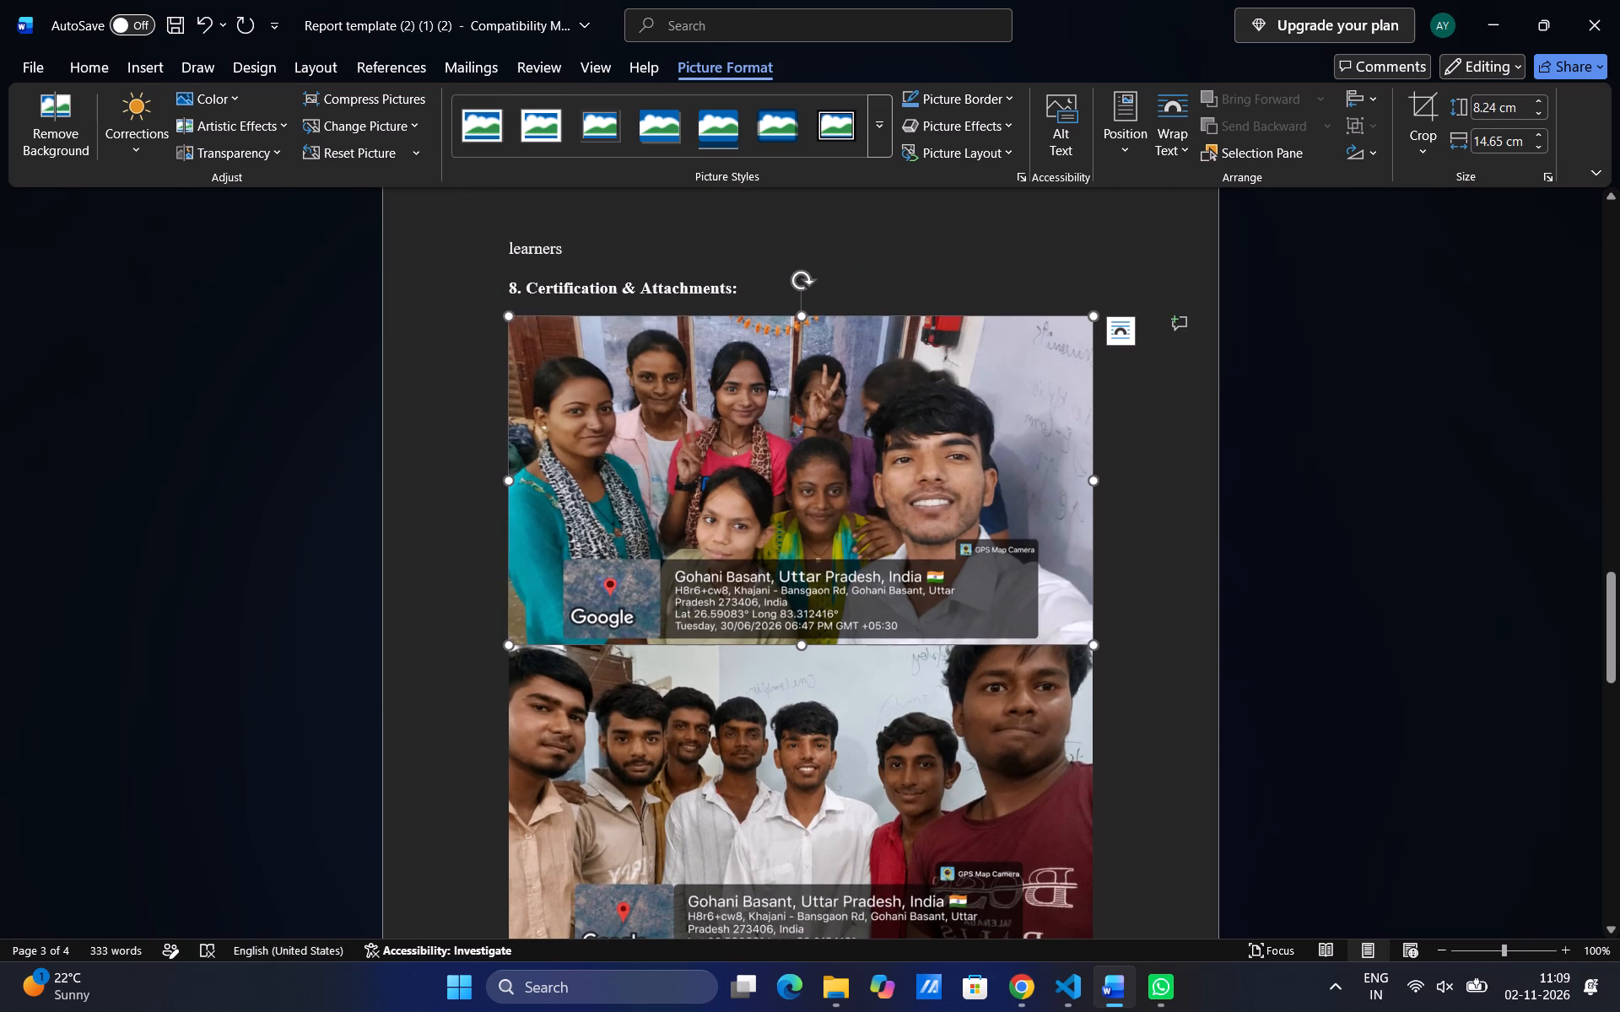
{"action": "left_click_drag", "start_coordinate": [1093, 482], "coordinate": [948, 488]}
{"action": "left_click_drag", "start_coordinate": [726, 647], "coordinate": [754, 557]}
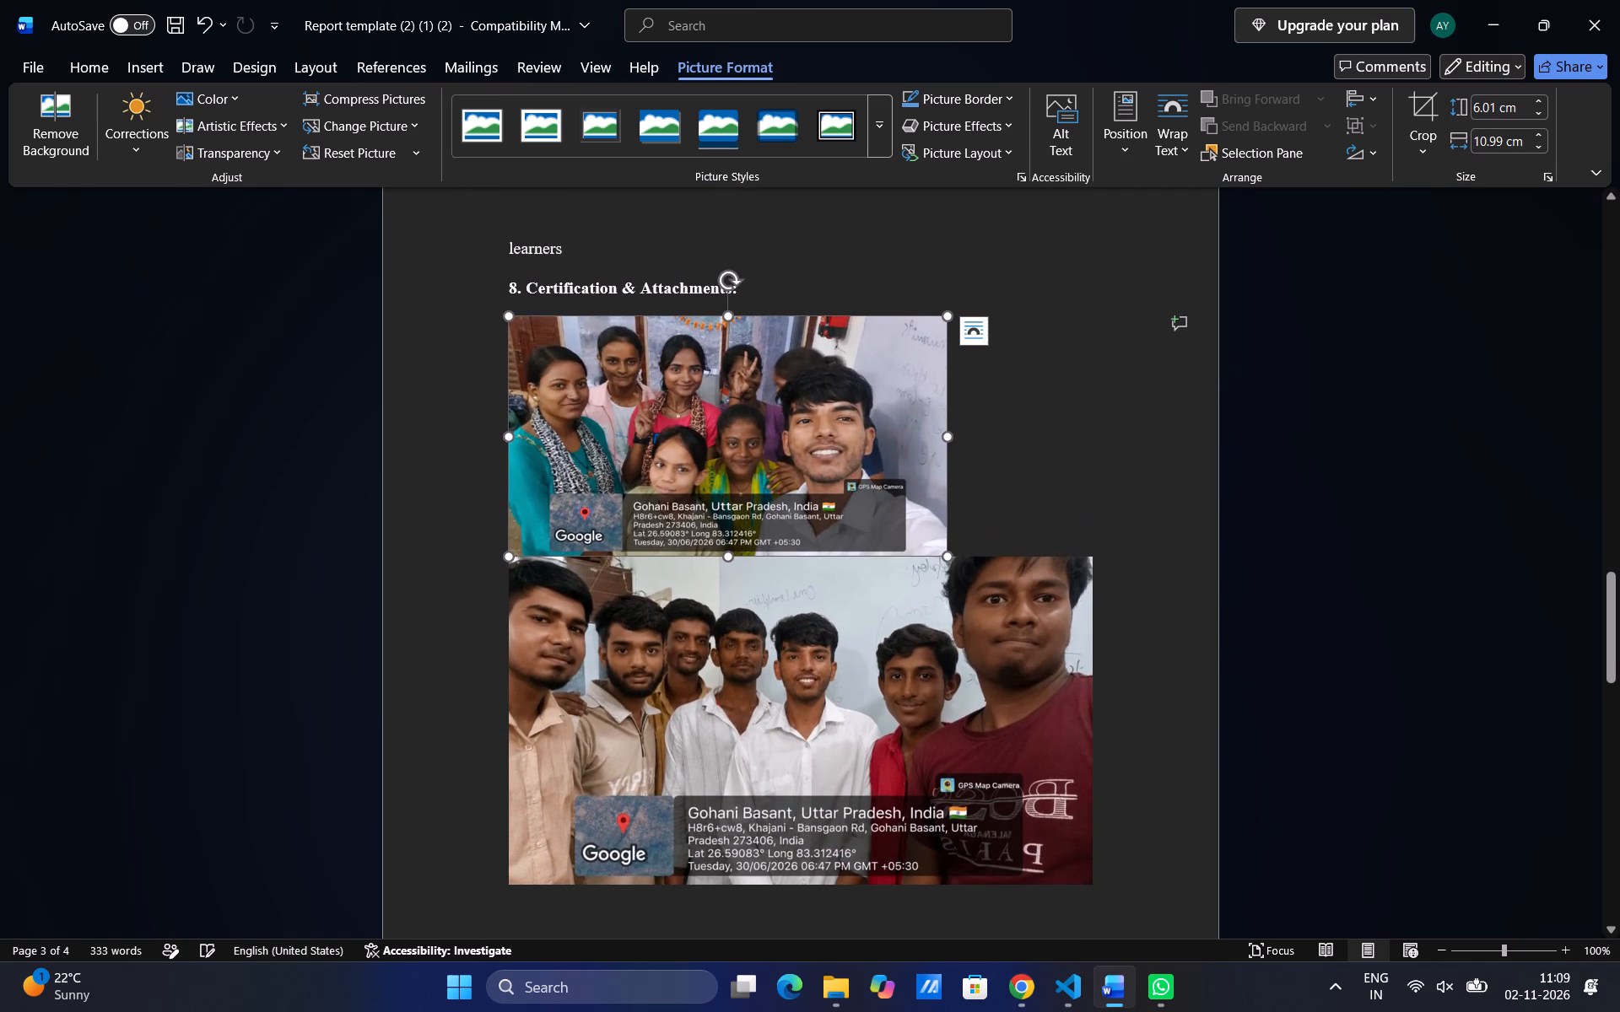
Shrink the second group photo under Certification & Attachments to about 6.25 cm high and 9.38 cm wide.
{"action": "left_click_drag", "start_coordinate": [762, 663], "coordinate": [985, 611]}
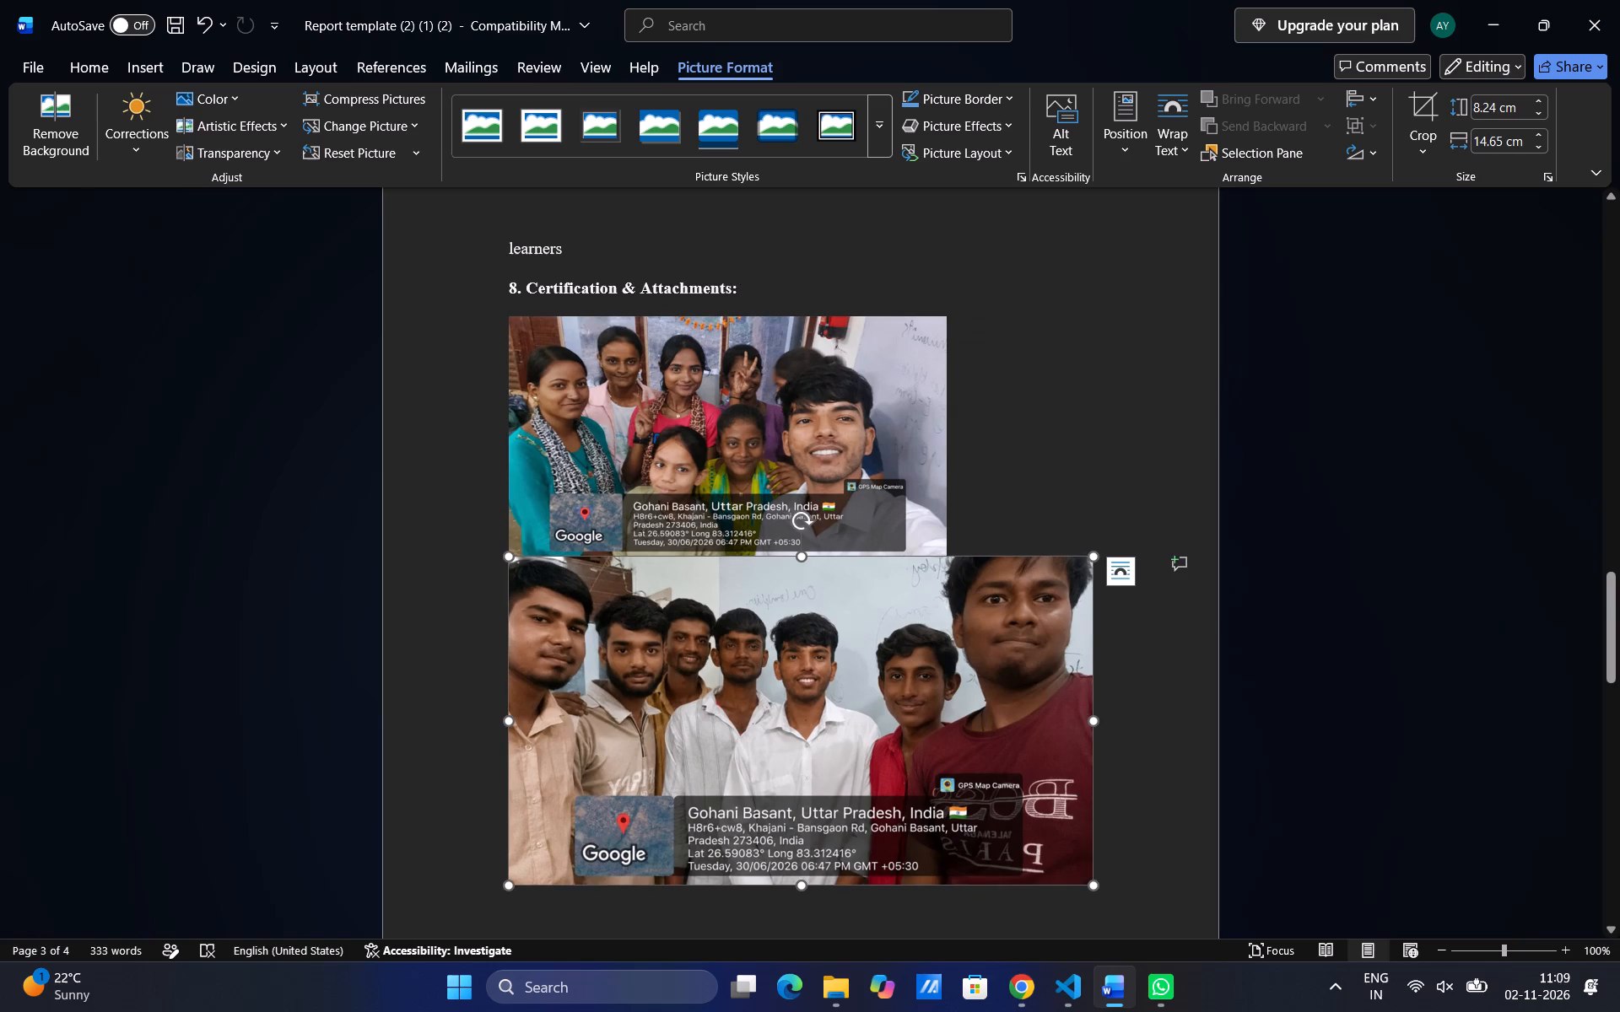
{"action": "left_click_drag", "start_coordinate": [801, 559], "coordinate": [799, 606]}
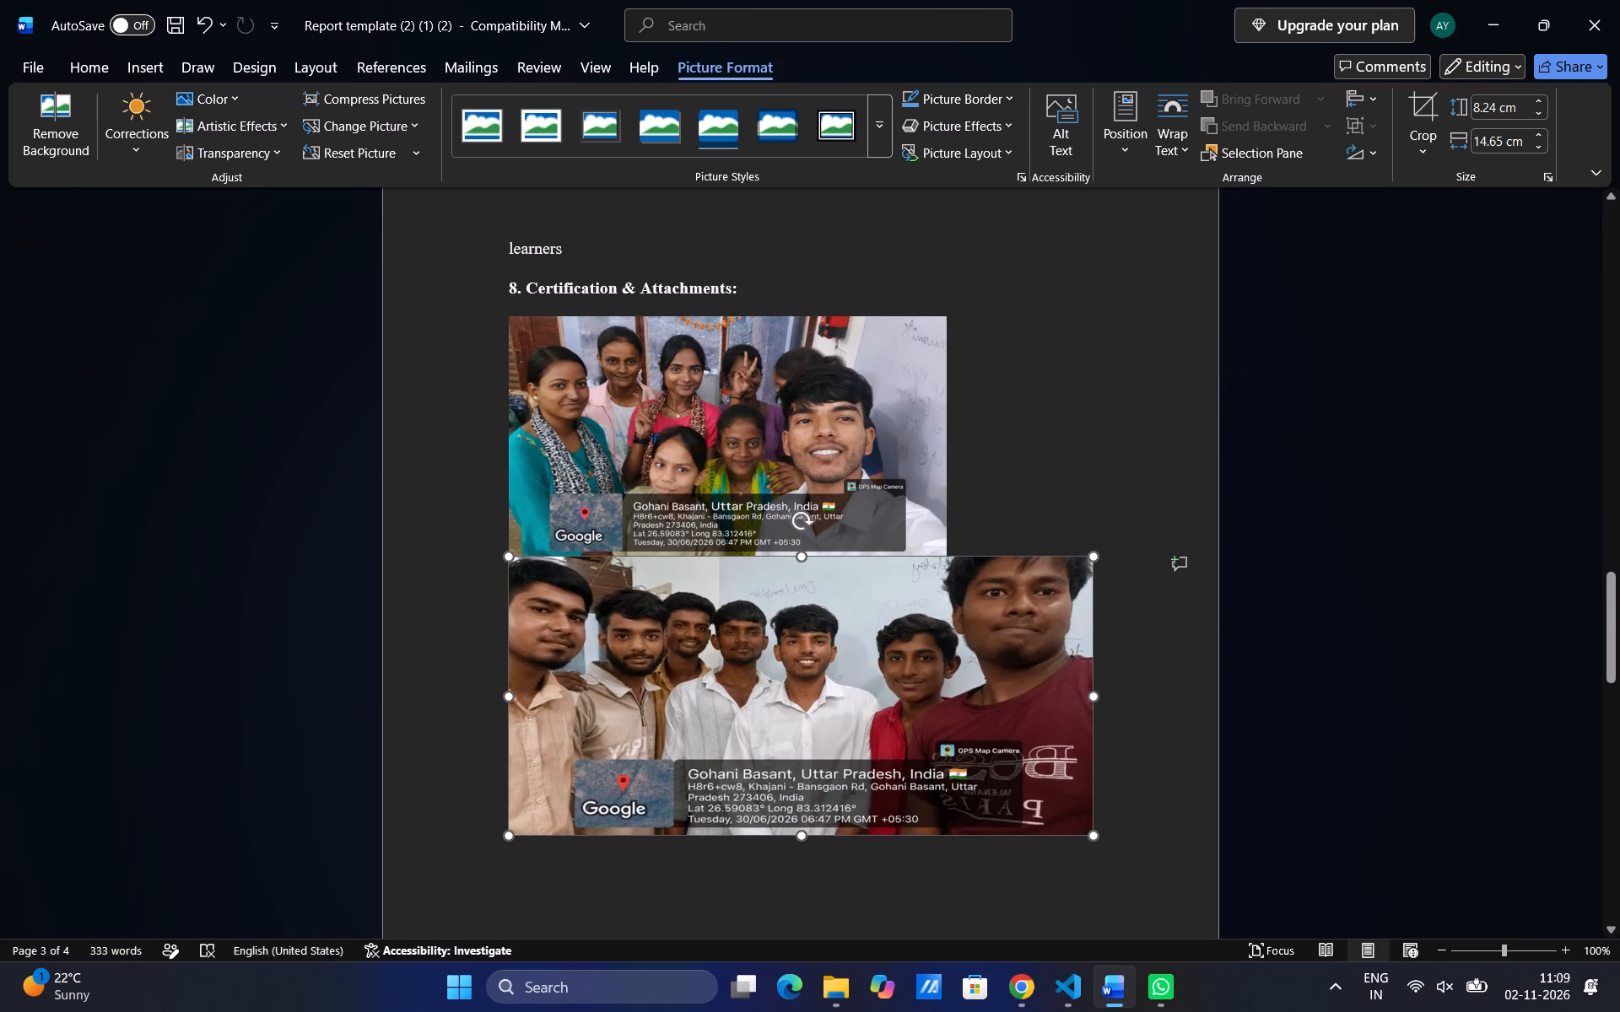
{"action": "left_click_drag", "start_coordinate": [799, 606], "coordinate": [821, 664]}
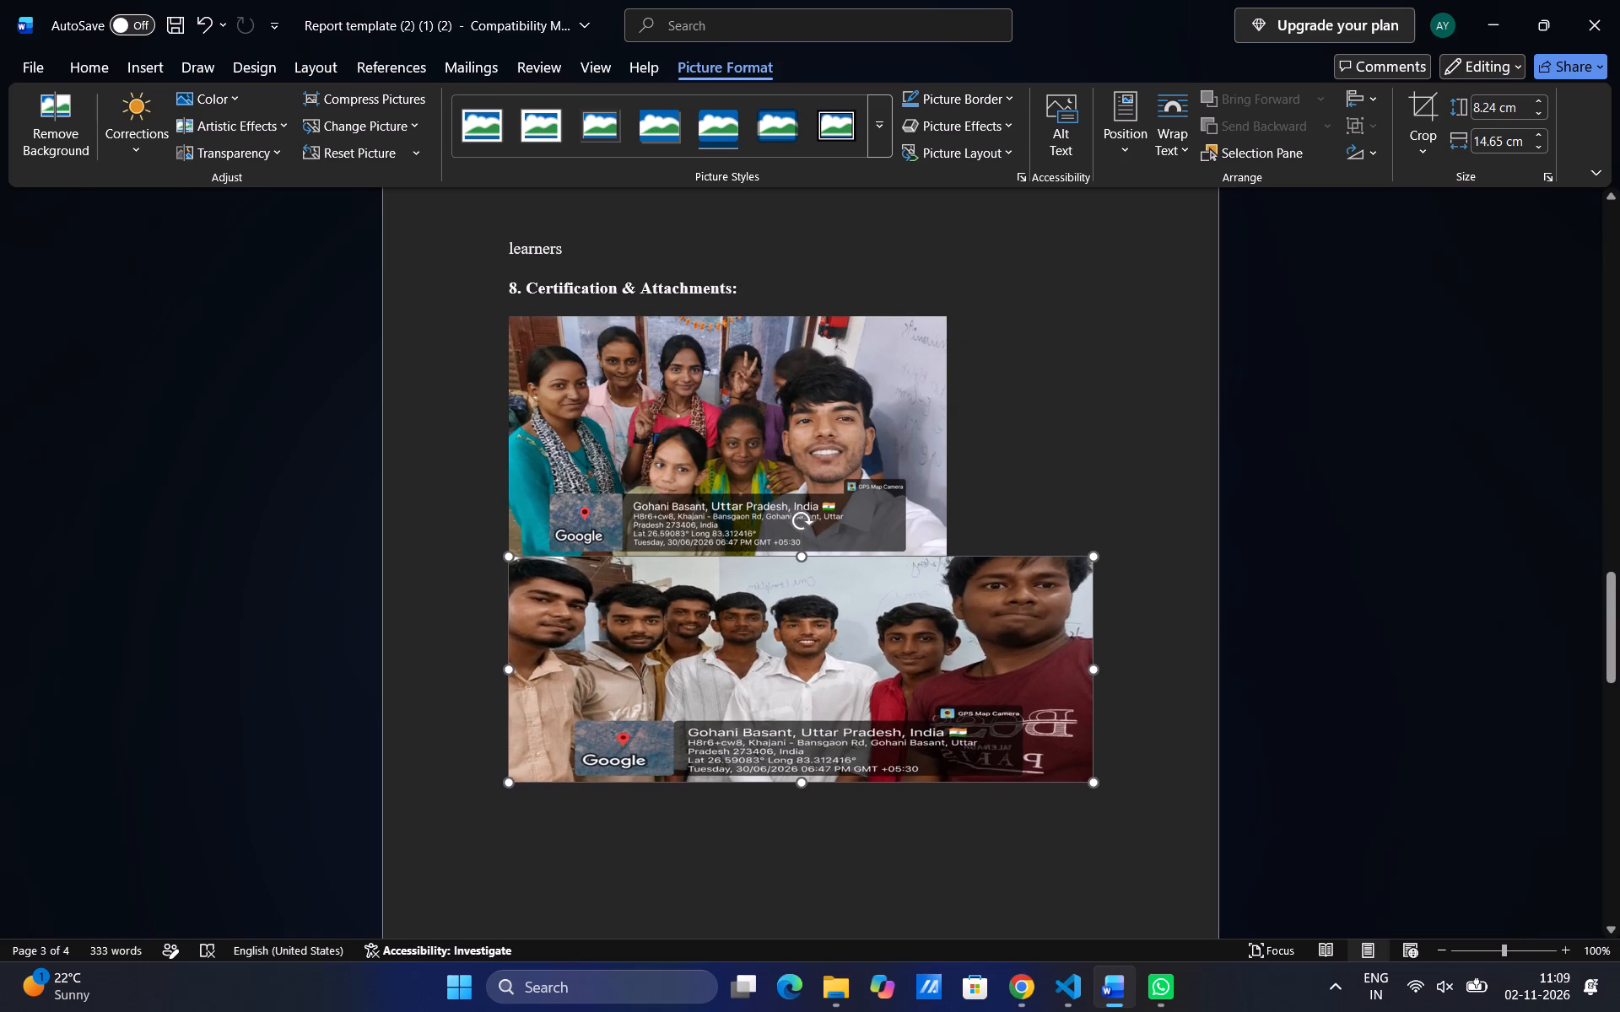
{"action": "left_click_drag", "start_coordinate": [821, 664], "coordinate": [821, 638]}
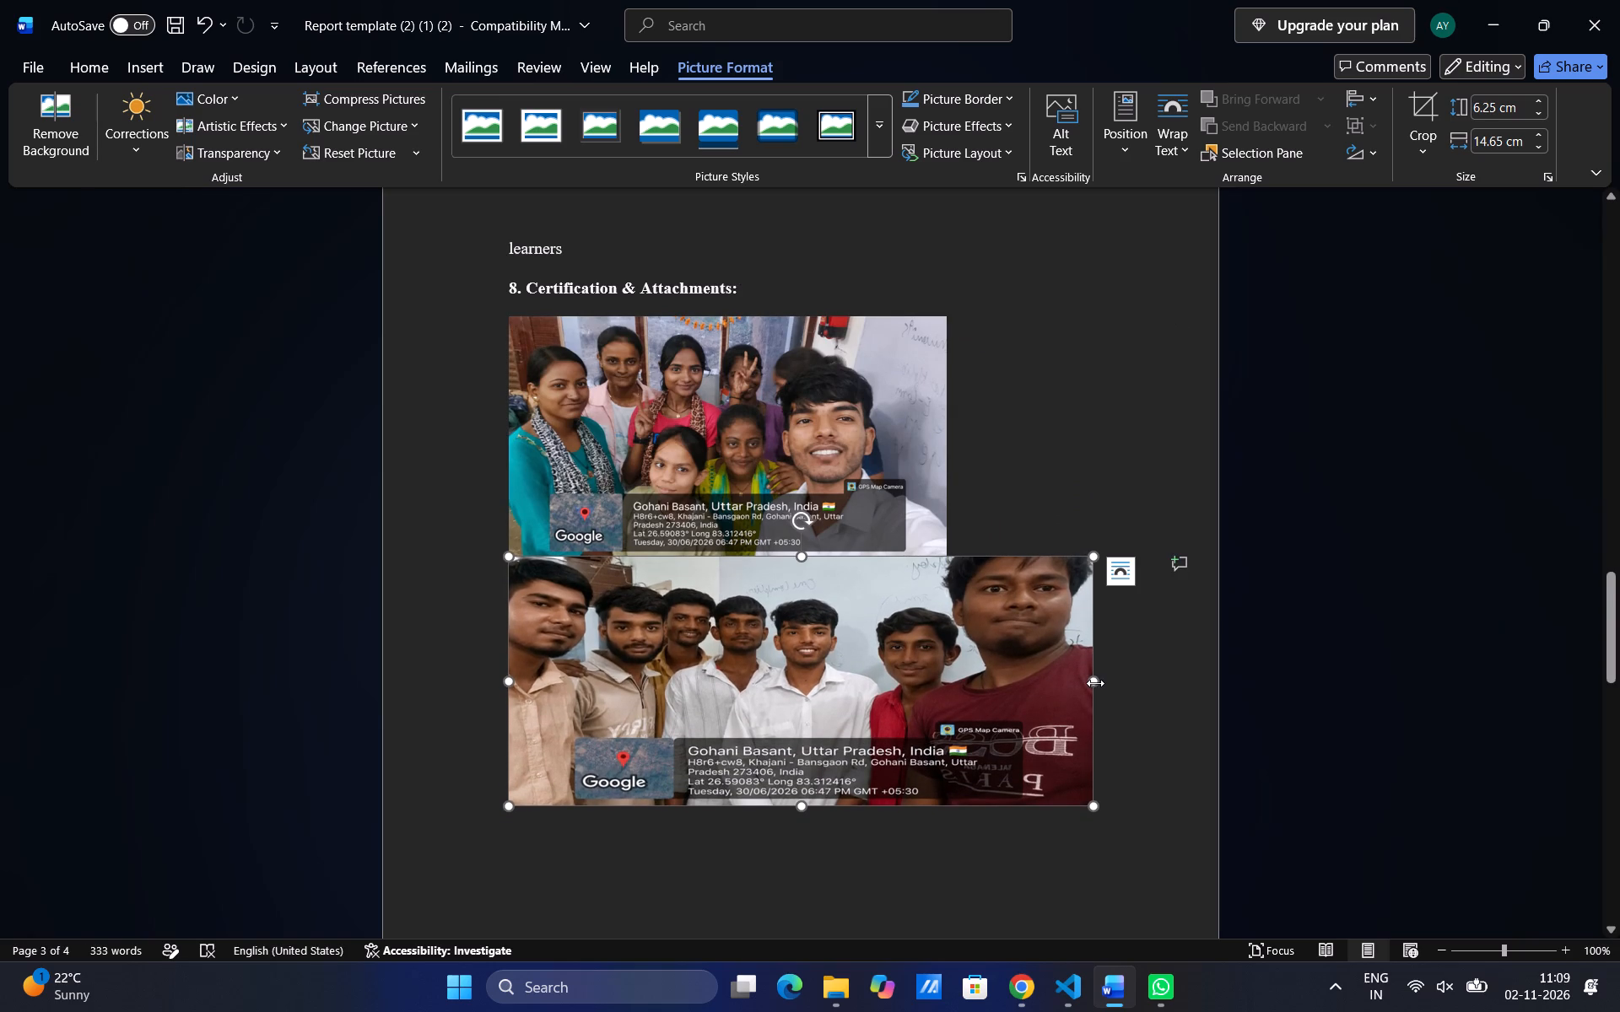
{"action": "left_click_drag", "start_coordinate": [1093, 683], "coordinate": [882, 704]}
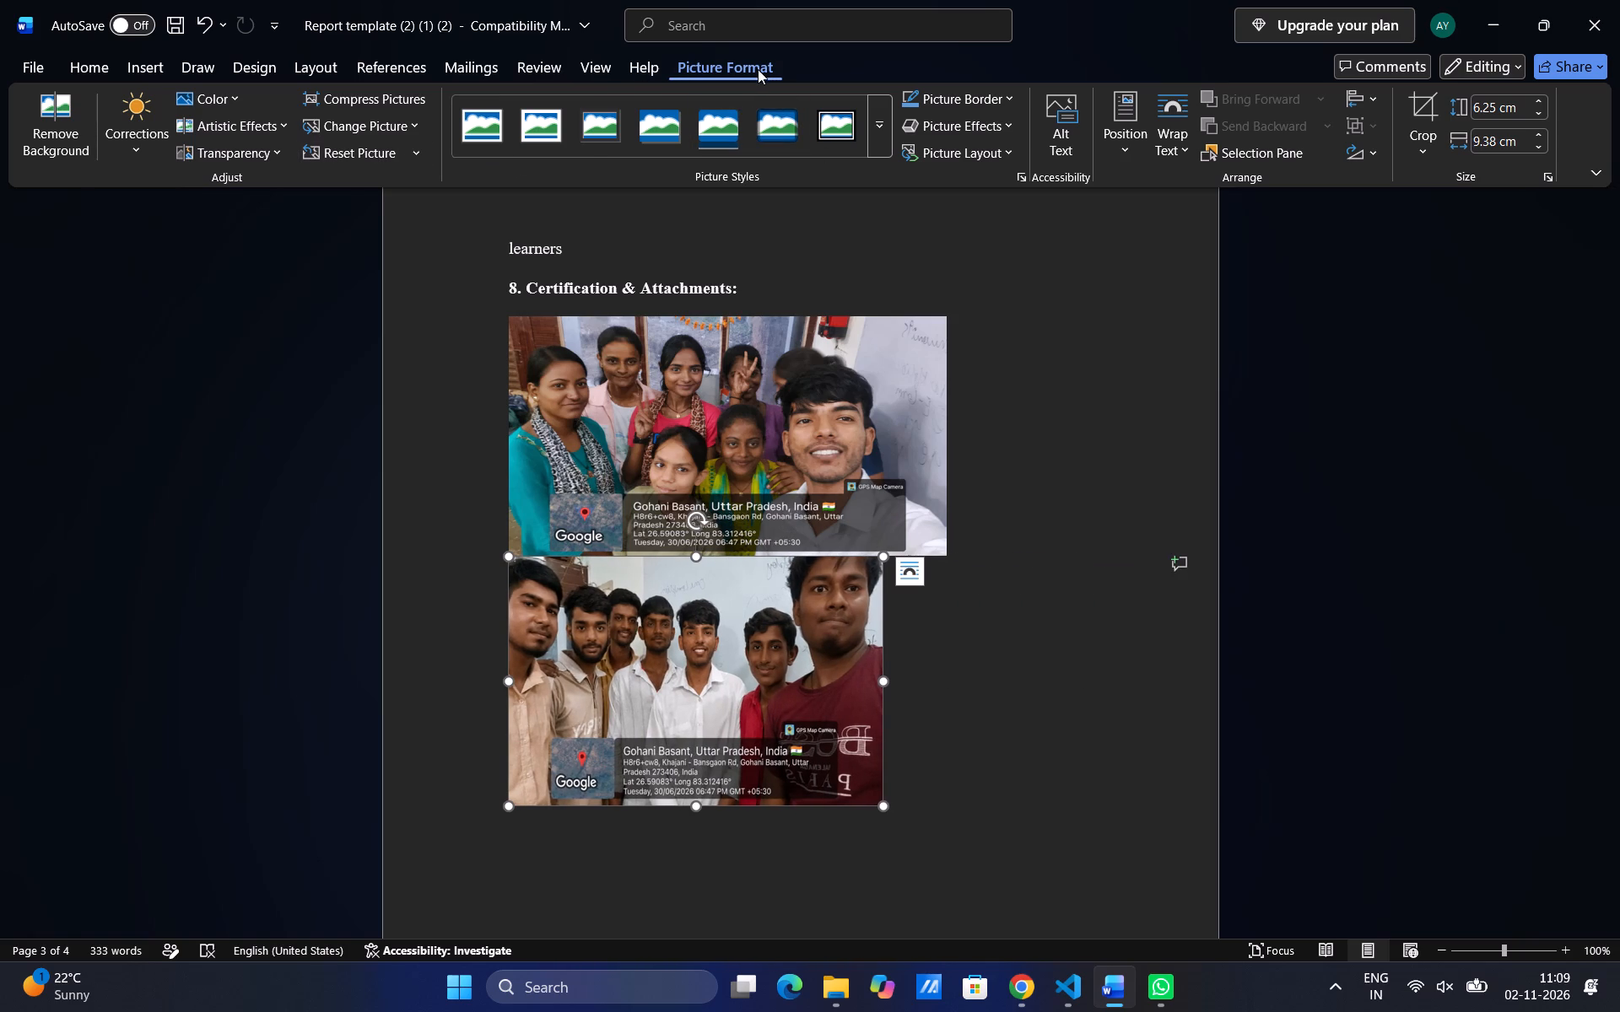
Apply the Drop Shadow Rectangle picture style to the second group photo.
{"action": "left_click", "coordinate": [661, 121]}
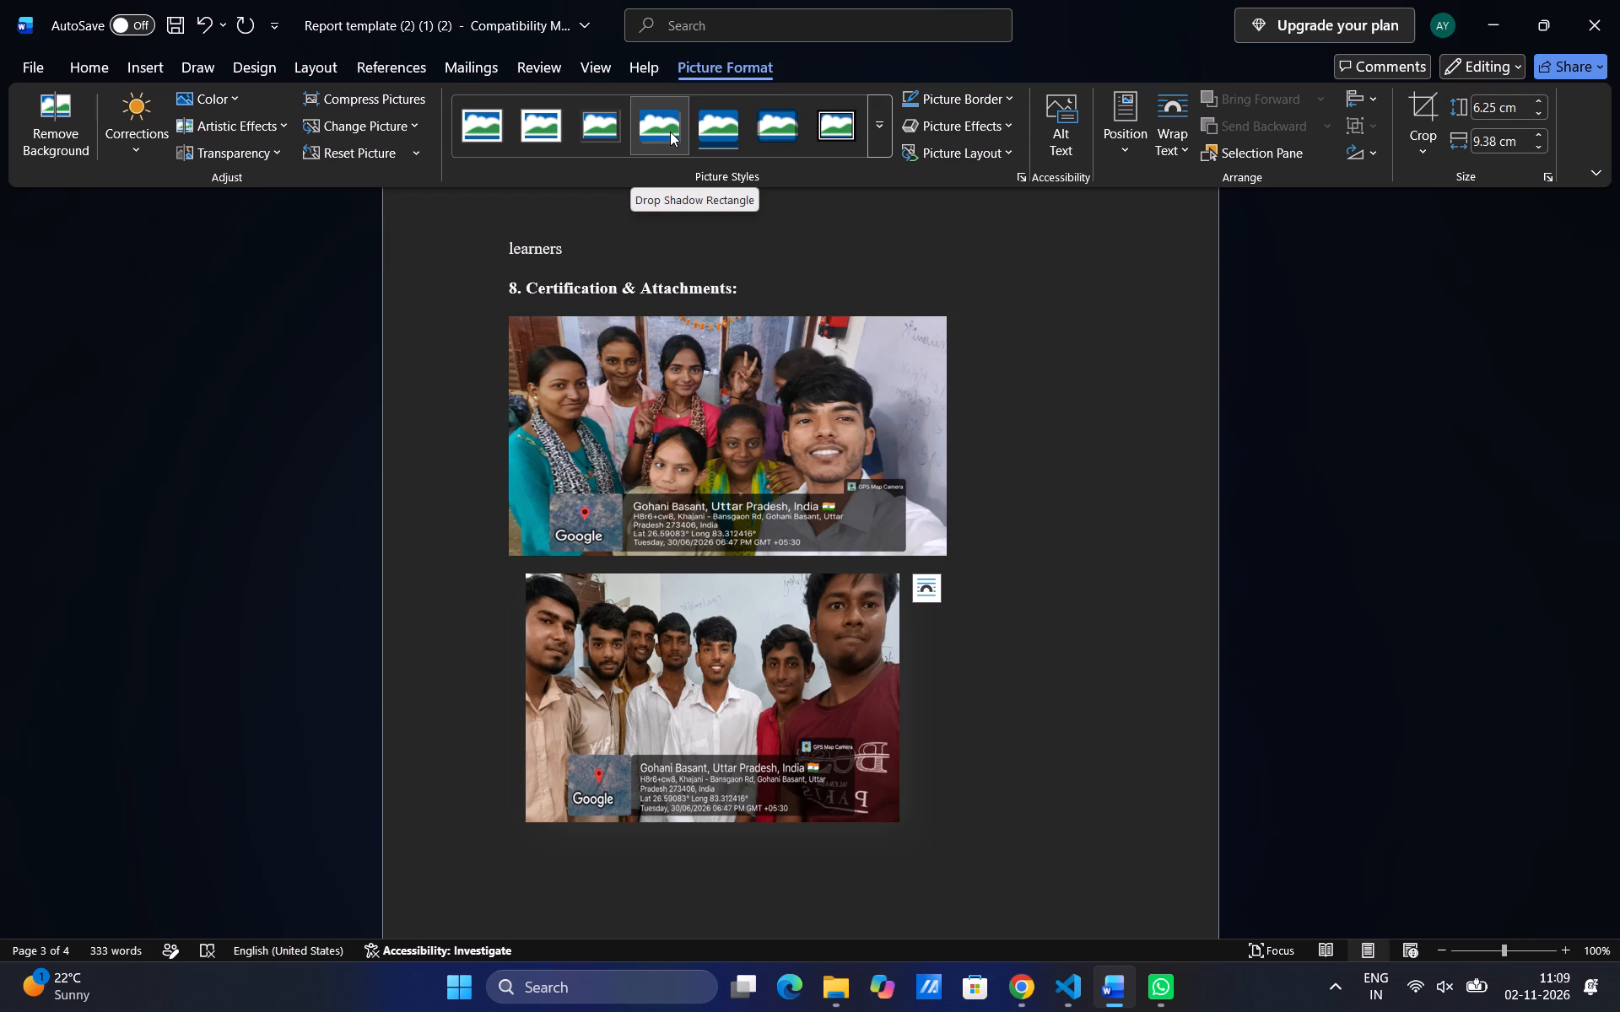
{"action": "left_click", "coordinate": [881, 132]}
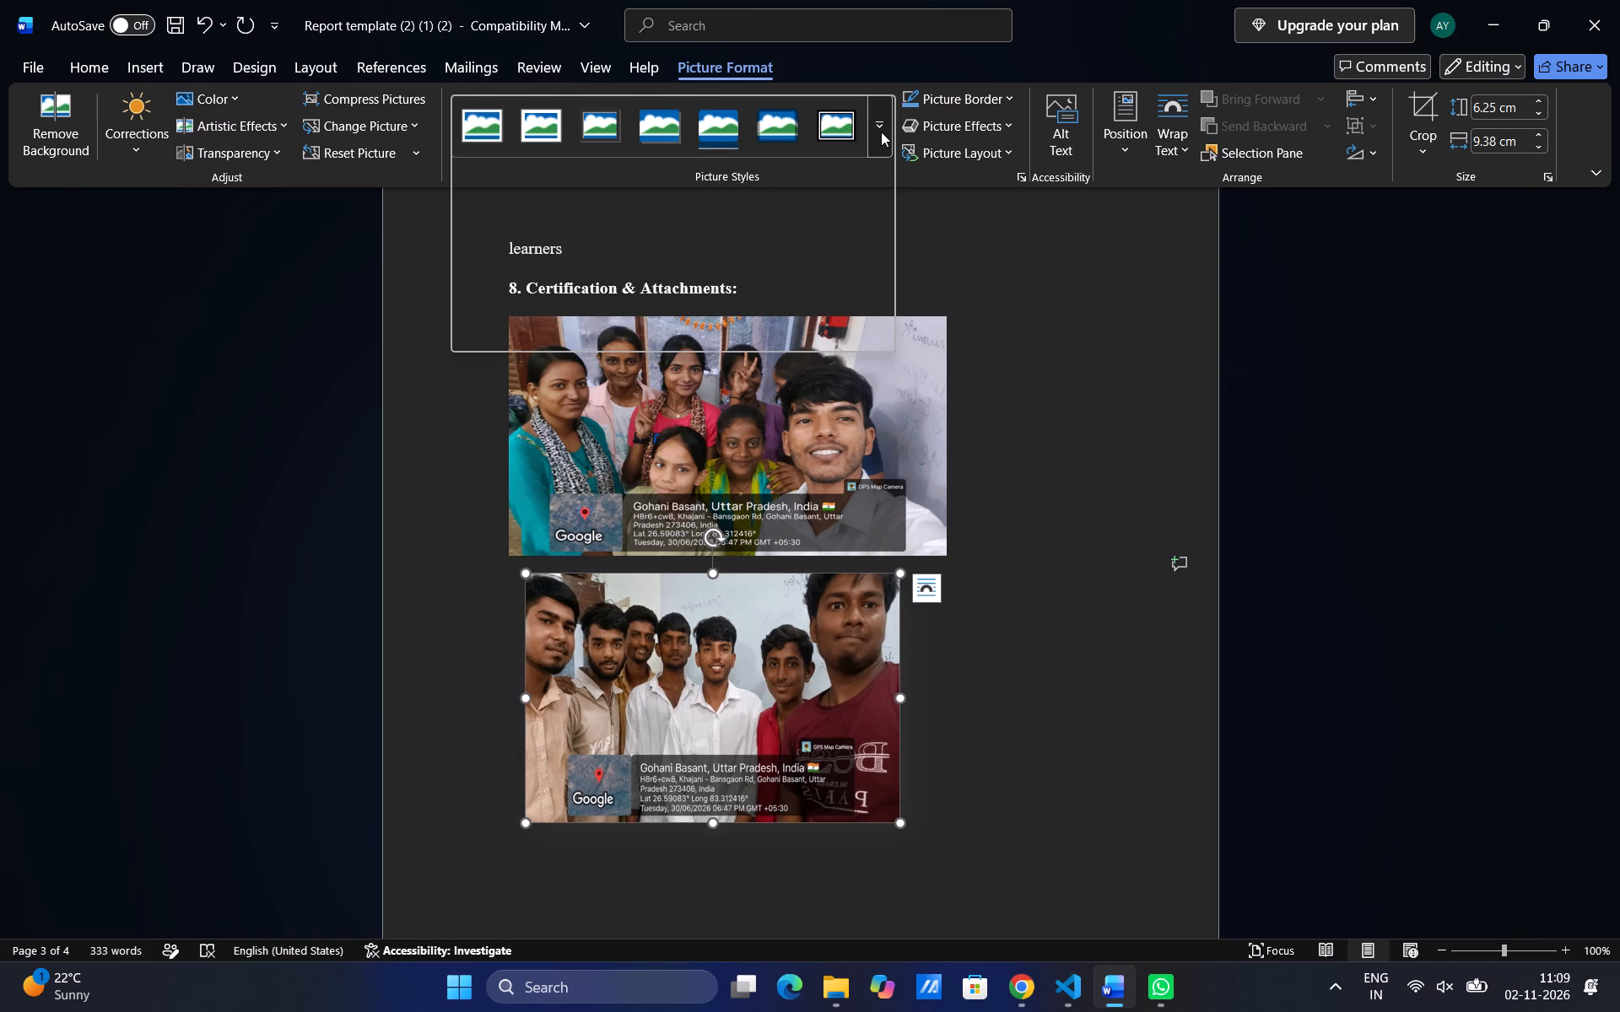
{"action": "left_click", "coordinate": [1021, 387]}
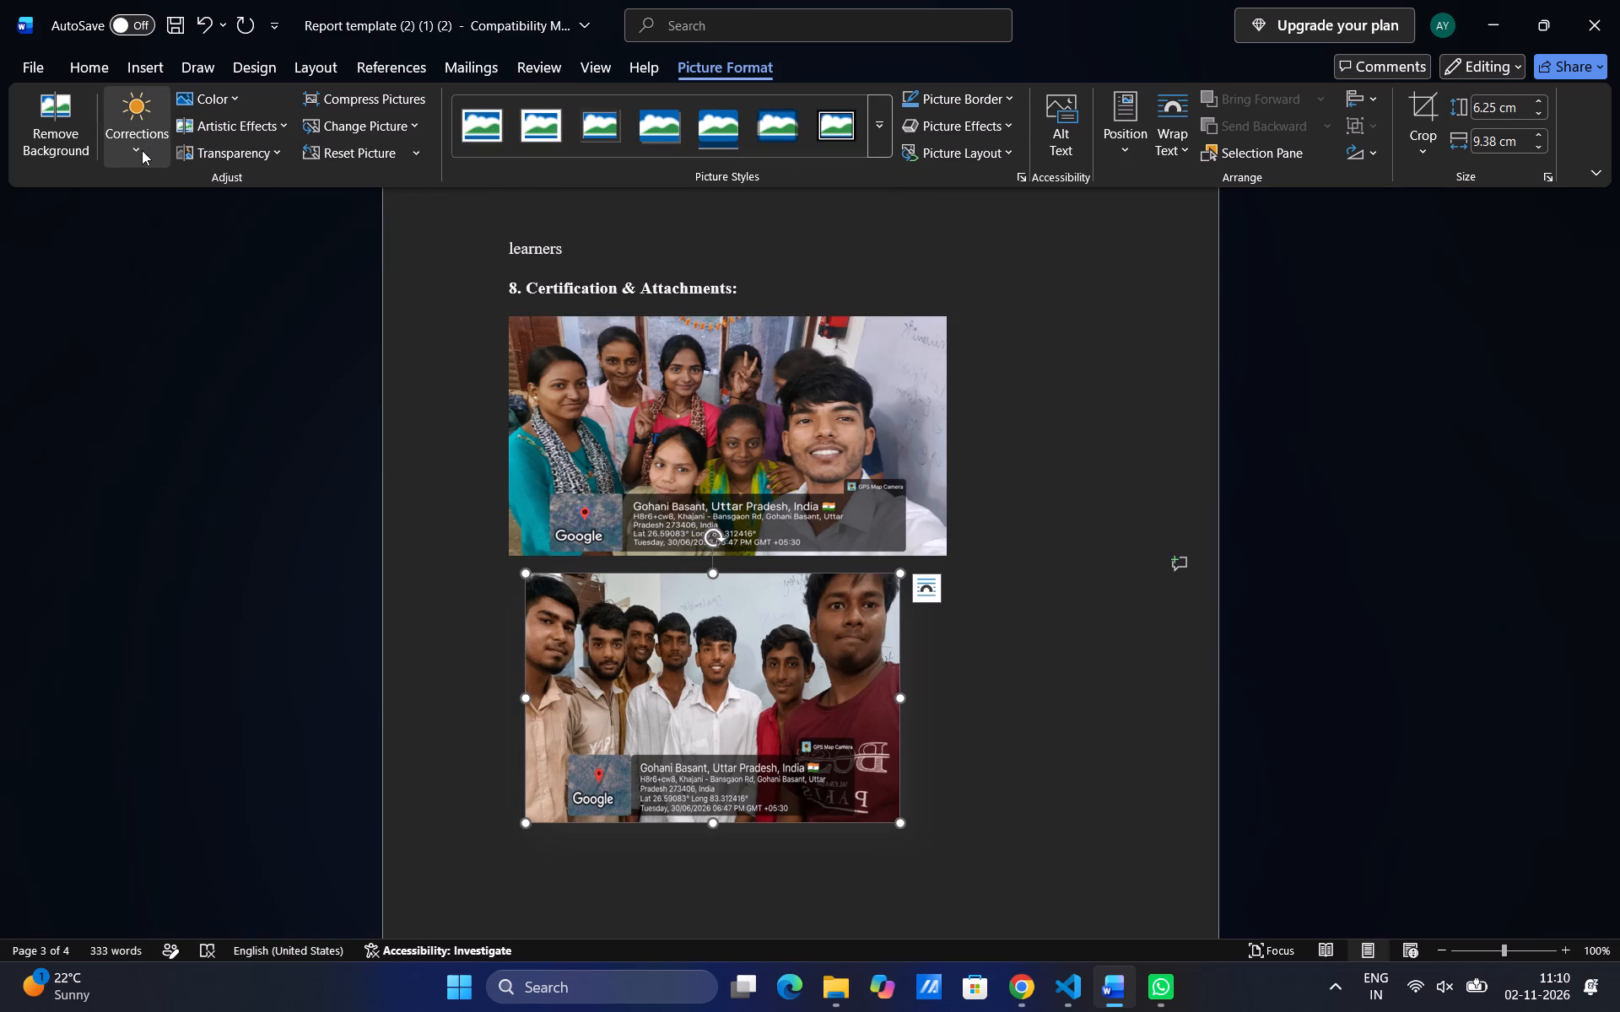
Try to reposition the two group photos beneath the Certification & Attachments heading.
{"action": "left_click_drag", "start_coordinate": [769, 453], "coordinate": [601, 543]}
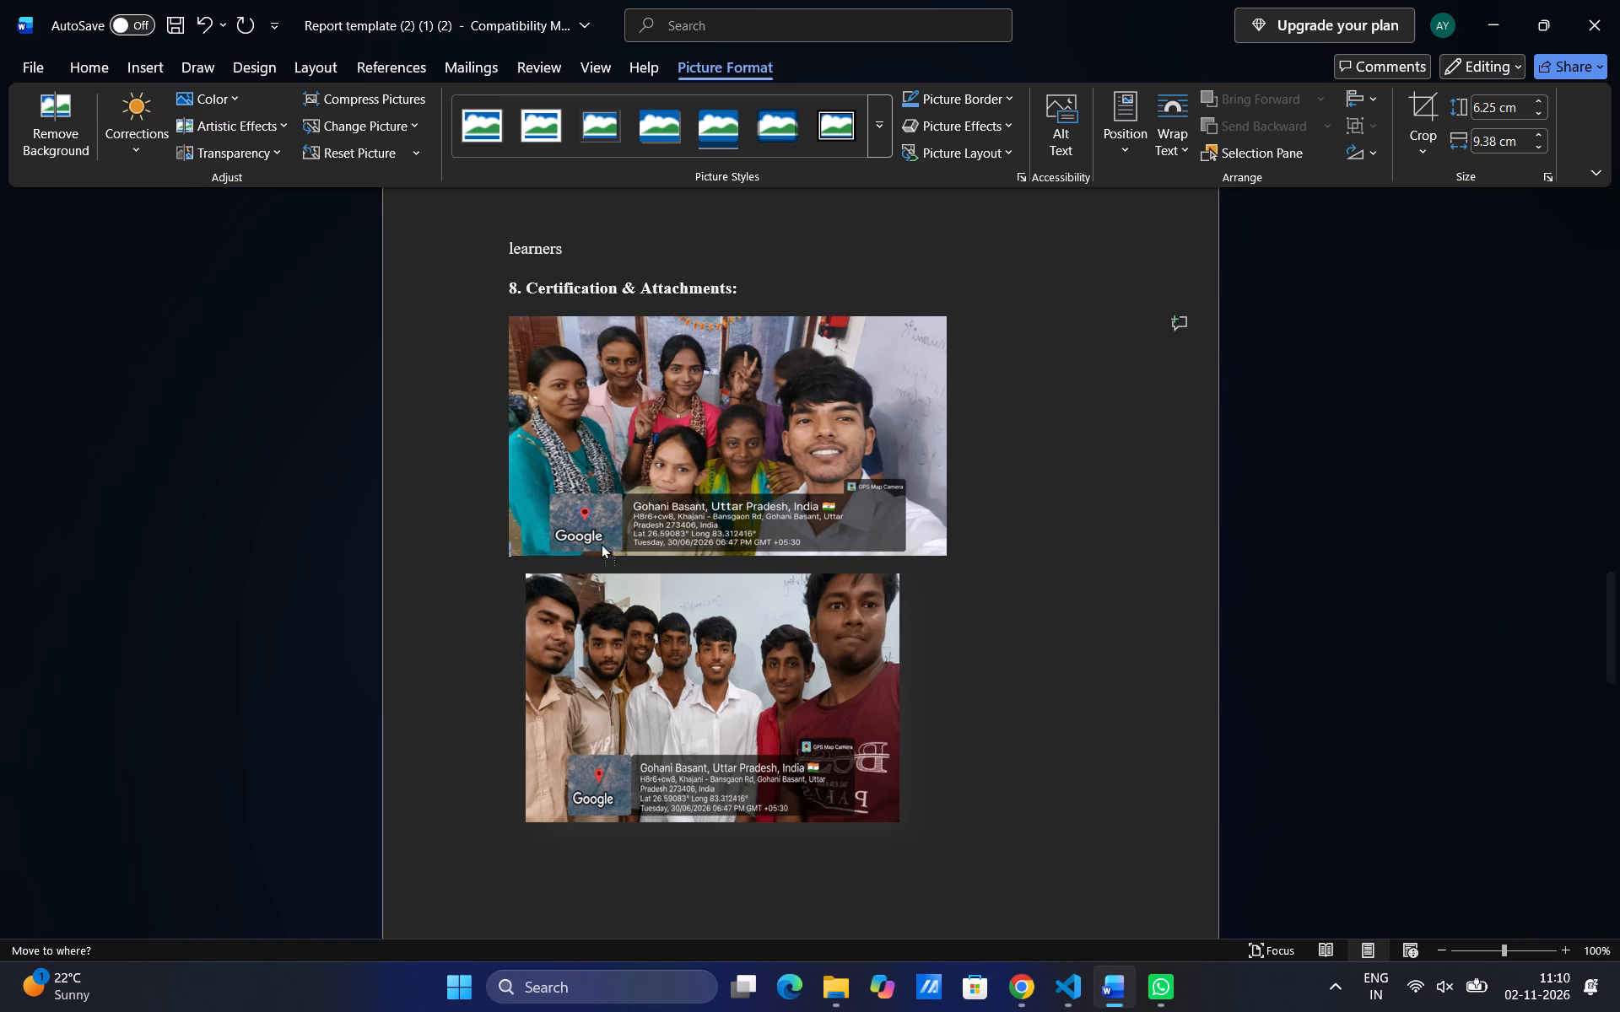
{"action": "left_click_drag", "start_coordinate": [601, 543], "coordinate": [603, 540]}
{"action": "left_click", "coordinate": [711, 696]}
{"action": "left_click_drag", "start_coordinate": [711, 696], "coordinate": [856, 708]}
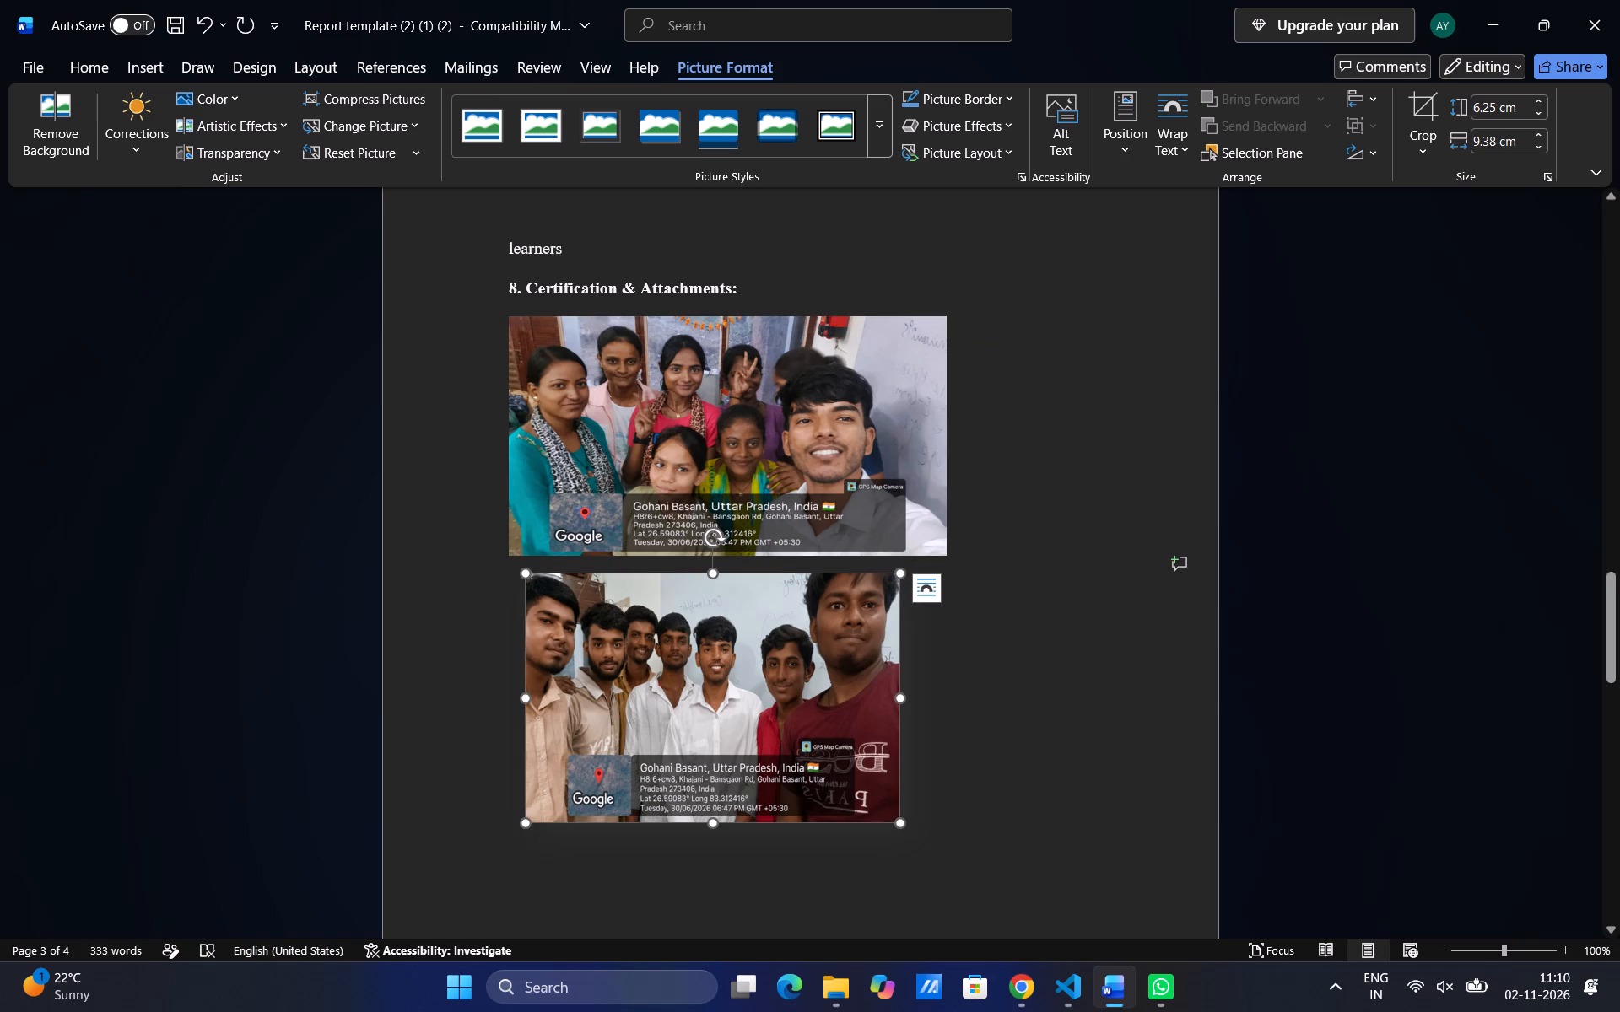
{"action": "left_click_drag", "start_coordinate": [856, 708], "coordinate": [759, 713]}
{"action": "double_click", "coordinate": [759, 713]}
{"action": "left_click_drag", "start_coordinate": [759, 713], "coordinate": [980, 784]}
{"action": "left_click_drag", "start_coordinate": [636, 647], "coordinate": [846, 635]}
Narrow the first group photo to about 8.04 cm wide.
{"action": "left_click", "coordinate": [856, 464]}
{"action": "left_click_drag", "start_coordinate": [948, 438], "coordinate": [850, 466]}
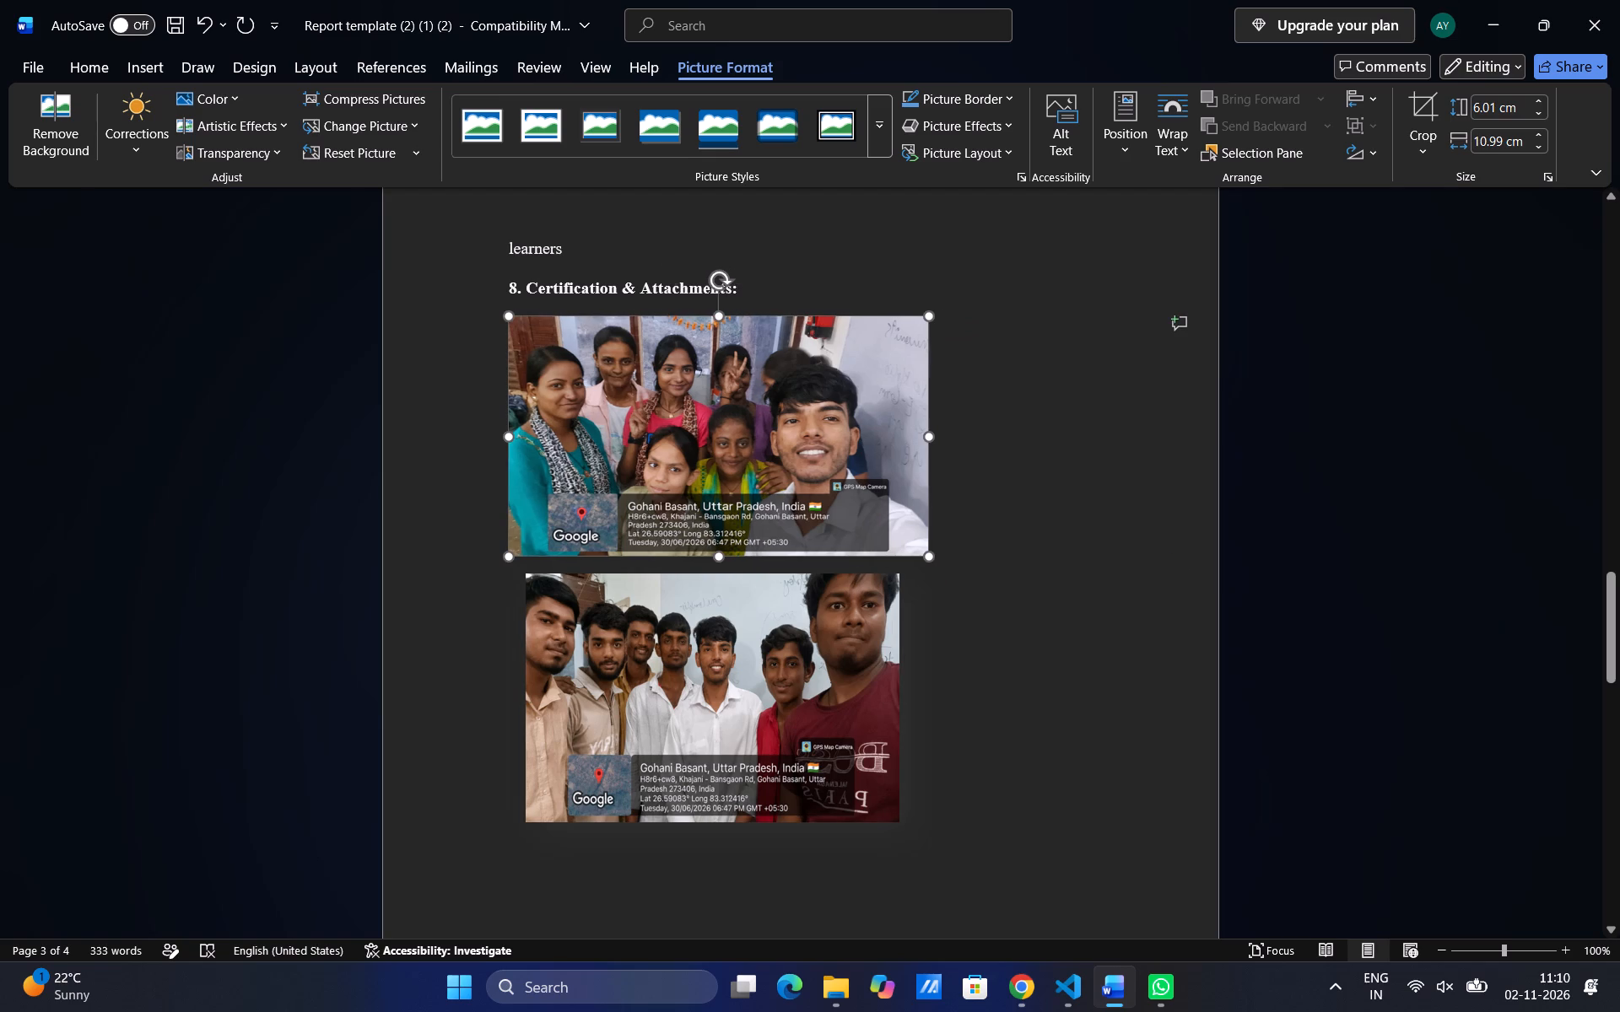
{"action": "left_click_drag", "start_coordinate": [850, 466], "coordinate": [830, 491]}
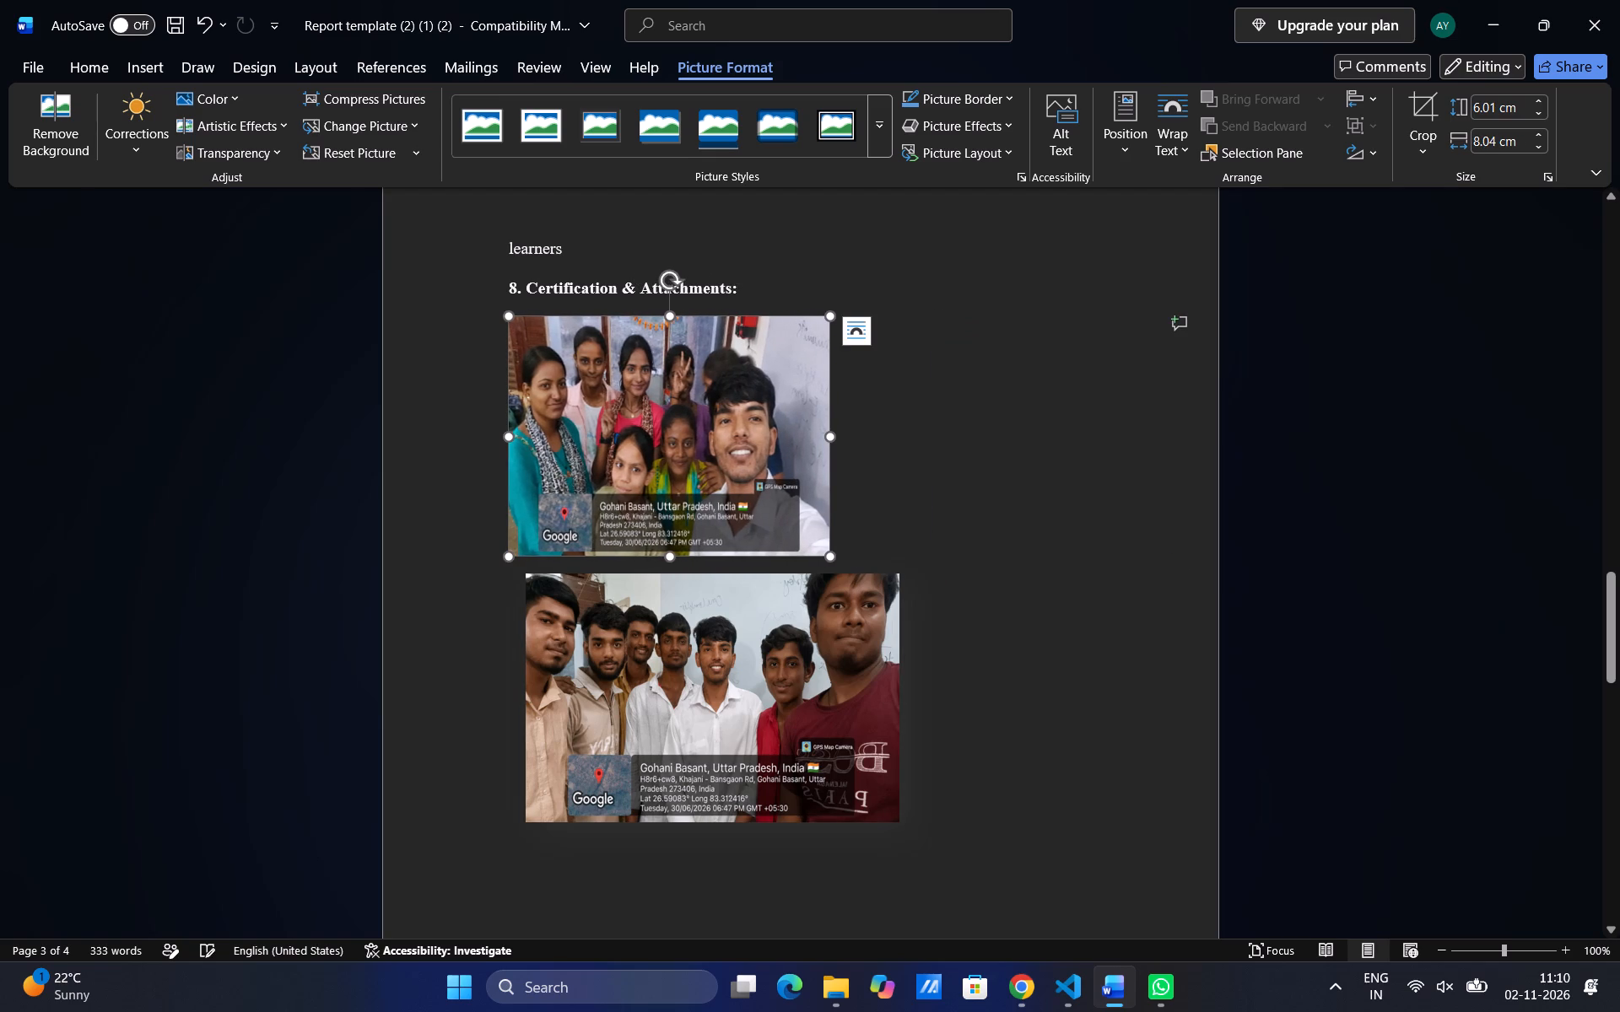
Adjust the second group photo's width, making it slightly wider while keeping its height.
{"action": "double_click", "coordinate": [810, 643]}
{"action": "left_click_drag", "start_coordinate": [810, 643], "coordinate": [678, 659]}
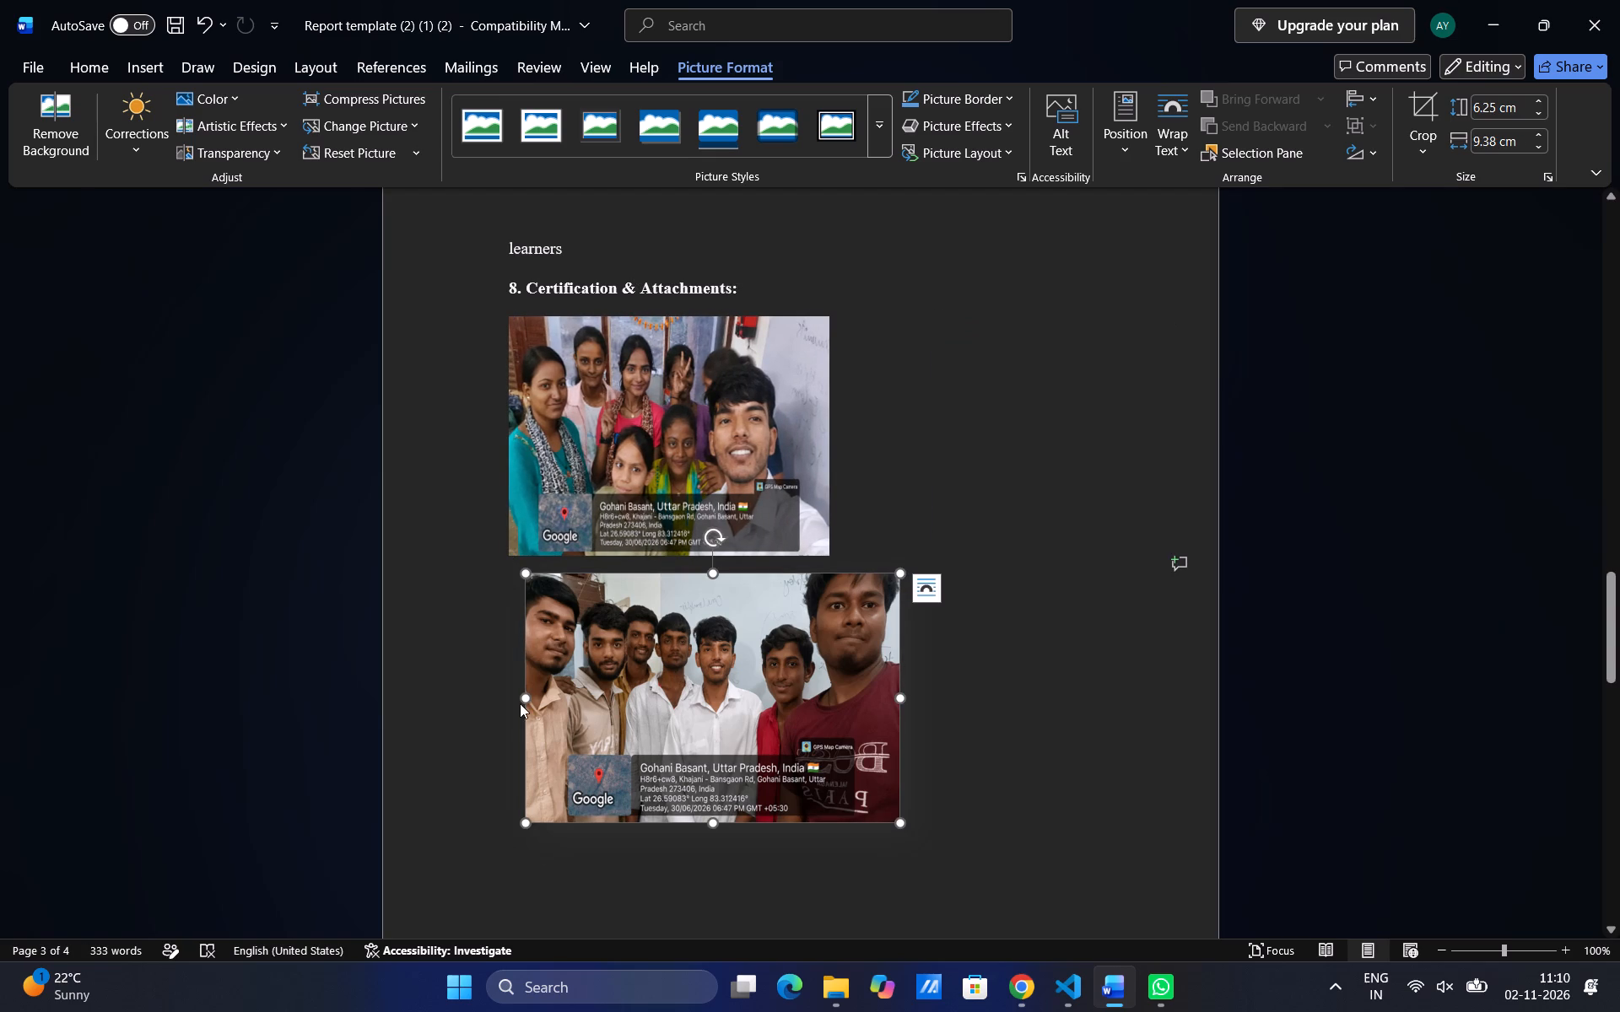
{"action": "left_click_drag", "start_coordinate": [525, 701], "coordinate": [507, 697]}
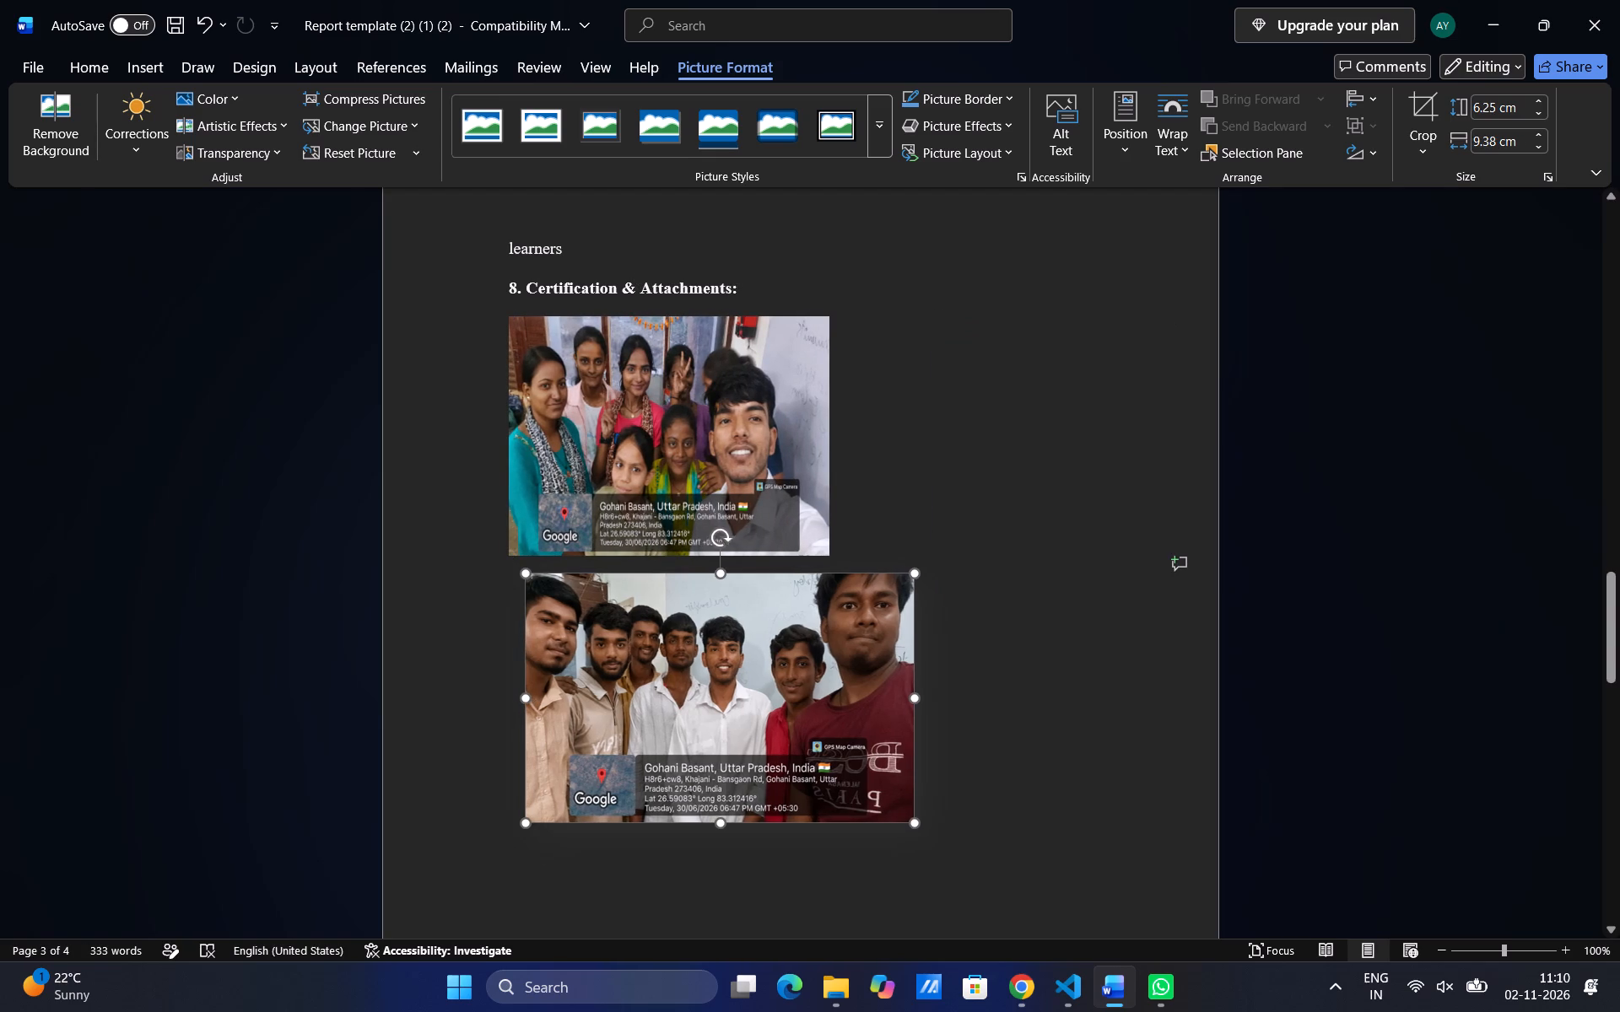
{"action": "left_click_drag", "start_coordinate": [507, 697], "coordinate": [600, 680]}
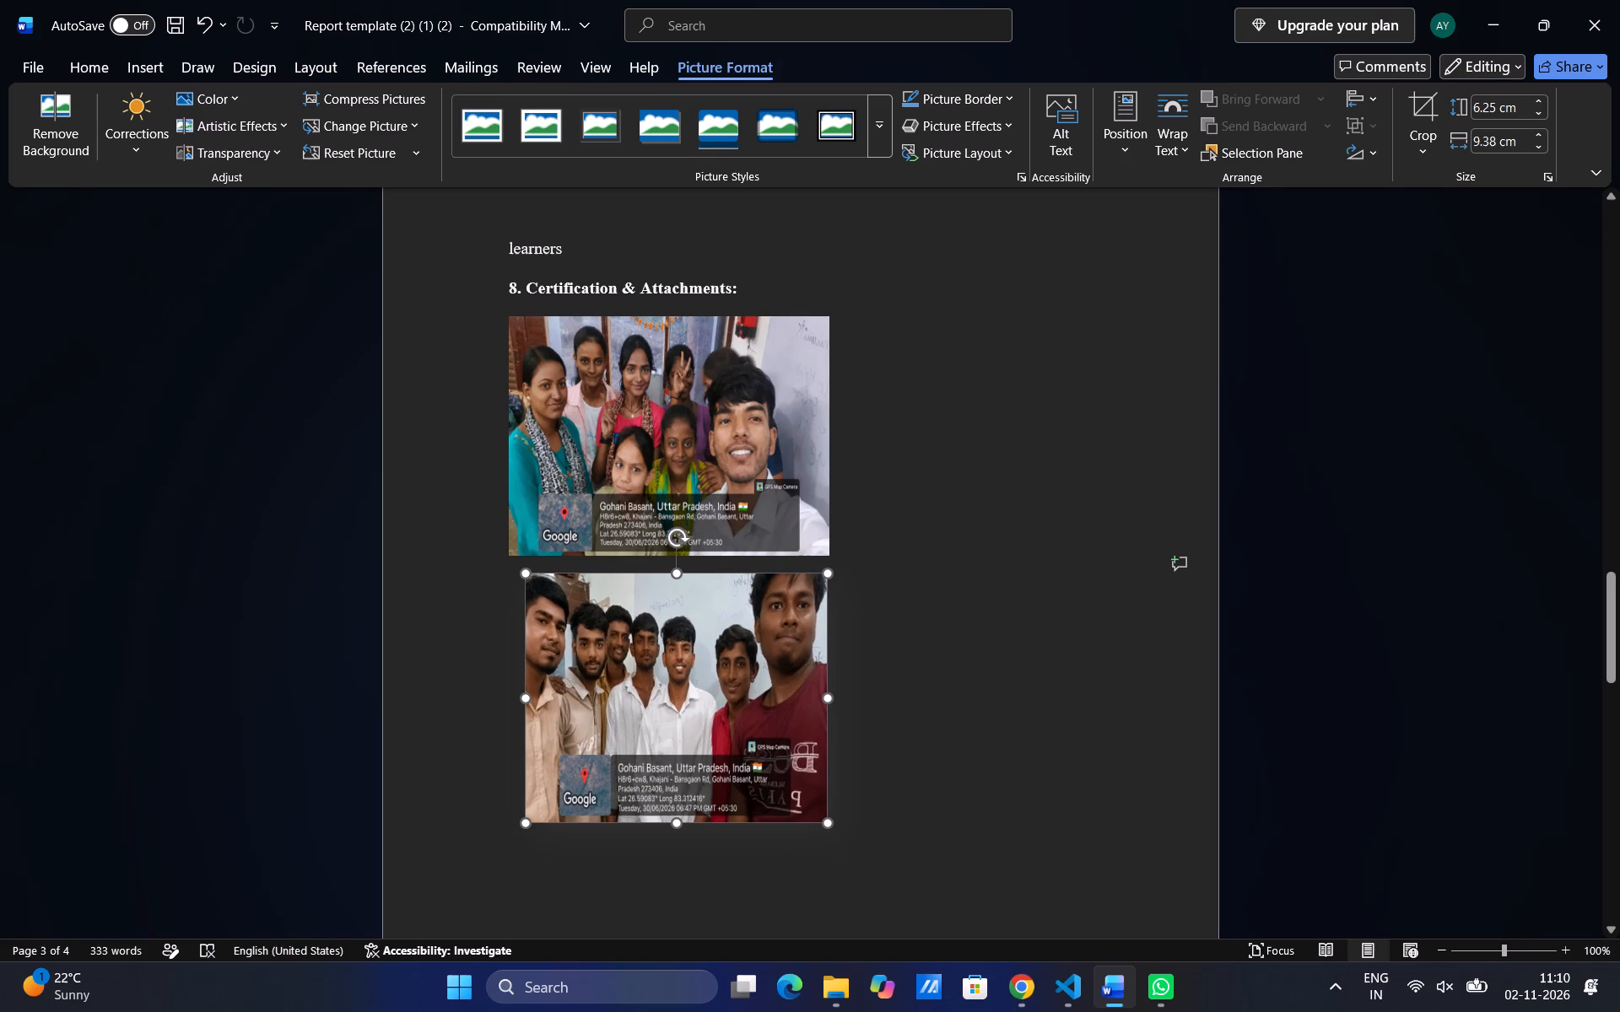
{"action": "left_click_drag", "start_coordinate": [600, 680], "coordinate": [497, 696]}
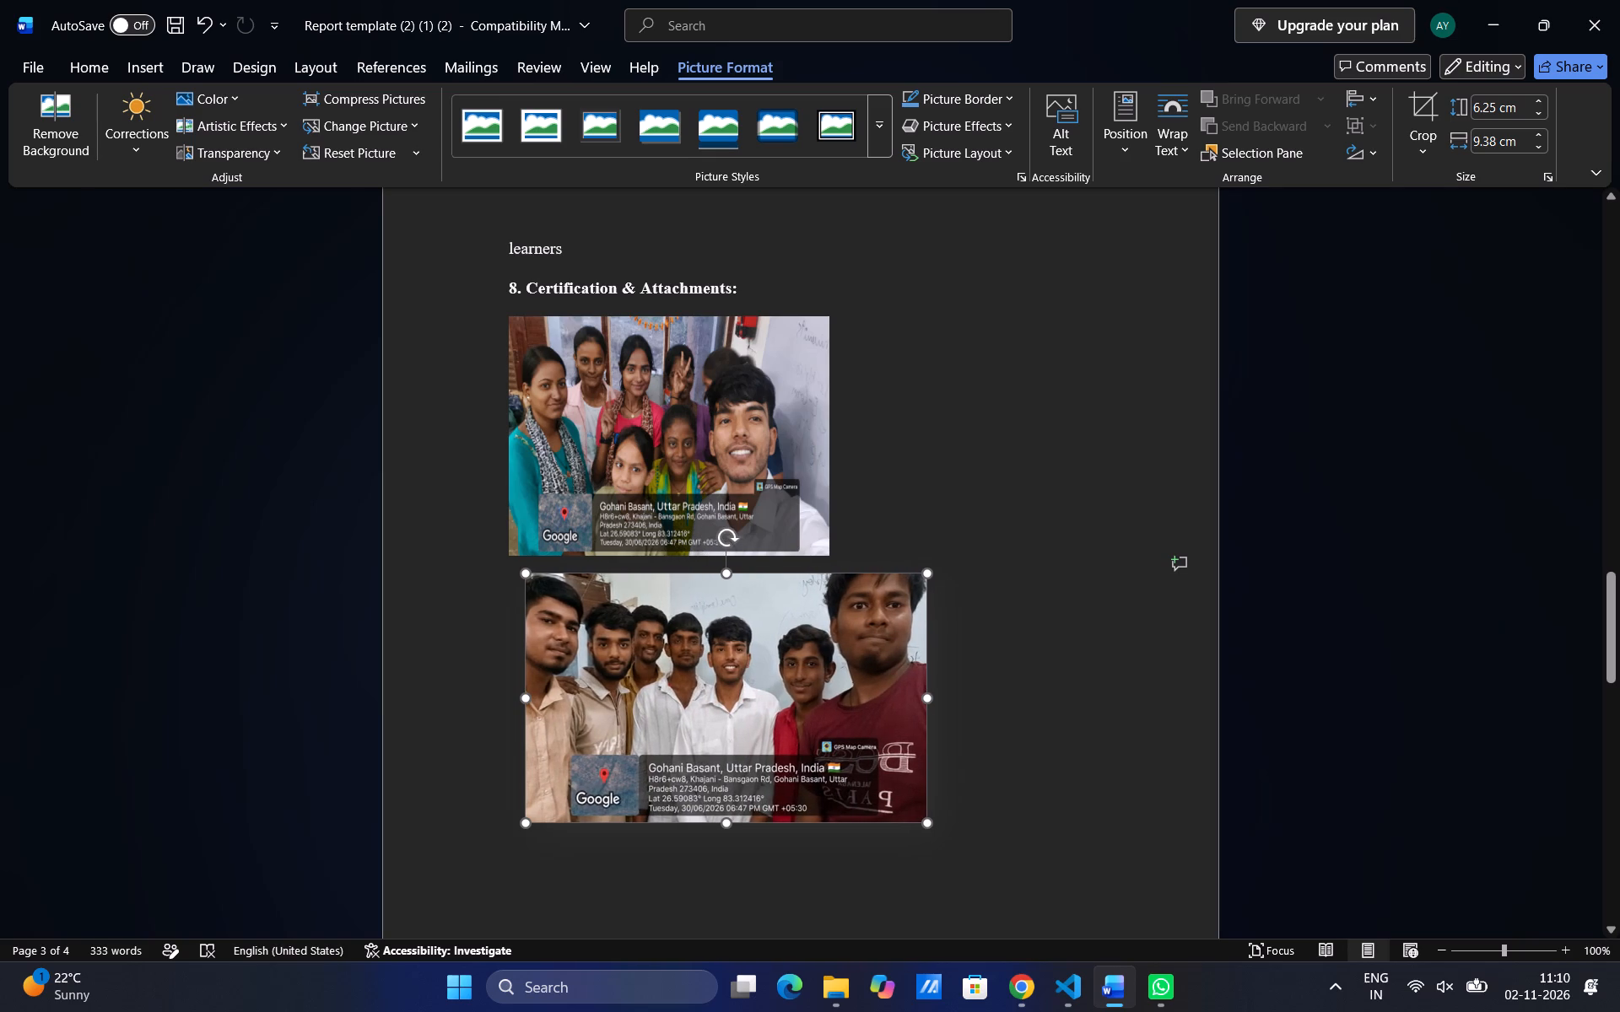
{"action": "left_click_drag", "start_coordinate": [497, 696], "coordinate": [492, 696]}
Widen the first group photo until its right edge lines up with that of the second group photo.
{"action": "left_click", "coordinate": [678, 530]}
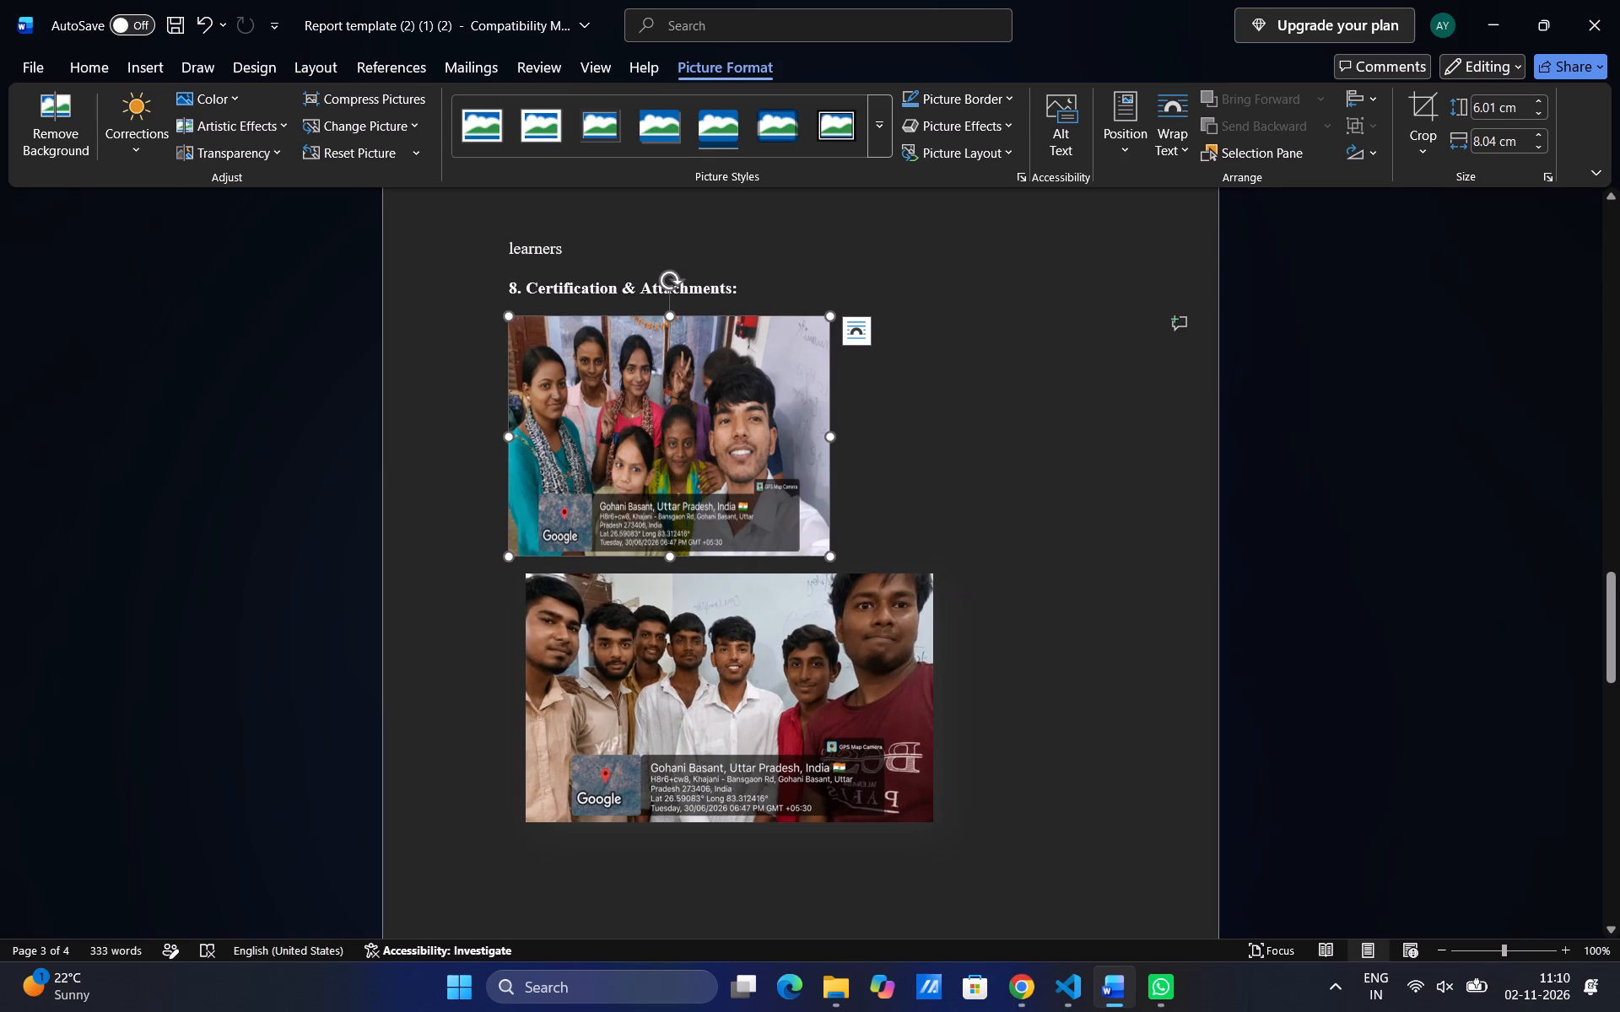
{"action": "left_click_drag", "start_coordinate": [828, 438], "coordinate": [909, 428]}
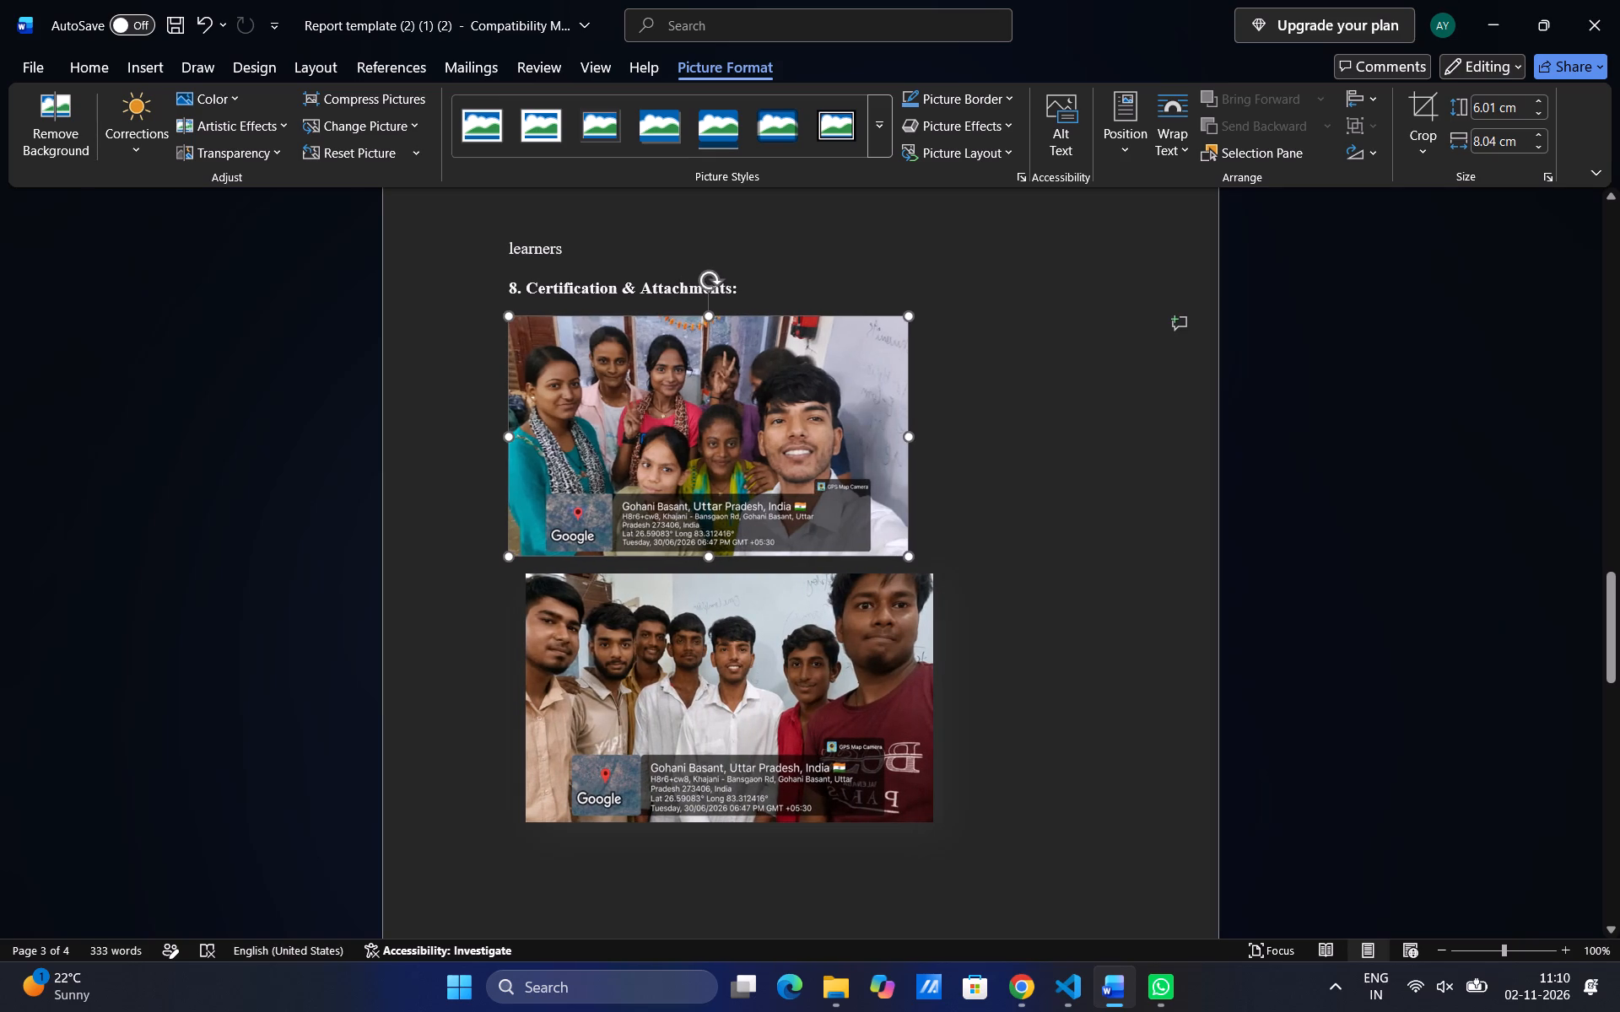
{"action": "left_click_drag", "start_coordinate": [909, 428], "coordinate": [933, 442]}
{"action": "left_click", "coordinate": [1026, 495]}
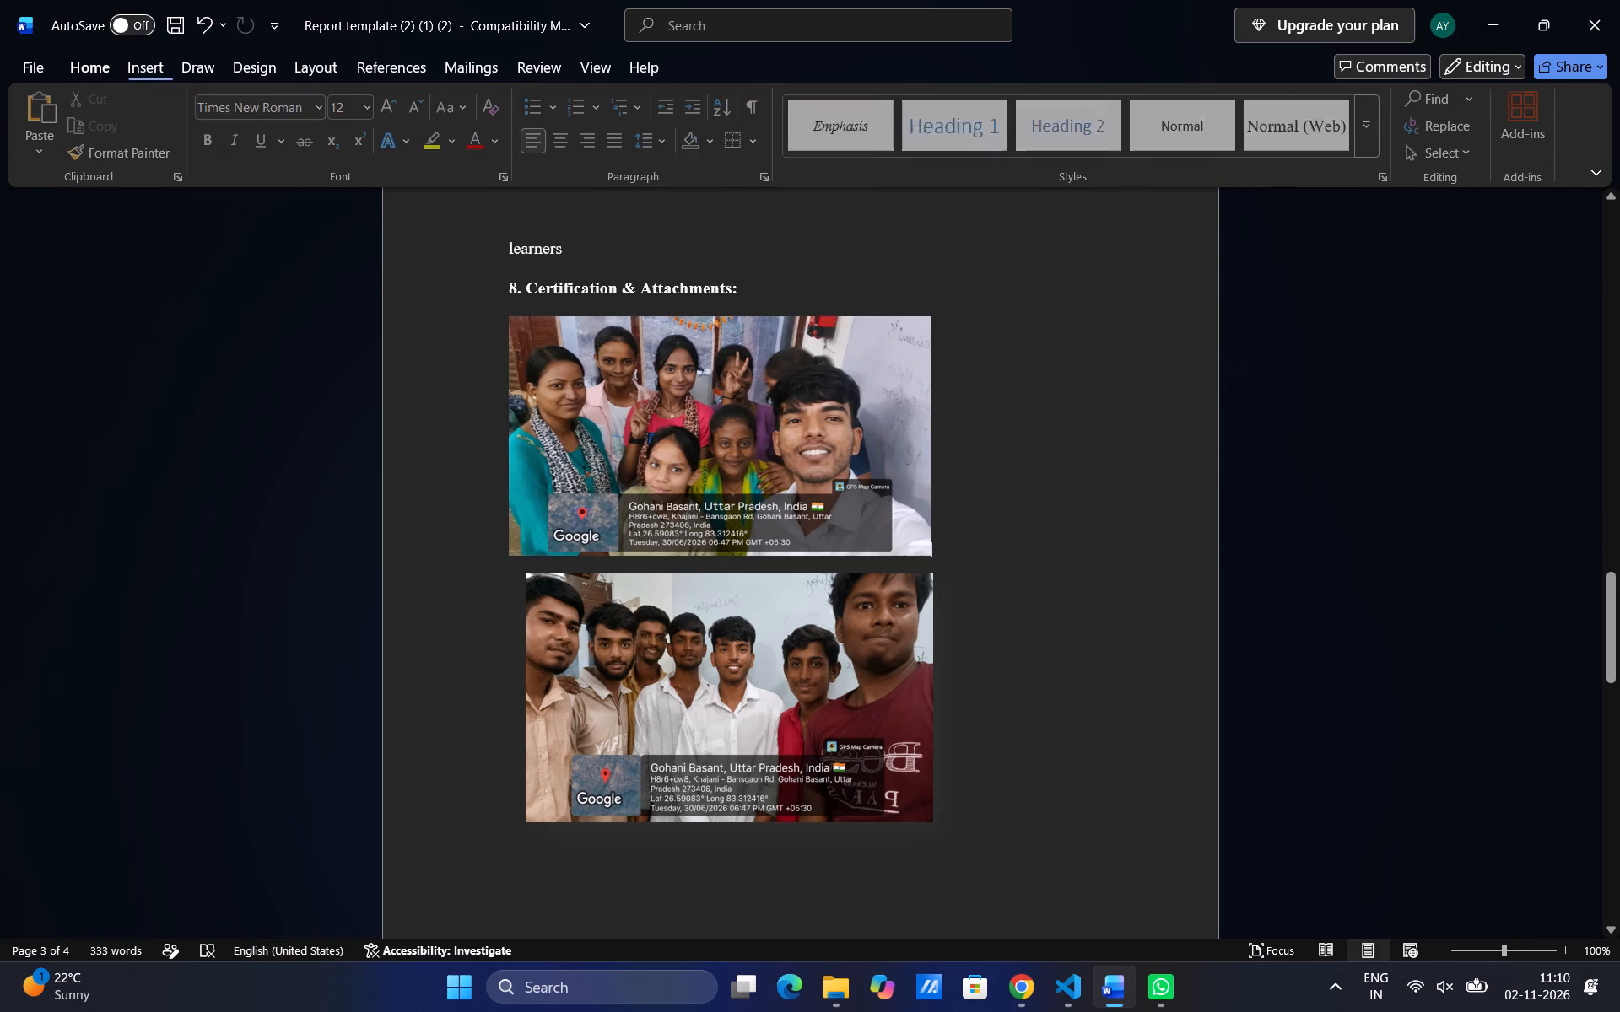
Look over the remaining classroom photos and the signature lines at the end of the report.
{"action": "scroll", "coordinate": [1026, 495], "scroll_direction": "up", "scroll_amount": 1}
{"action": "scroll", "coordinate": [1026, 495], "scroll_direction": "down", "scroll_amount": 5}
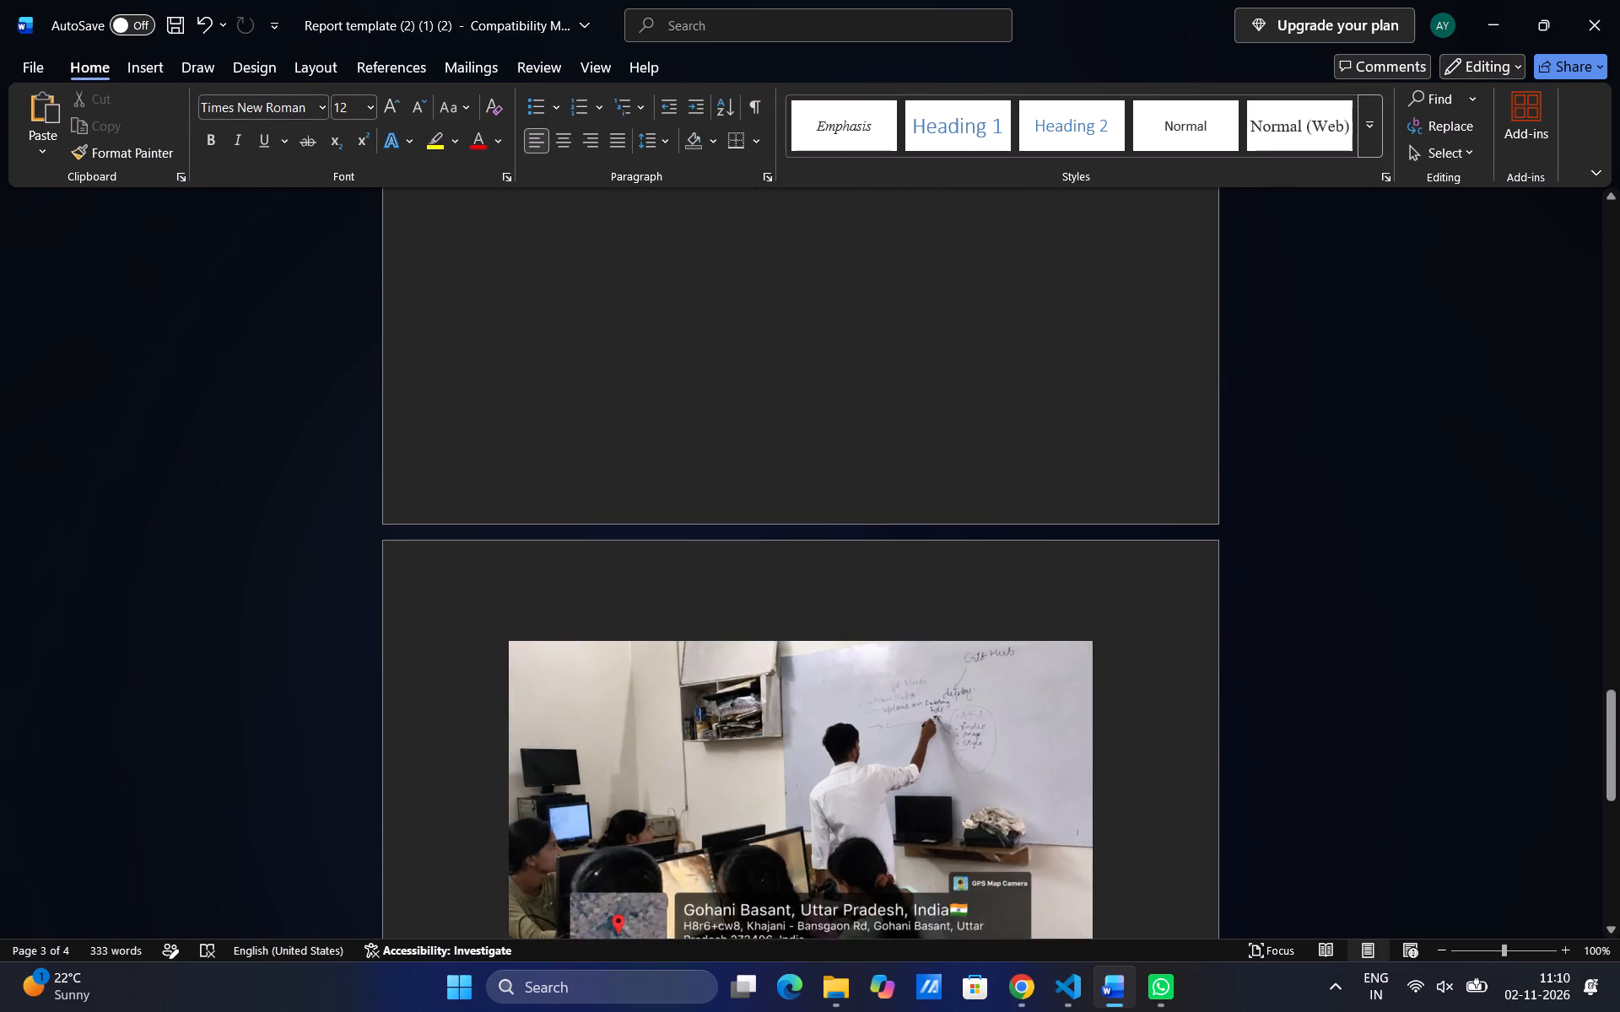
{"action": "scroll", "coordinate": [1026, 495], "scroll_direction": "down", "scroll_amount": 4}
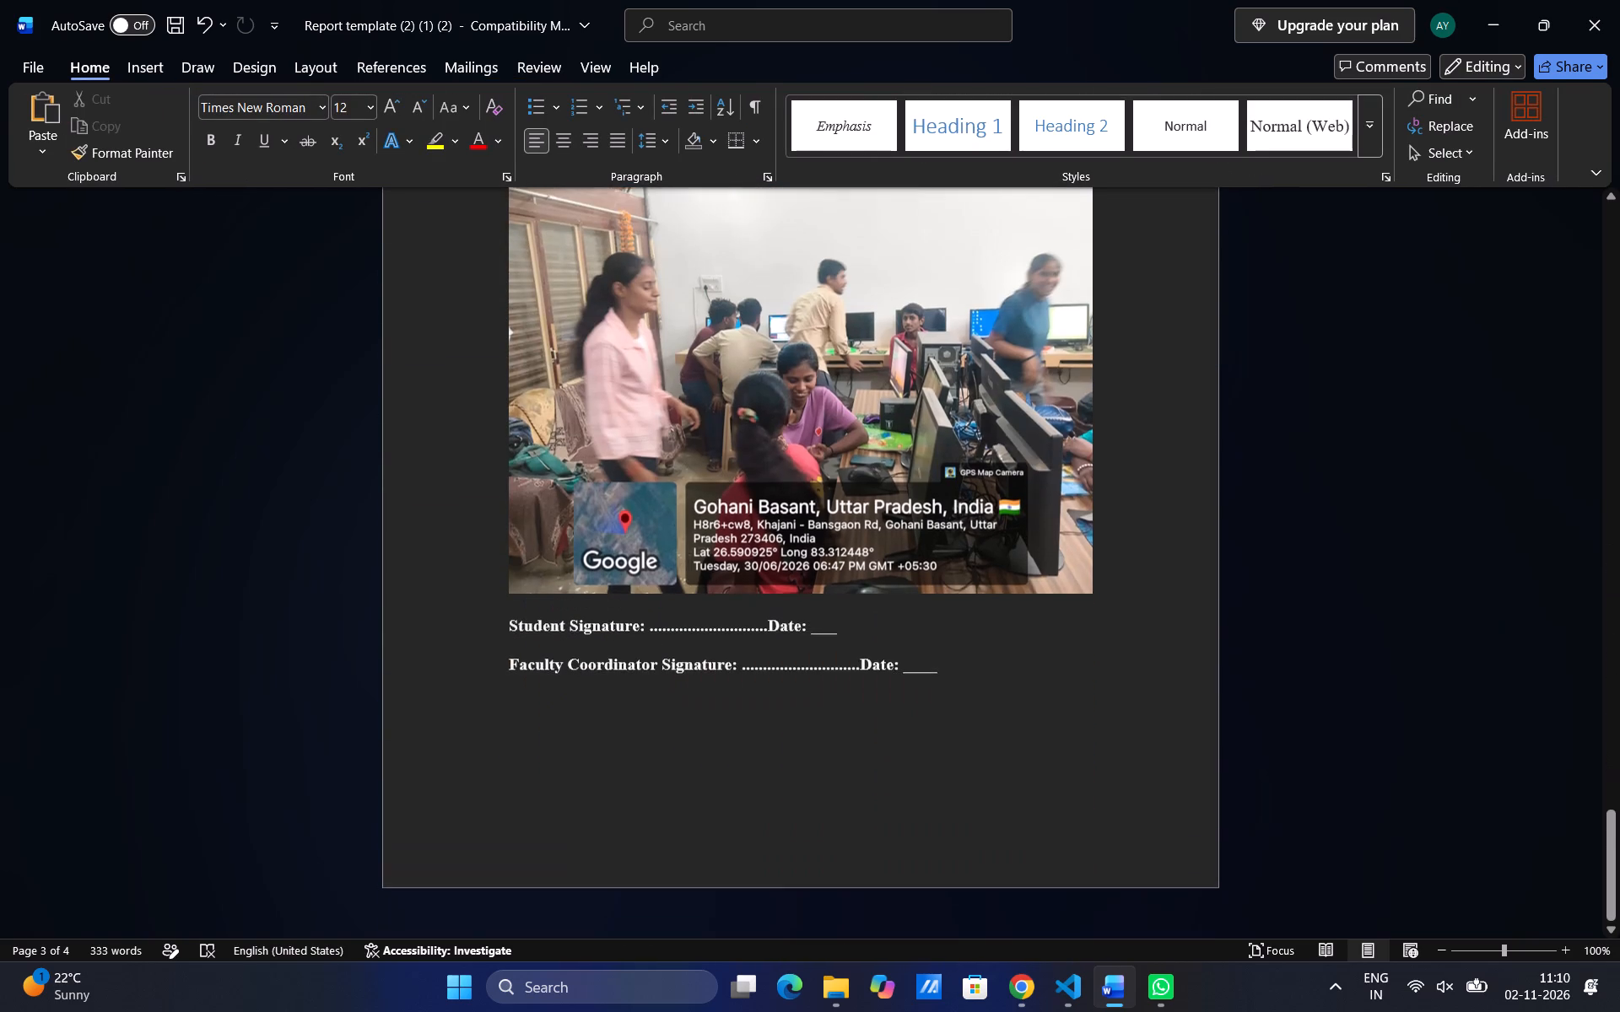
{"action": "scroll", "coordinate": [1026, 495], "scroll_direction": "up", "scroll_amount": 4}
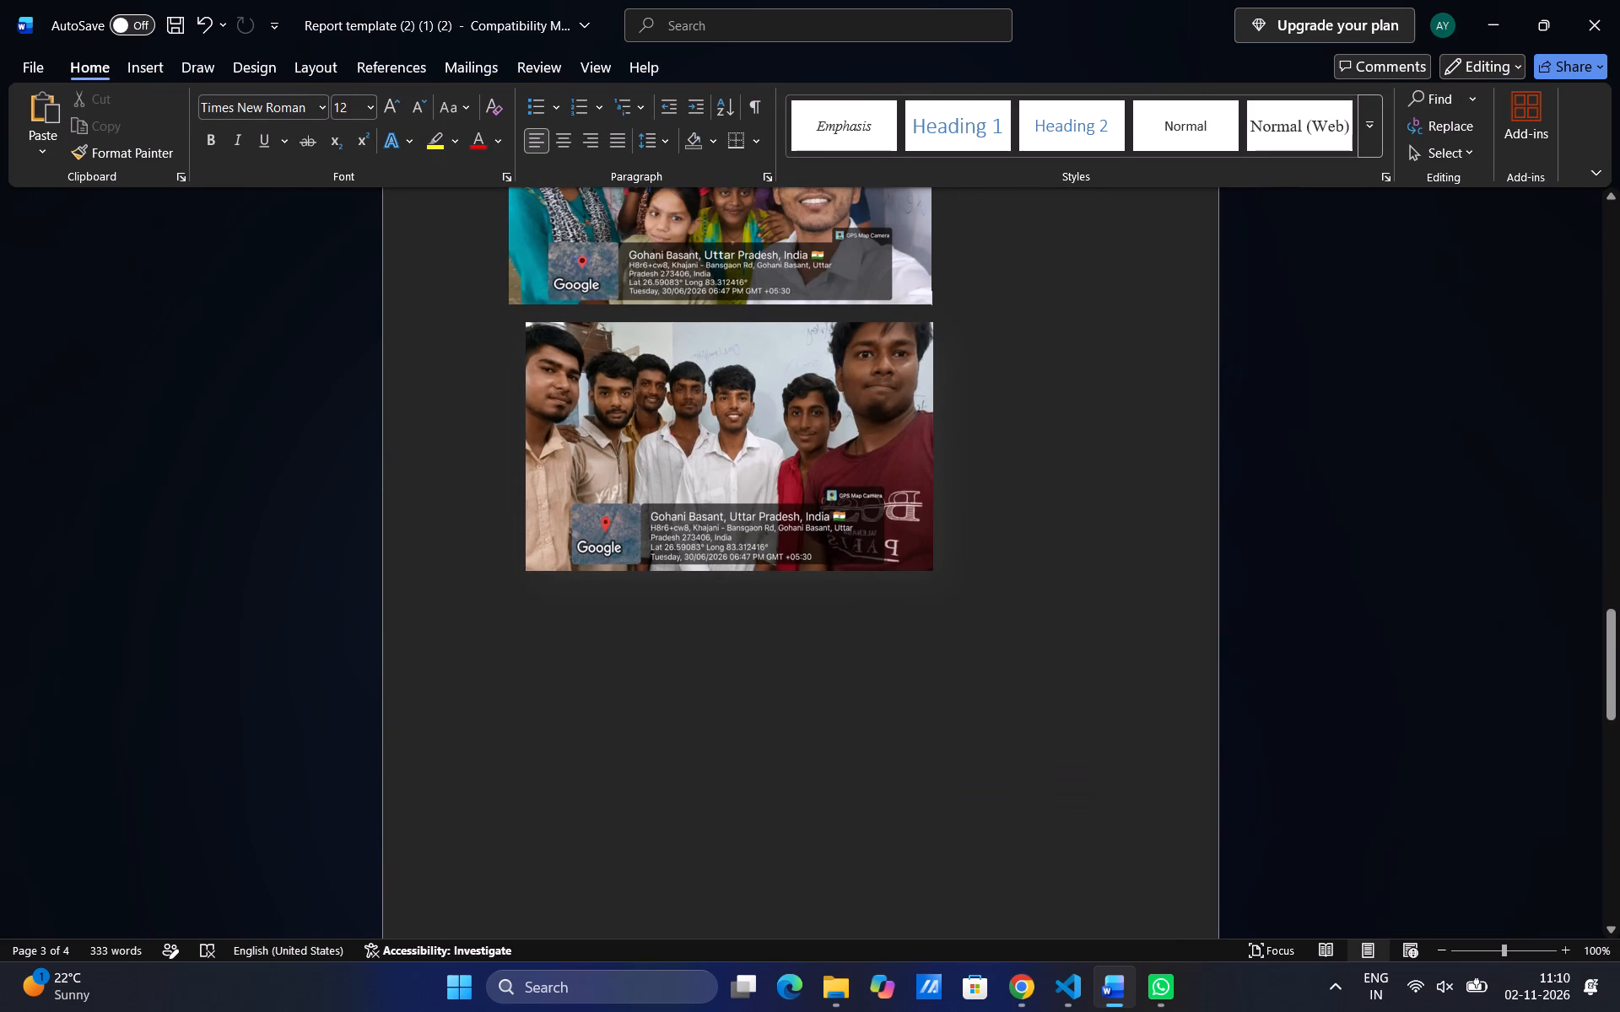
Enlarge the first group photo in height and width so it fills most of the text column's width.
{"action": "left_click", "coordinate": [818, 467]}
{"action": "left_click", "coordinate": [795, 444]}
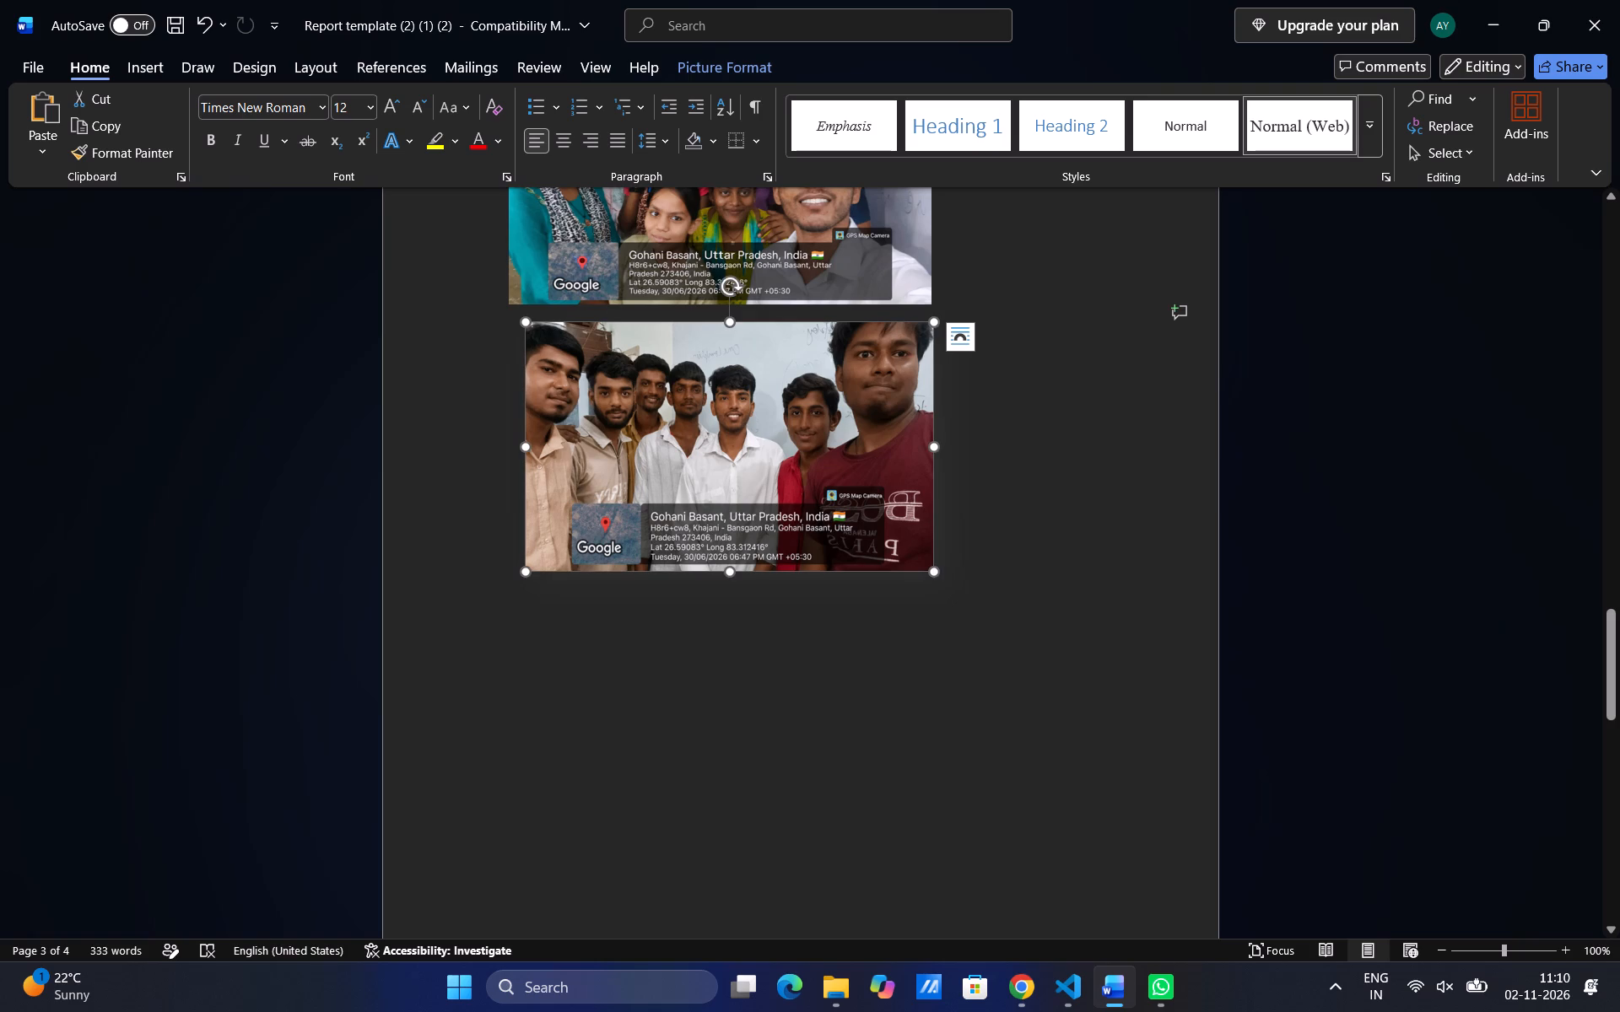
{"action": "left_click", "coordinate": [873, 261]}
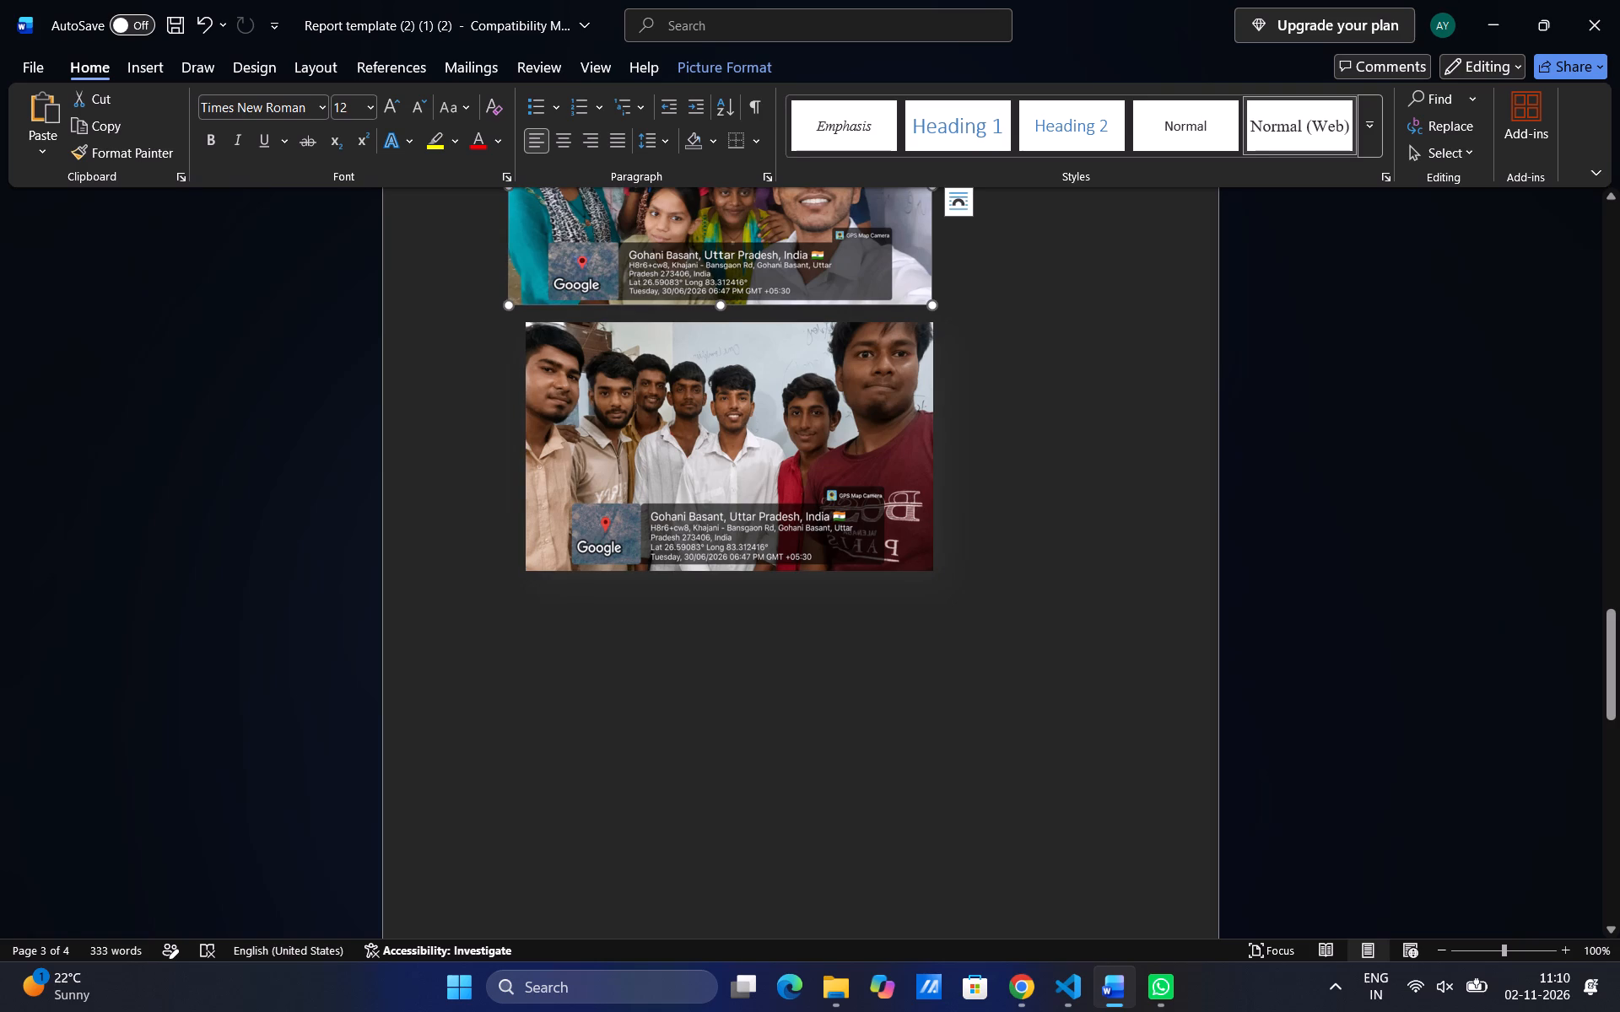
{"action": "left_click_drag", "start_coordinate": [723, 306], "coordinate": [726, 389]}
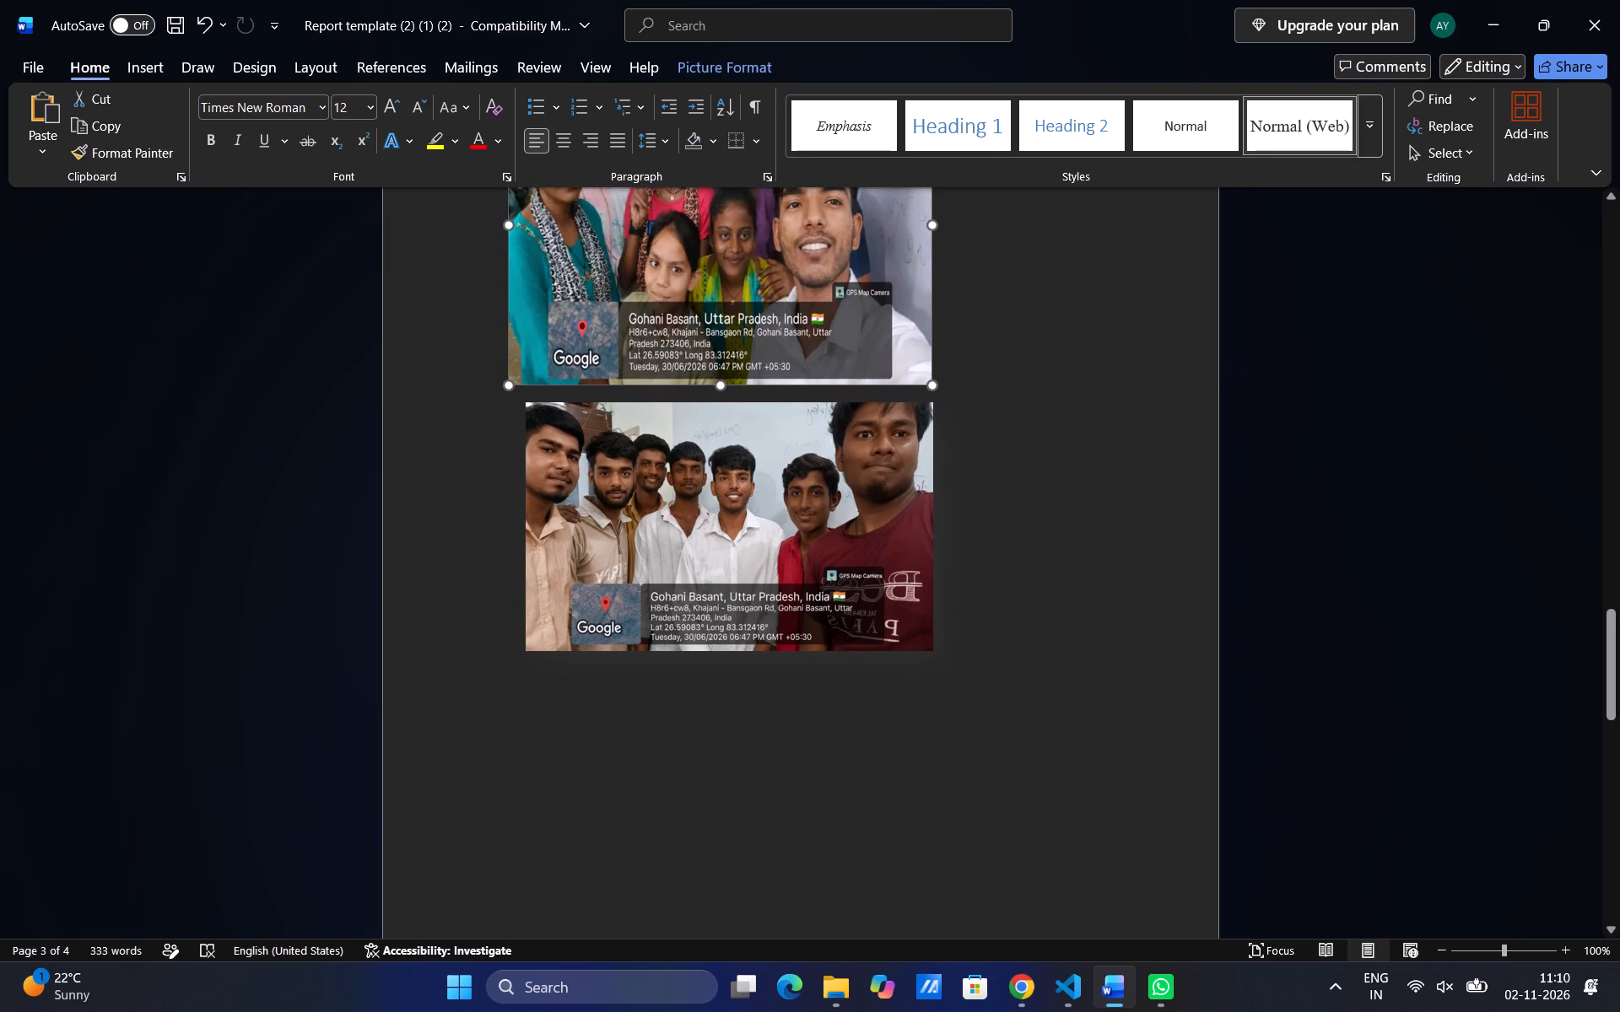
{"action": "left_click_drag", "start_coordinate": [726, 389], "coordinate": [748, 453]}
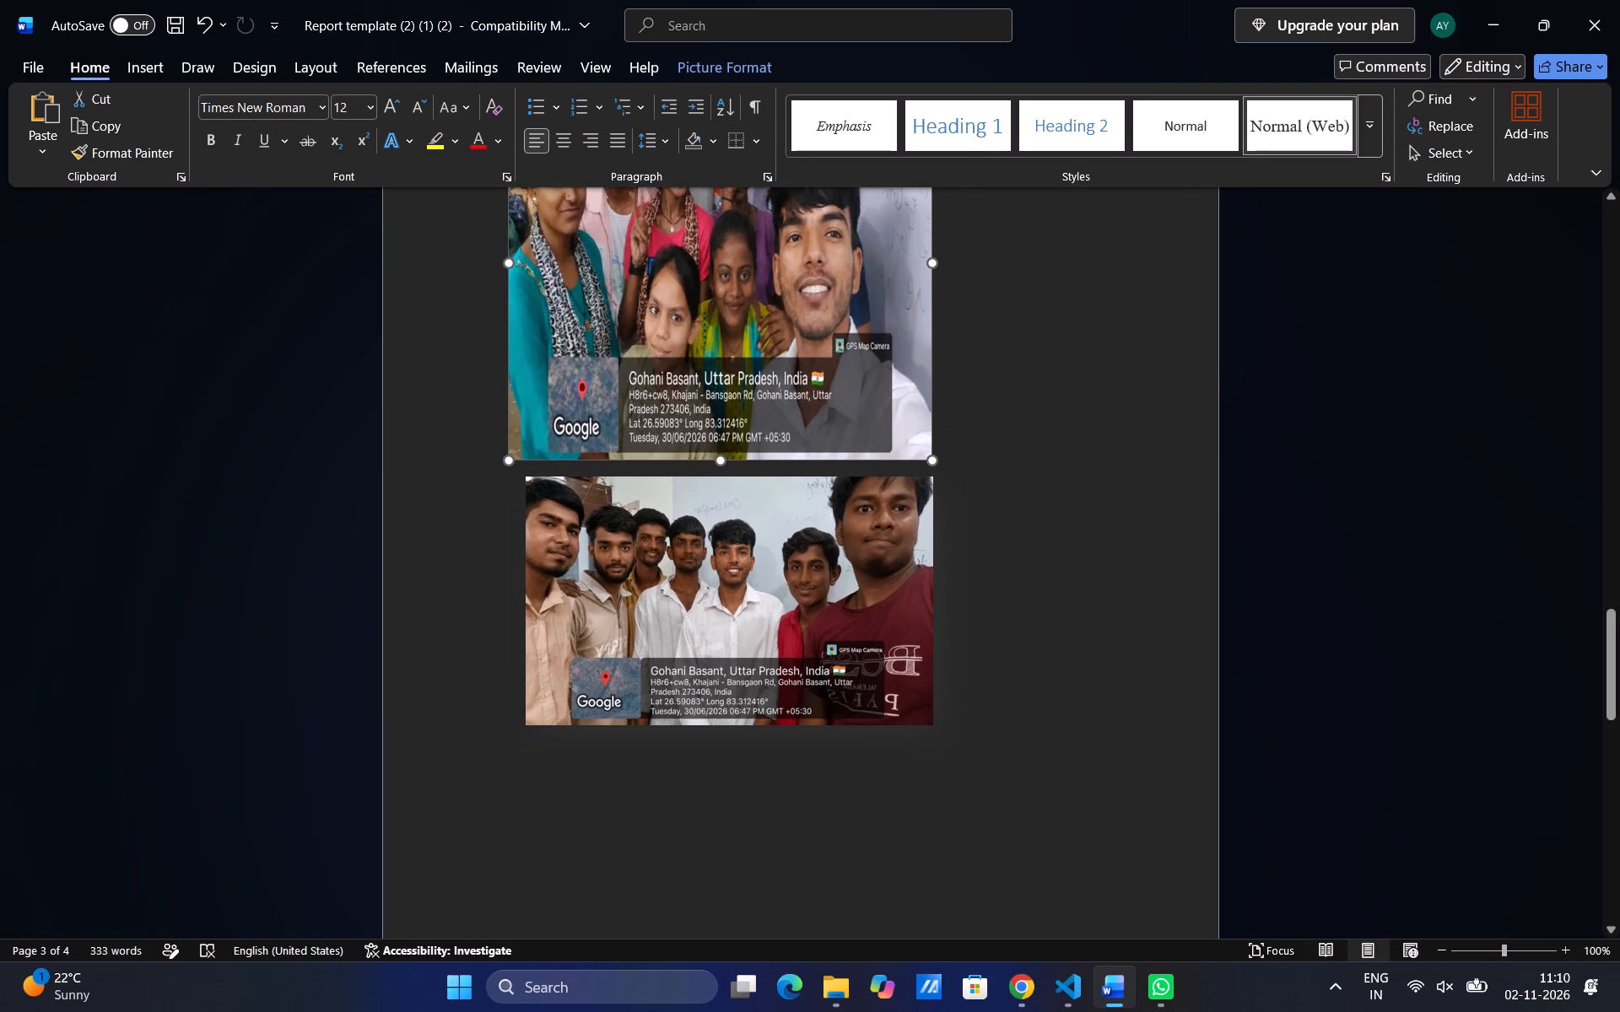
{"action": "left_click_drag", "start_coordinate": [748, 453], "coordinate": [748, 452]}
{"action": "left_click_drag", "start_coordinate": [932, 386], "coordinate": [931, 387]}
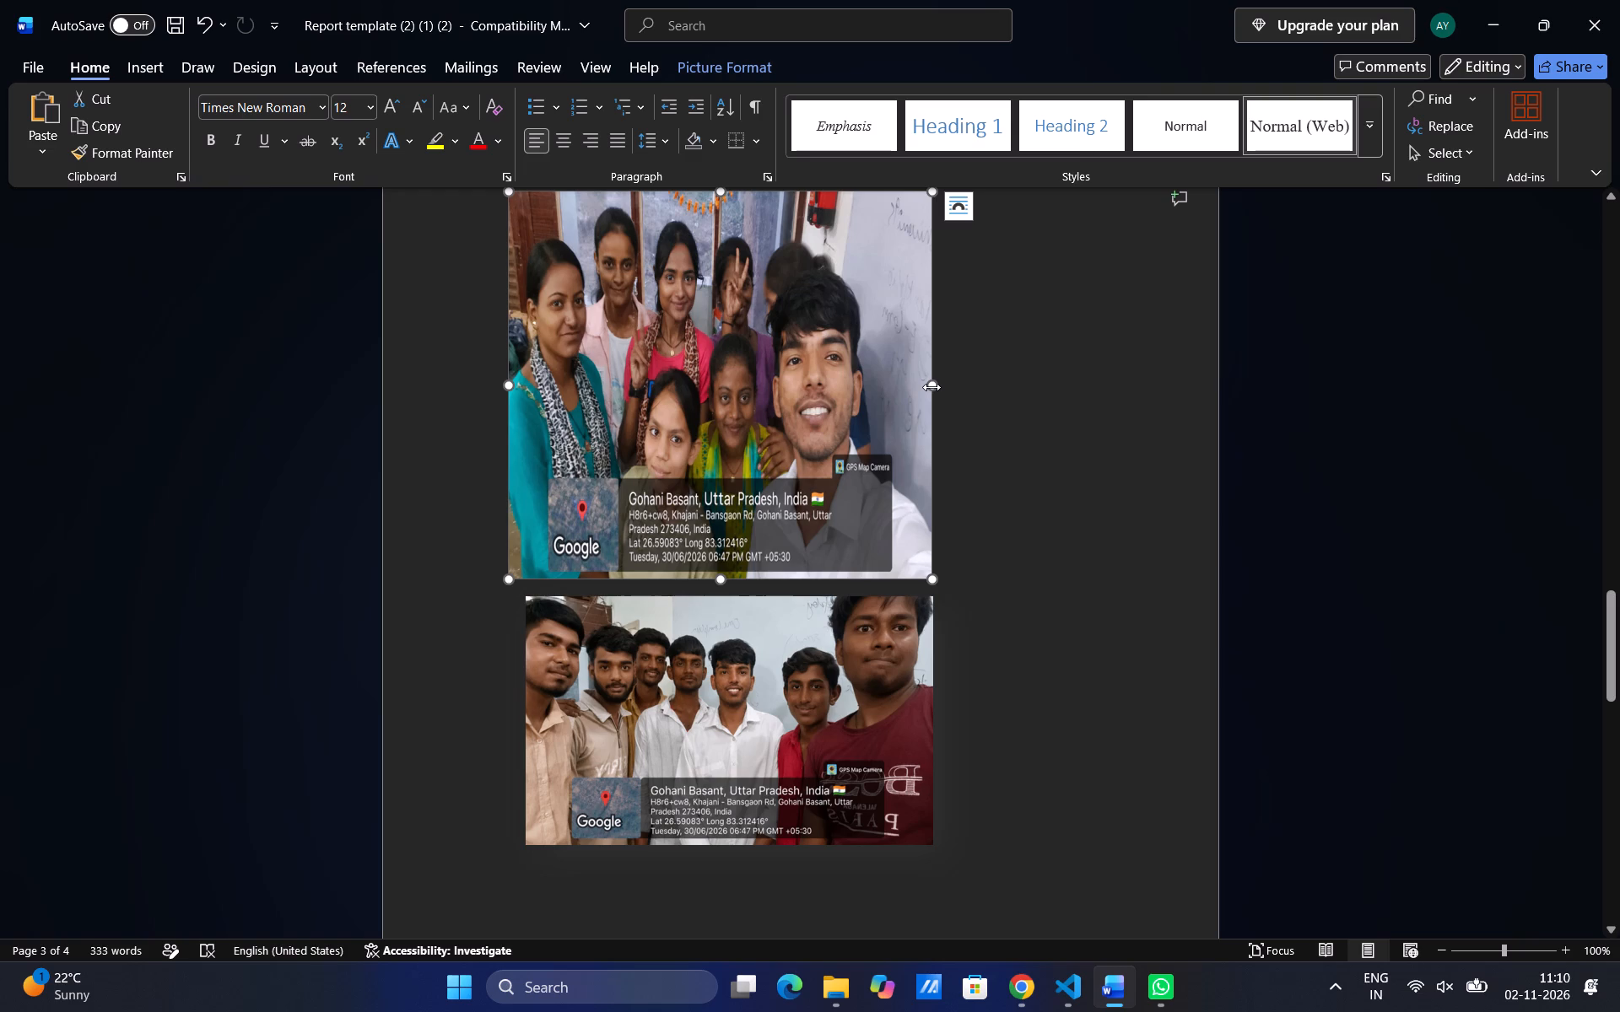
{"action": "left_click_drag", "start_coordinate": [931, 387], "coordinate": [1037, 384]}
Widen the second group photo to reach about the first photo's right edge and increase its height to a similar size.
{"action": "left_click", "coordinate": [845, 712]}
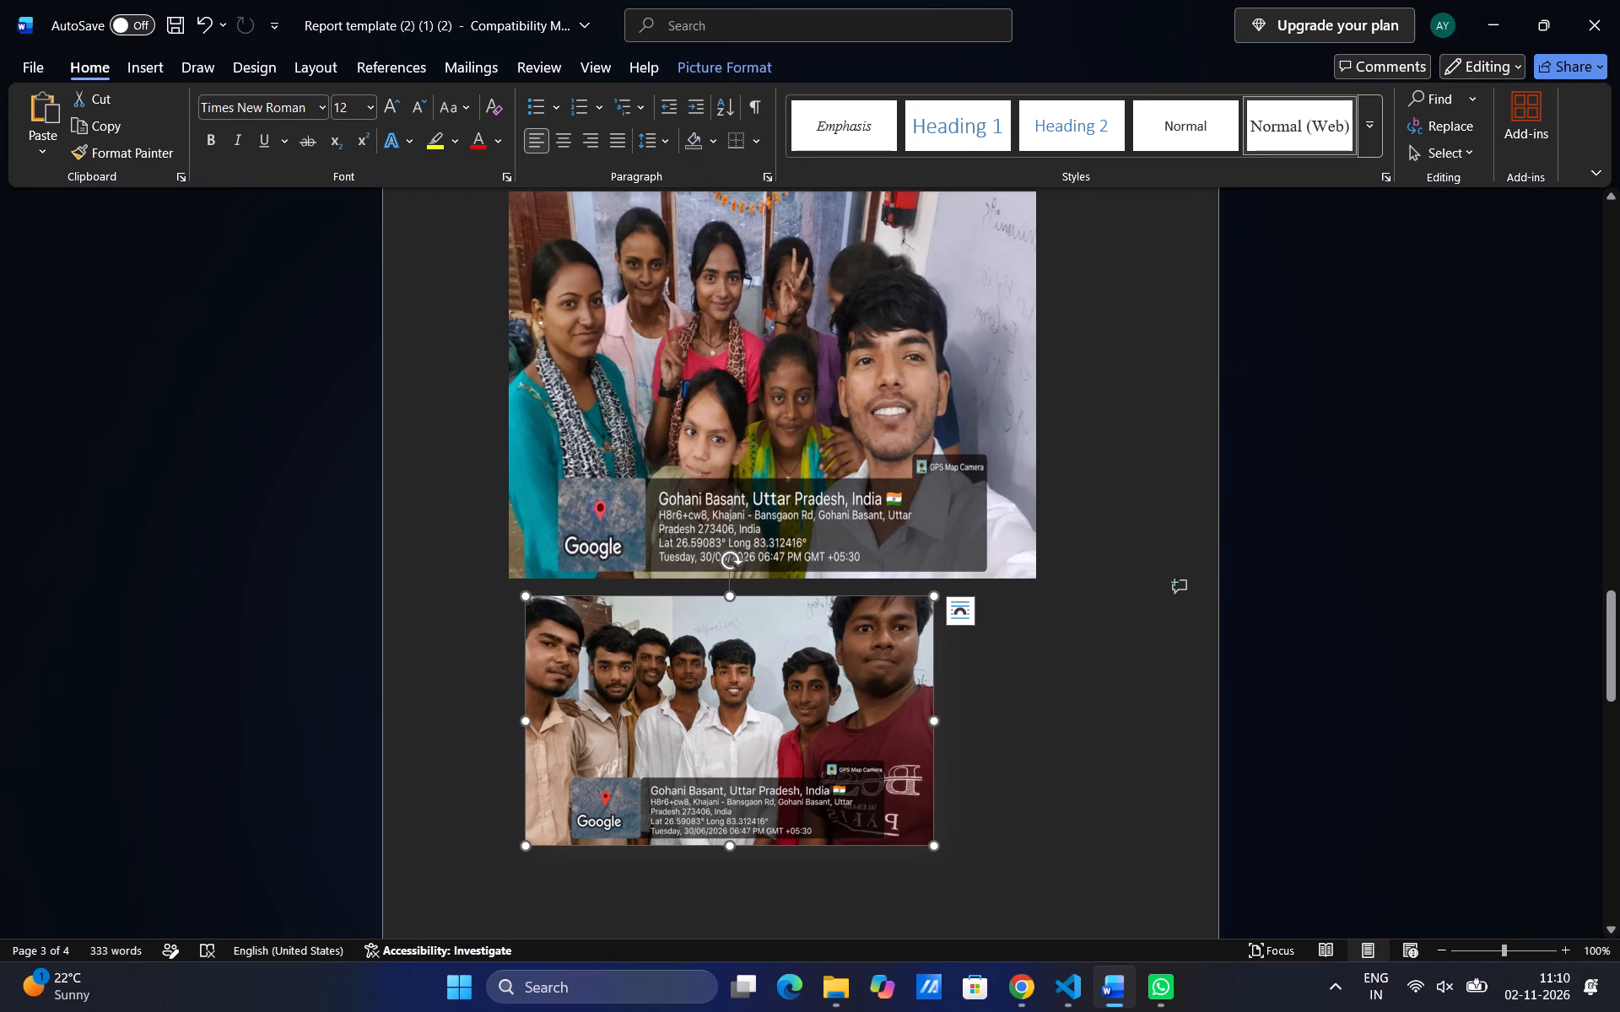
{"action": "left_click_drag", "start_coordinate": [933, 723], "coordinate": [1031, 724]}
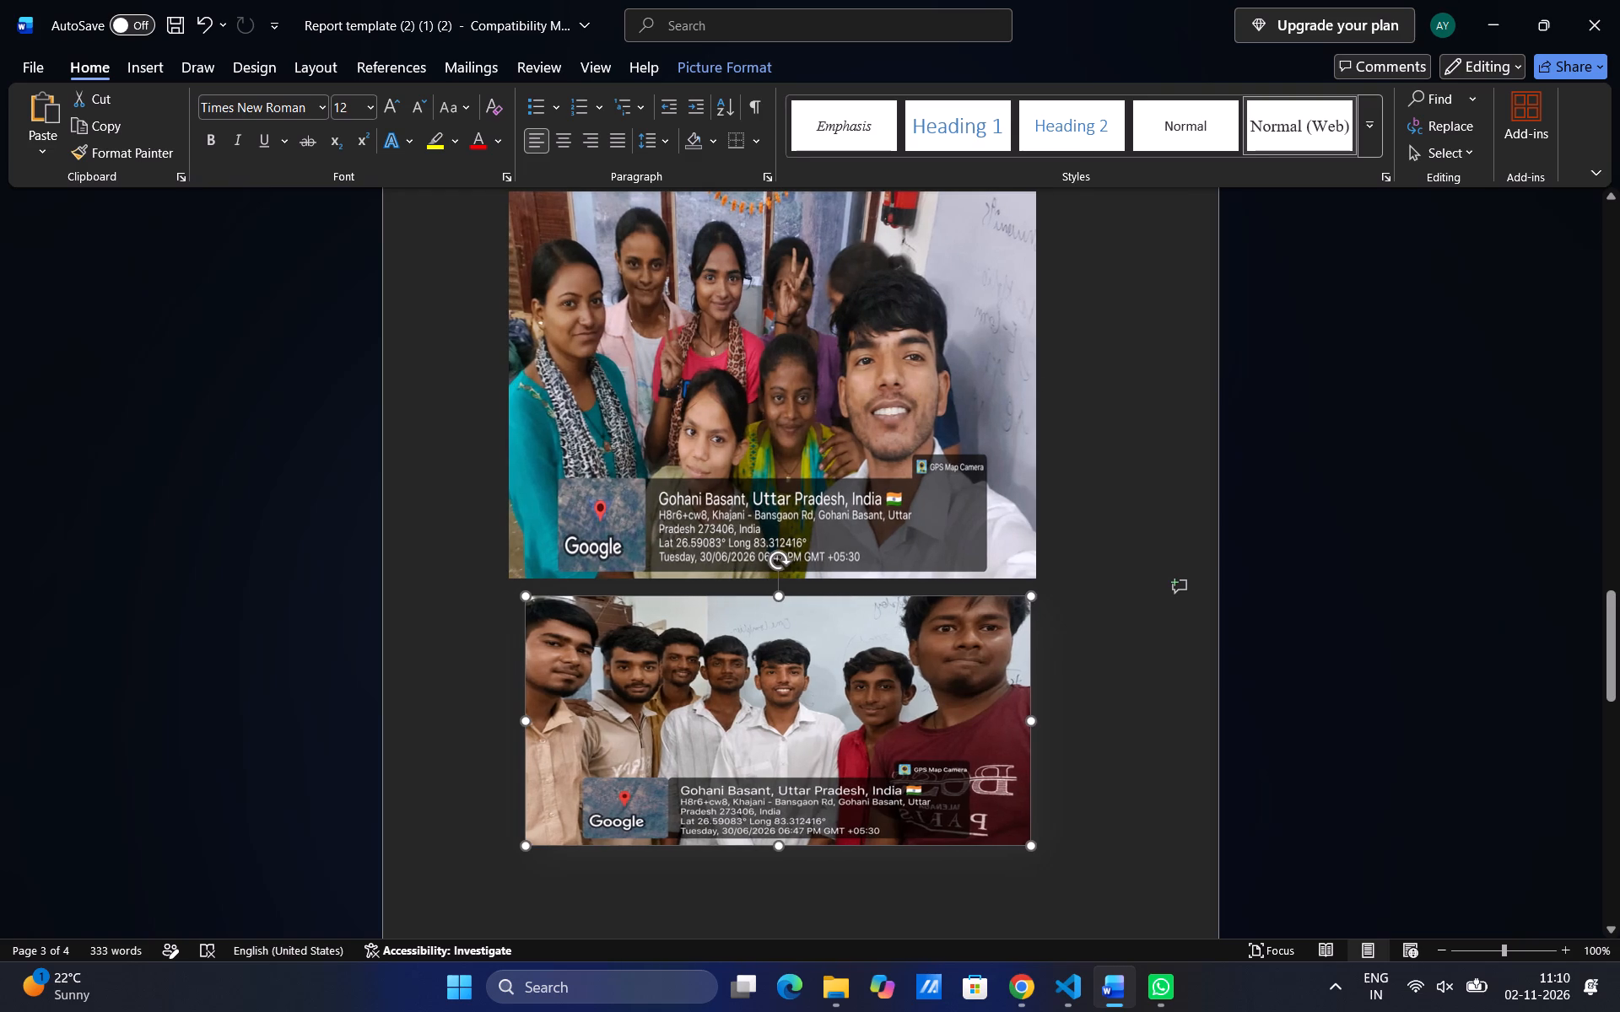
{"action": "left_click_drag", "start_coordinate": [1031, 724], "coordinate": [1045, 724]}
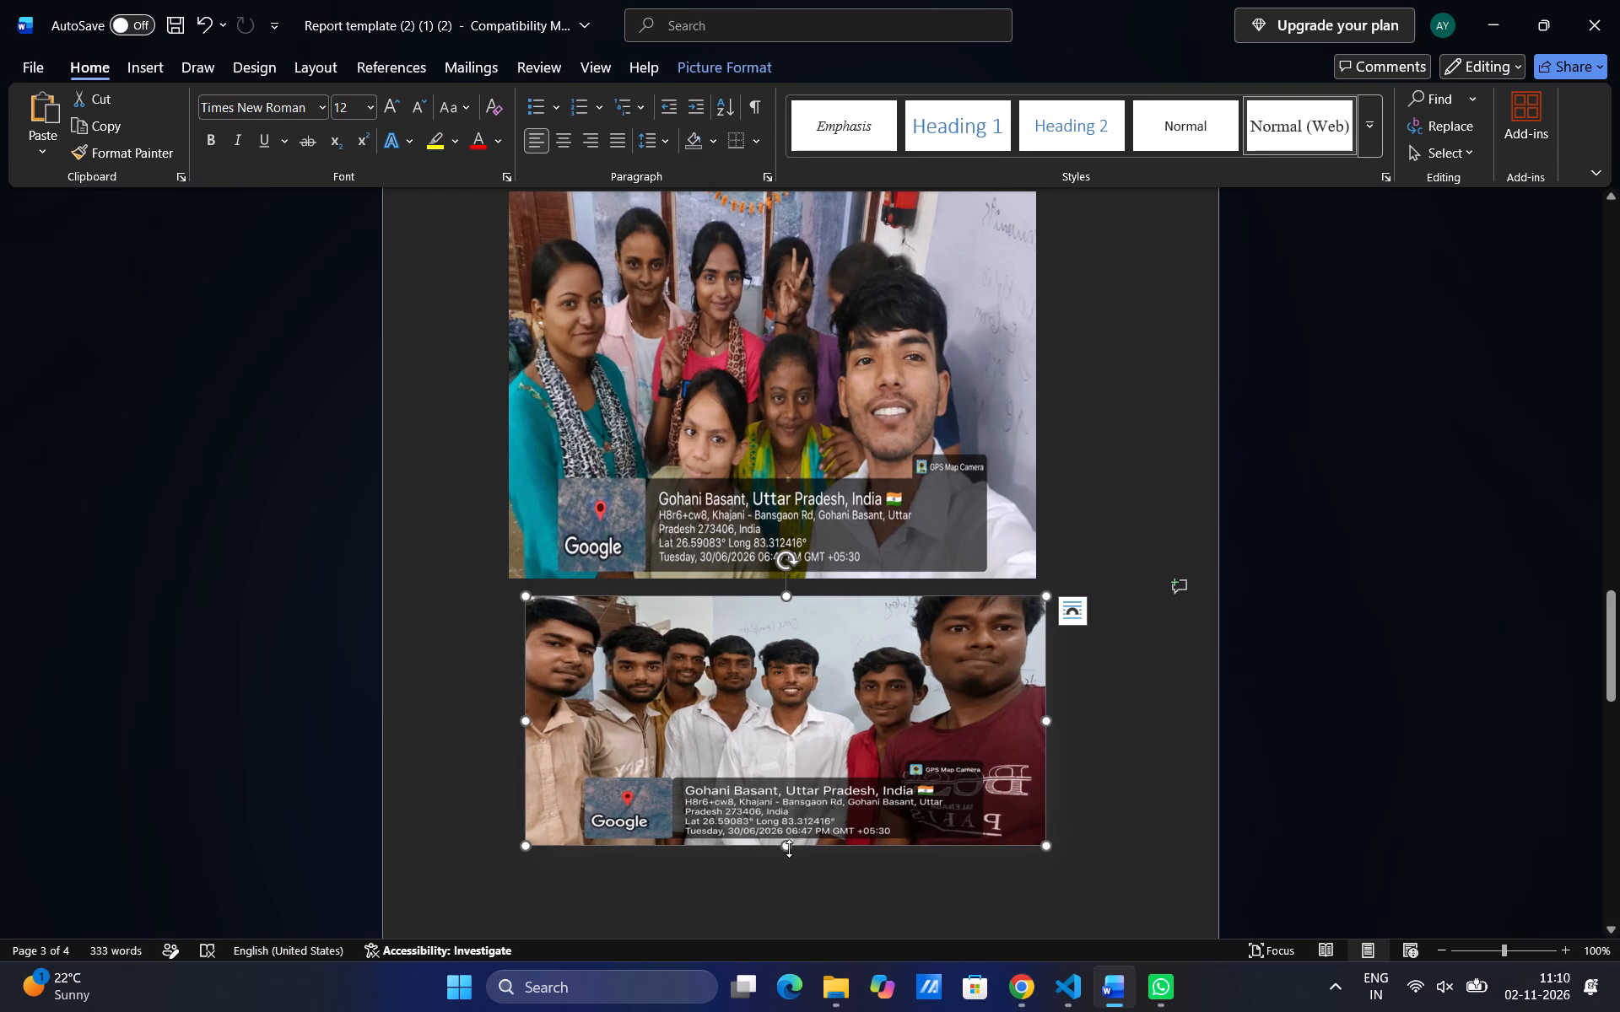
{"action": "left_click_drag", "start_coordinate": [789, 848], "coordinate": [781, 934]}
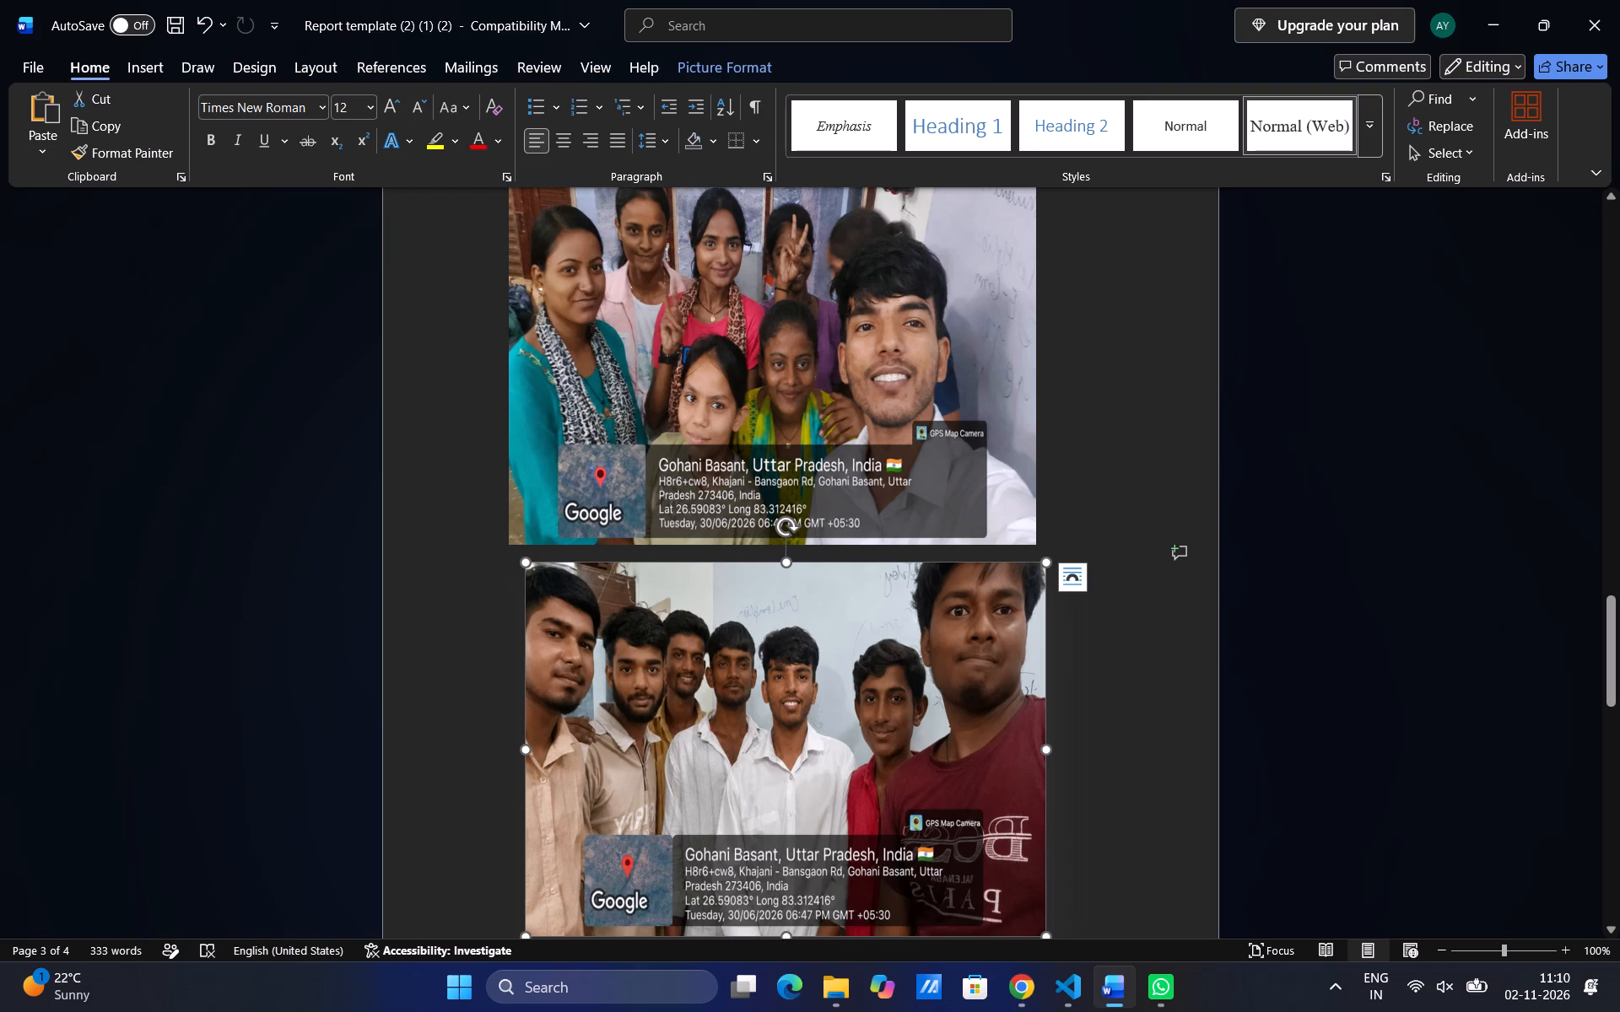
{"action": "left_click", "coordinate": [1257, 768]}
Check the layout of the attached photos through to the signature lines on the last page.
{"action": "scroll", "coordinate": [1257, 768], "scroll_direction": "up", "scroll_amount": 1}
{"action": "scroll", "coordinate": [1257, 768], "scroll_direction": "down", "scroll_amount": 4}
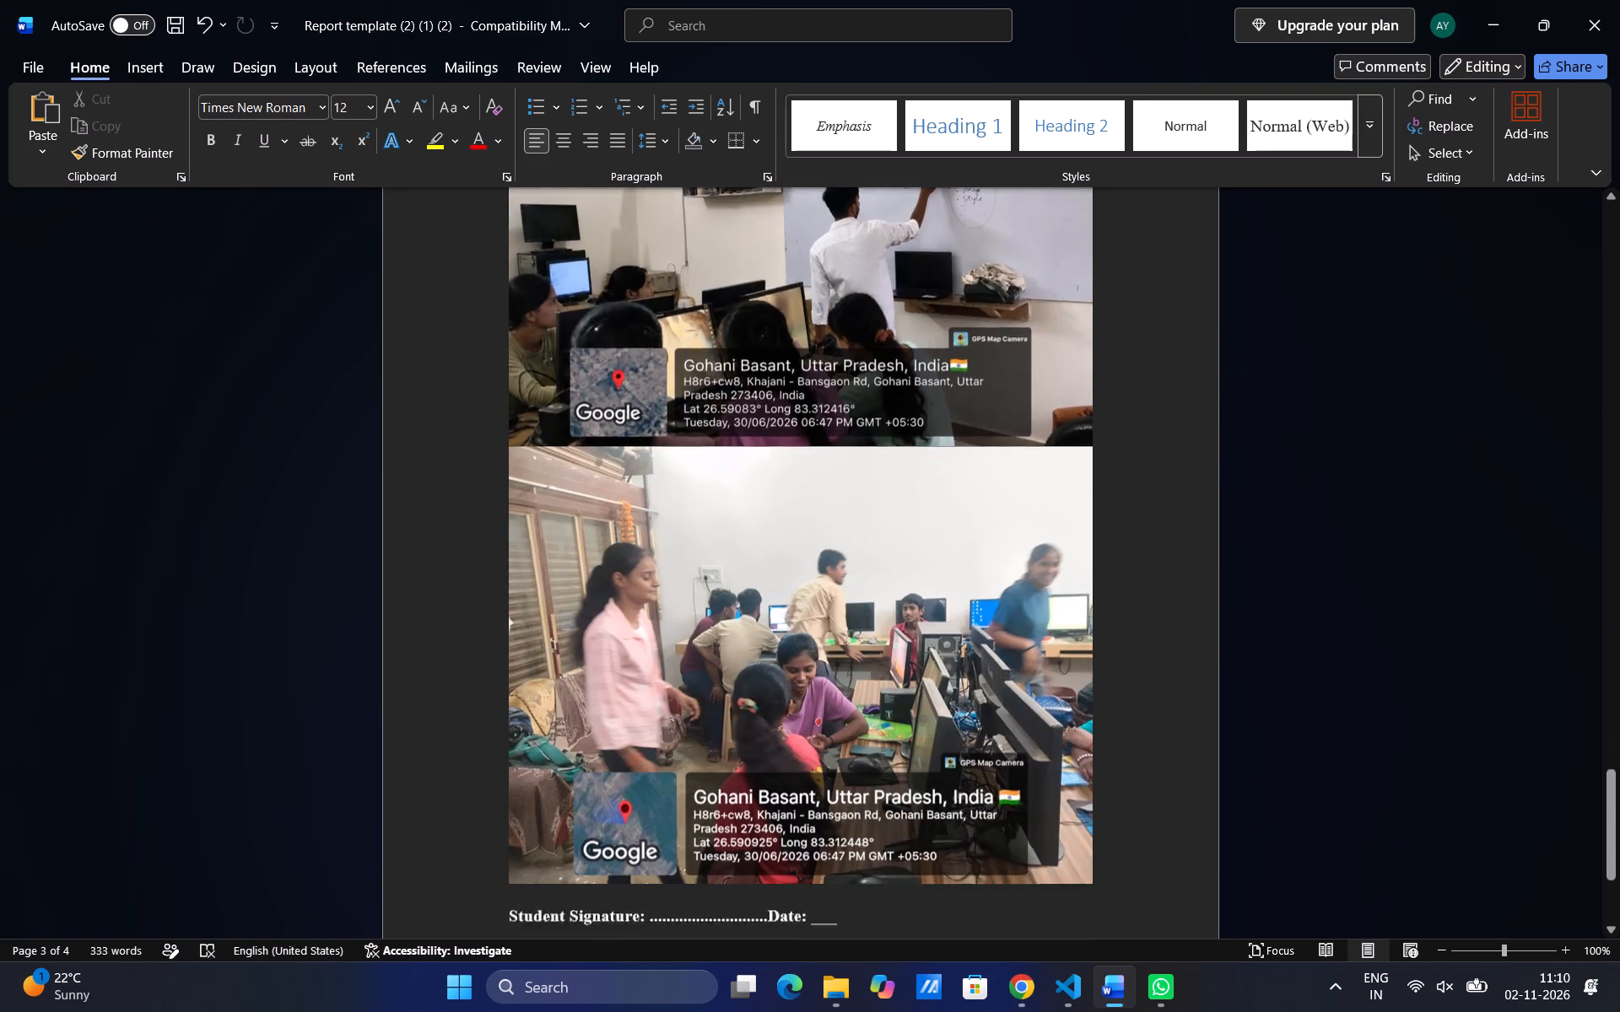
{"action": "scroll", "coordinate": [1257, 768], "scroll_direction": "down", "scroll_amount": 1}
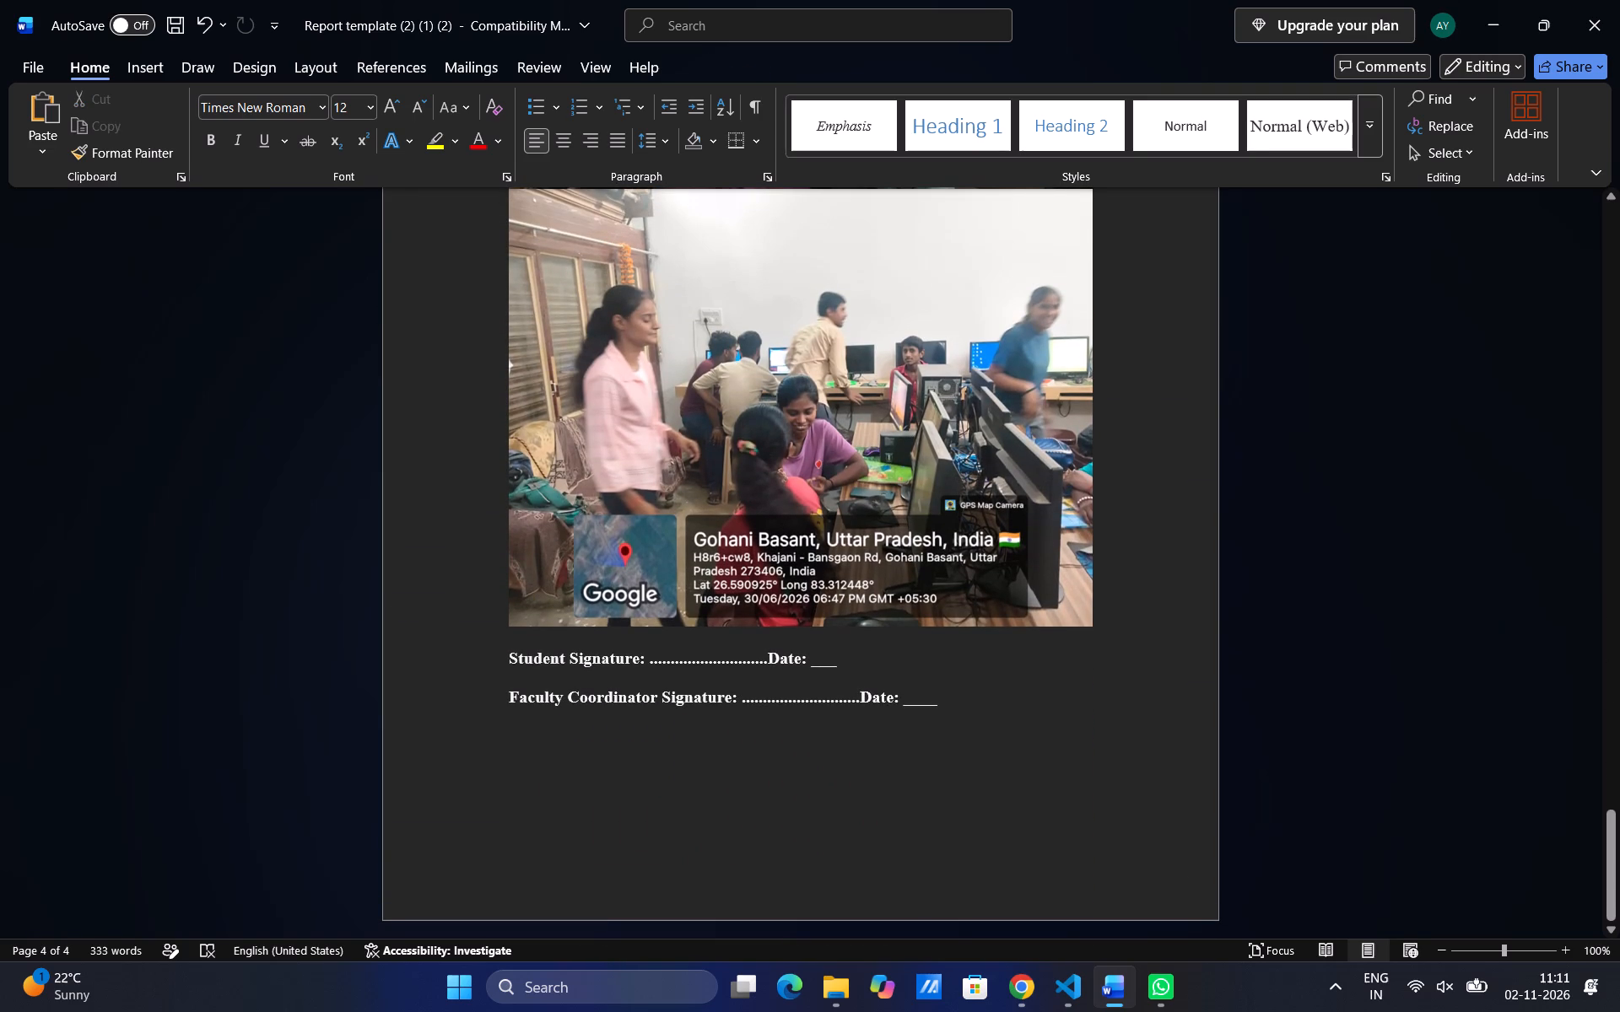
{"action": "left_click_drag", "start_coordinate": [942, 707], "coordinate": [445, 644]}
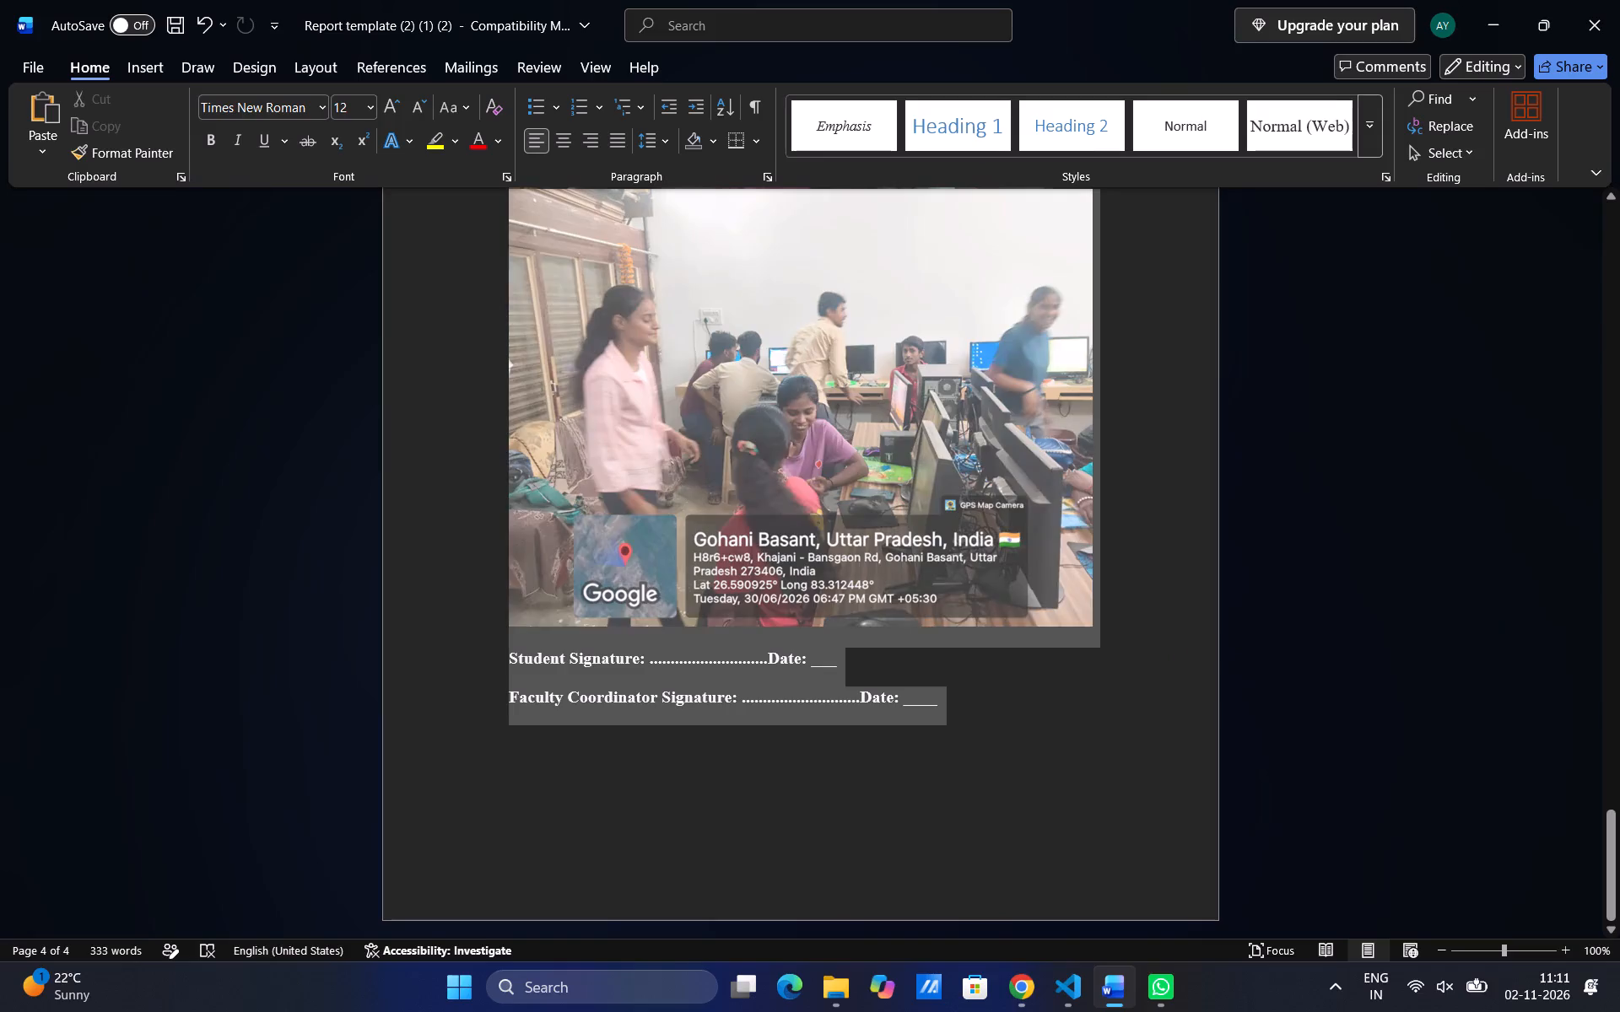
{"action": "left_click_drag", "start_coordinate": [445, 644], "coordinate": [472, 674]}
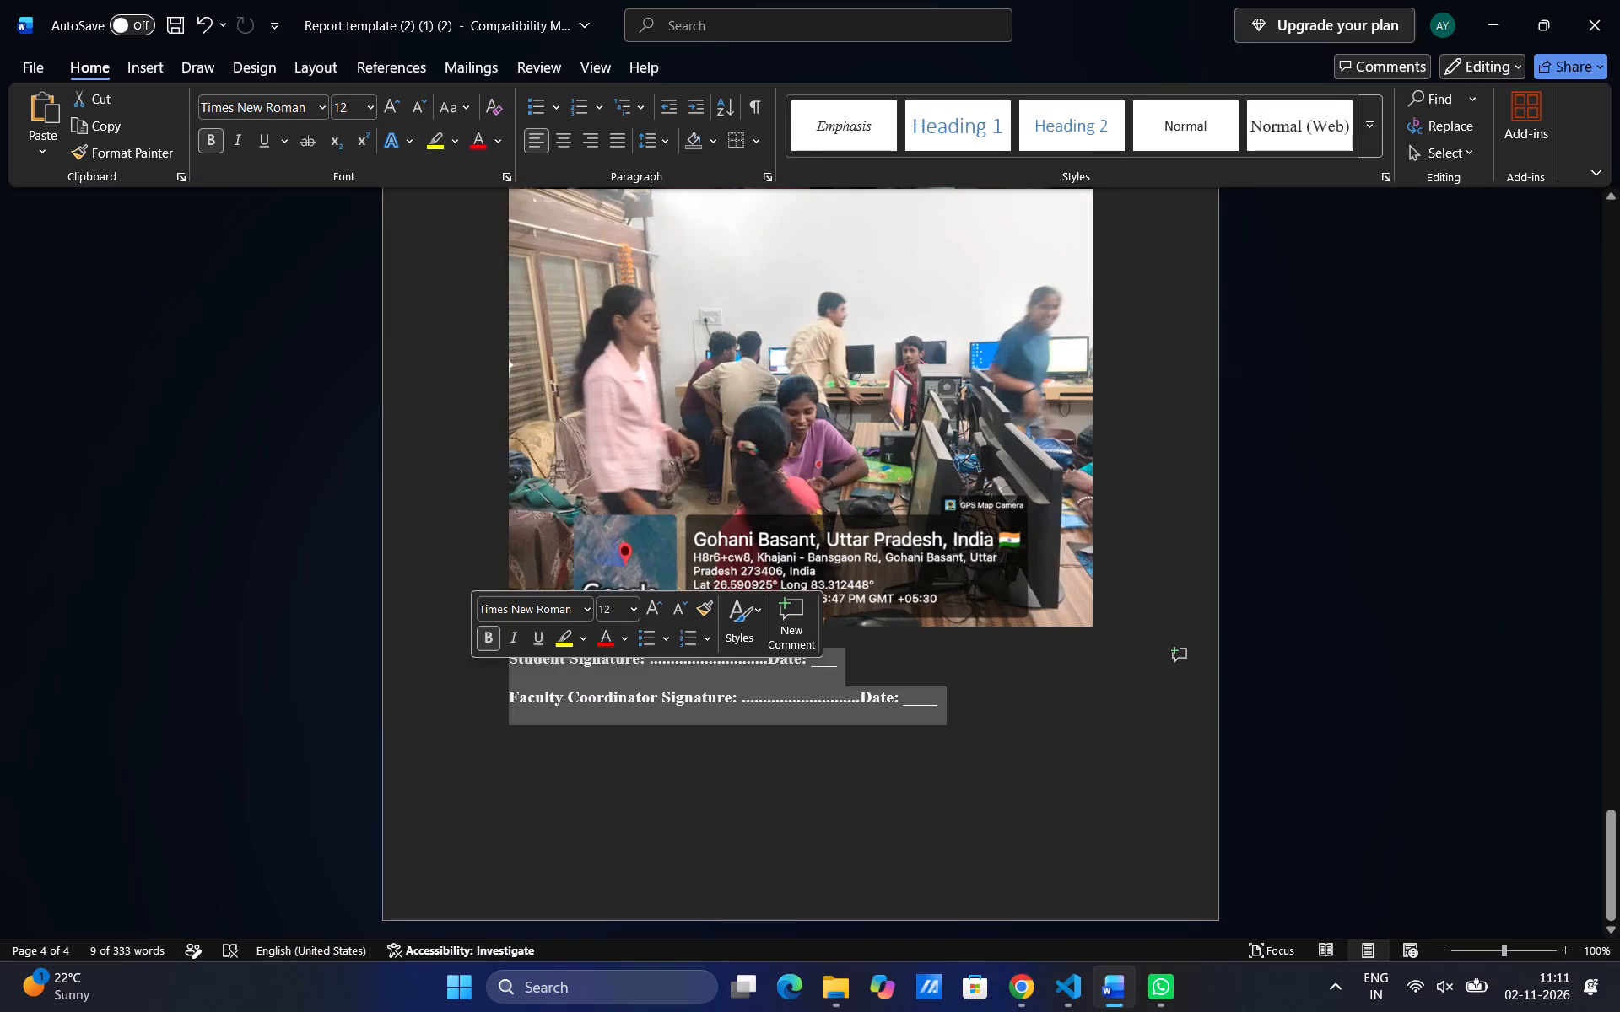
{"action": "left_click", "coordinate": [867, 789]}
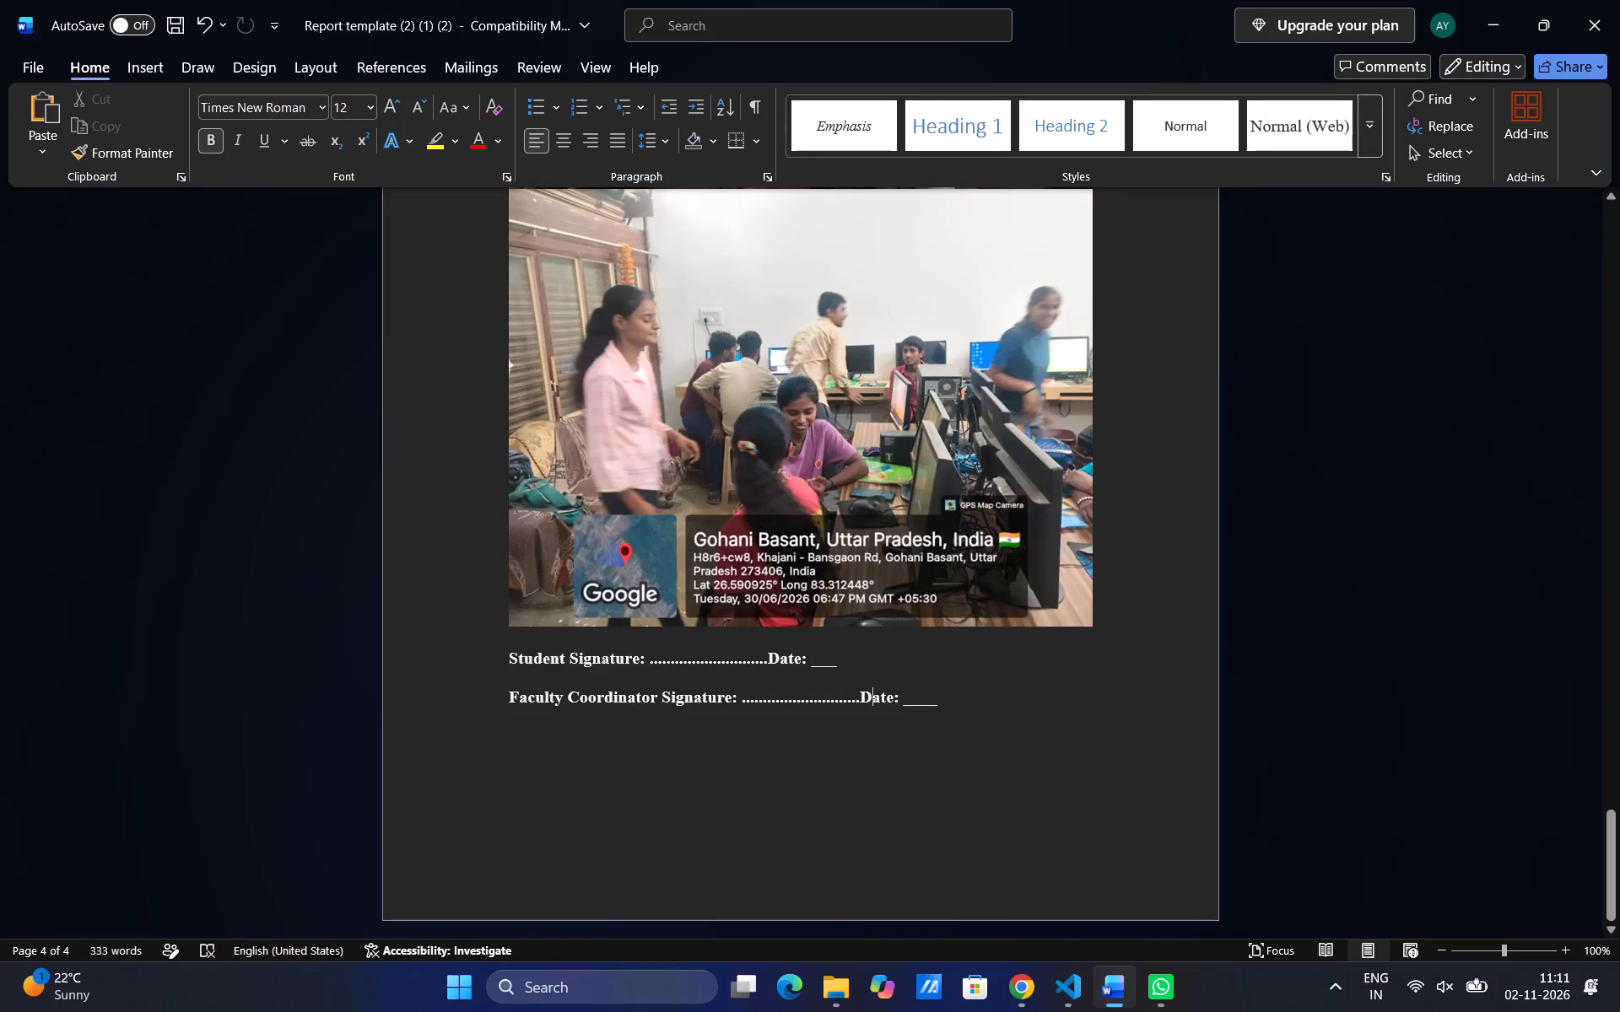
Review the whole report from the Student Details section through the attached photos to the signature lines.
{"action": "scroll", "coordinate": [841, 660], "scroll_direction": "up", "scroll_amount": 5}
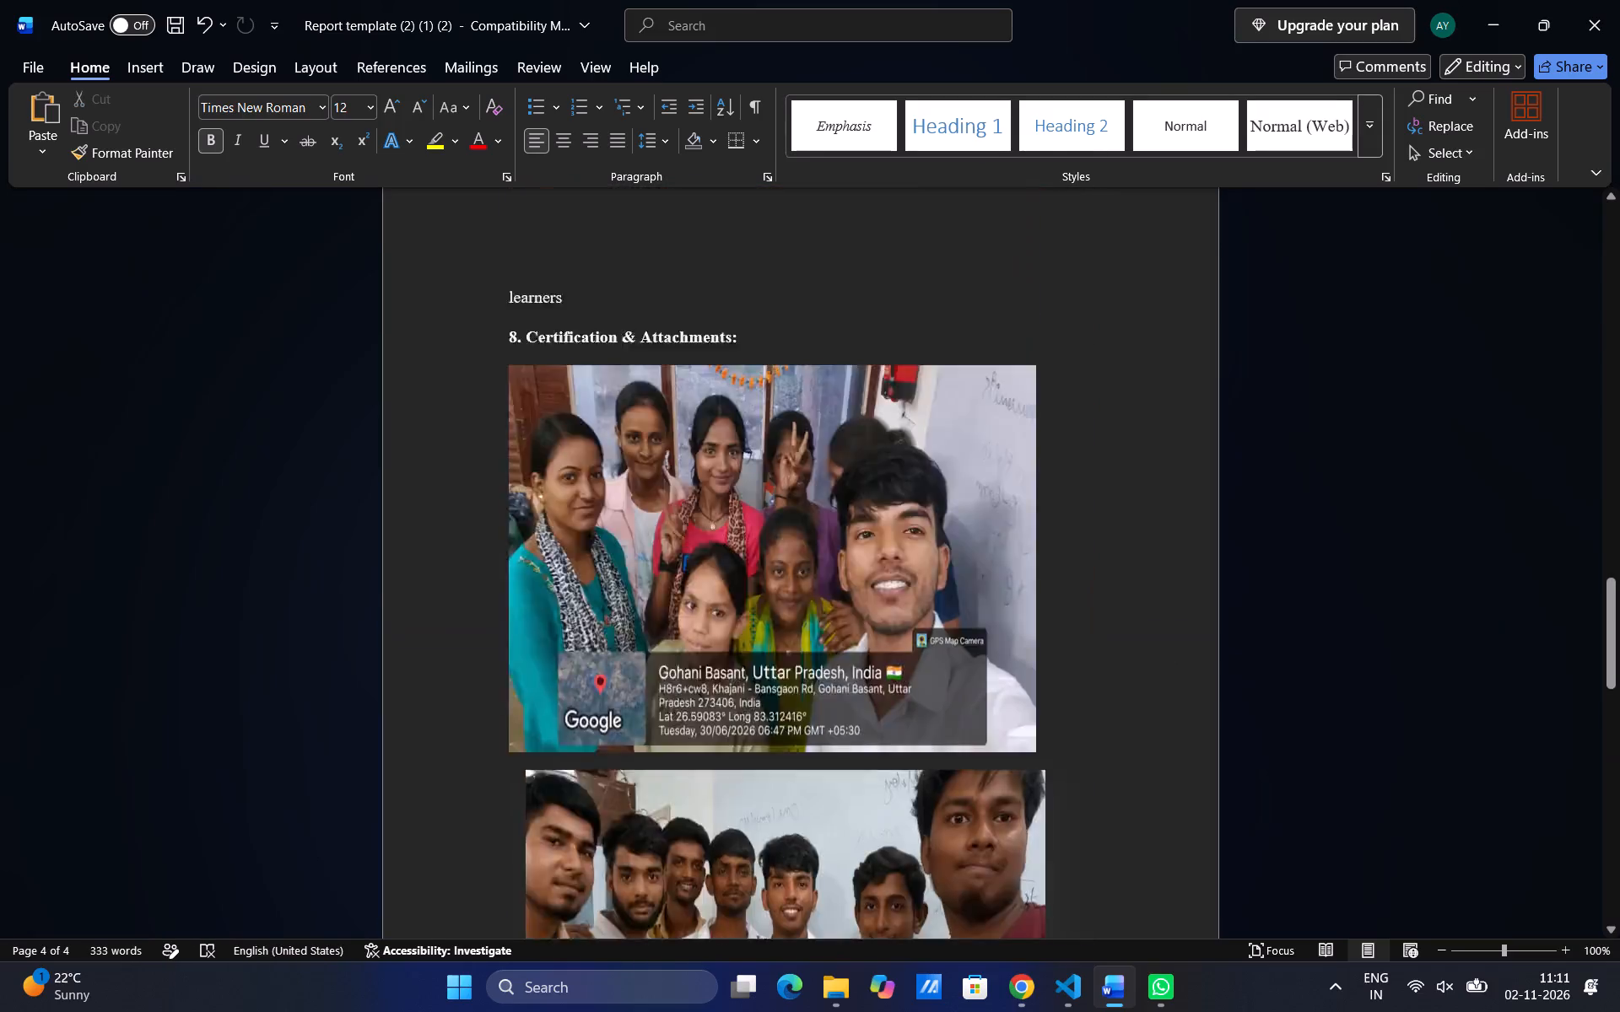
{"action": "scroll", "coordinate": [841, 660], "scroll_direction": "up", "scroll_amount": 5}
{"action": "scroll", "coordinate": [841, 660], "scroll_direction": "down", "scroll_amount": 1}
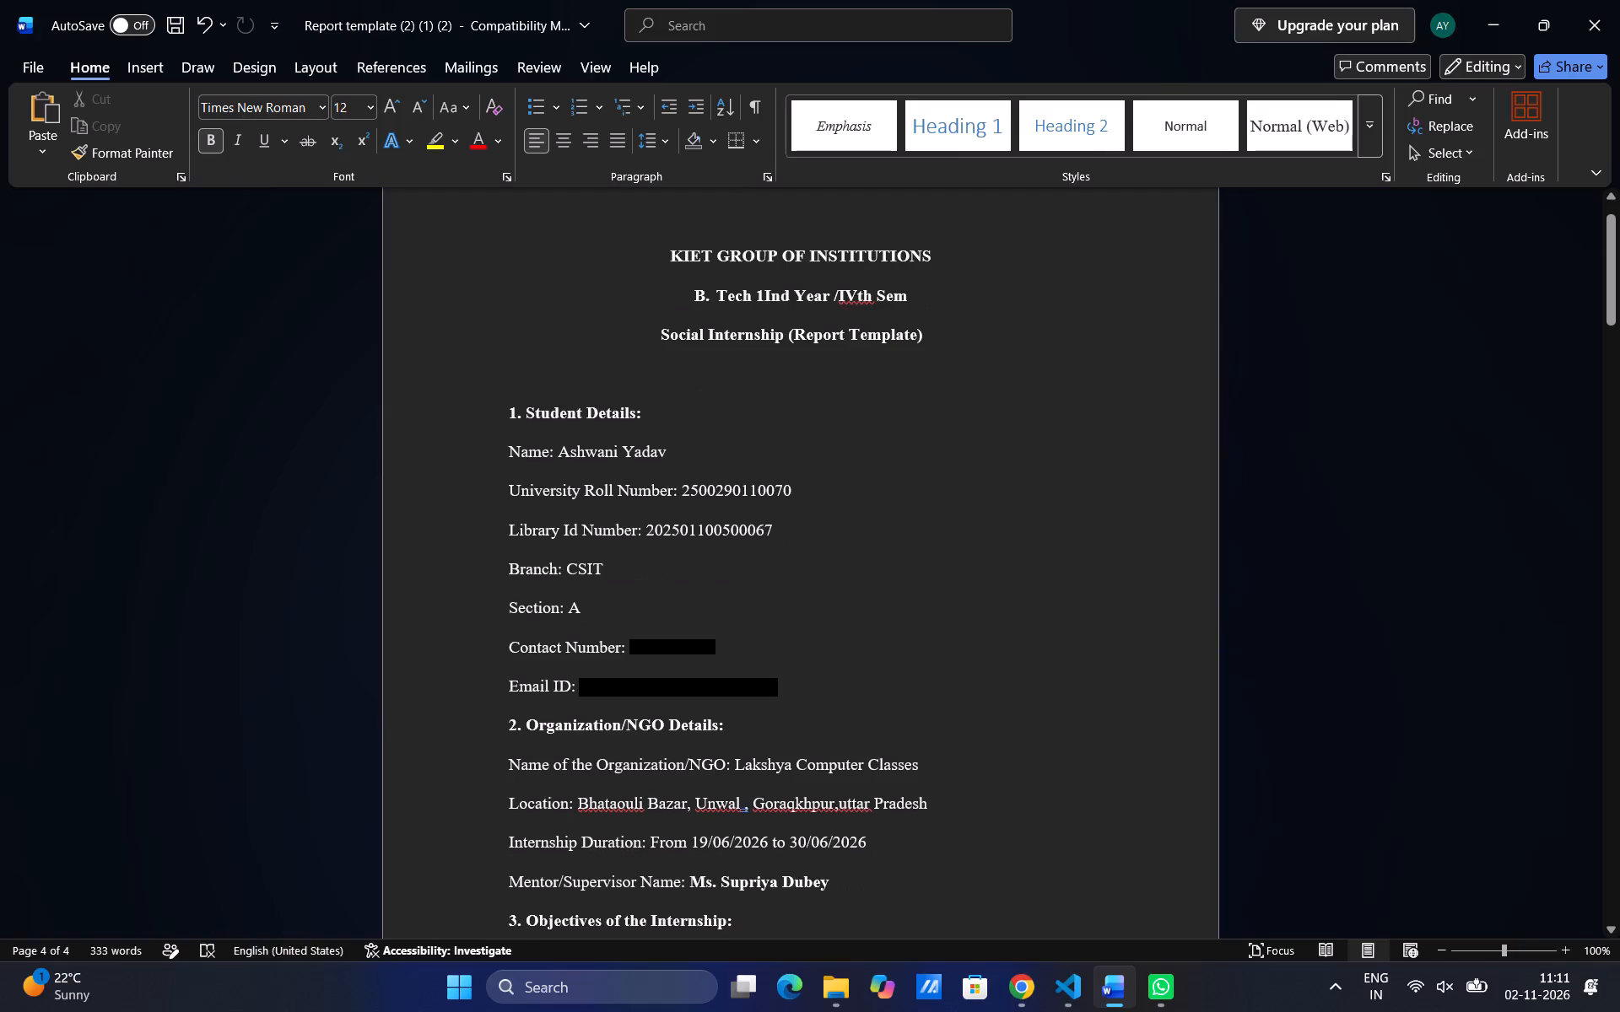
{"action": "scroll", "coordinate": [841, 660], "scroll_direction": "down", "scroll_amount": 2}
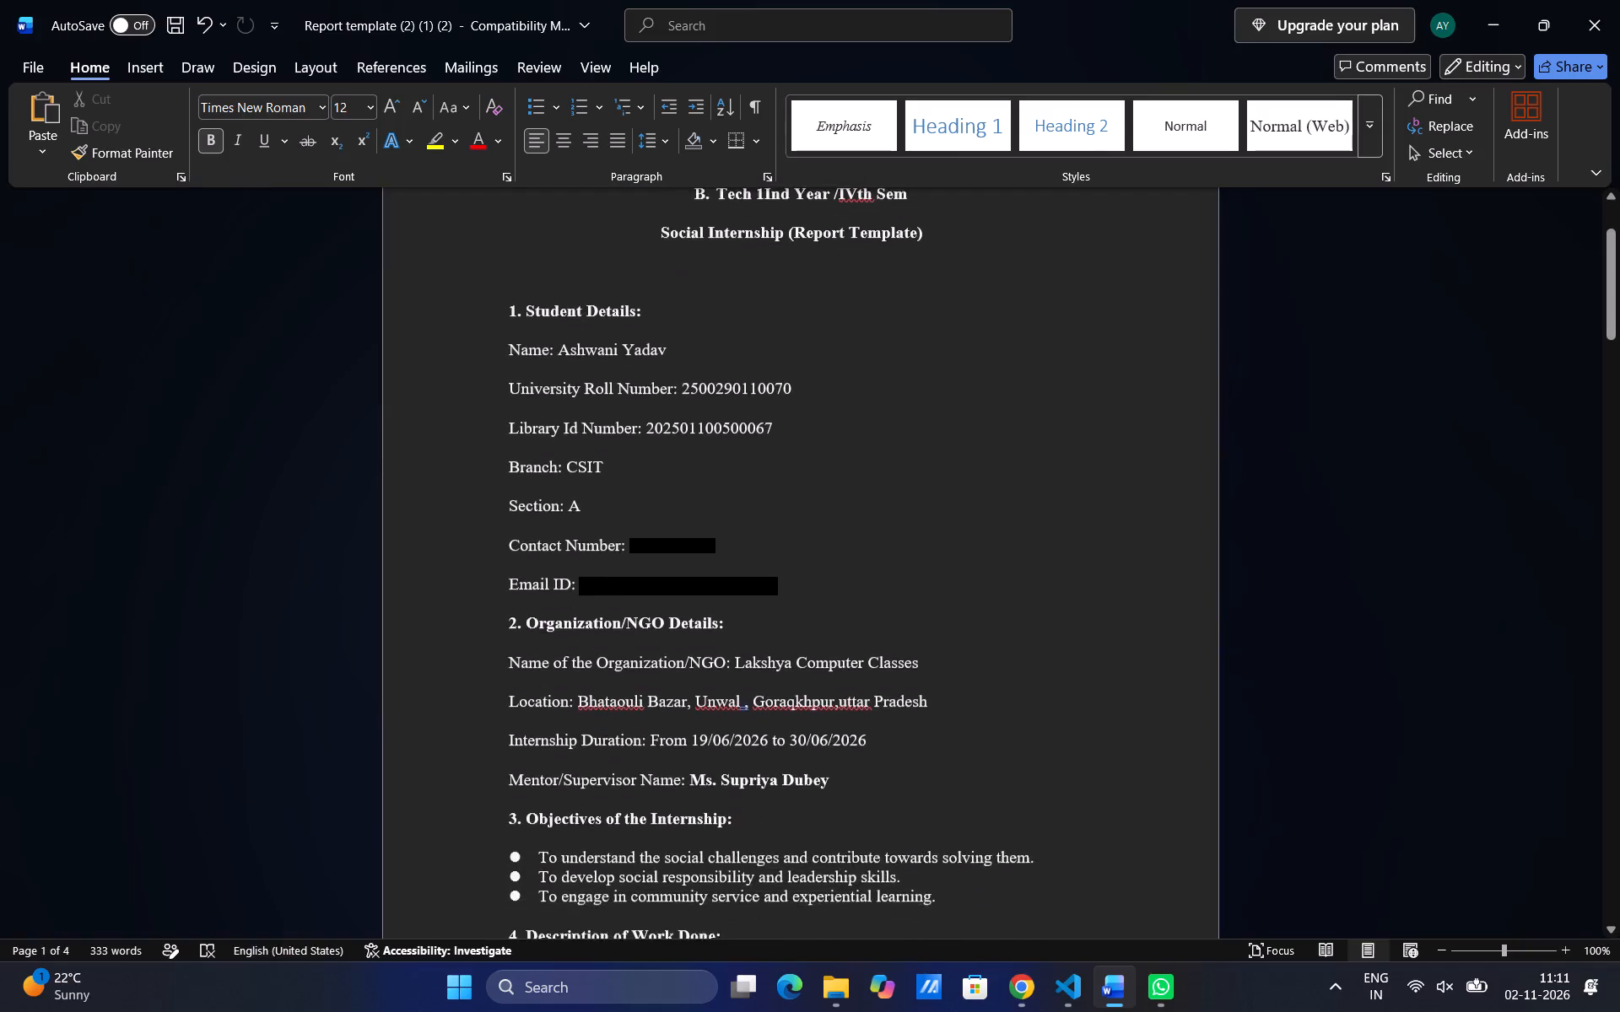
{"action": "scroll", "coordinate": [841, 660], "scroll_direction": "down", "scroll_amount": 1}
{"action": "scroll", "coordinate": [841, 660], "scroll_direction": "right", "scroll_amount": 1}
{"action": "scroll", "coordinate": [841, 660], "scroll_direction": "down", "scroll_amount": 1}
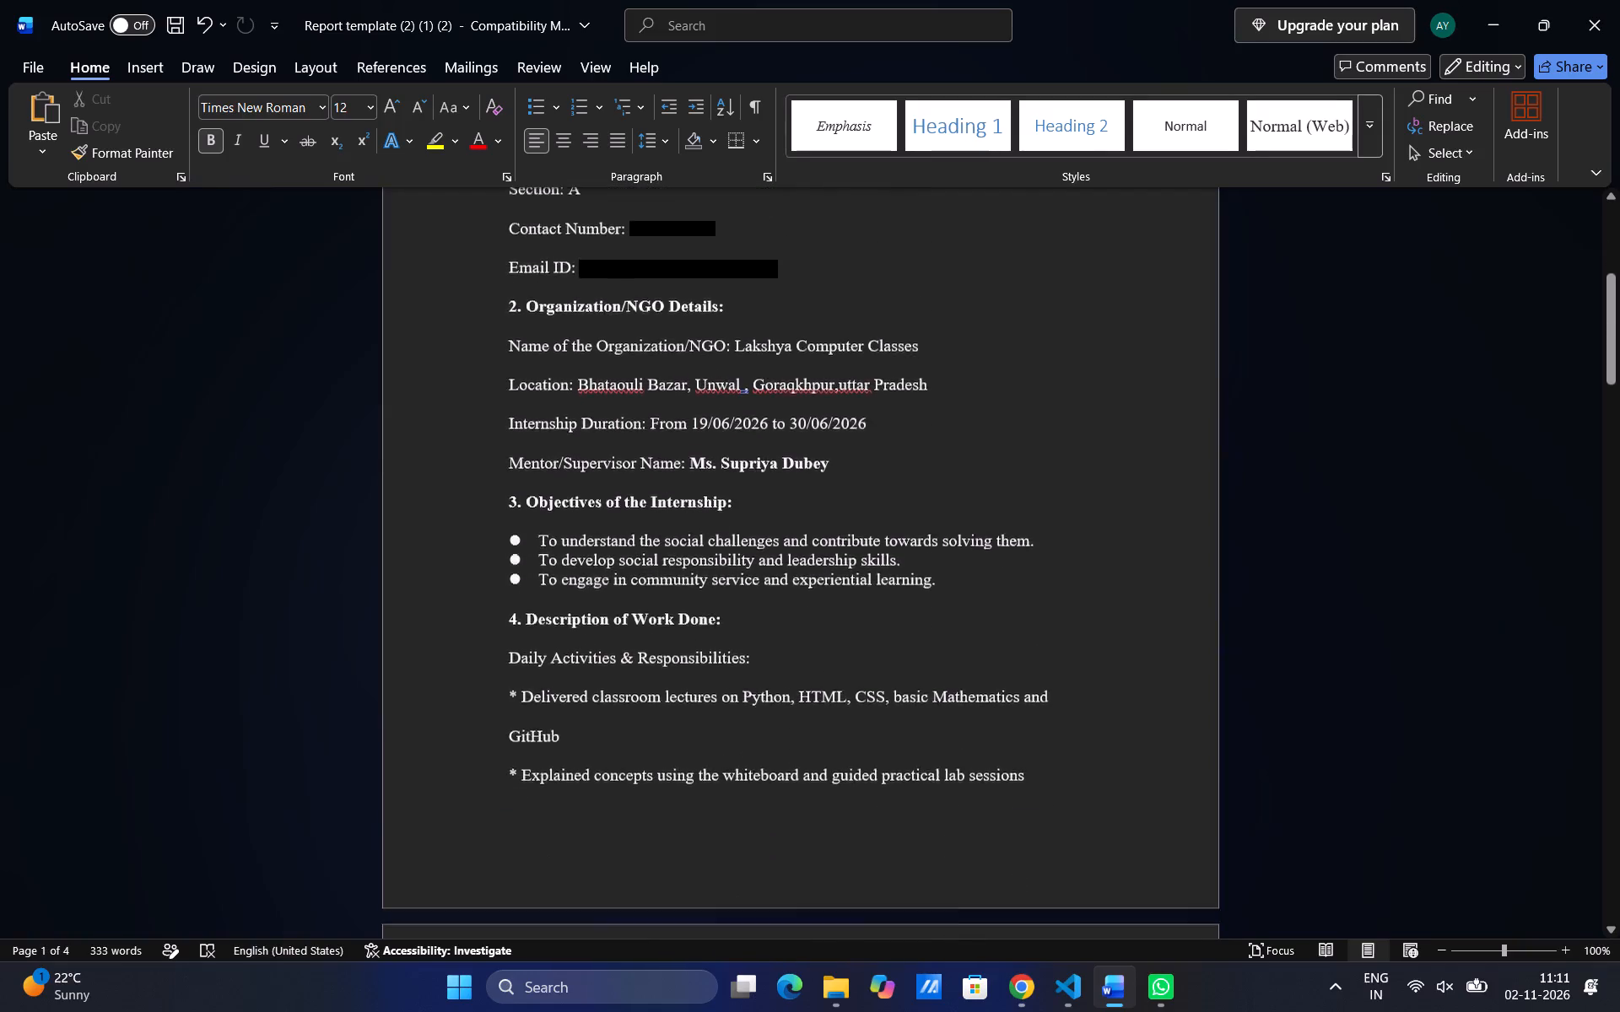
{"action": "scroll", "coordinate": [841, 660], "scroll_direction": "down", "scroll_amount": 1}
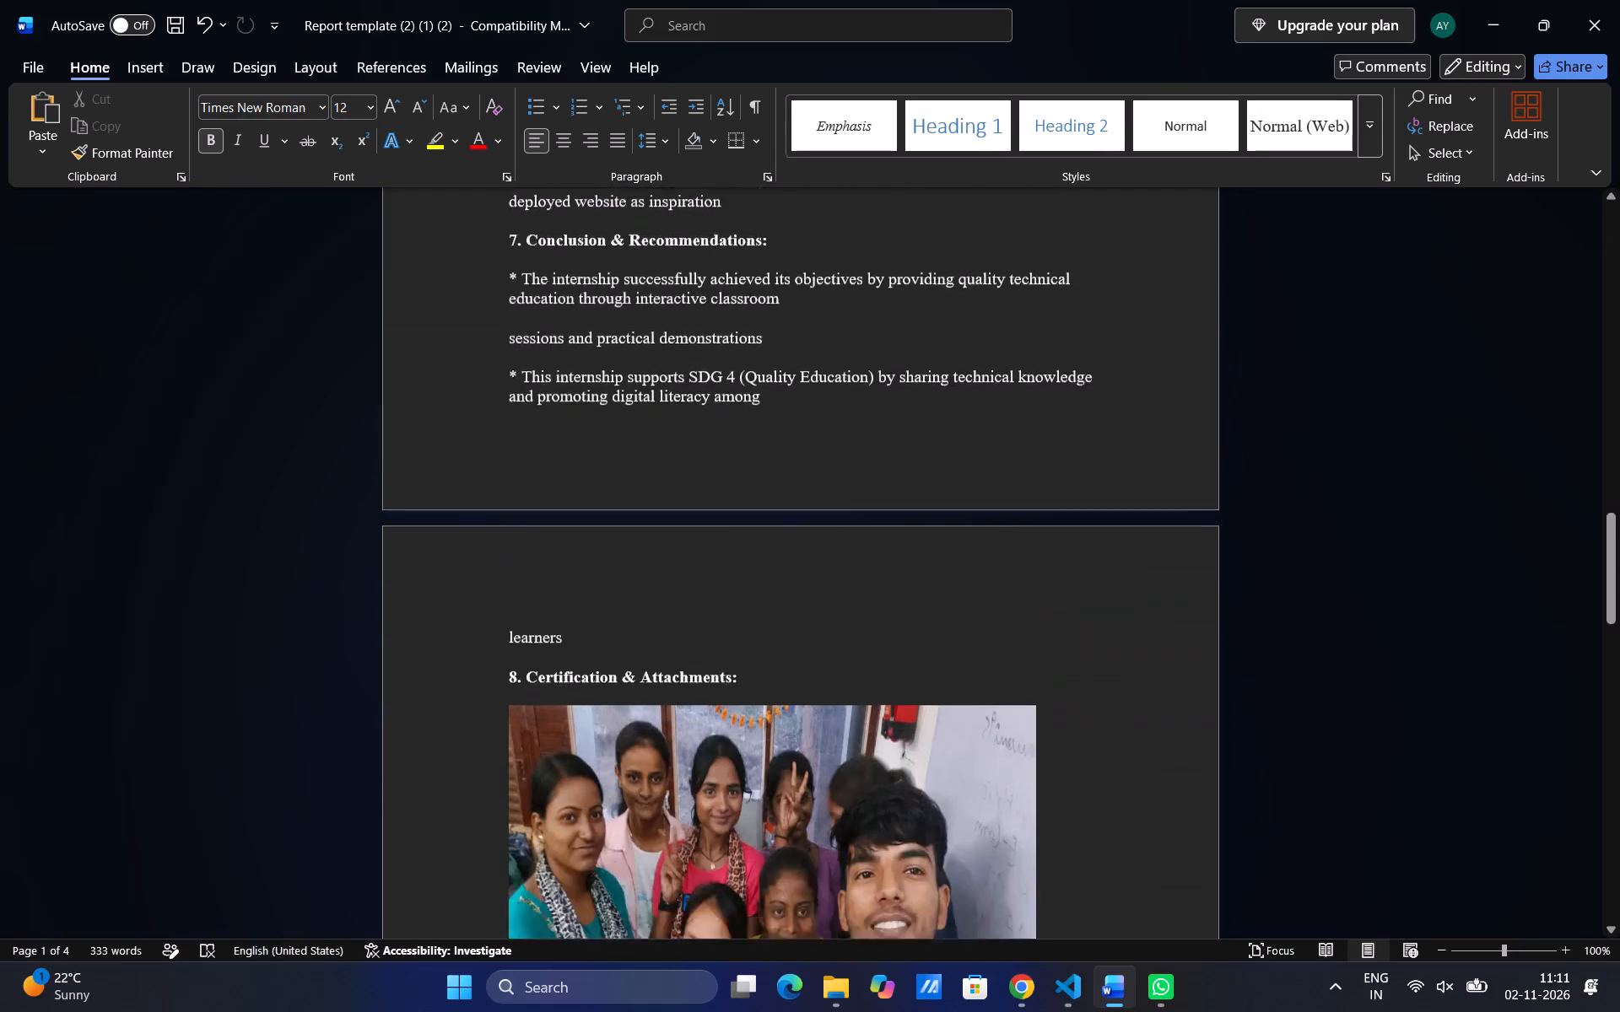
{"action": "scroll", "coordinate": [898, 594], "scroll_direction": "down", "scroll_amount": 2}
{"action": "scroll", "coordinate": [898, 594], "scroll_direction": "up", "scroll_amount": 3}
{"action": "scroll", "coordinate": [898, 594], "scroll_direction": "down", "scroll_amount": 1}
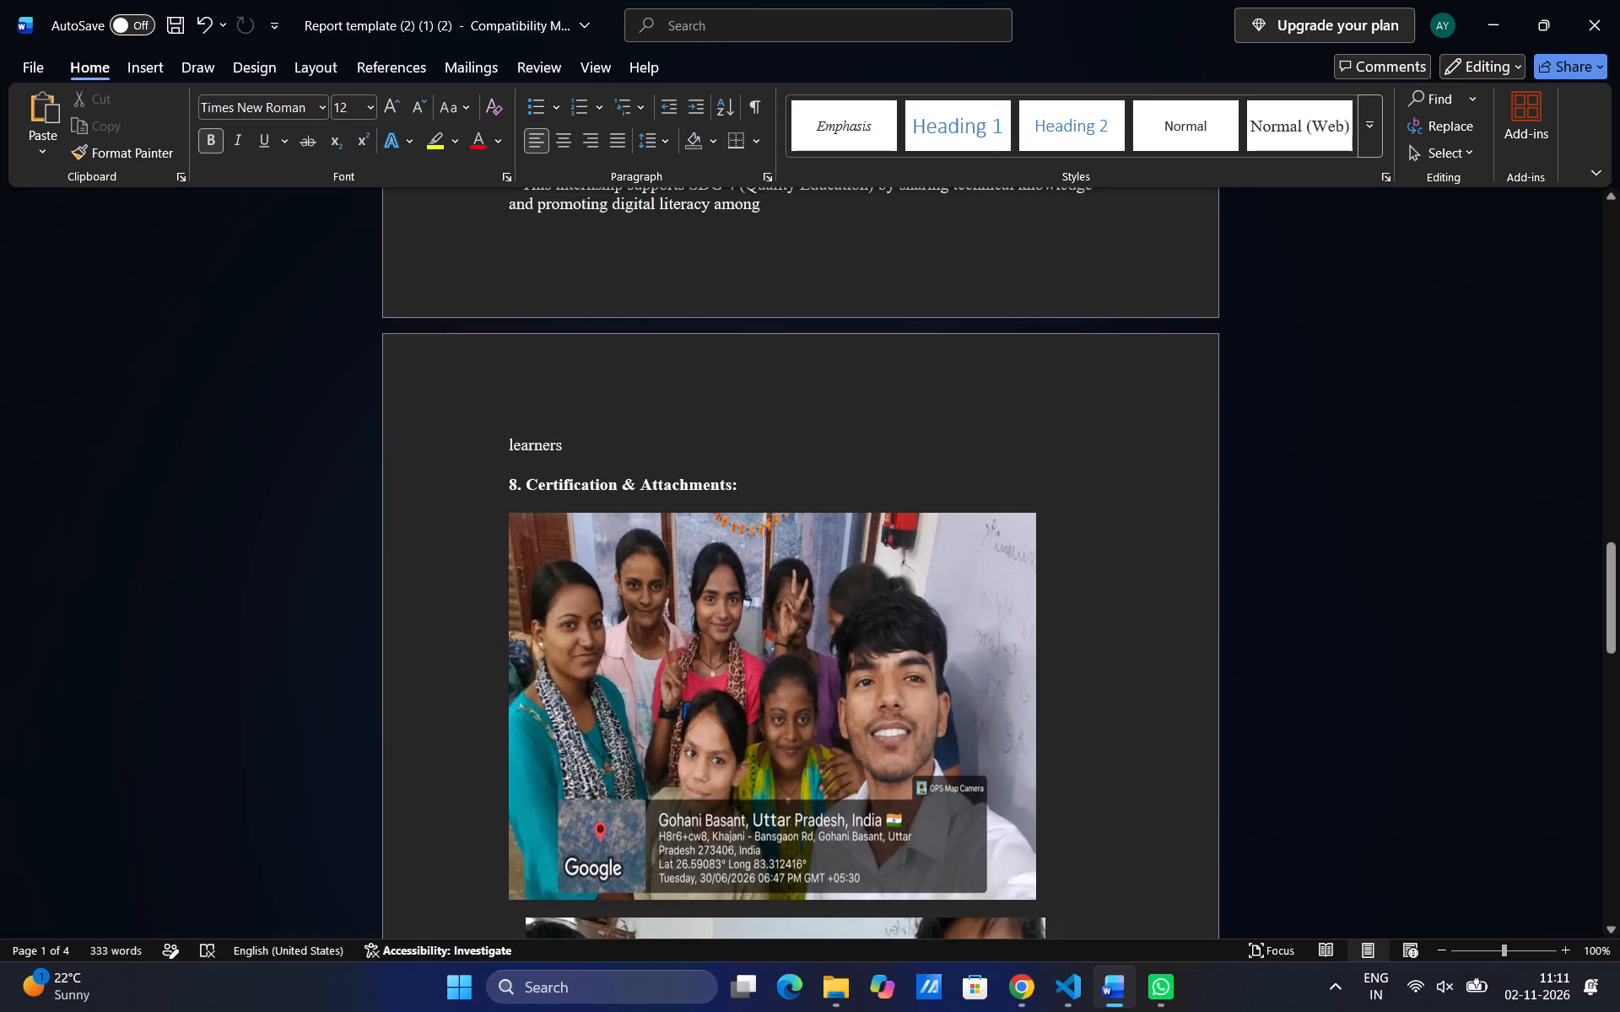
{"action": "scroll", "coordinate": [898, 594], "scroll_direction": "down", "scroll_amount": 4}
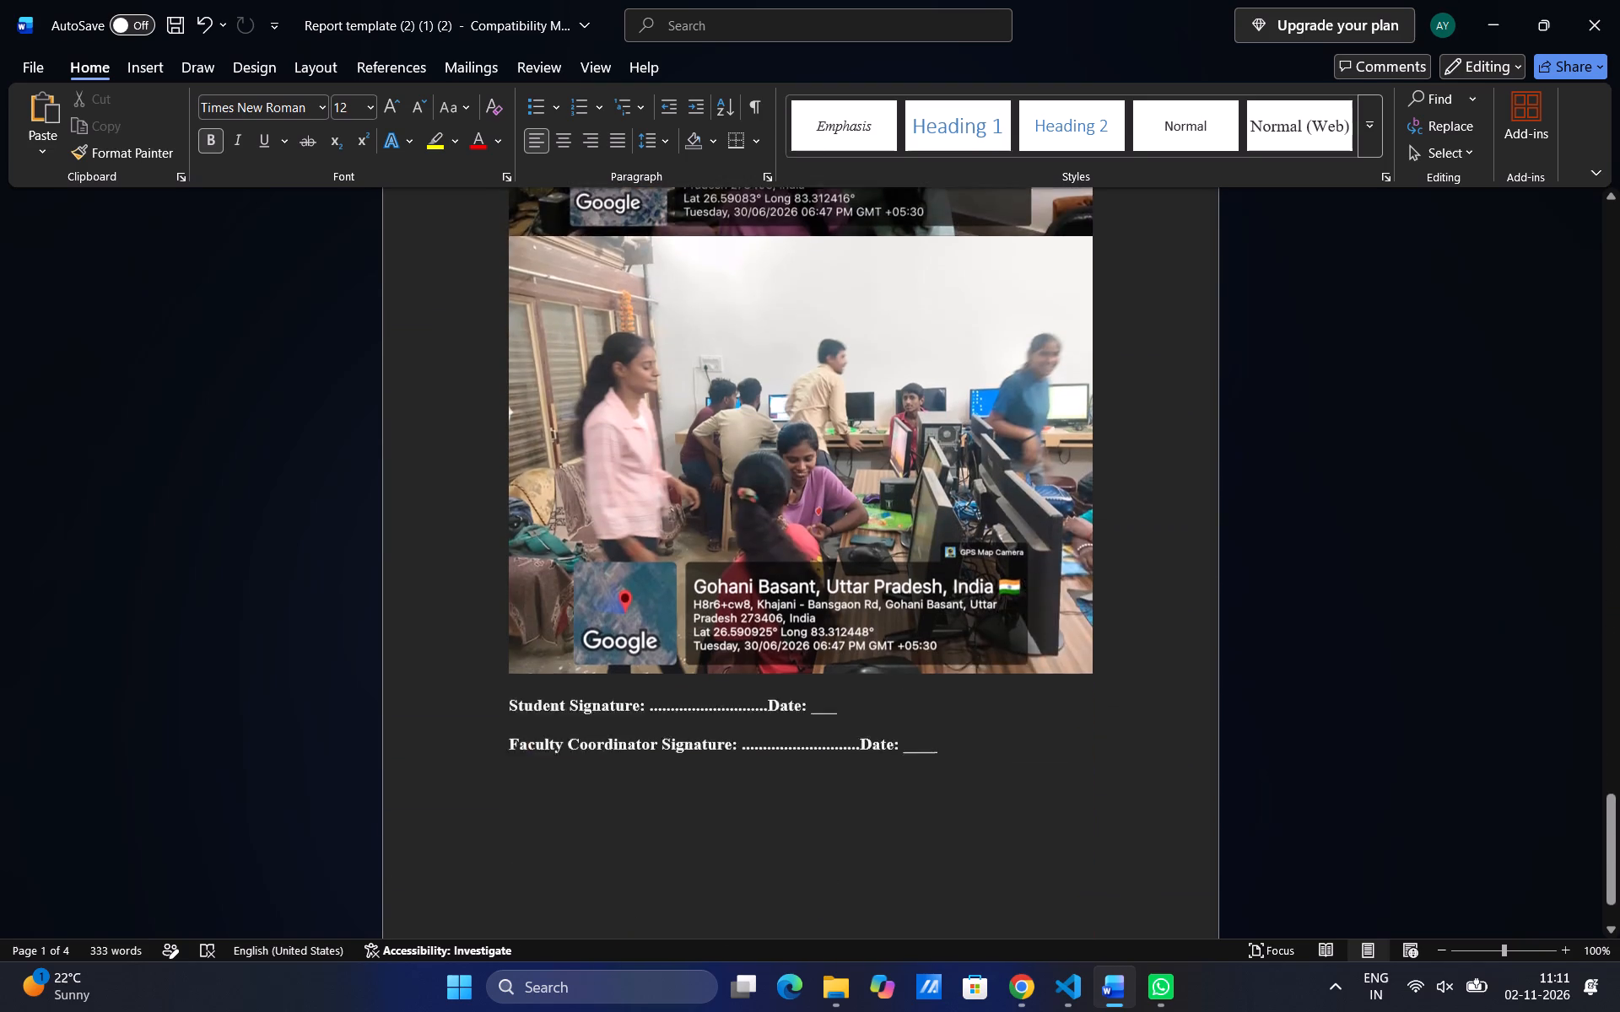
{"action": "scroll", "coordinate": [898, 594], "scroll_direction": "down", "scroll_amount": 2}
{"action": "scroll", "coordinate": [898, 594], "scroll_direction": "up", "scroll_amount": 4}
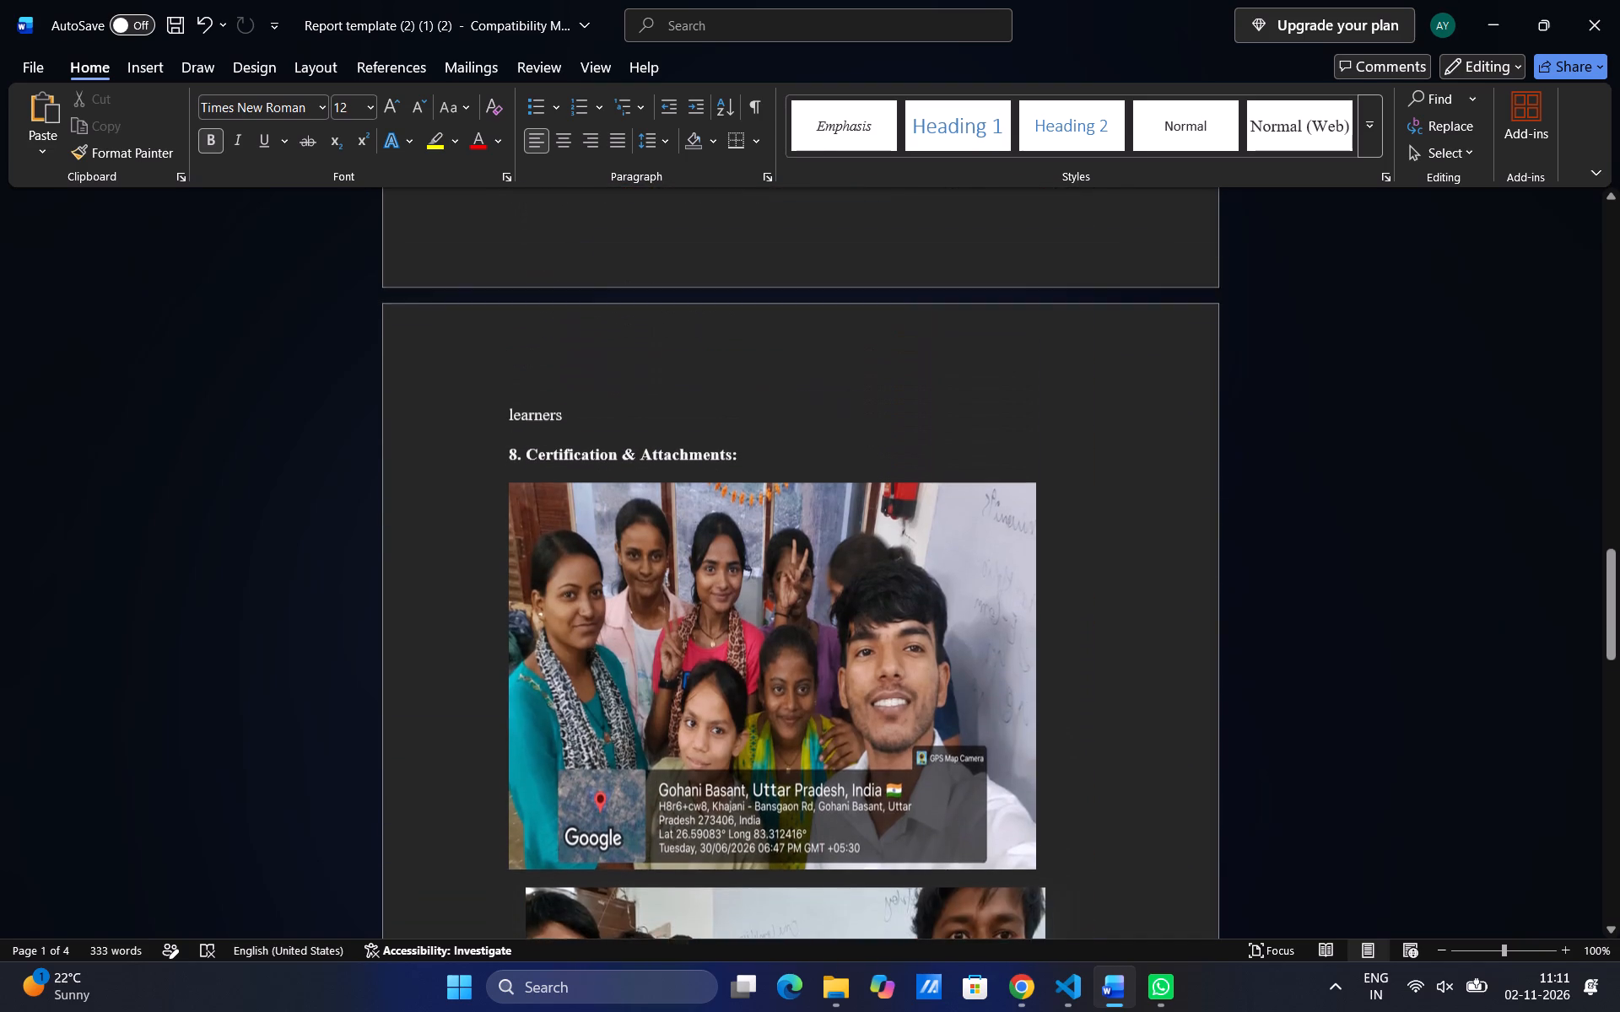
Add a new line reading "video" directly below the "8. Certification & Attachments:" heading, above the first group photo.
{"action": "left_click", "coordinate": [757, 497]}
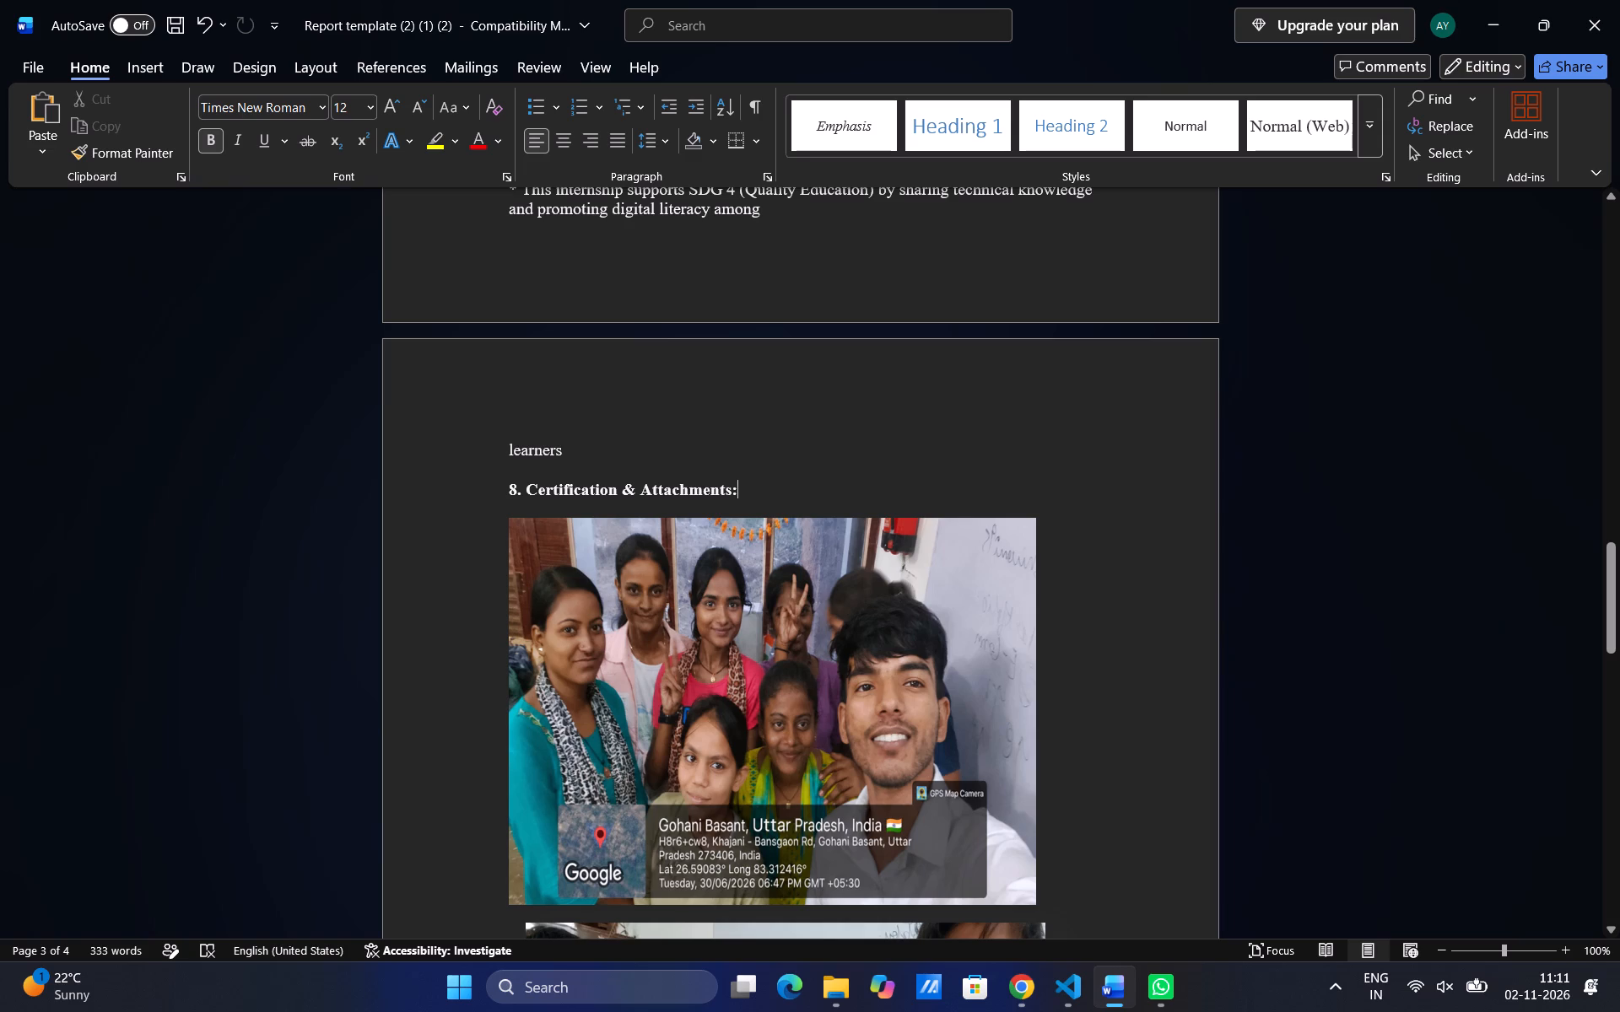
{"action": "key", "text": "Return"}
{"action": "type", "text": "video"}
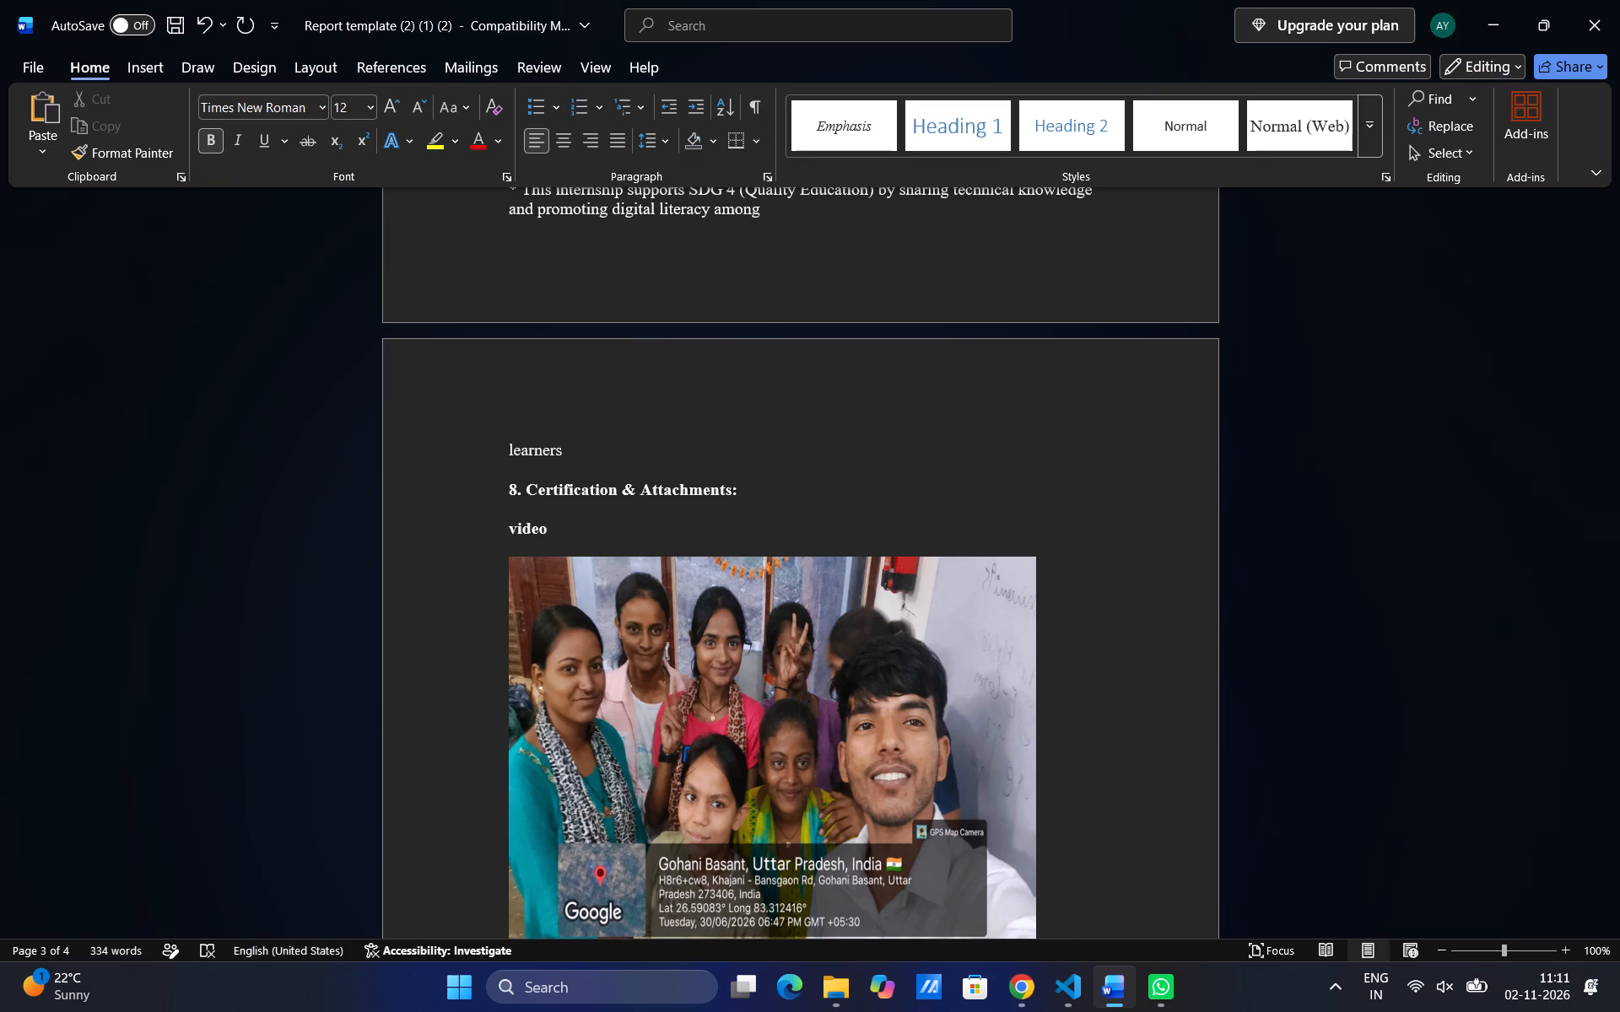
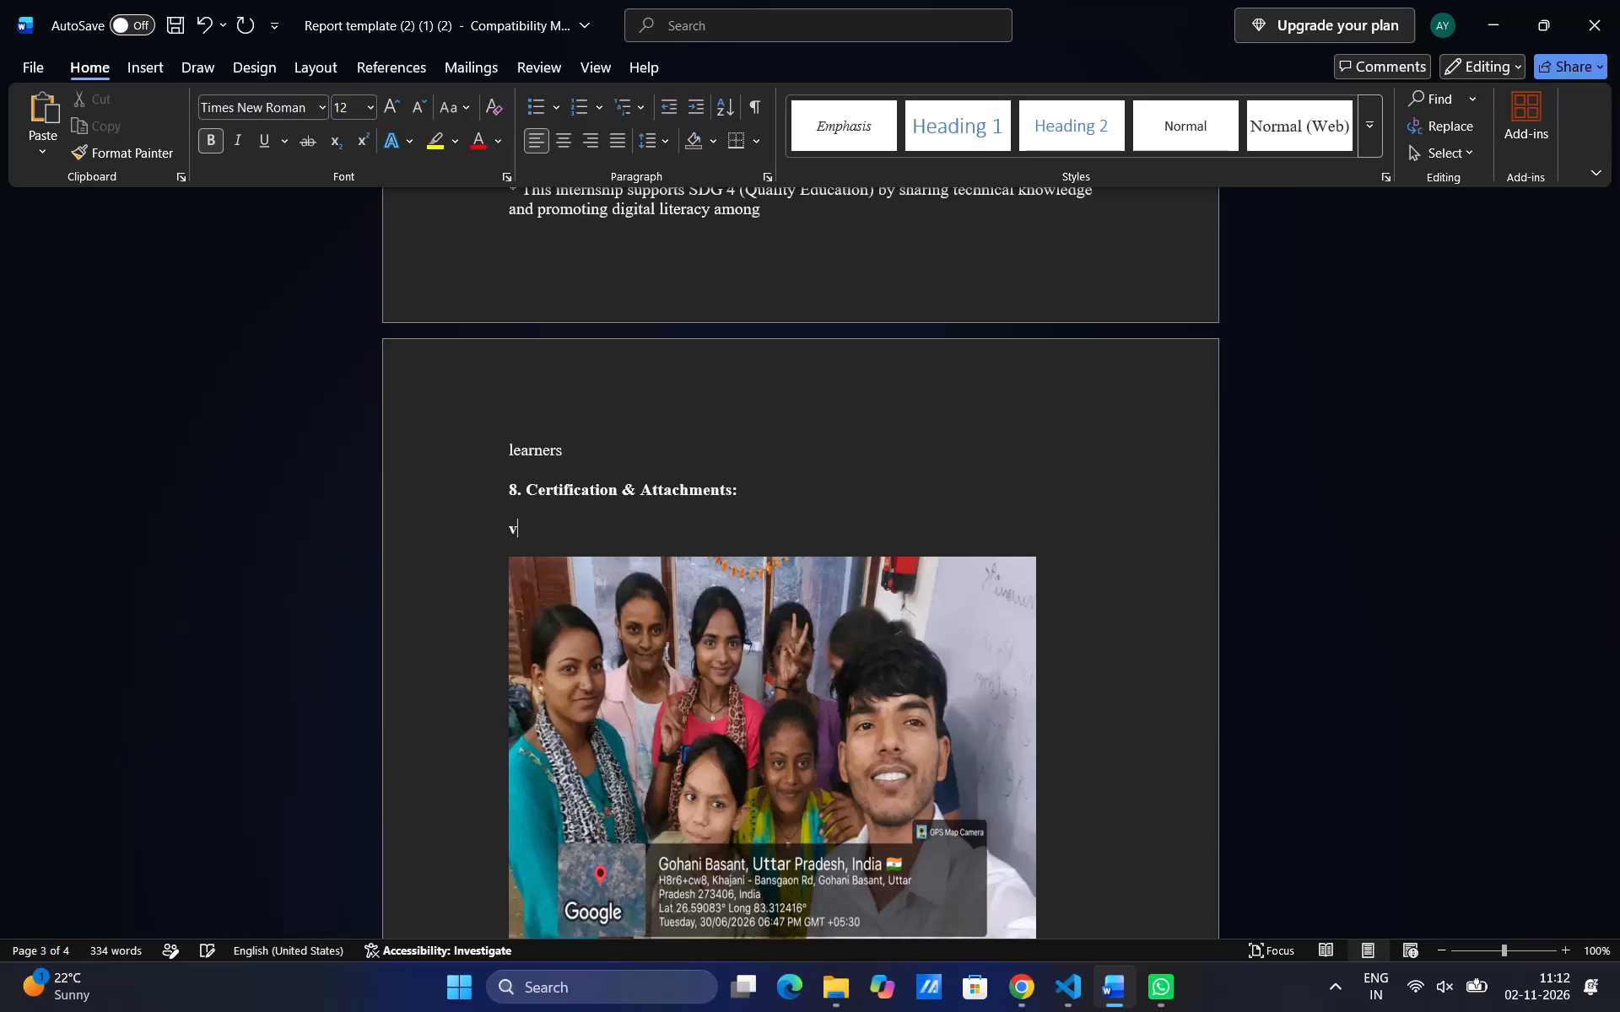
Replace the leftover "v" below the "8. Certification & Attachments:" heading with the copied "Video Link:" text and its Google Drive link.
{"action": "key", "text": "BackSpace"}
{"action": "key", "text": "ctrl+v"}
{"action": "scroll", "coordinate": [591, 506], "scroll_direction": "down", "scroll_amount": 4}
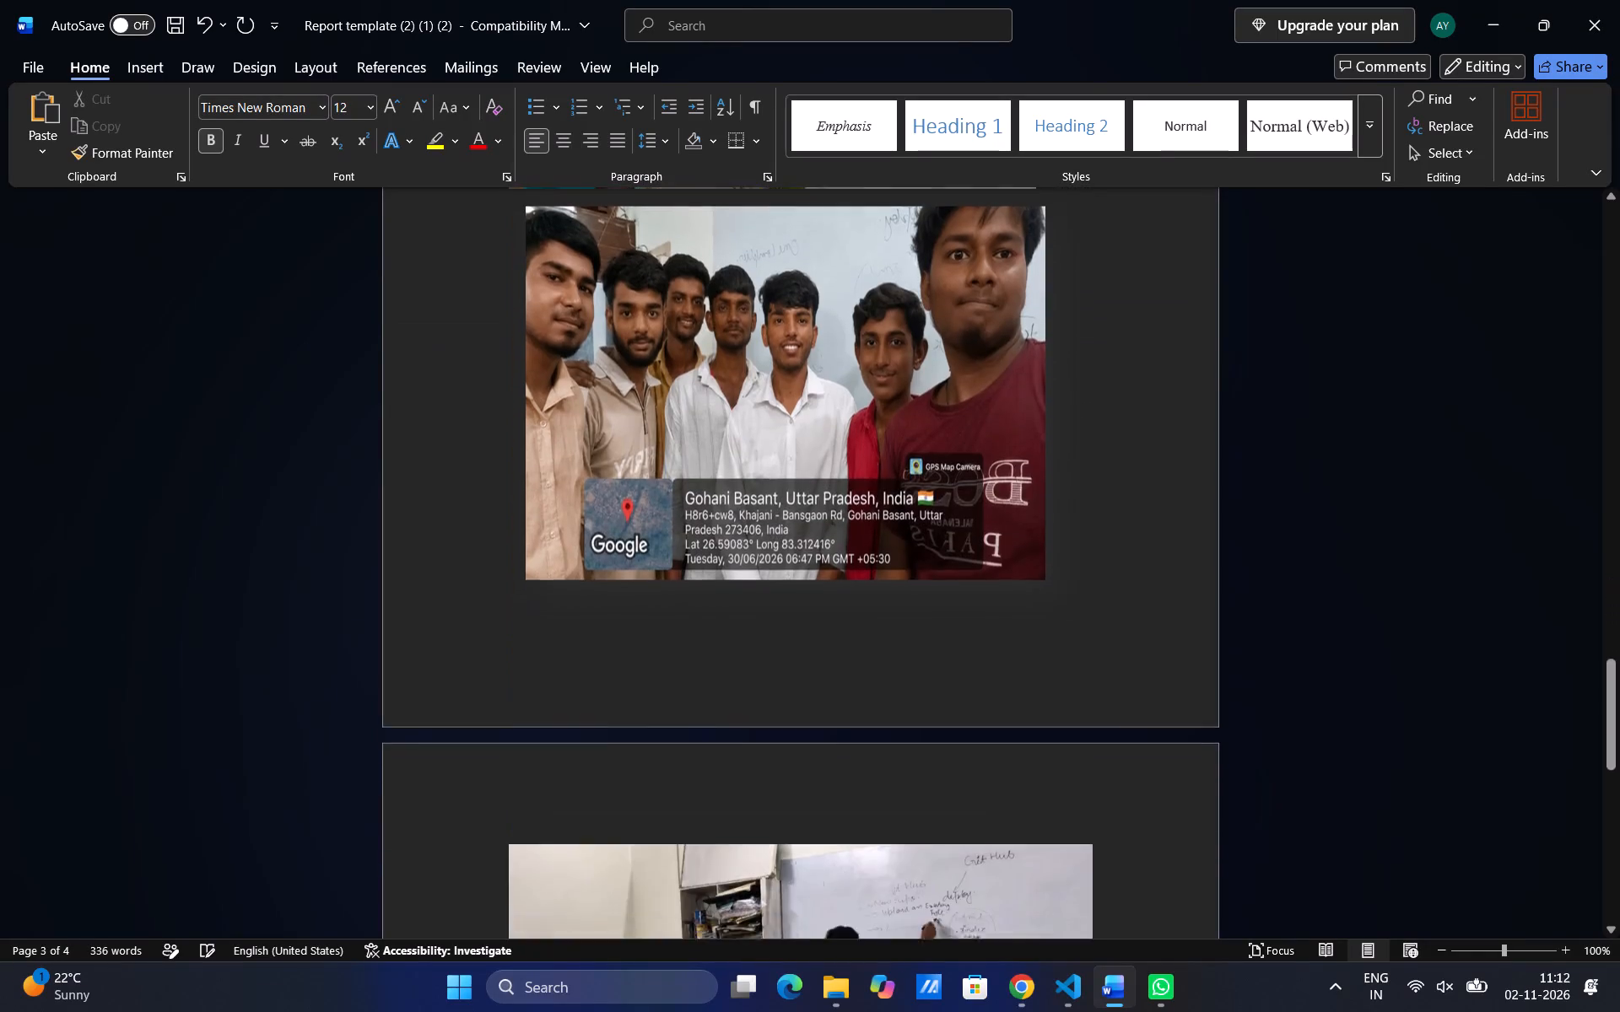
{"action": "scroll", "coordinate": [591, 506], "scroll_direction": "up", "scroll_amount": 4}
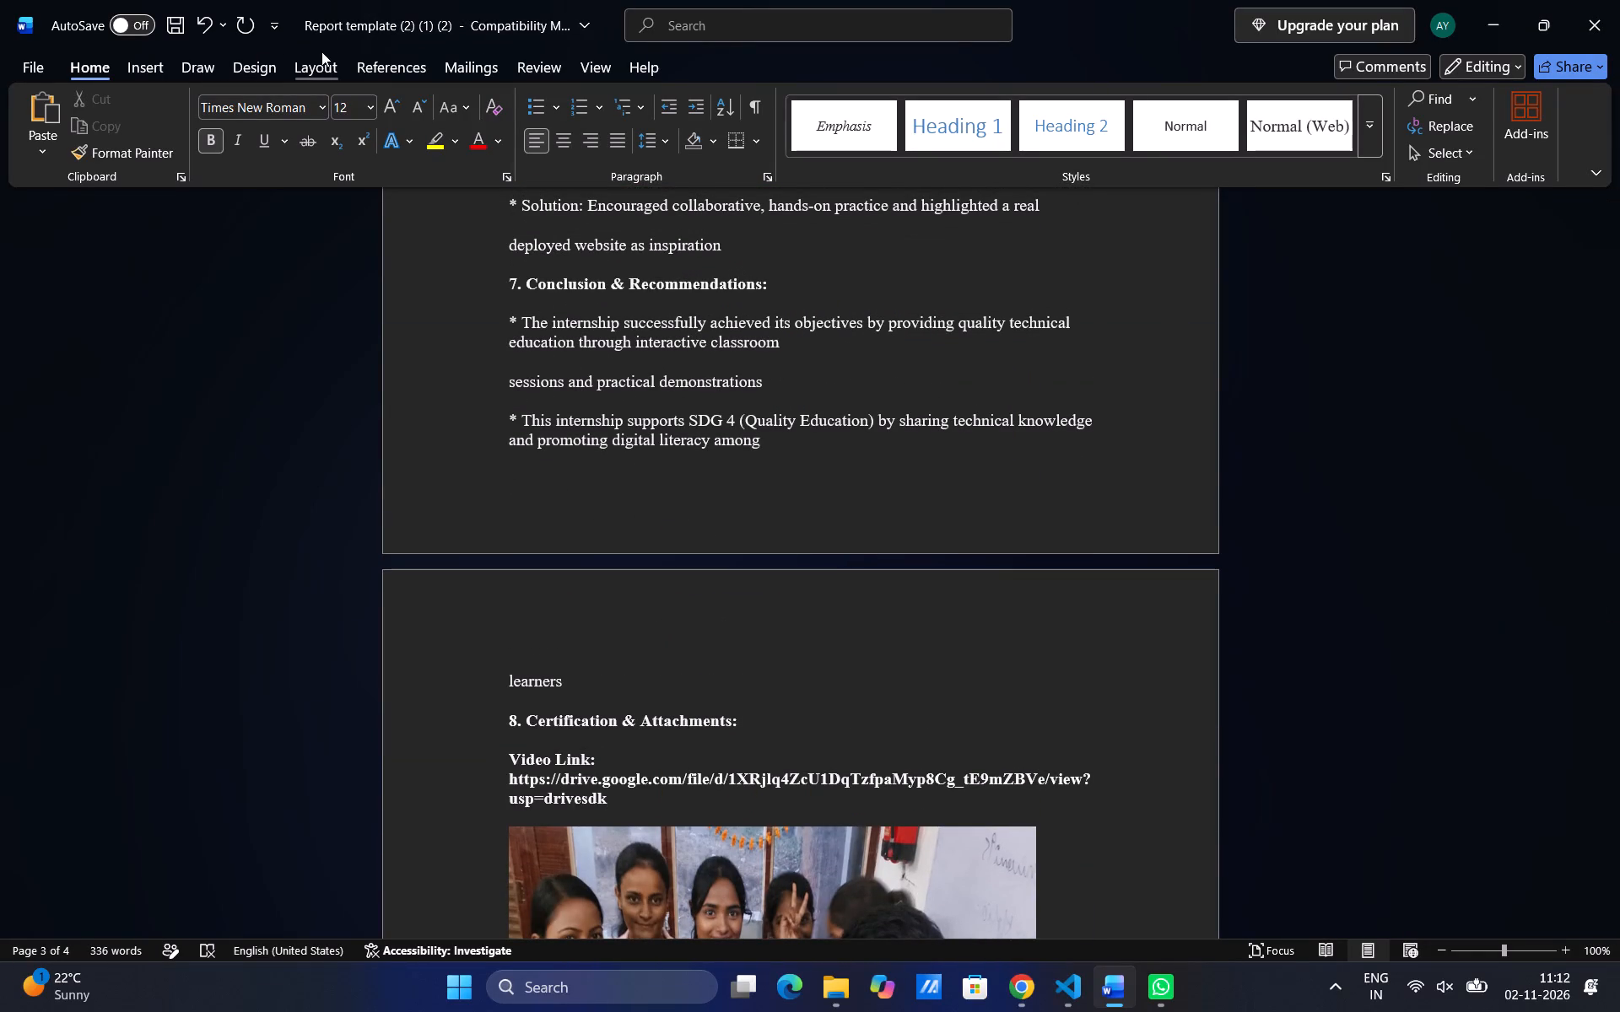
Save the report document and close it.
{"action": "left_click", "coordinate": [175, 19]}
{"action": "left_click", "coordinate": [1600, 1]}
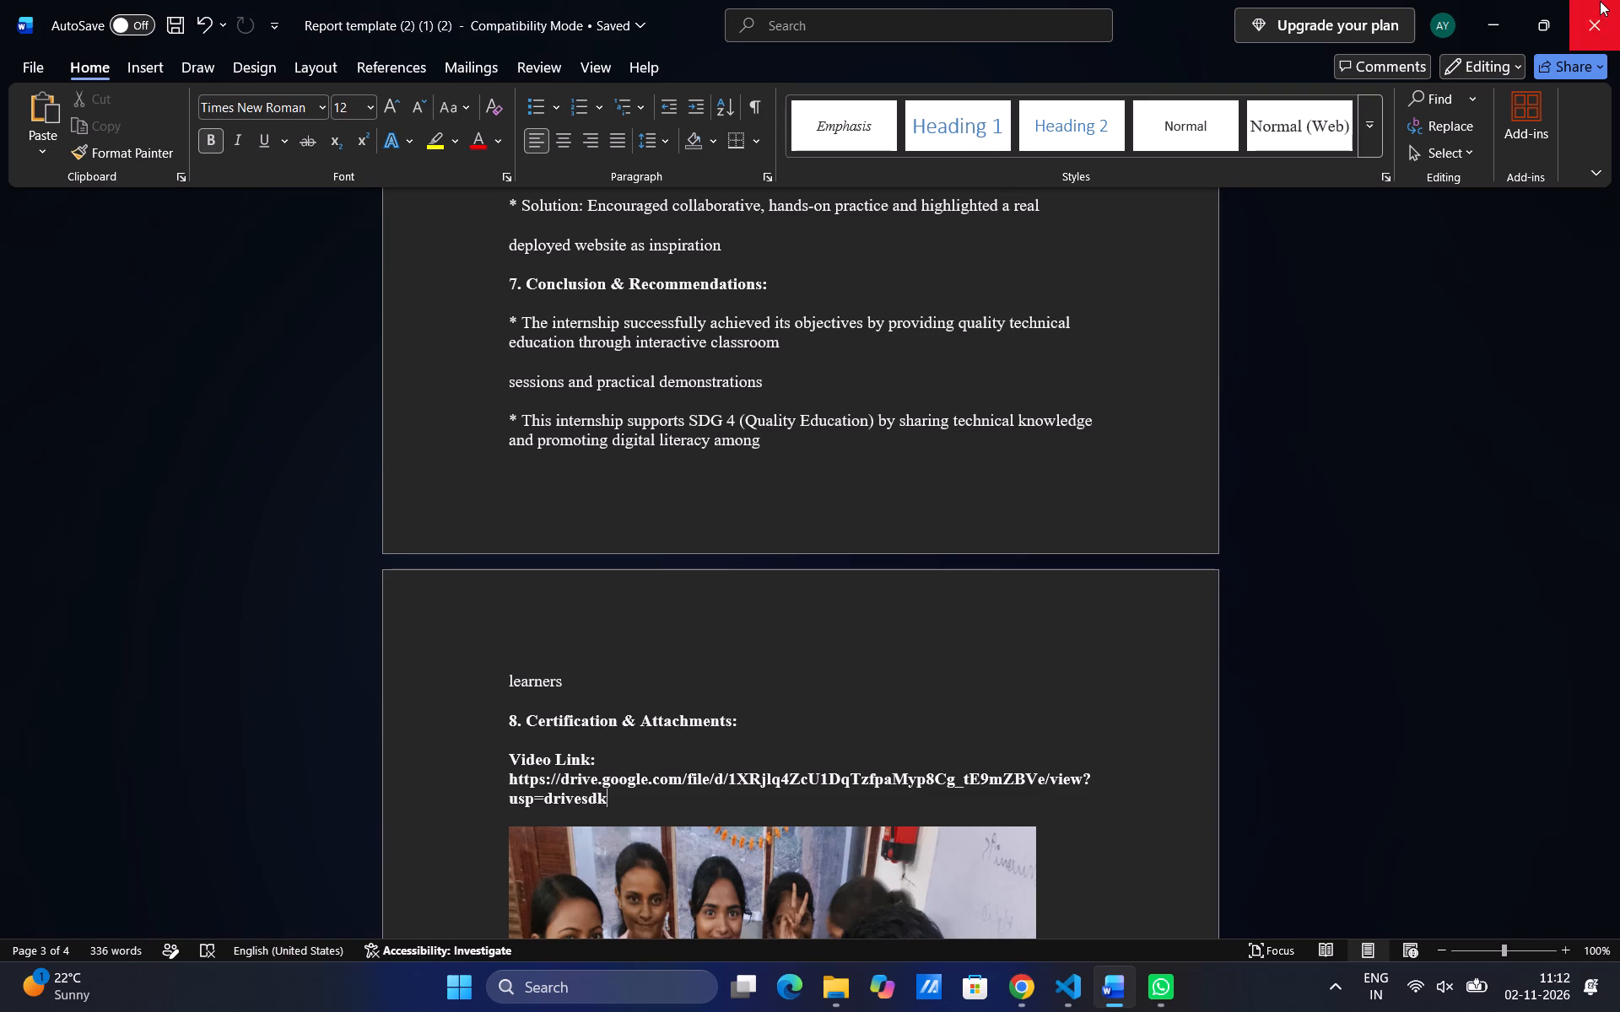
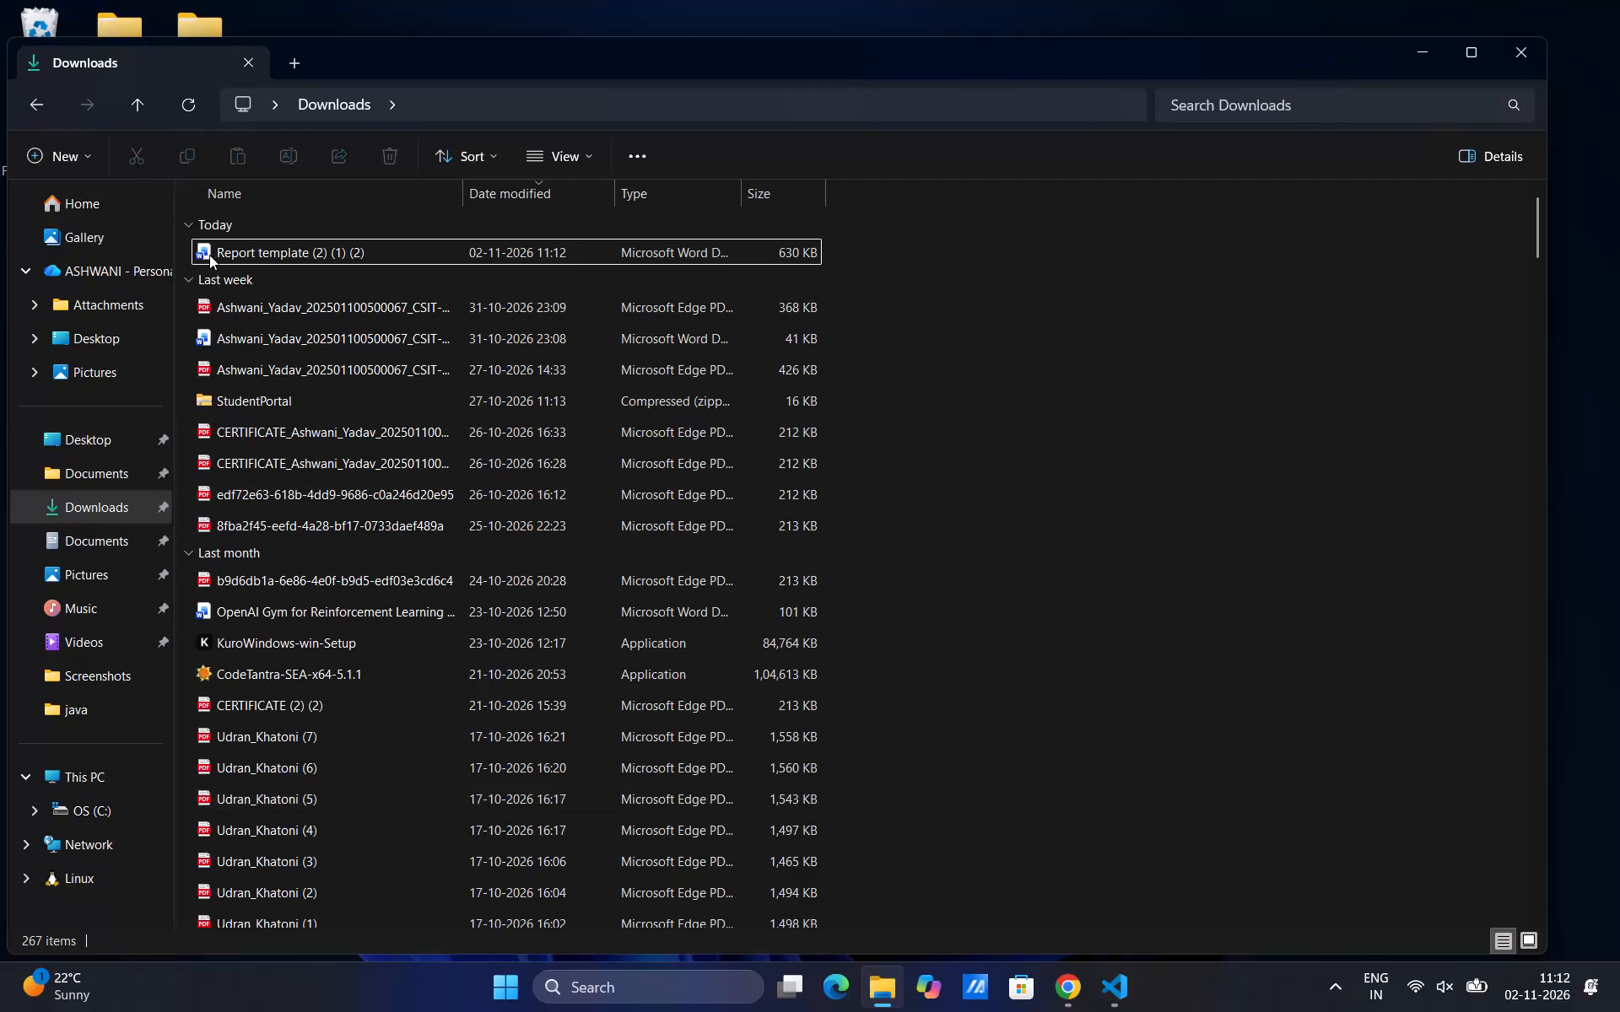
Reopen the report document from Downloads, review its text, photos and signature lines across all pages, and close it.
{"action": "double_click", "coordinate": [342, 243]}
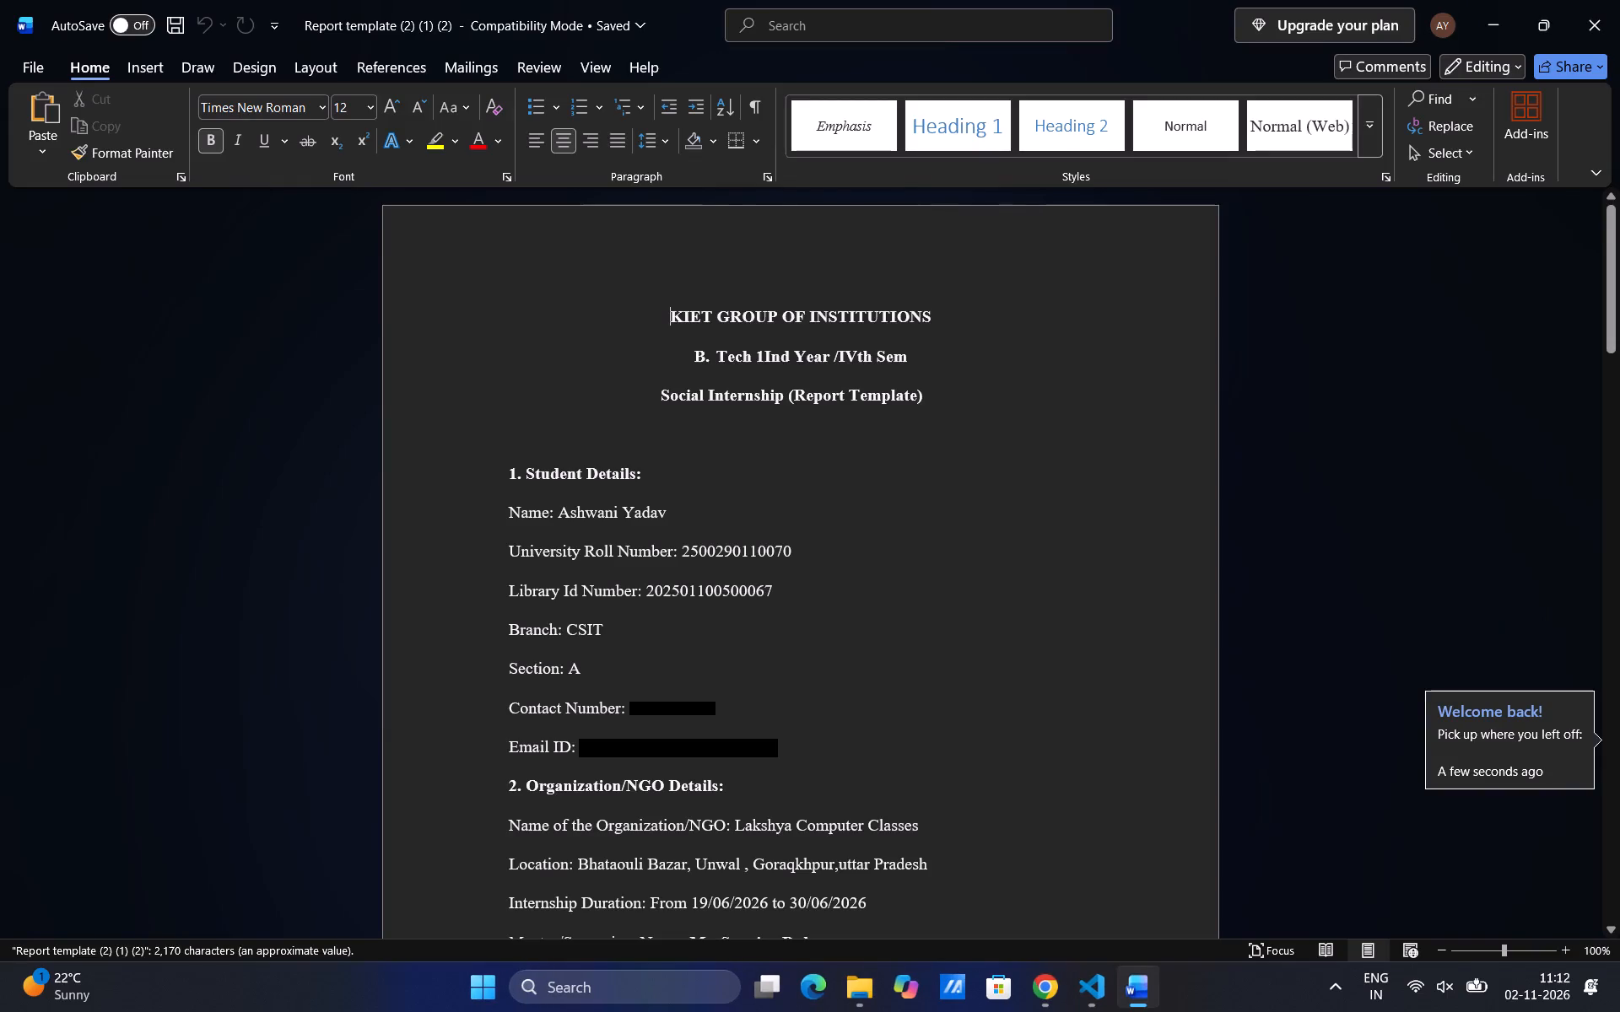
{"action": "scroll", "coordinate": [884, 512], "scroll_direction": "down", "scroll_amount": 10}
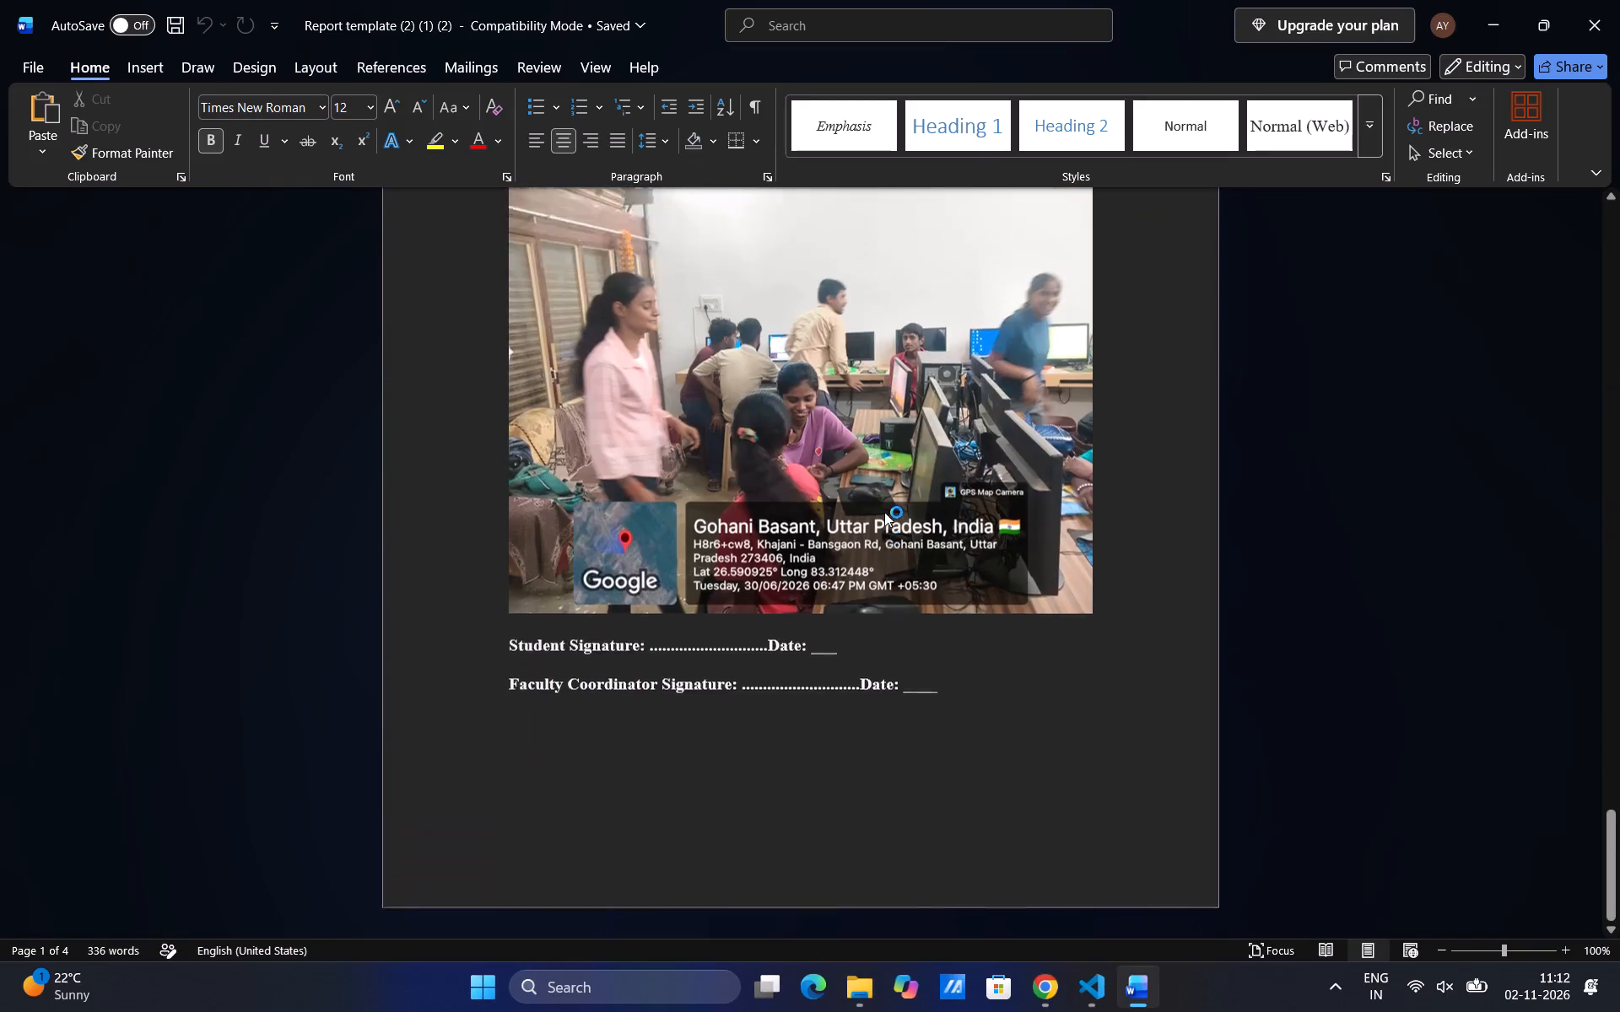
{"action": "scroll", "coordinate": [884, 512], "scroll_direction": "up", "scroll_amount": 10}
{"action": "scroll", "coordinate": [979, 512], "scroll_direction": "down", "scroll_amount": 5}
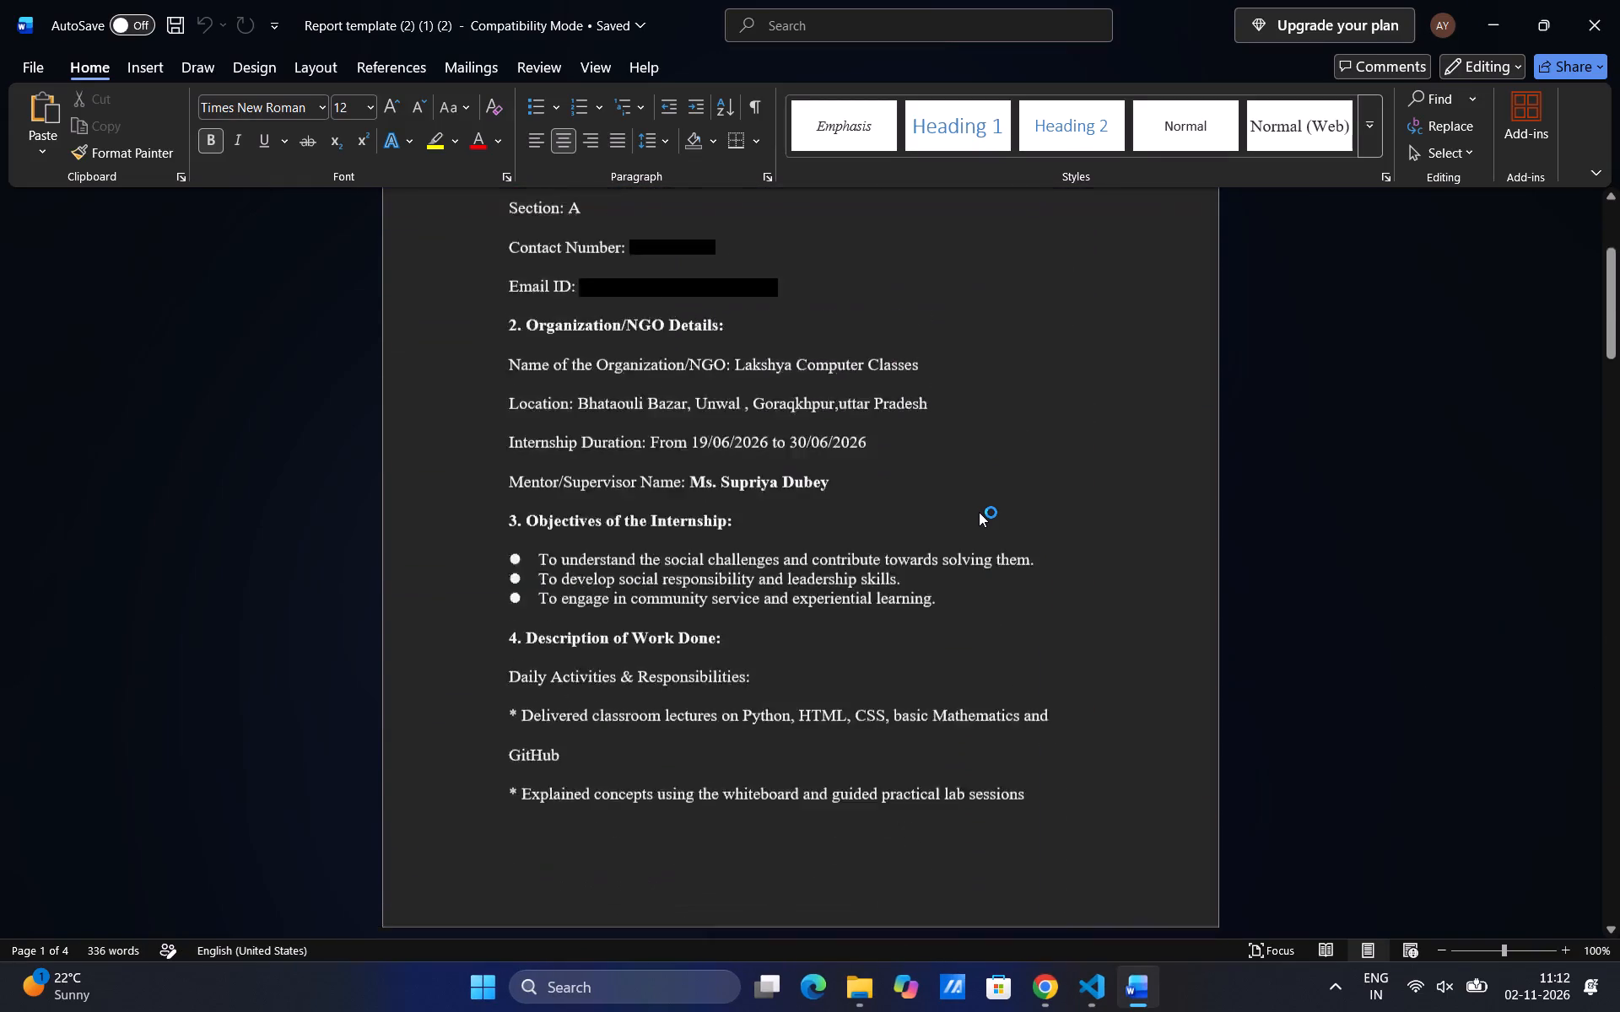
{"action": "scroll", "coordinate": [979, 512], "scroll_direction": "down", "scroll_amount": 3}
{"action": "scroll", "coordinate": [979, 512], "scroll_direction": "up", "scroll_amount": 2}
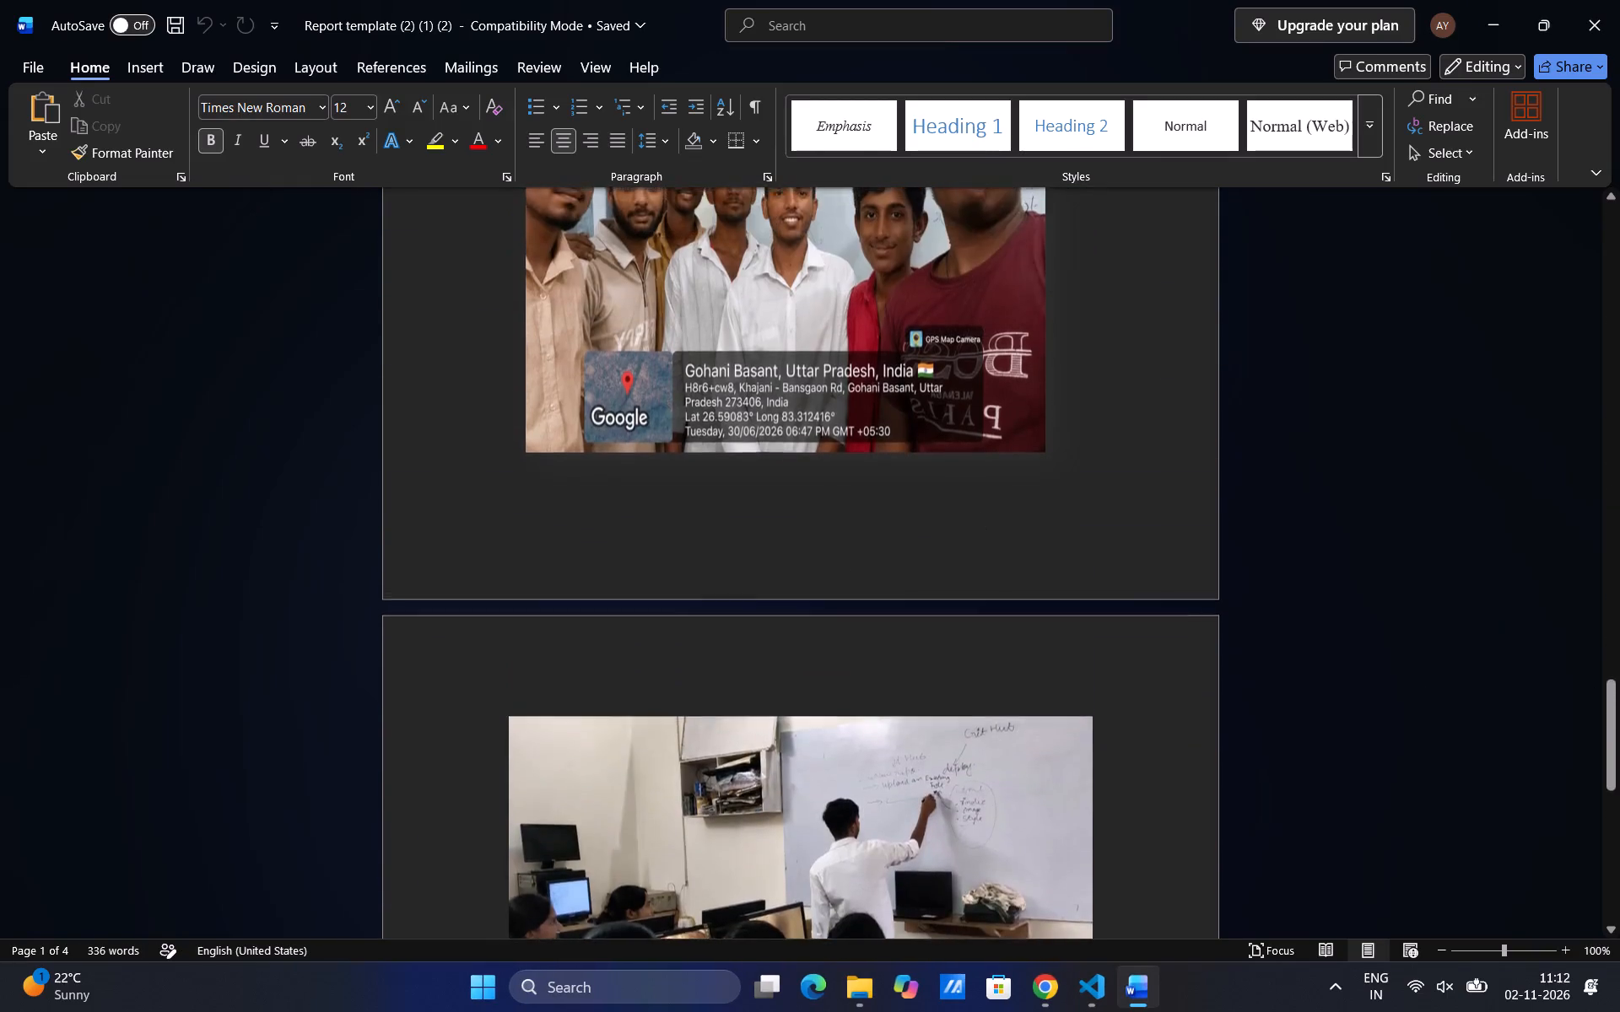
{"action": "scroll", "coordinate": [979, 512], "scroll_direction": "up", "scroll_amount": 2}
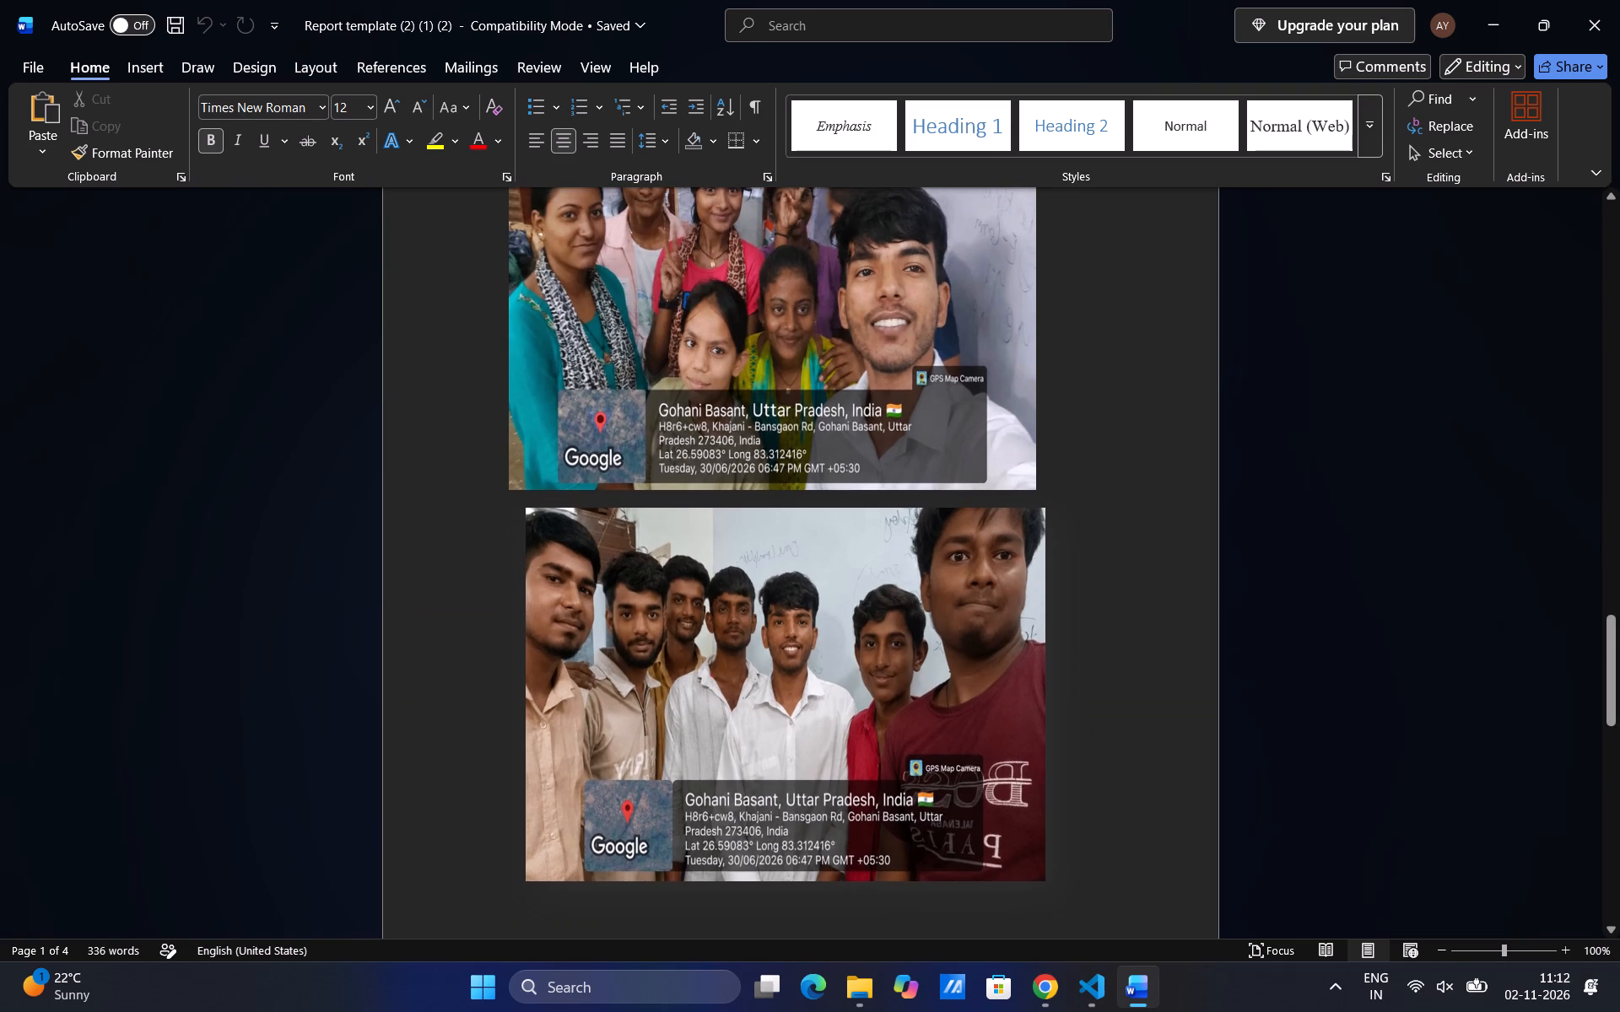
{"action": "scroll", "coordinate": [979, 512], "scroll_direction": "up", "scroll_amount": 1}
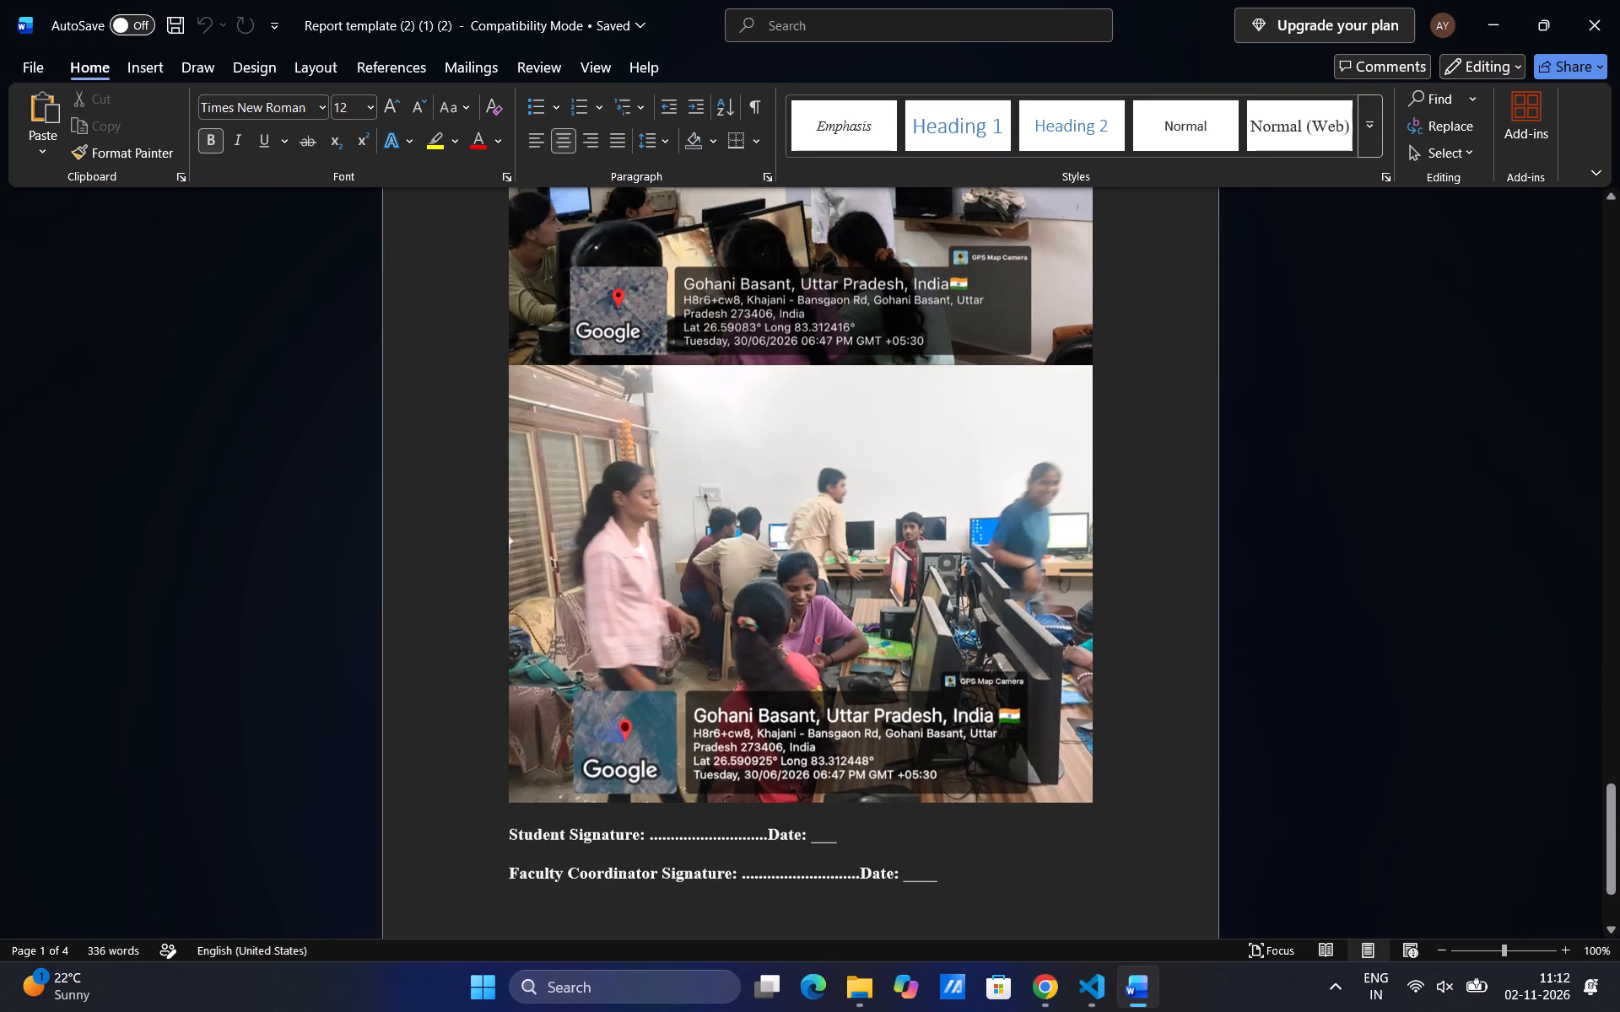
{"action": "scroll", "coordinate": [979, 512], "scroll_direction": "up", "scroll_amount": 5}
{"action": "scroll", "coordinate": [979, 512], "scroll_direction": "down", "scroll_amount": 2}
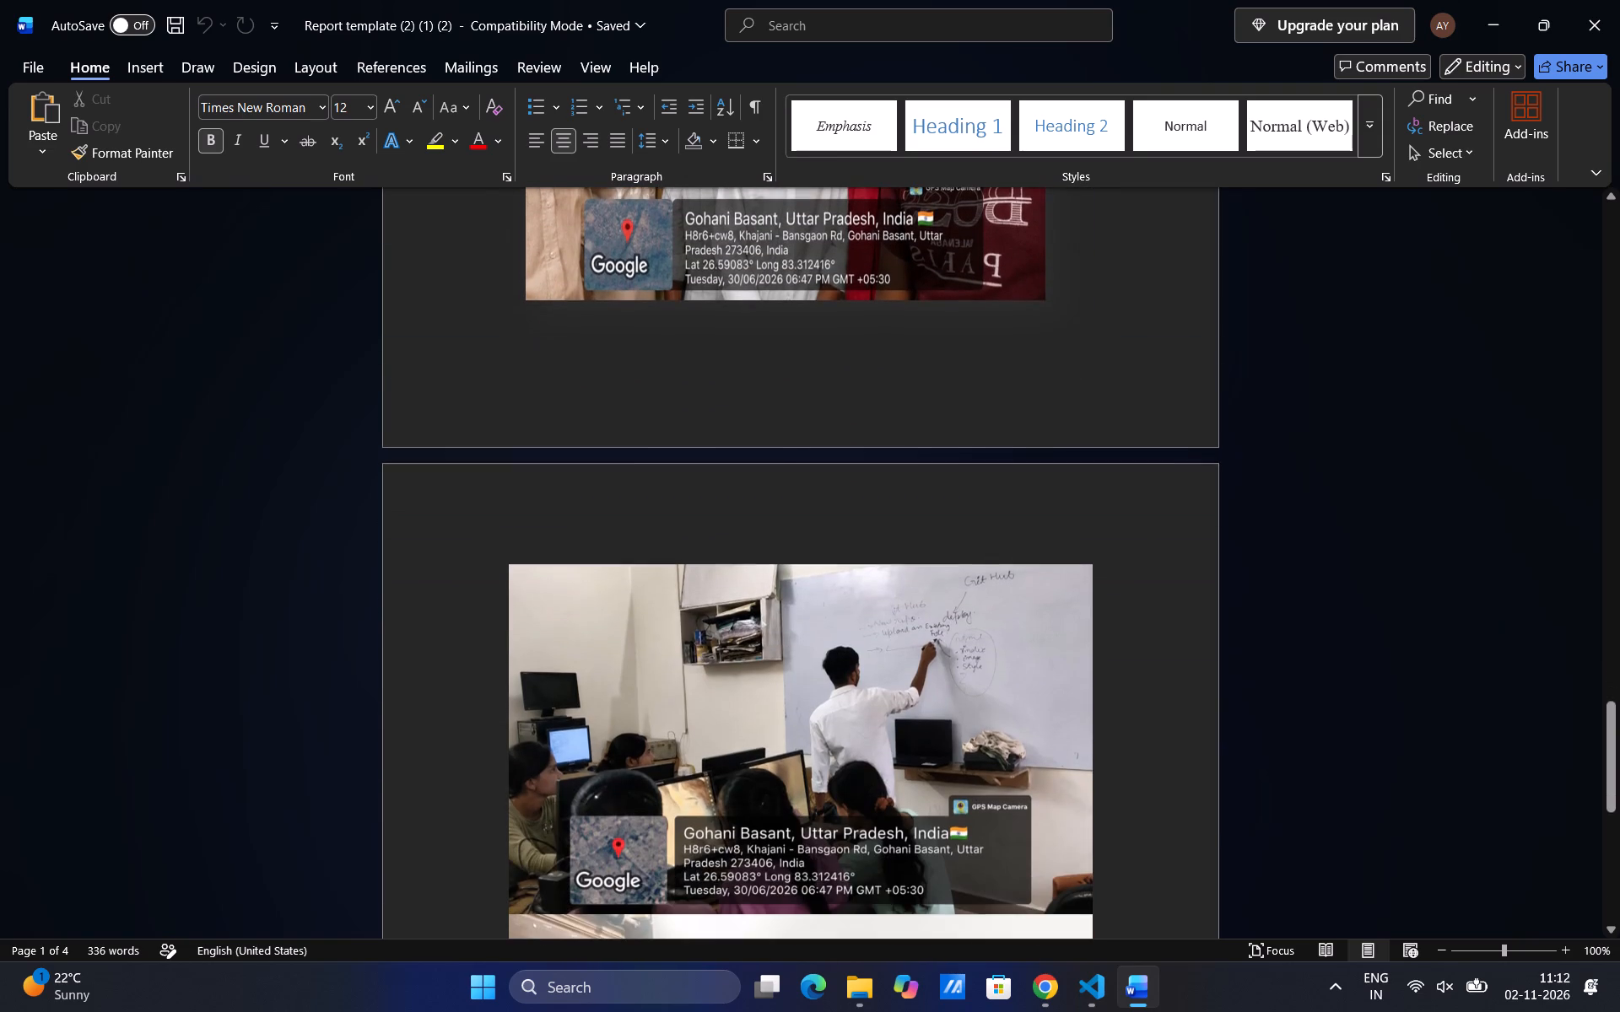
{"action": "scroll", "coordinate": [979, 512], "scroll_direction": "down", "scroll_amount": 5}
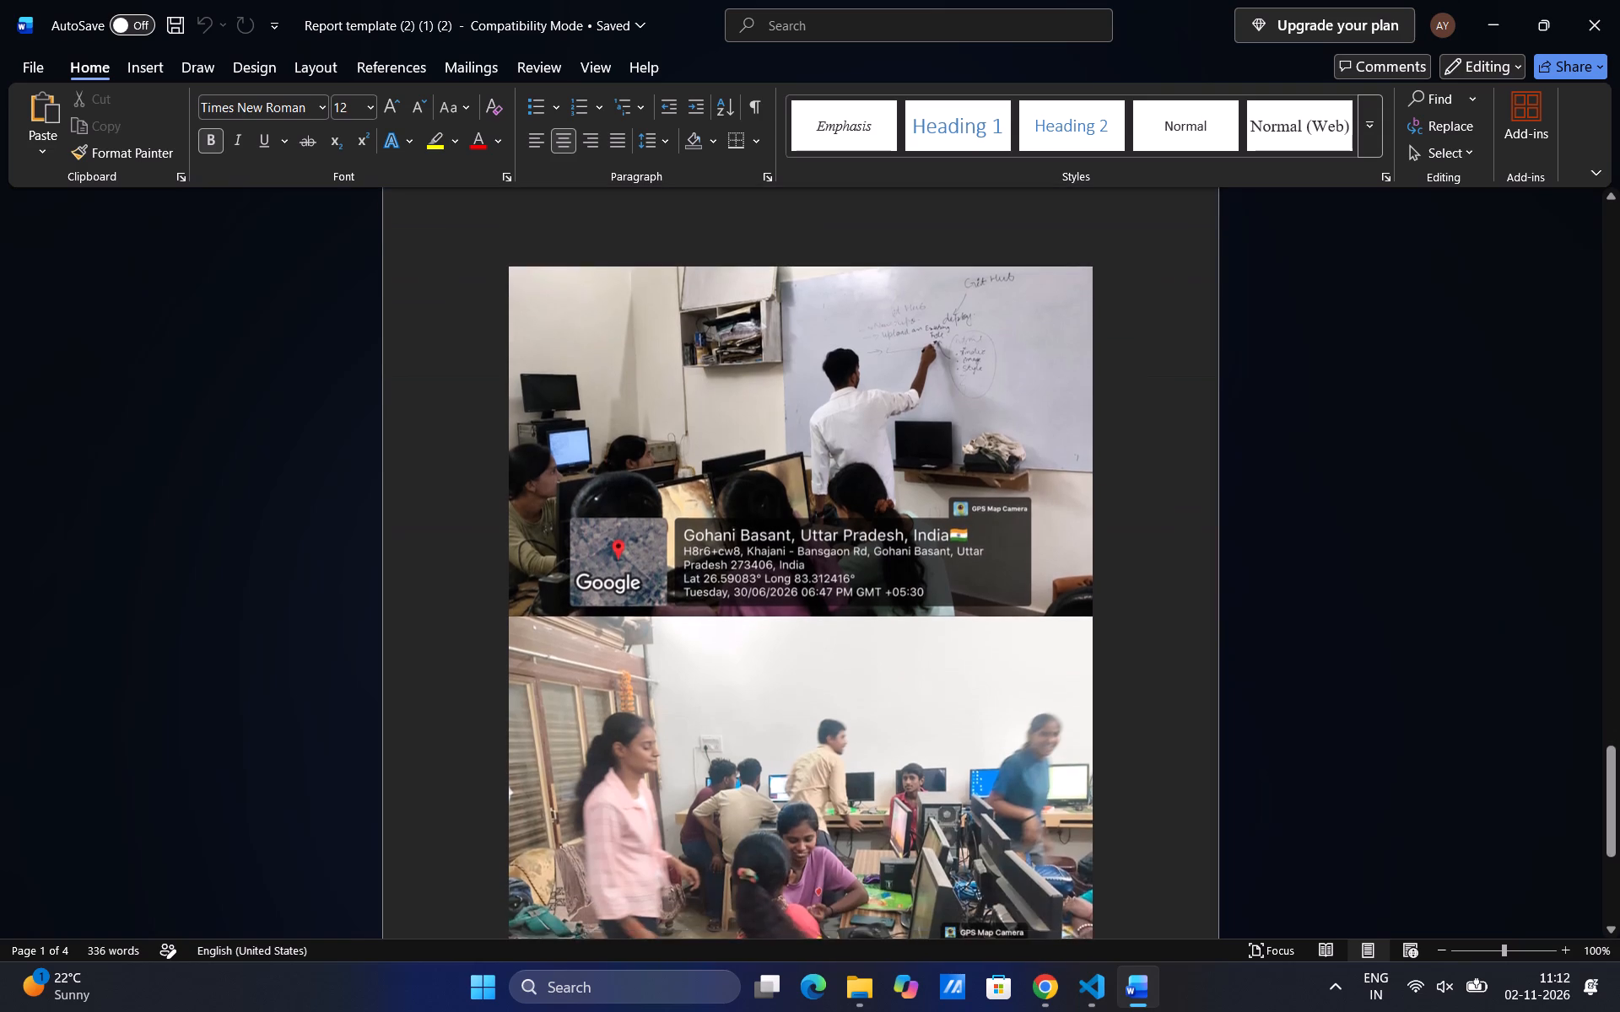
{"action": "scroll", "coordinate": [979, 512], "scroll_direction": "down", "scroll_amount": 4}
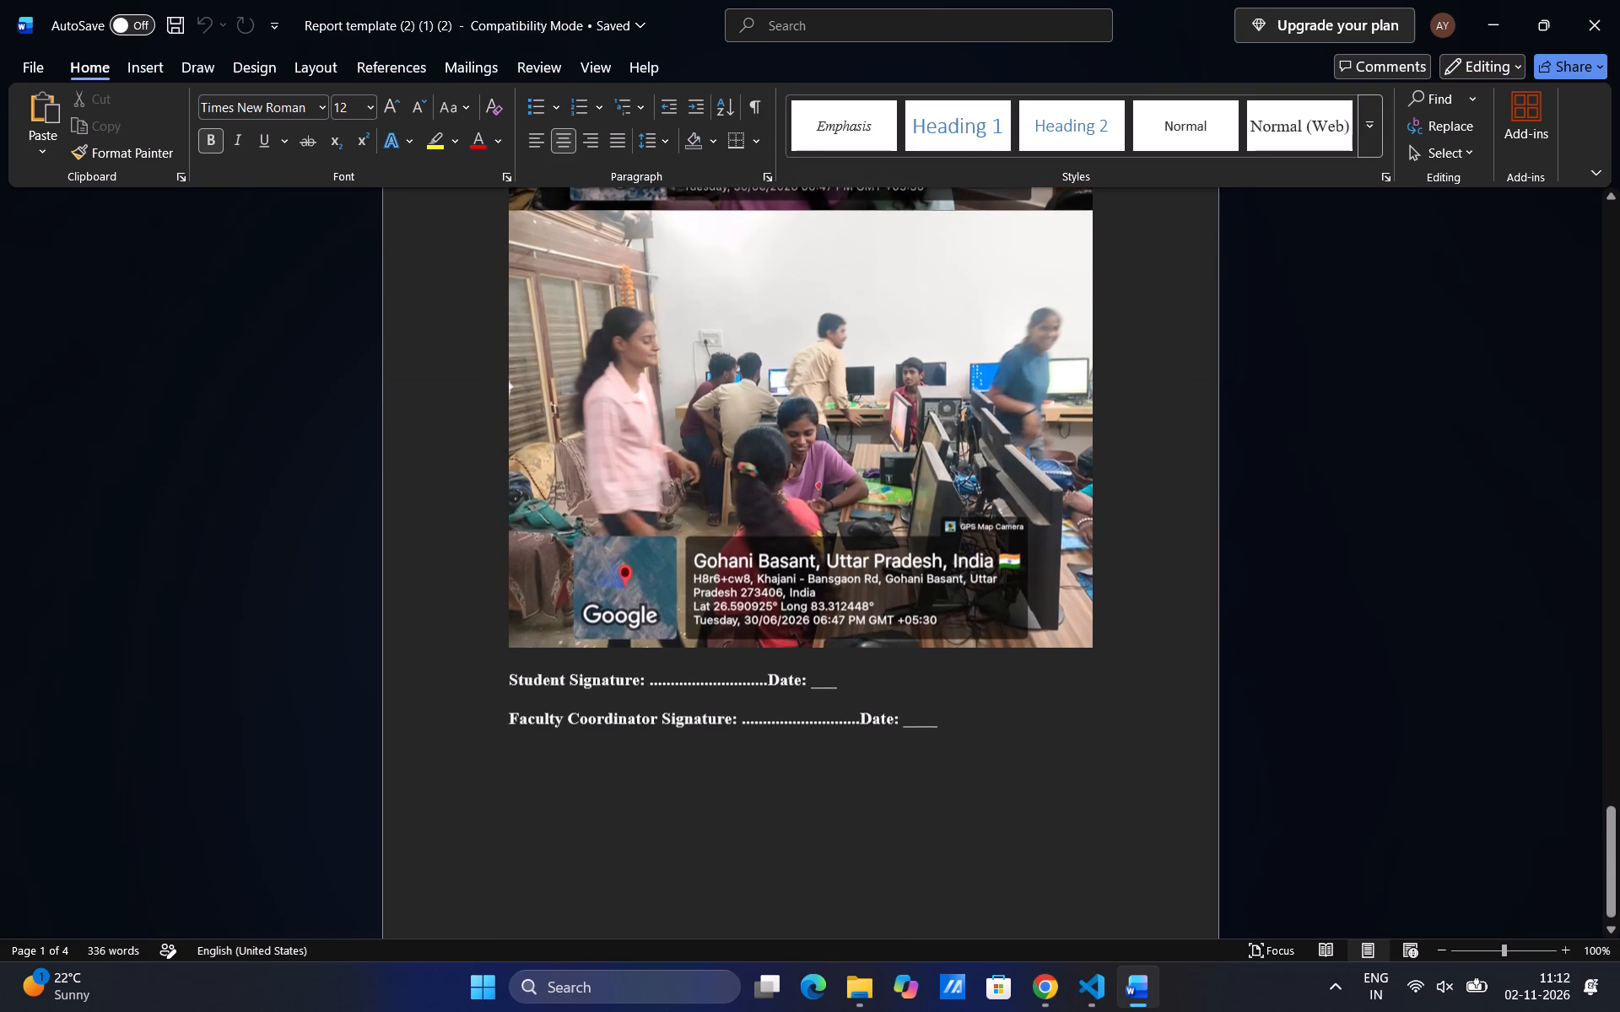
{"action": "scroll", "coordinate": [979, 512], "scroll_direction": "up", "scroll_amount": 2}
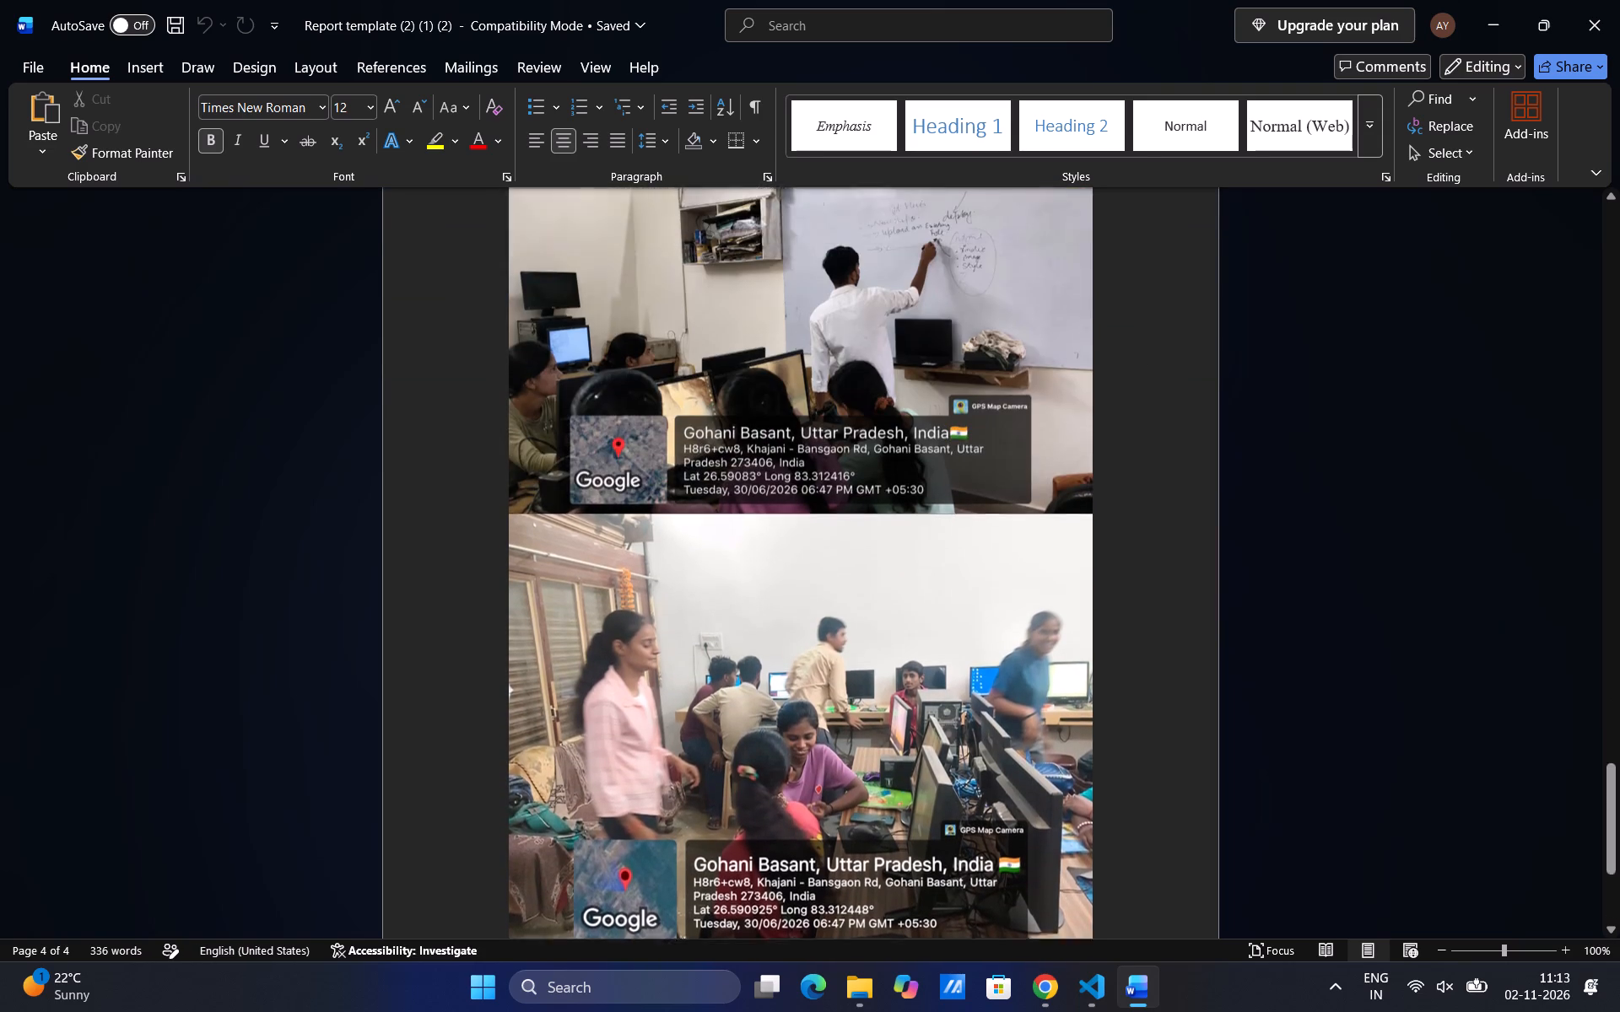
{"action": "scroll", "coordinate": [979, 512], "scroll_direction": "up", "scroll_amount": 1}
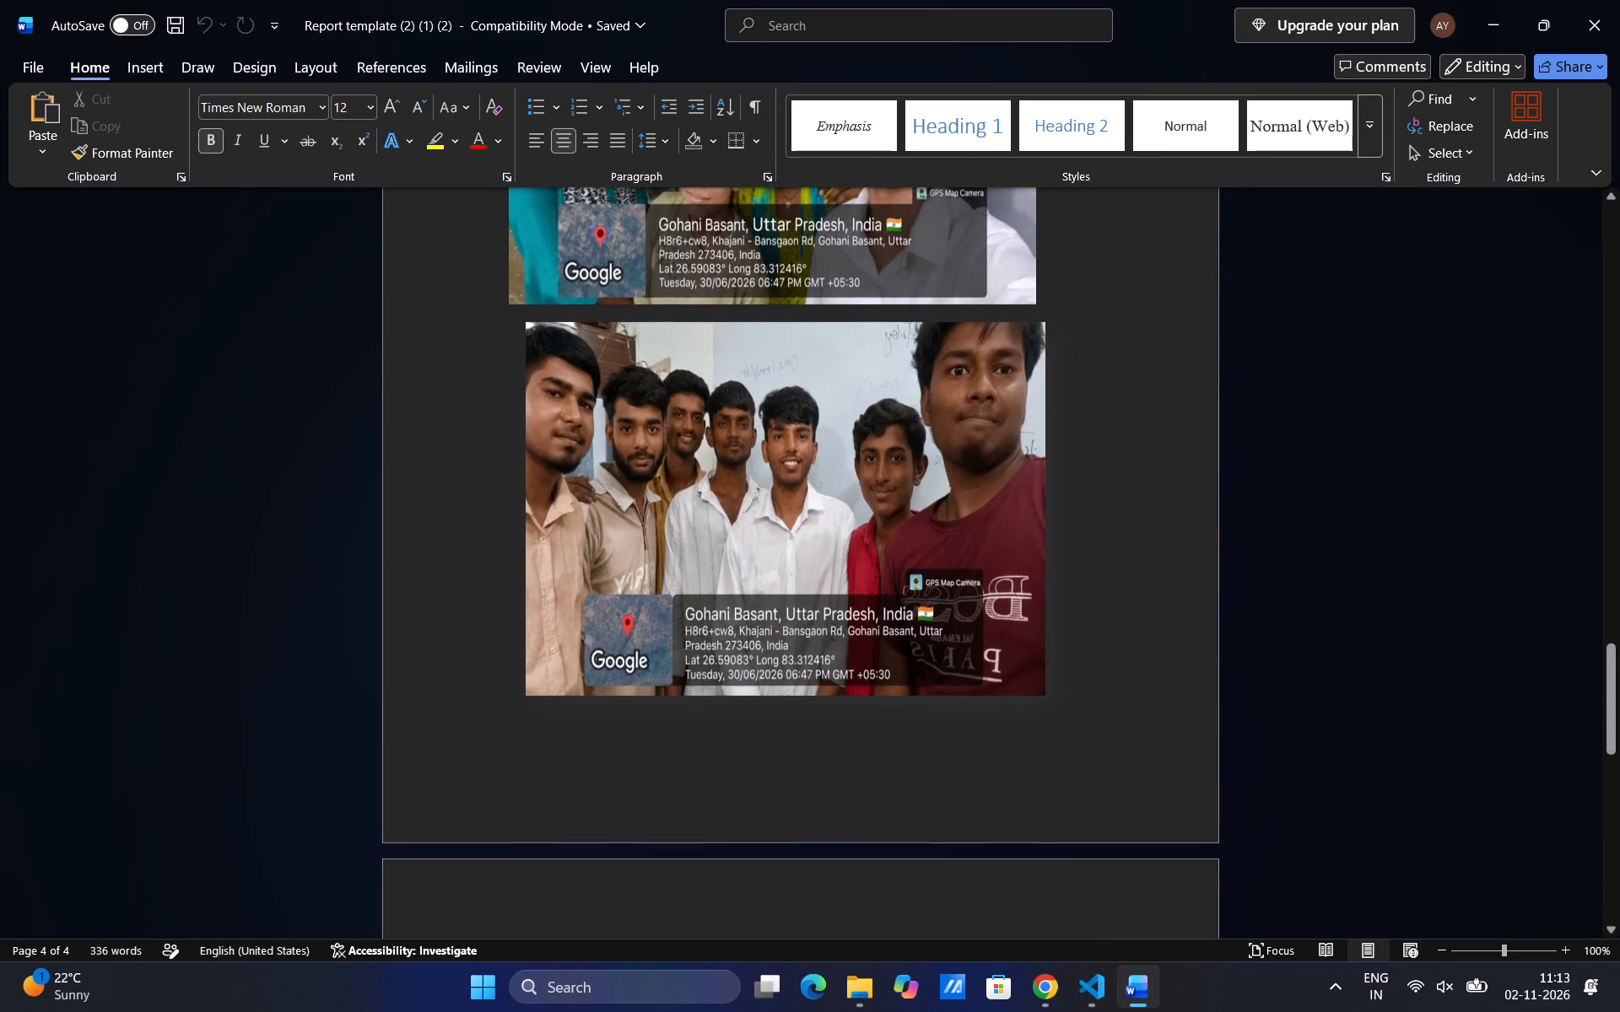
{"action": "scroll", "coordinate": [979, 512], "scroll_direction": "down", "scroll_amount": 5}
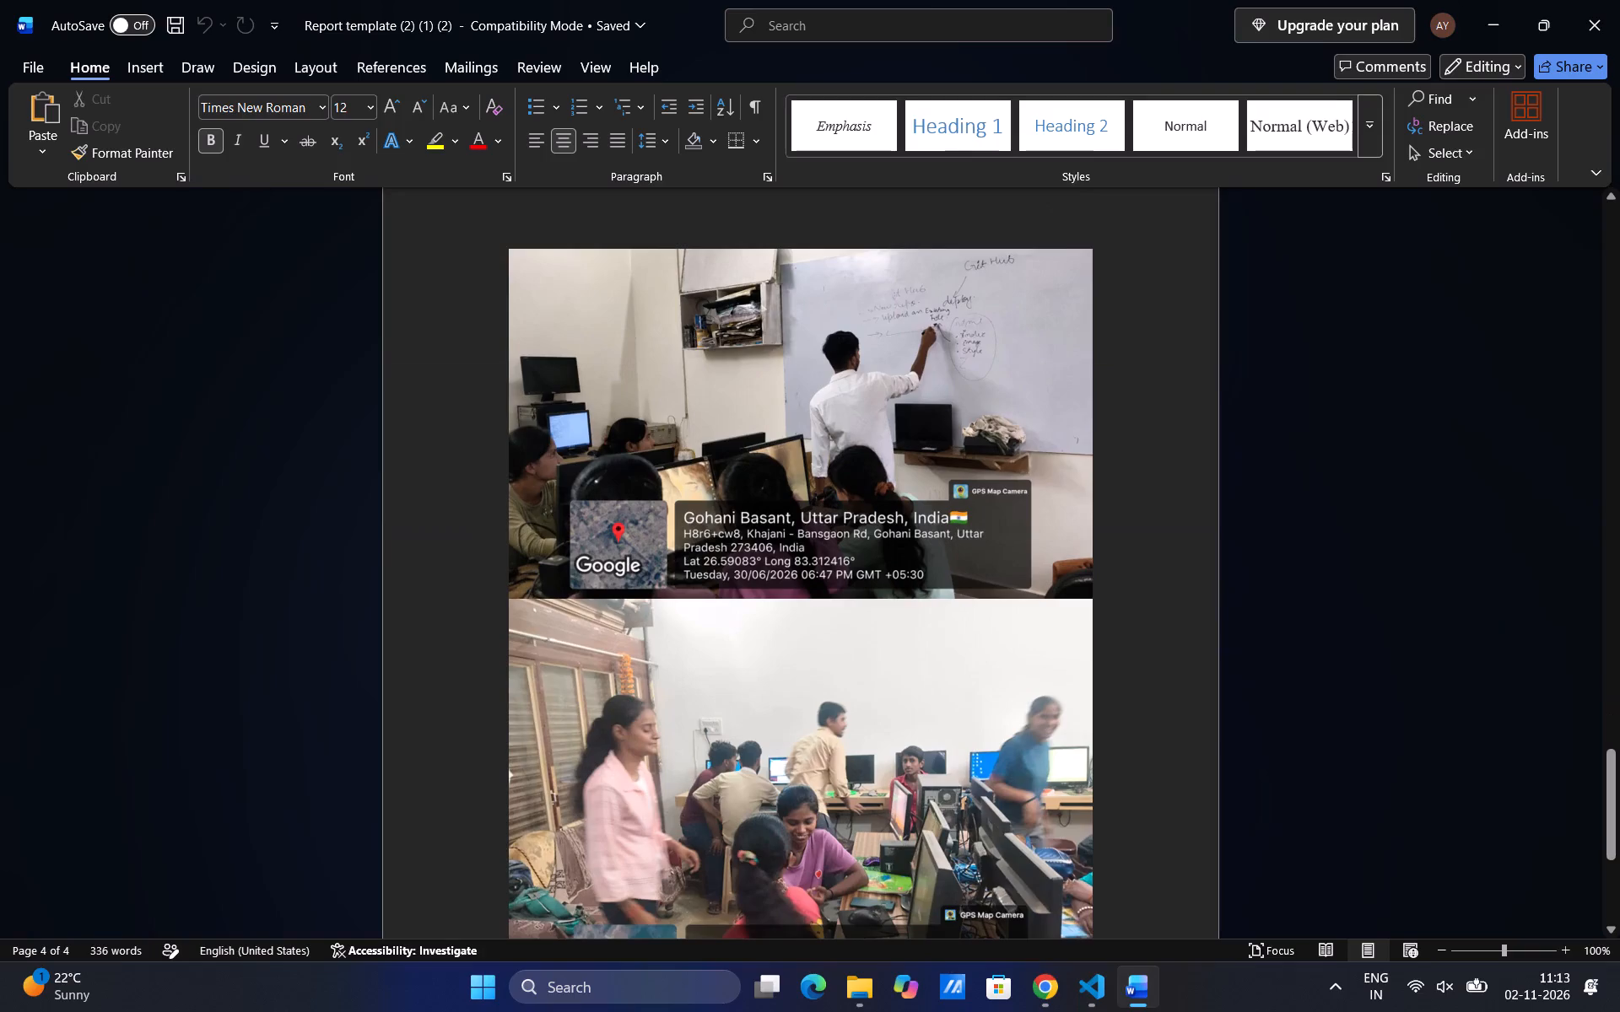
{"action": "scroll", "coordinate": [979, 512], "scroll_direction": "down", "scroll_amount": 3}
{"action": "scroll", "coordinate": [1115, 638], "scroll_direction": "down", "scroll_amount": 1}
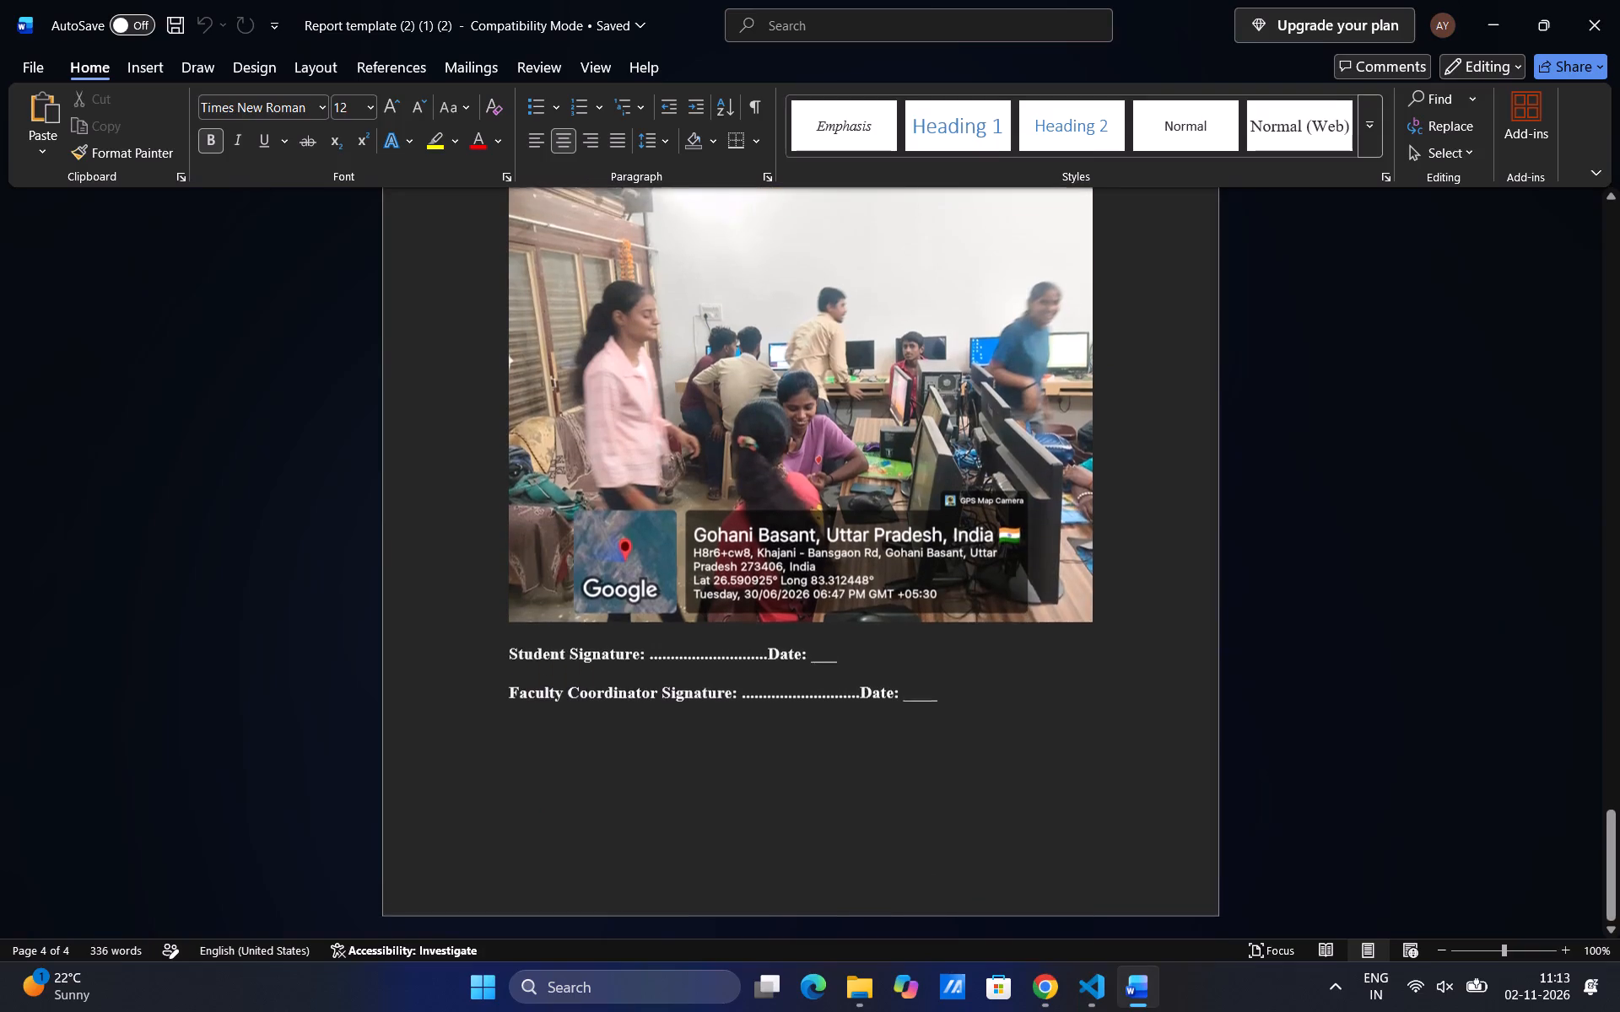
{"action": "scroll", "coordinate": [1115, 638], "scroll_direction": "up", "scroll_amount": 9}
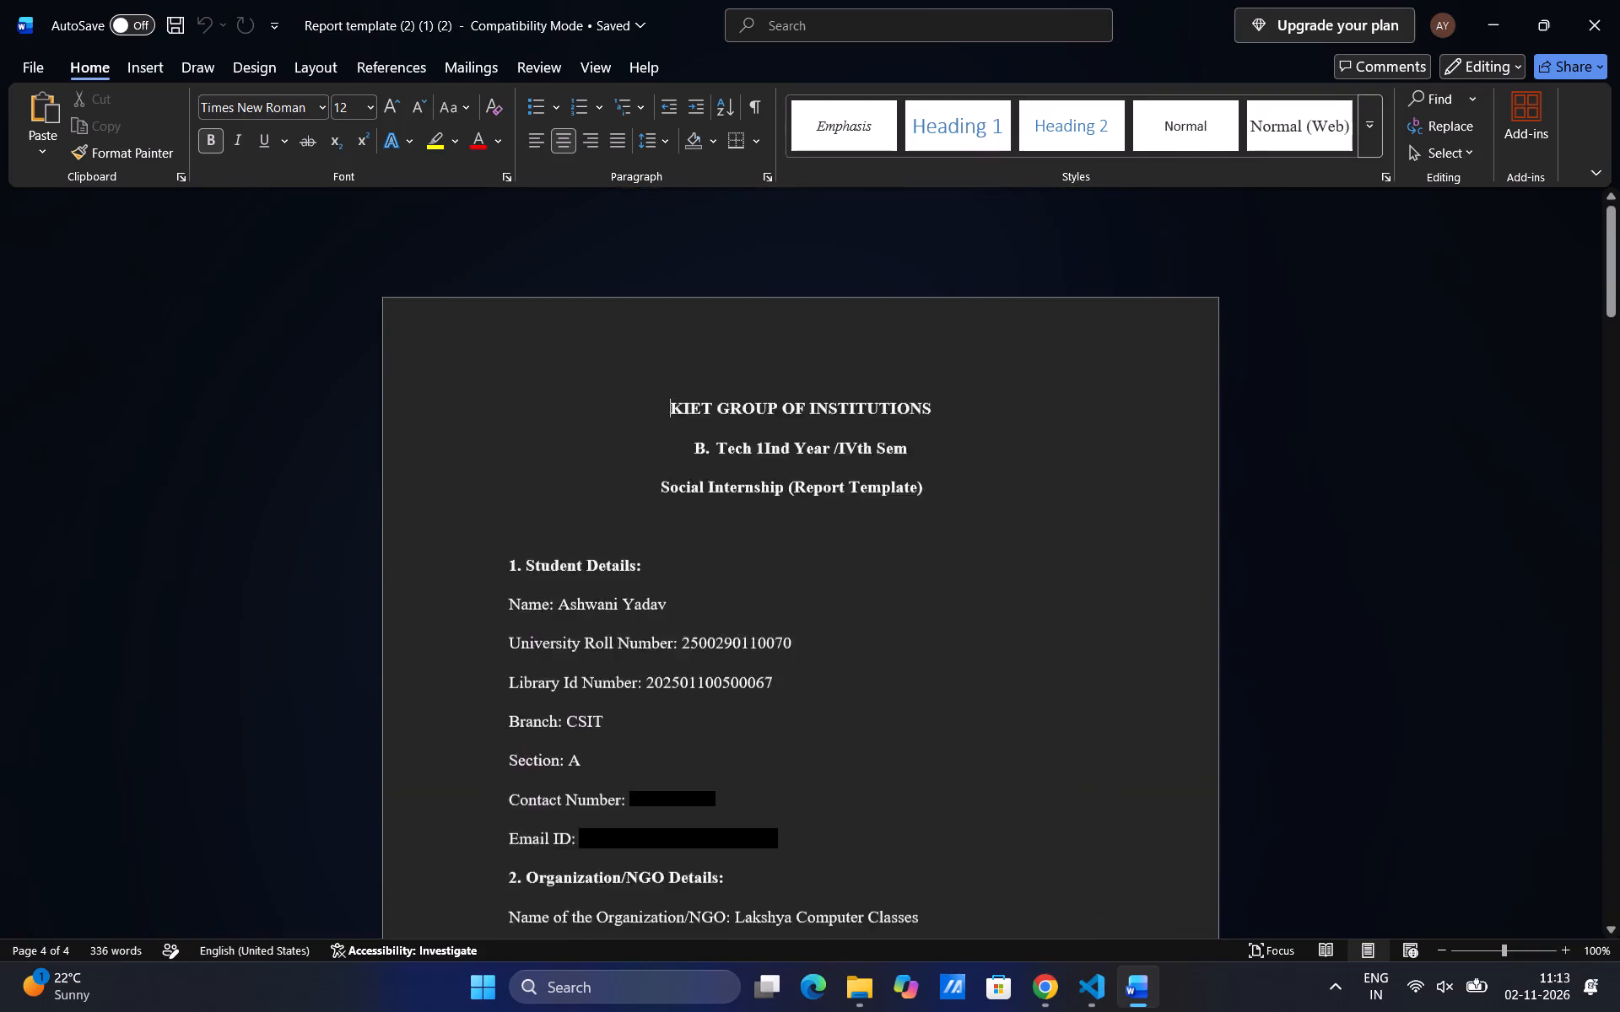
{"action": "scroll", "coordinate": [1115, 638], "scroll_direction": "up", "scroll_amount": 4}
{"action": "left_click", "coordinate": [1619, 0]}
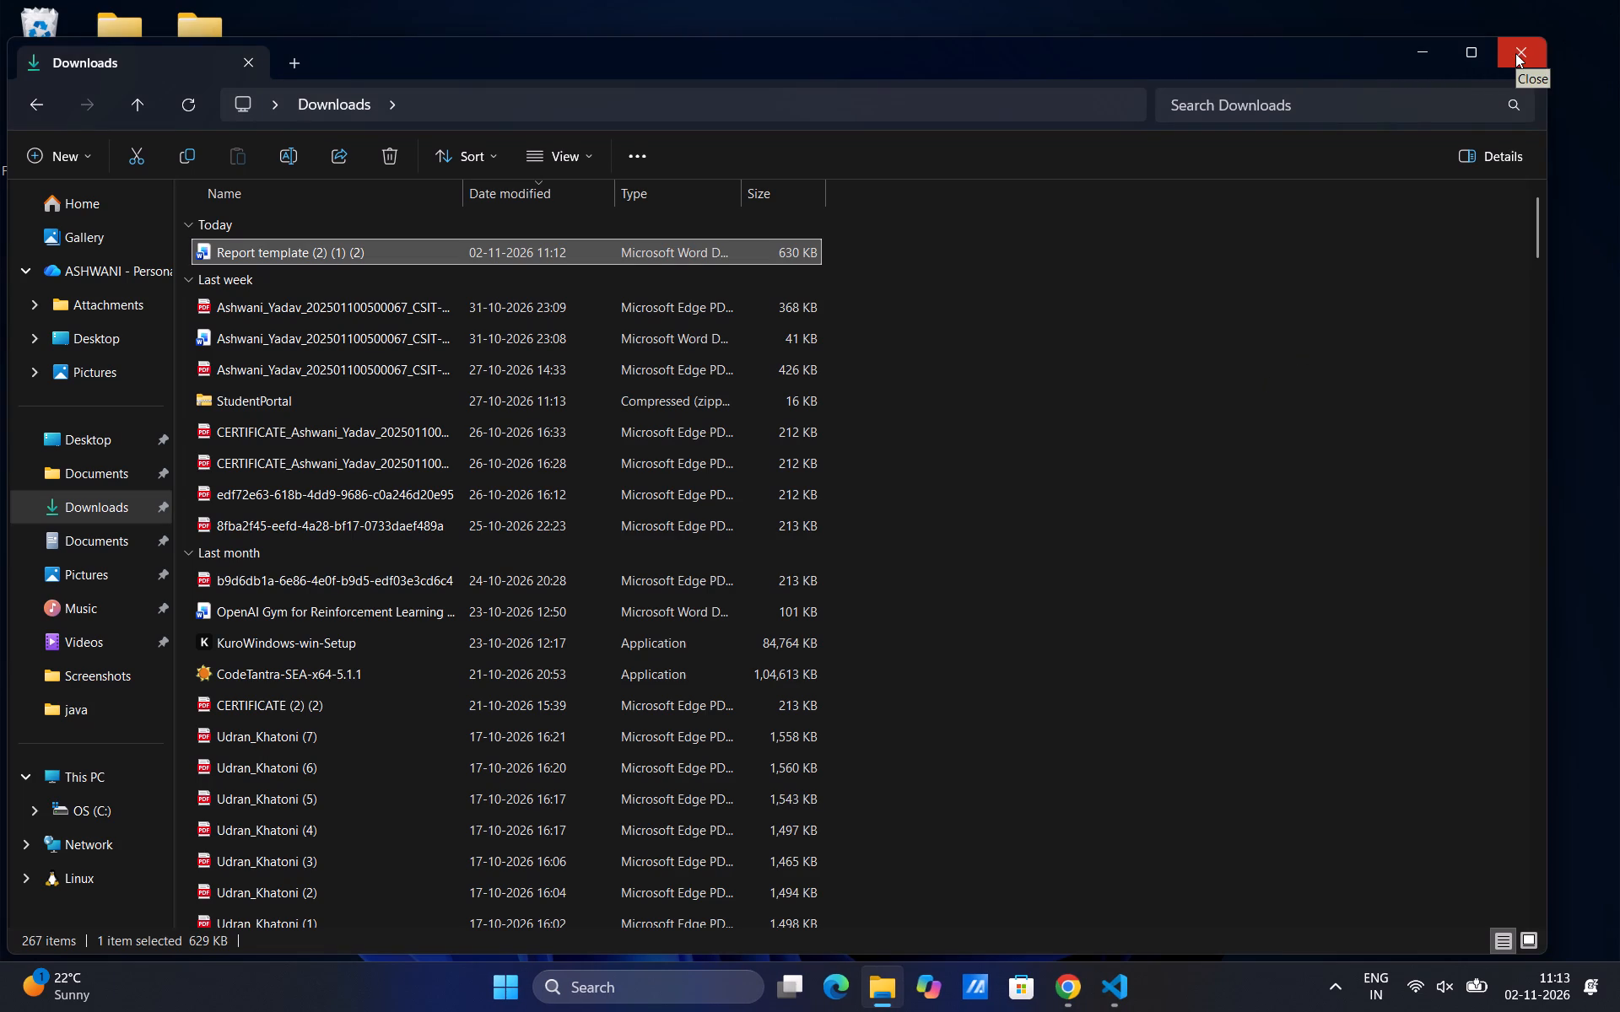
Rename the "Report template (2) (1) (2)" file as "Report_" followed by the student's underscore-separated name and "_2".
{"action": "right_click", "coordinate": [332, 248]}
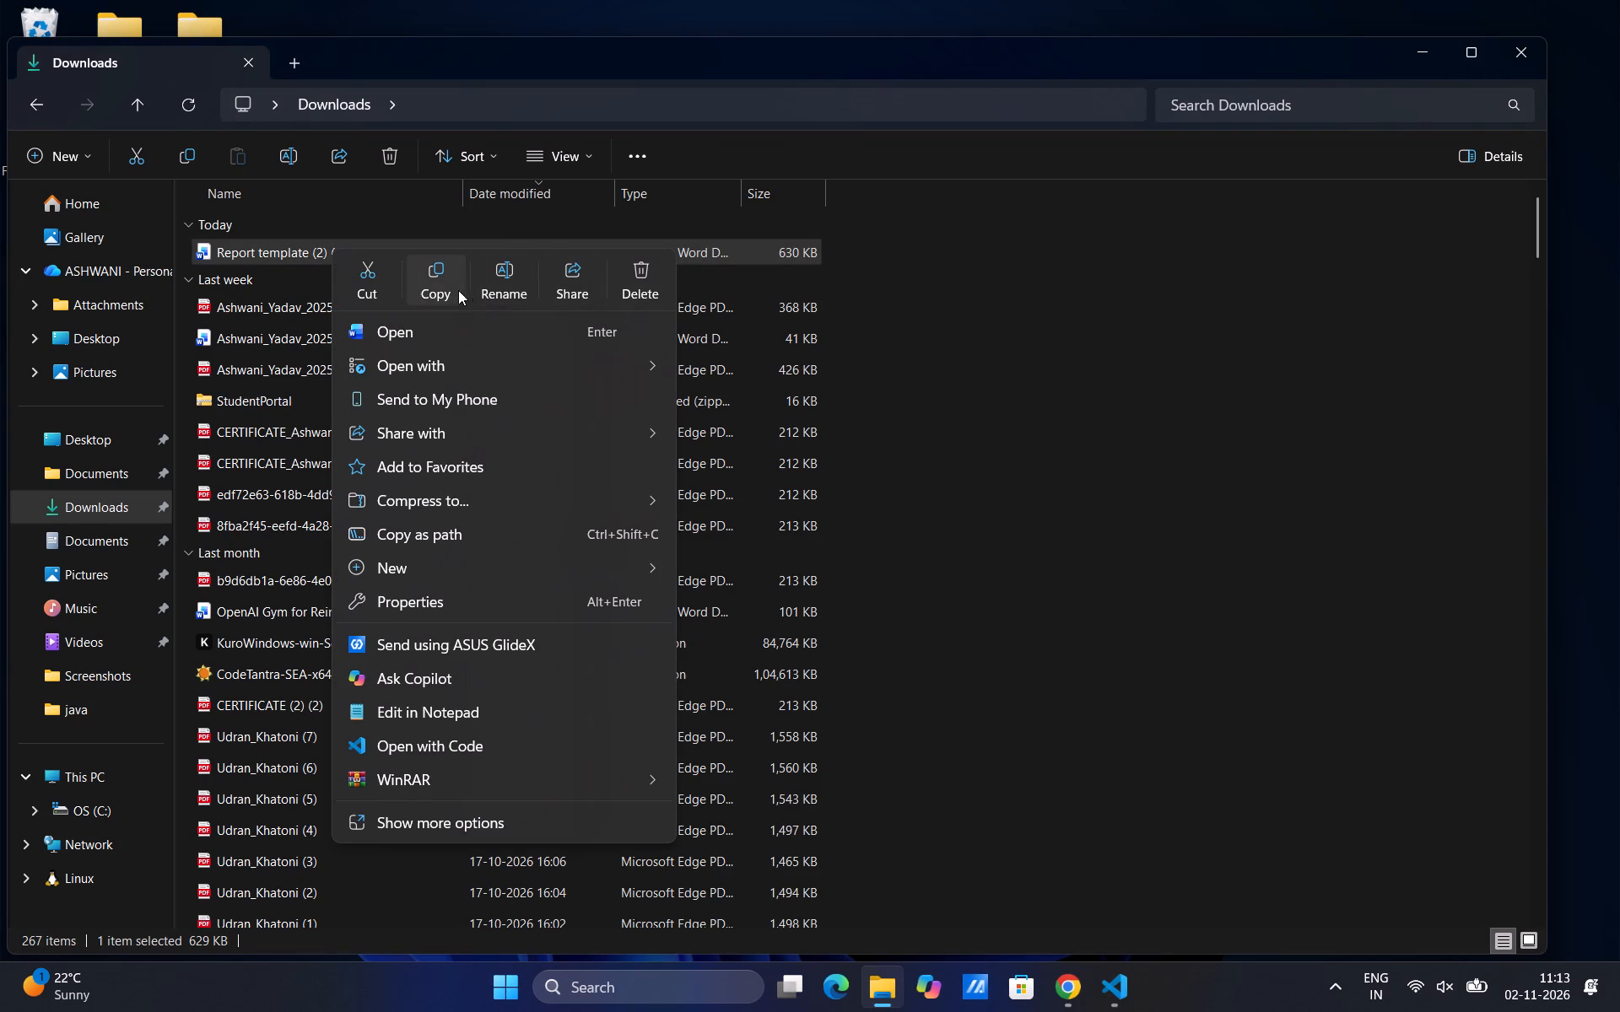
{"action": "left_click", "coordinate": [505, 291]}
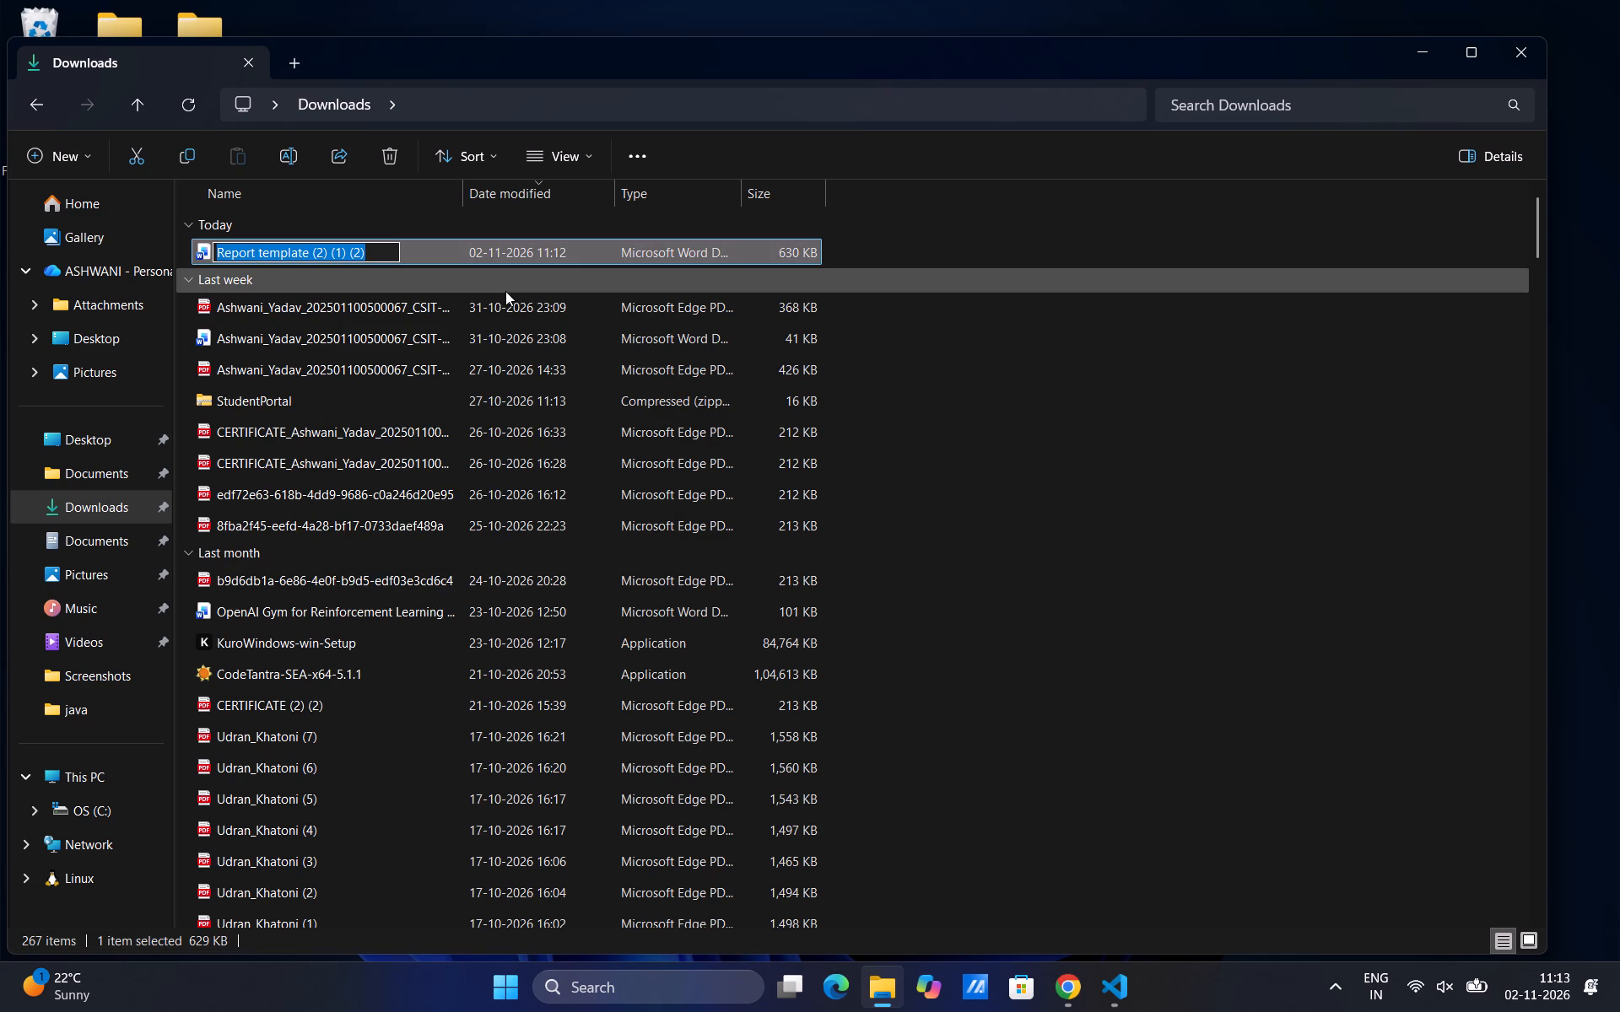
{"action": "left_click", "coordinate": [373, 256]}
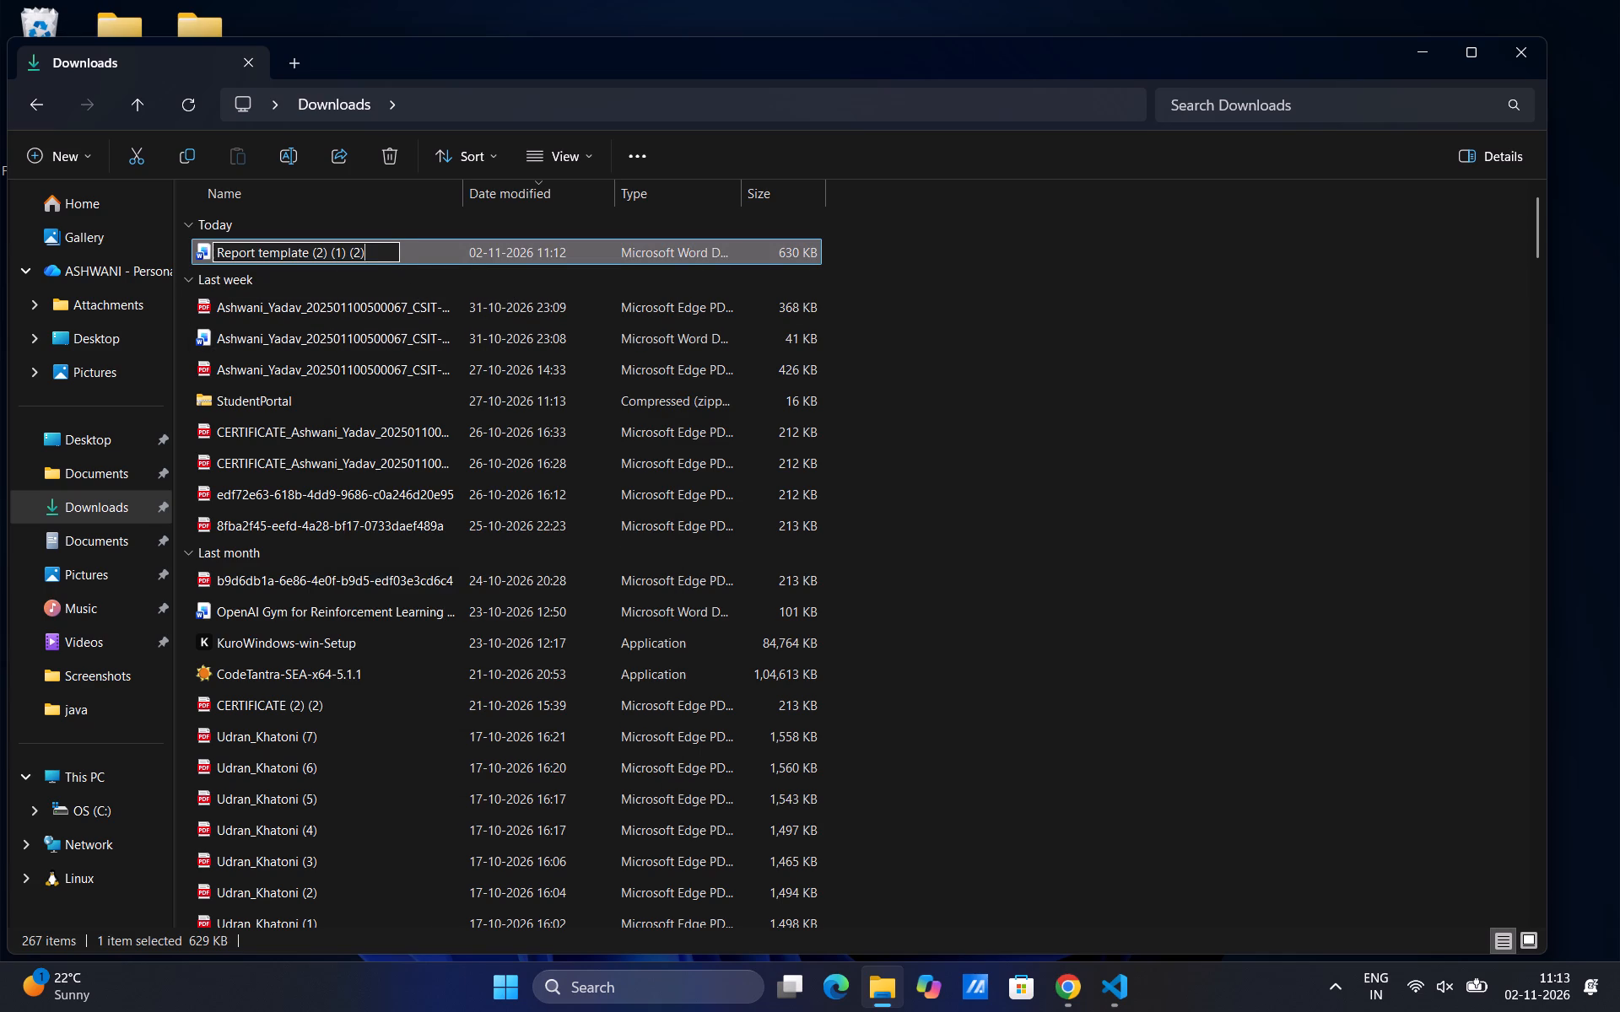
{"action": "key", "text": "BackSpace"}
{"action": "key", "text": "BackSpace"}
{"action": "key", "text": "BackSpace"}
{"action": "key", "text": "BackSpace"}
{"action": "key", "text": "BackSpace"}
{"action": "key", "text": "BackSpace"}
{"action": "key", "text": "BackSpace"}
{"action": "key", "text": "BackSpace"}
{"action": "key", "text": "BackSpace"}
{"action": "key", "text": "BackSpace"}
{"action": "key", "text": "BackSpace"}
{"action": "key", "text": "BackSpace"}
{"action": "key", "text": "BackSpace"}
{"action": "key", "text": "BackSpace"}
{"action": "key", "text": "BackSpace"}
{"action": "key", "text": "BackSpace"}
{"action": "key", "text": "BackSpace"}
{"action": "key", "text": "BackSpace"}
{"action": "key", "text": "BackSpace"}
{"action": "key", "text": "BackSpace"}
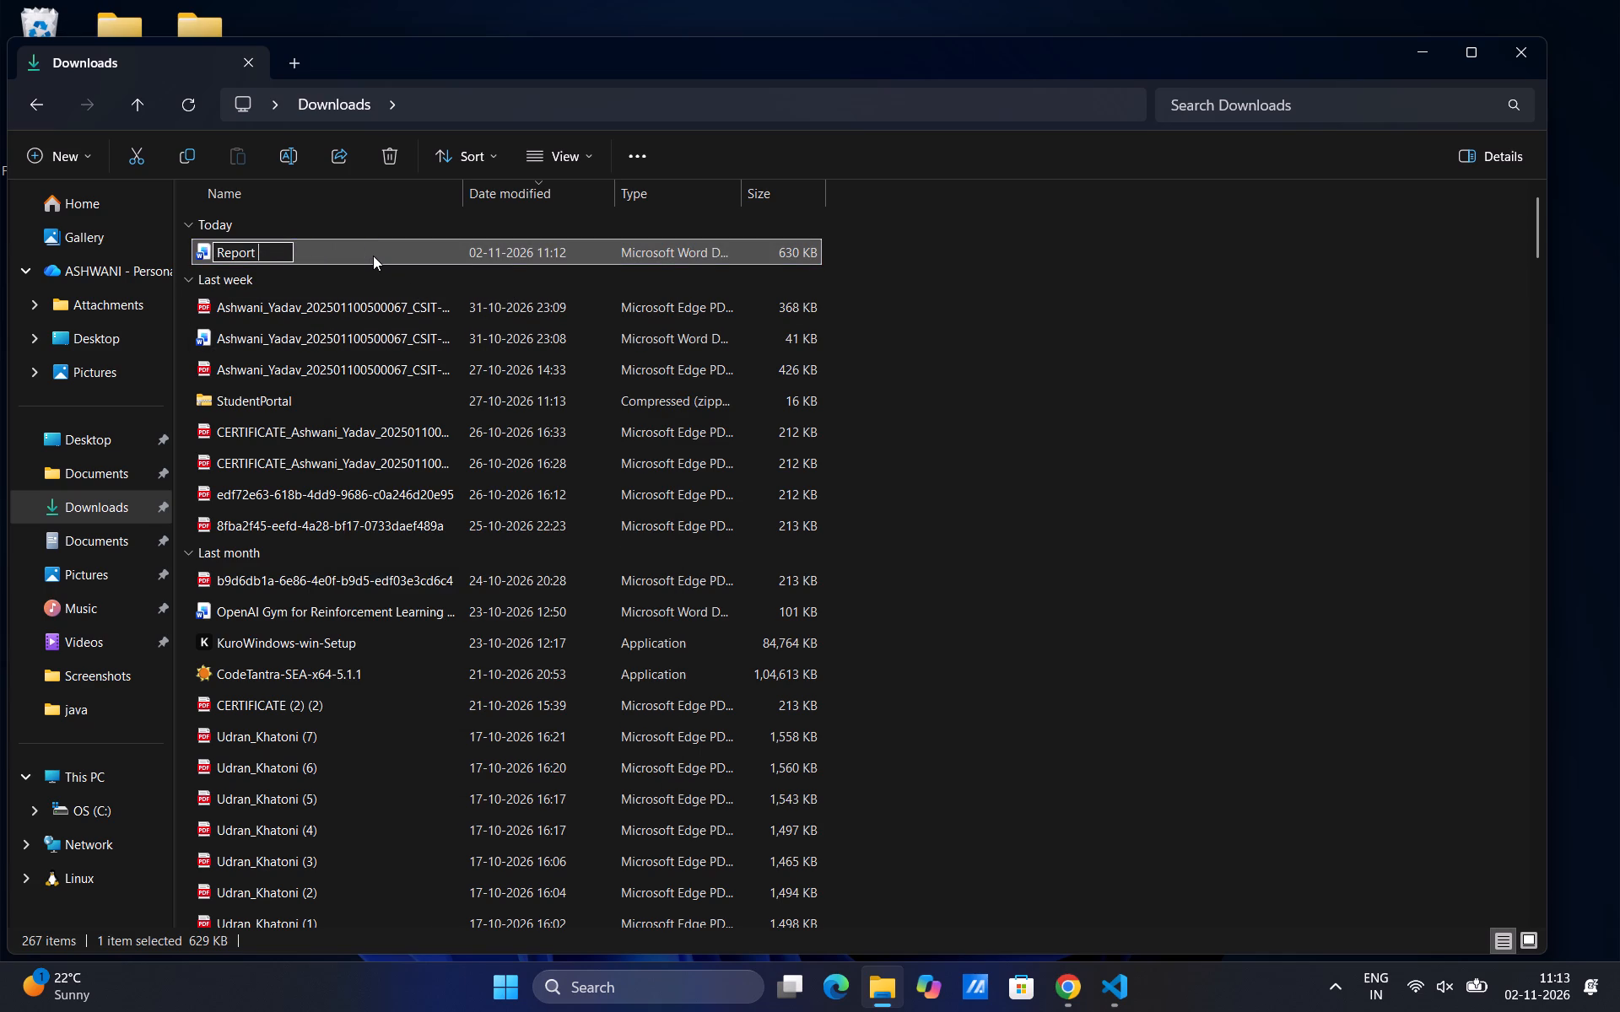
{"action": "key", "text": "BackSpace"}
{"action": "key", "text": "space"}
{"action": "key", "text": "BackSpace"}
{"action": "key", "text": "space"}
{"action": "key", "text": "BackSpace"}
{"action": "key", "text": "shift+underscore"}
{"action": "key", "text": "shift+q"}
{"action": "key", "text": "shift+BackSpace"}
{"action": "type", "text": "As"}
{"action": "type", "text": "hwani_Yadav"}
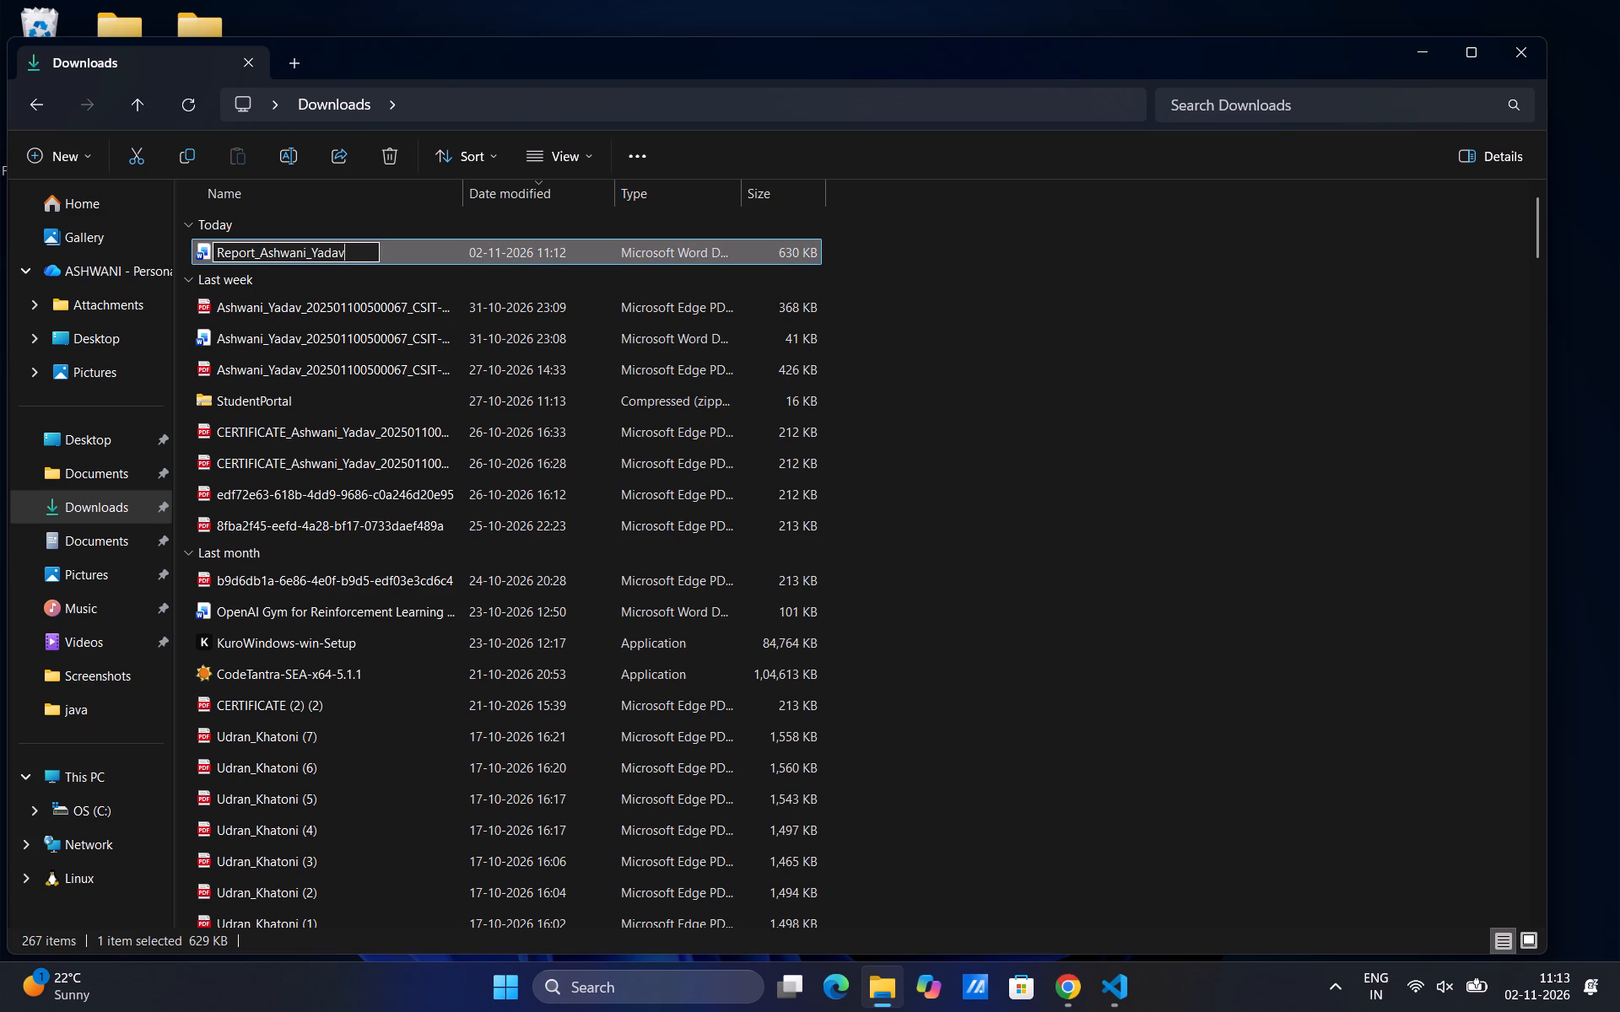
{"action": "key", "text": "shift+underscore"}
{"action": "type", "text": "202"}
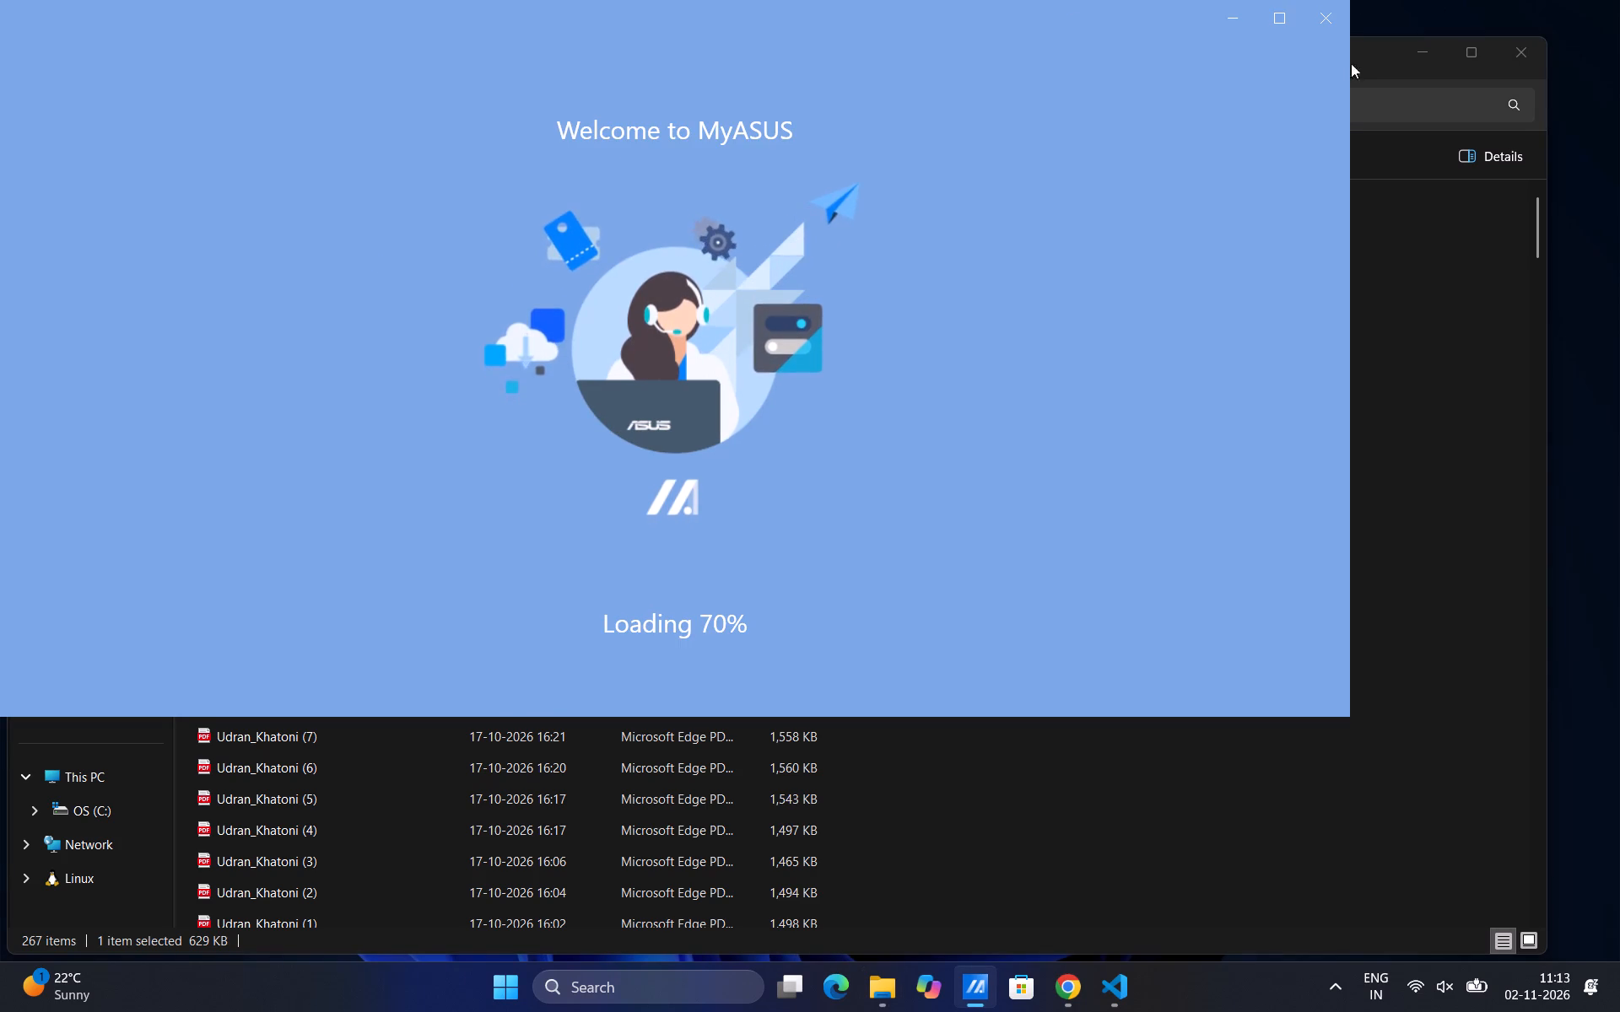
Close the MyASUS window to return to the Downloads folder.
{"action": "left_click", "coordinate": [1331, 16]}
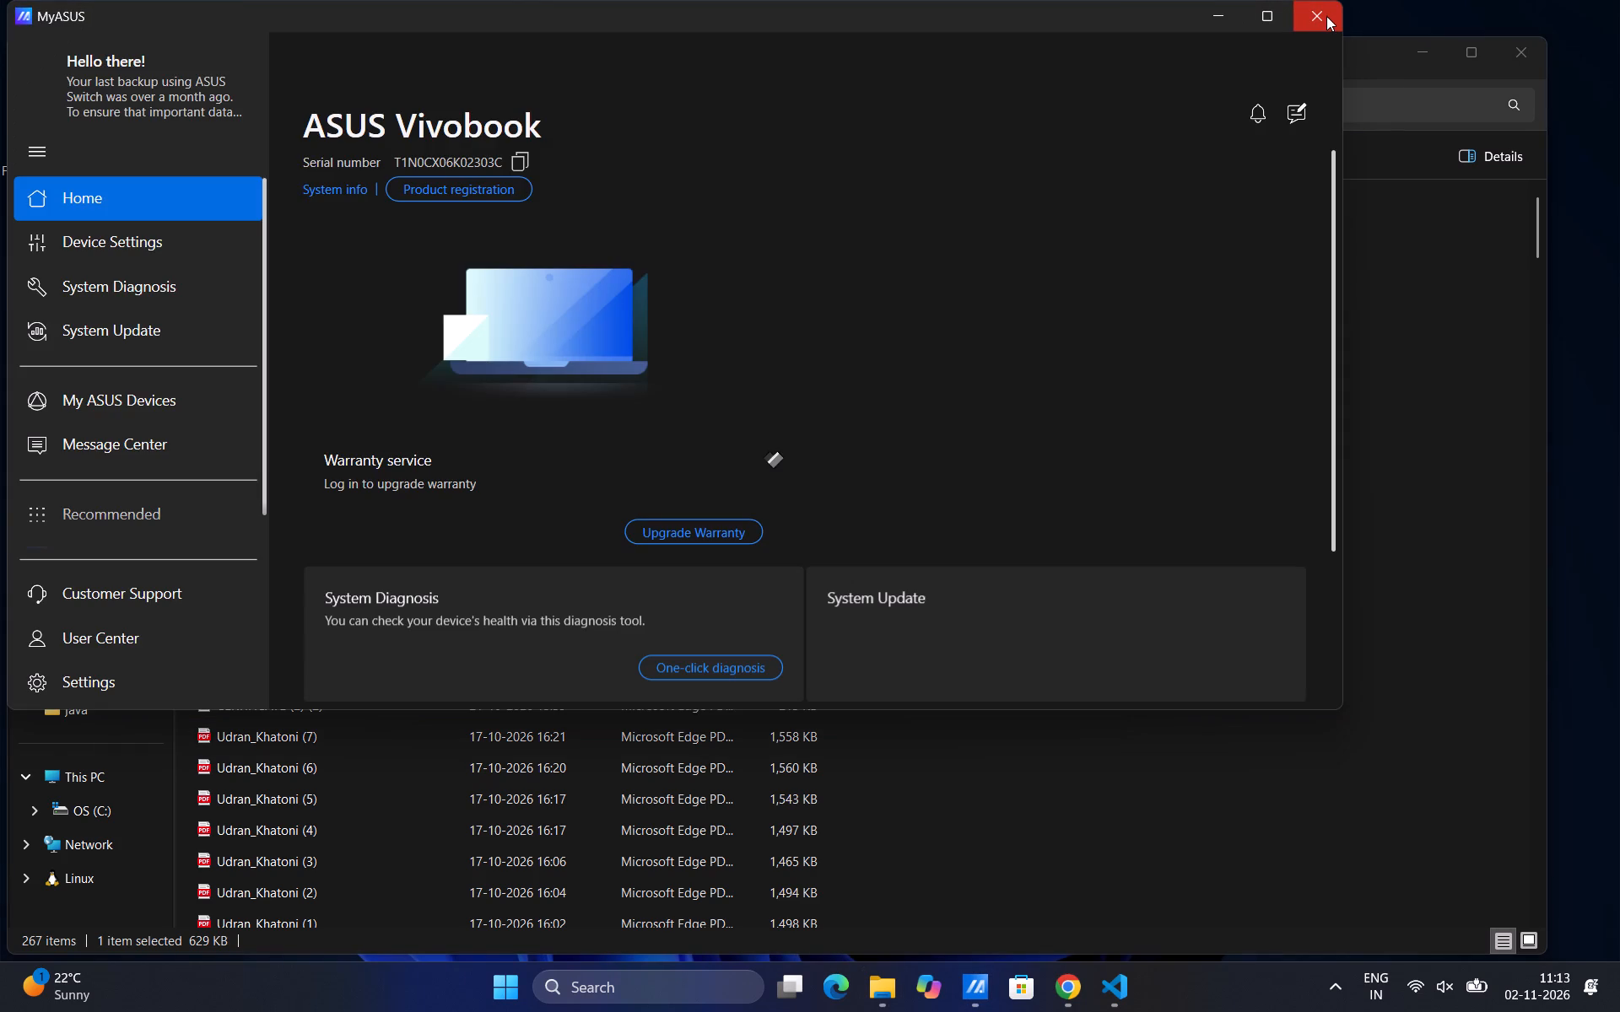
{"action": "left_click", "coordinate": [1320, 17]}
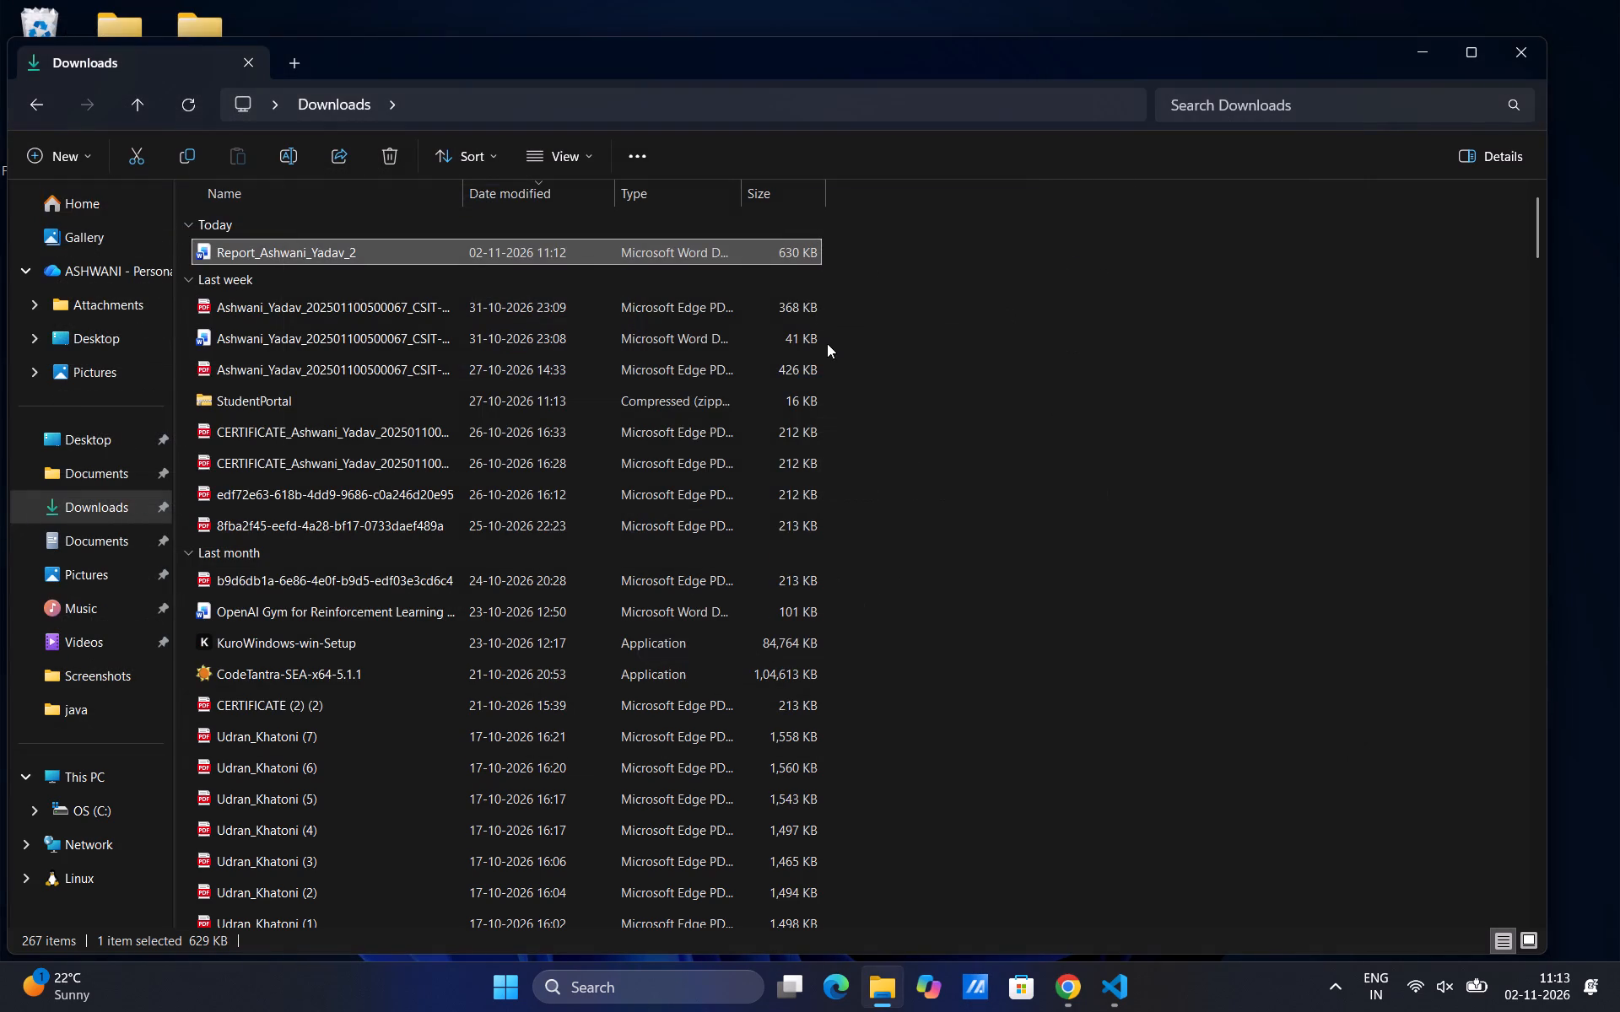
Extend the report's file name with the remaining digits of the student's library ID, followed by "_CSIT-3A".
{"action": "right_click", "coordinate": [382, 261]}
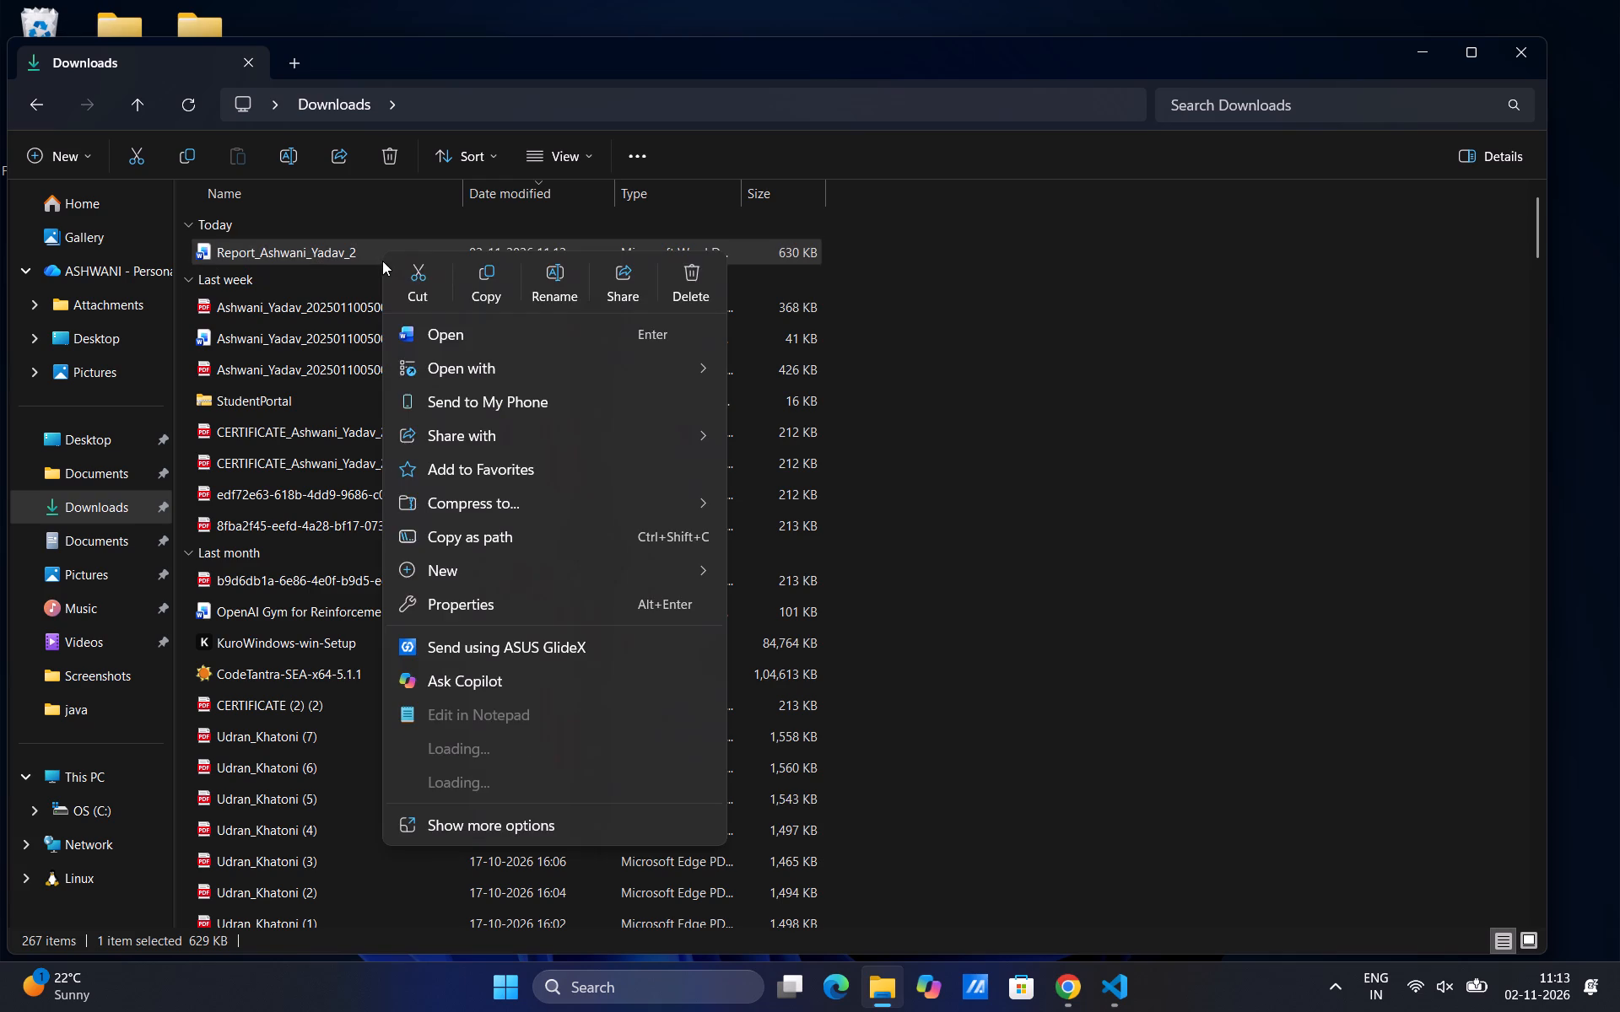
{"action": "left_click", "coordinate": [551, 282]}
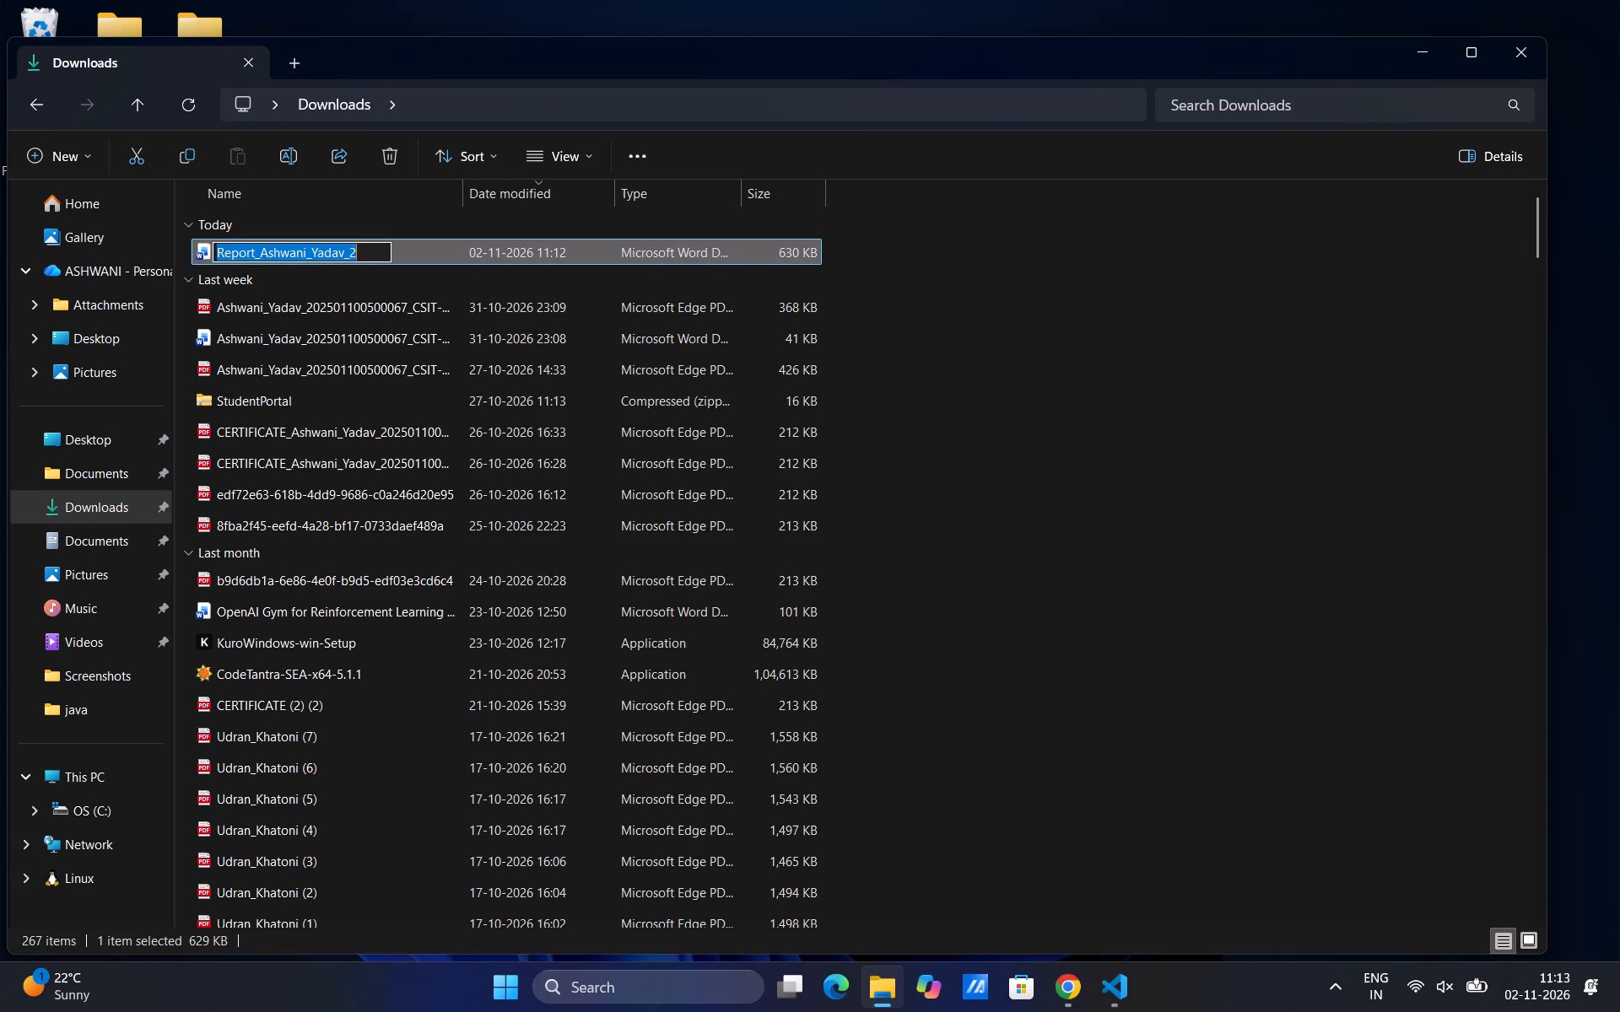
{"action": "left_click", "coordinate": [376, 245]}
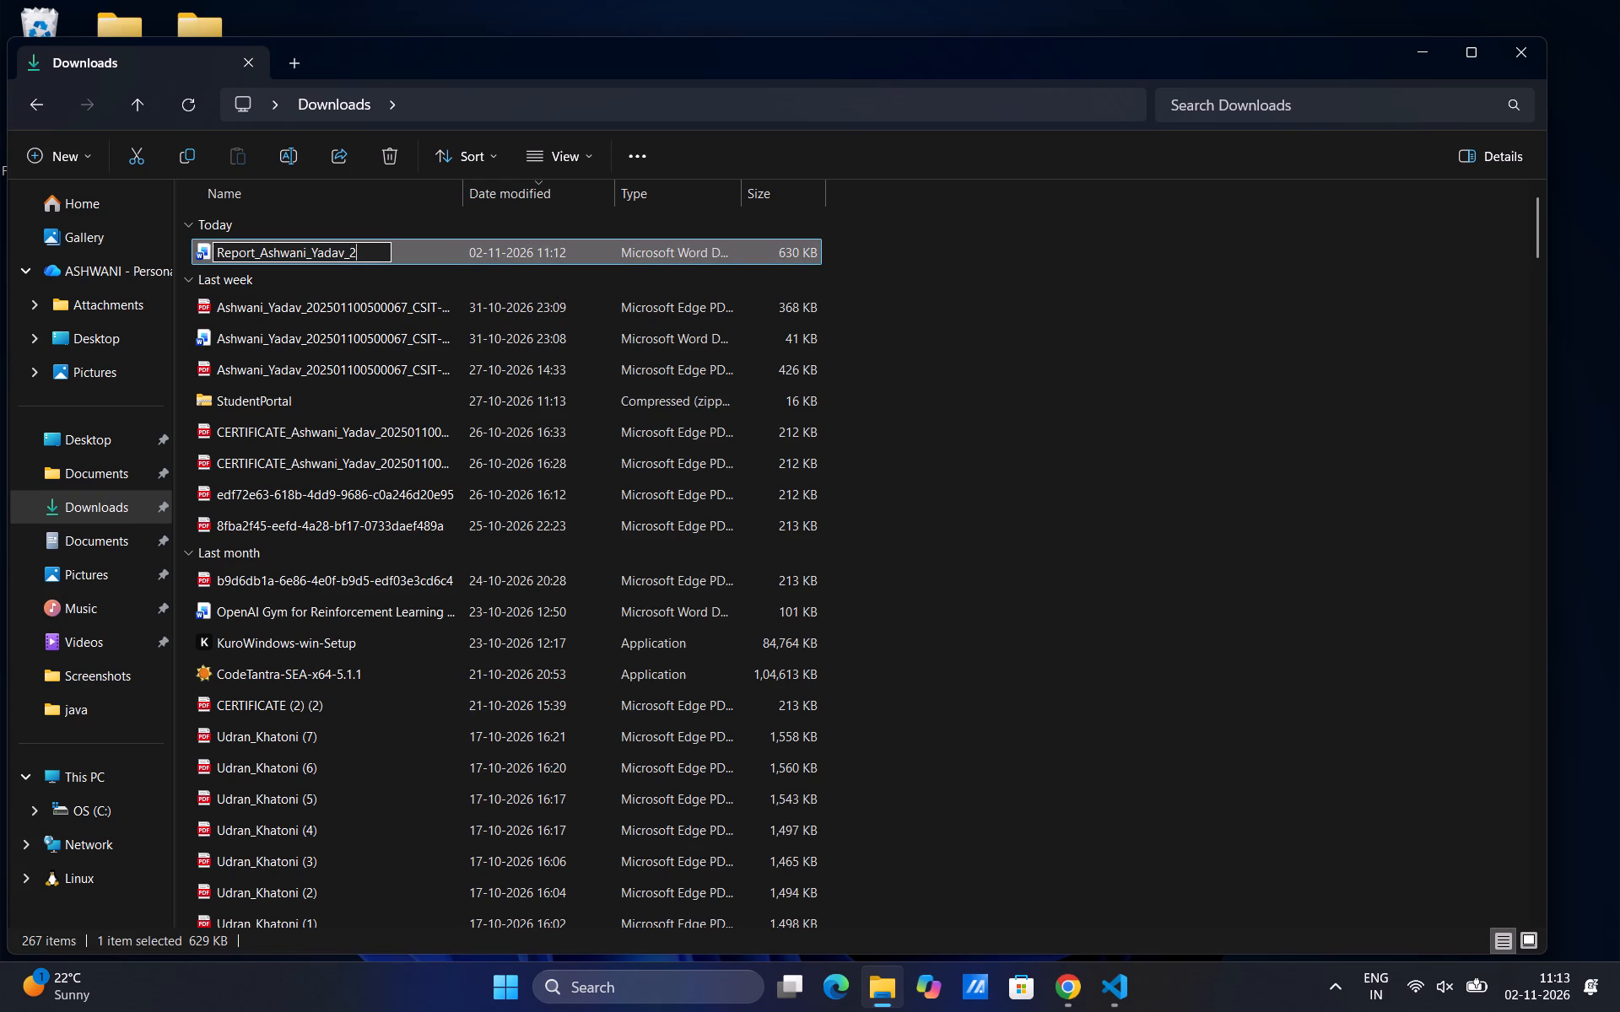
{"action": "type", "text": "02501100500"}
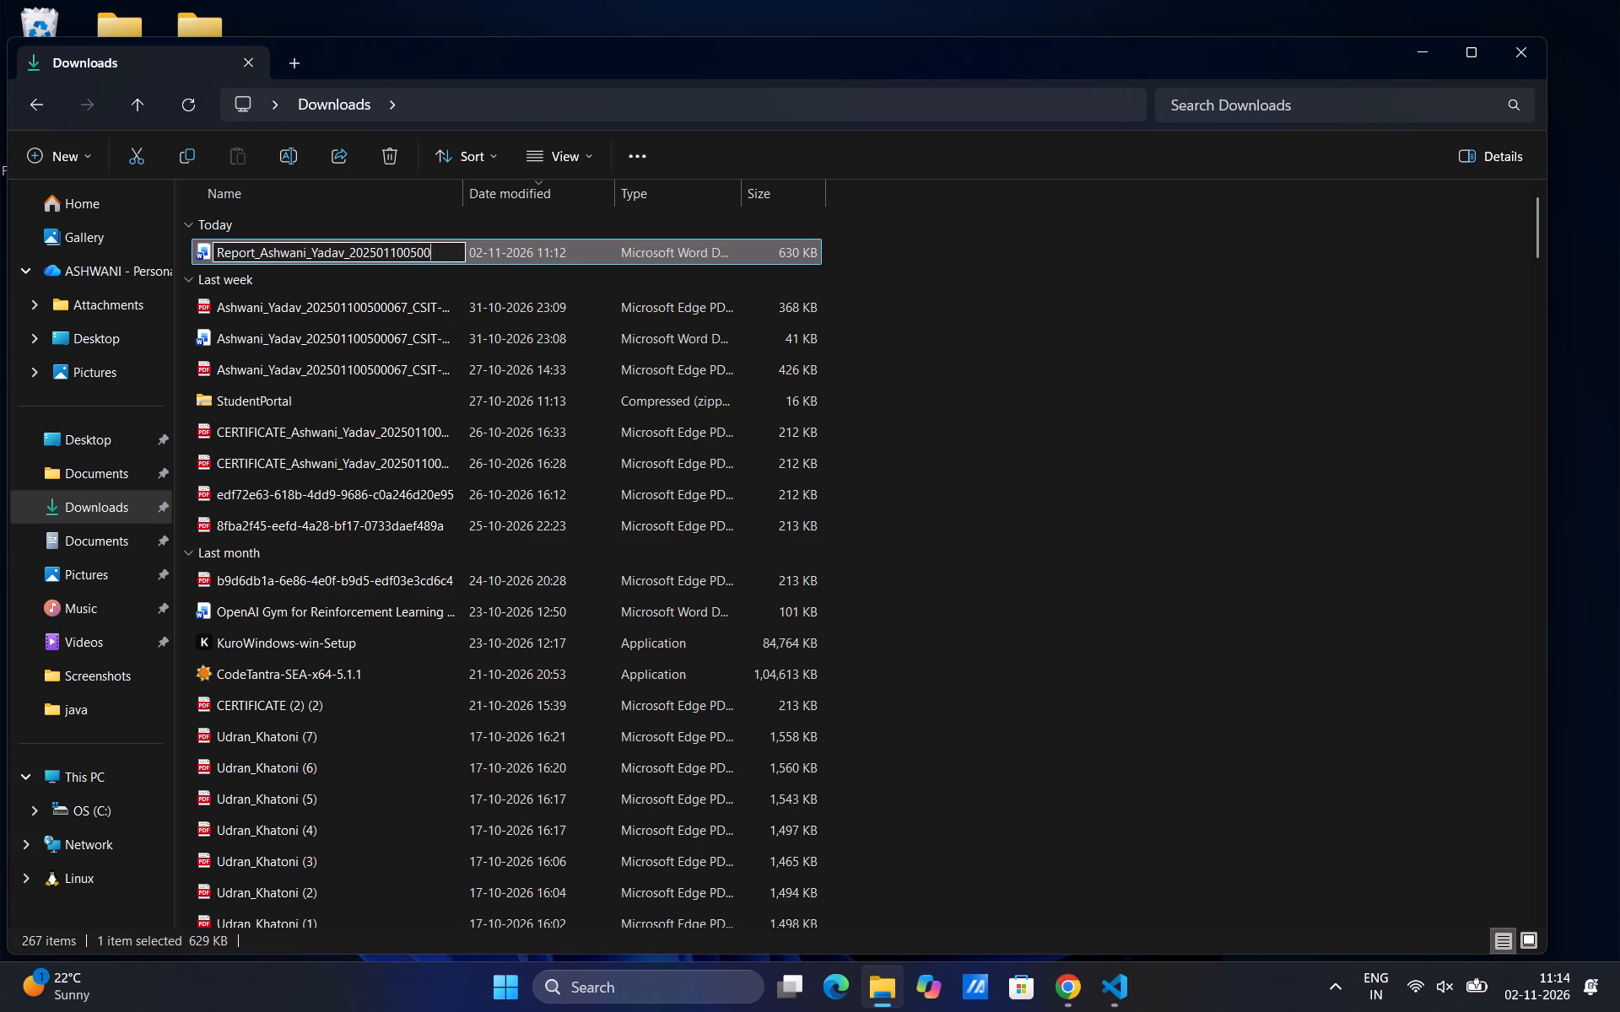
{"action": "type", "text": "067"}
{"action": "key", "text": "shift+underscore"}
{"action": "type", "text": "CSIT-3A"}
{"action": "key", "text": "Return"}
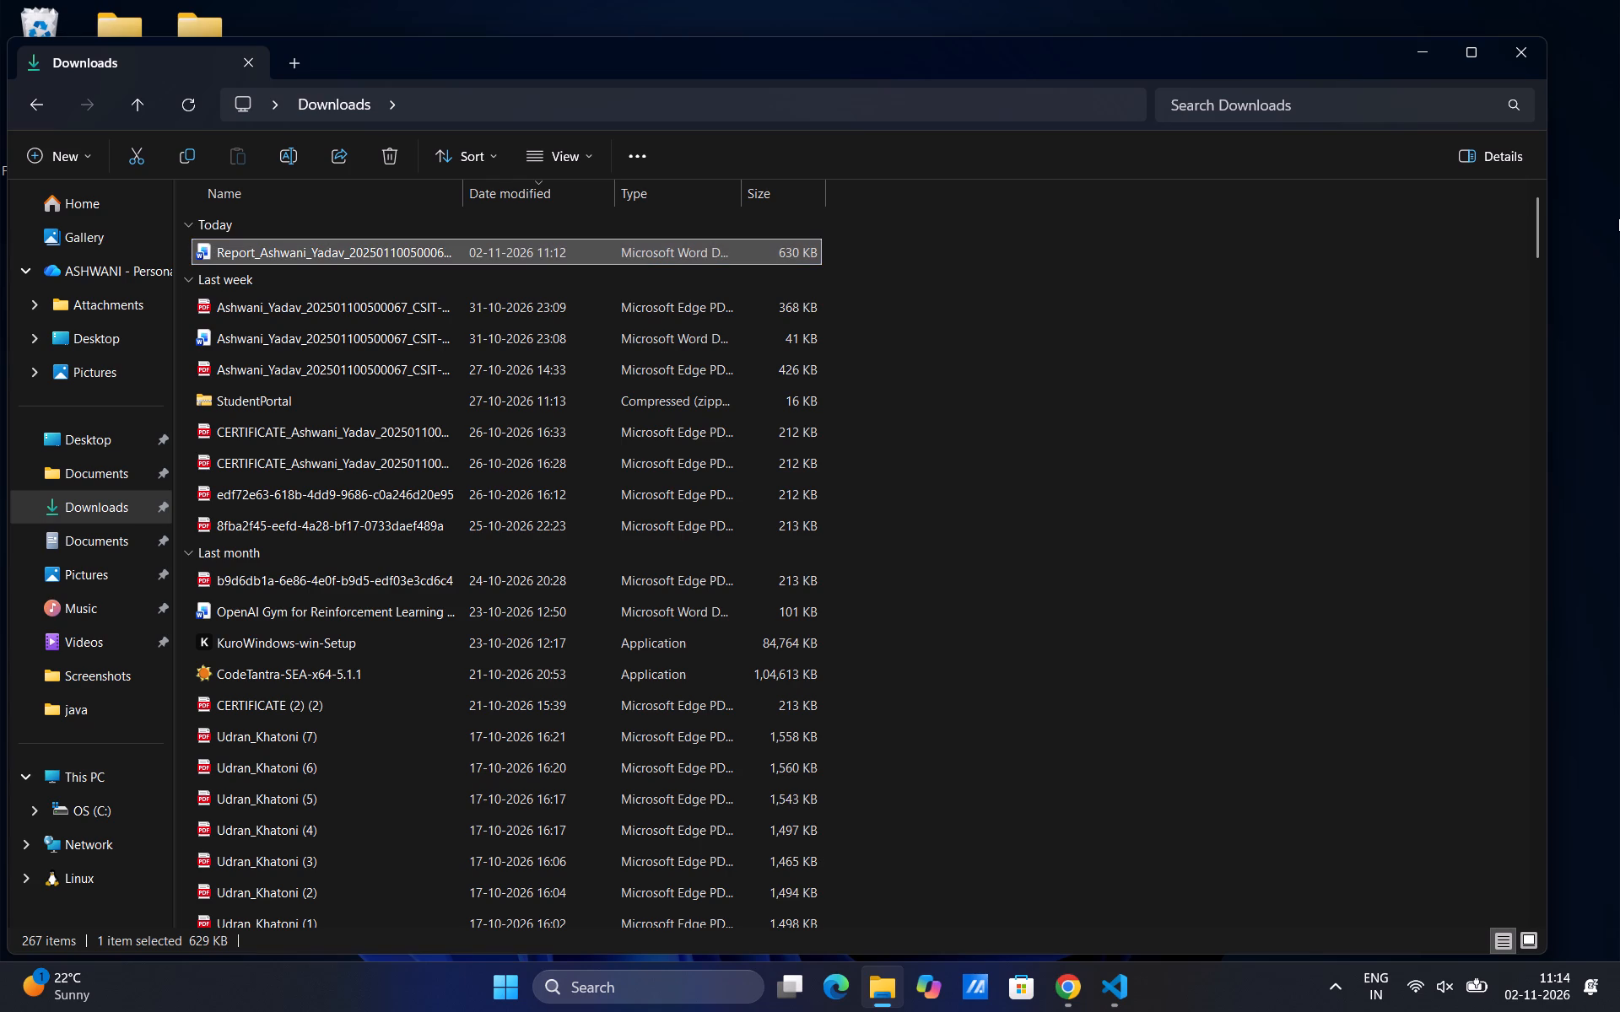
Open the renamed report from Downloads, check its attached photos and signature lines, and close it.
{"action": "double_click", "coordinate": [430, 250]}
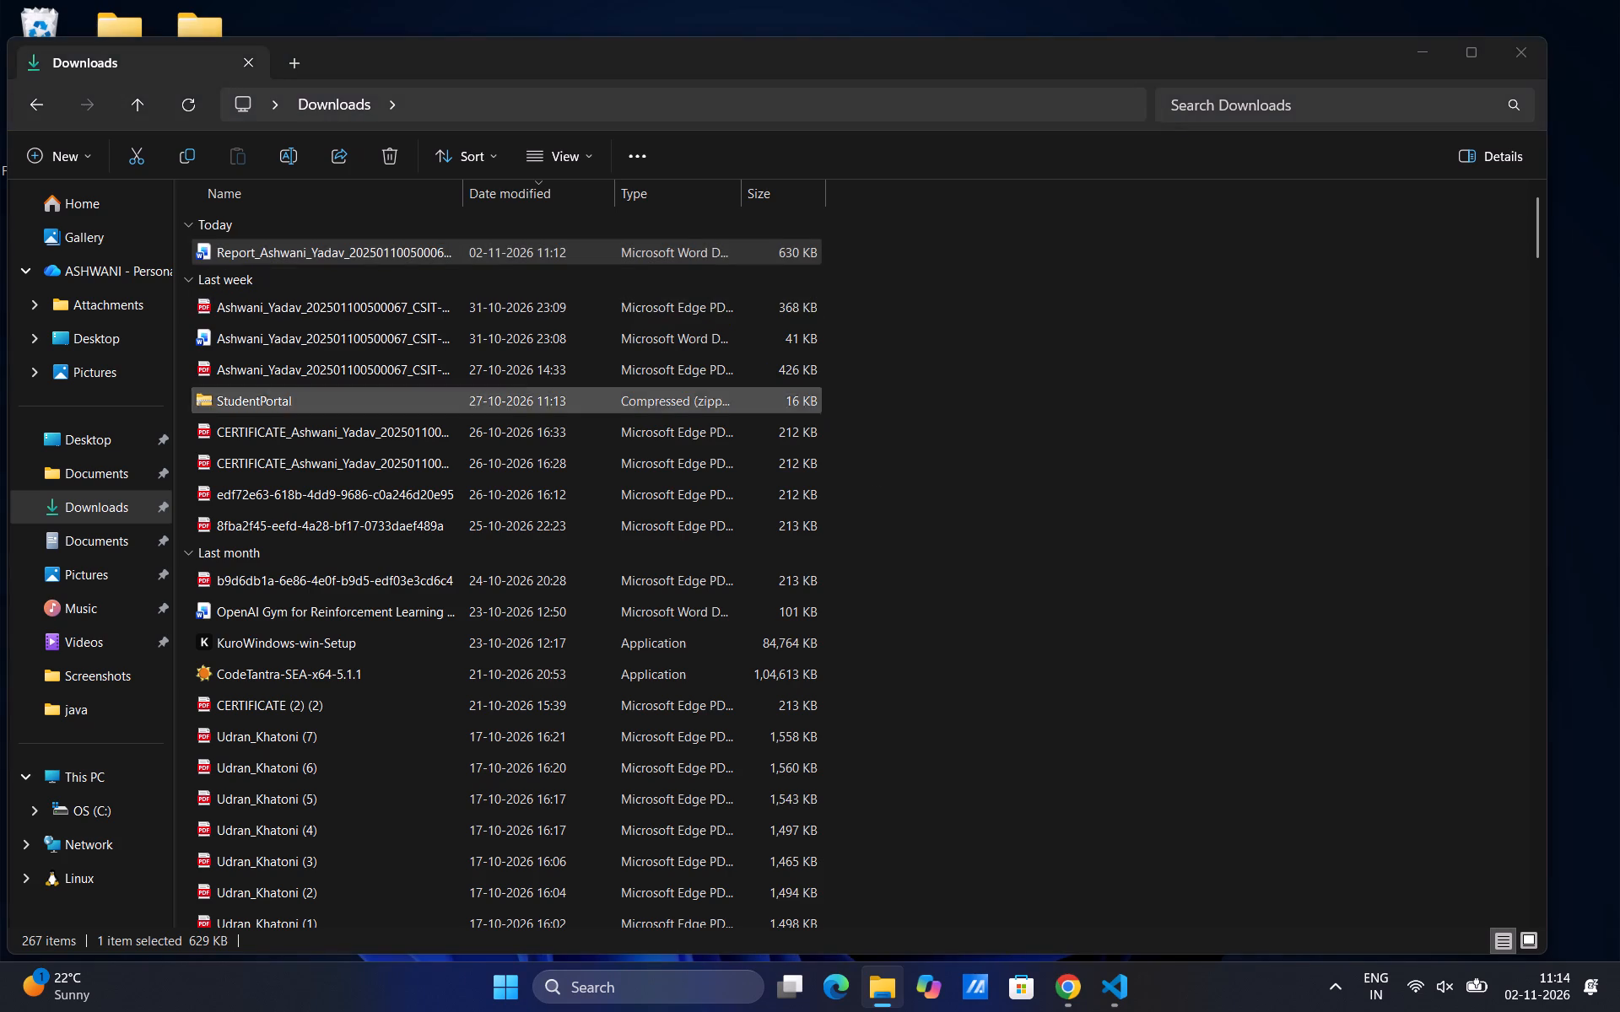
{"action": "scroll", "coordinate": [856, 616], "scroll_direction": "down", "scroll_amount": 13}
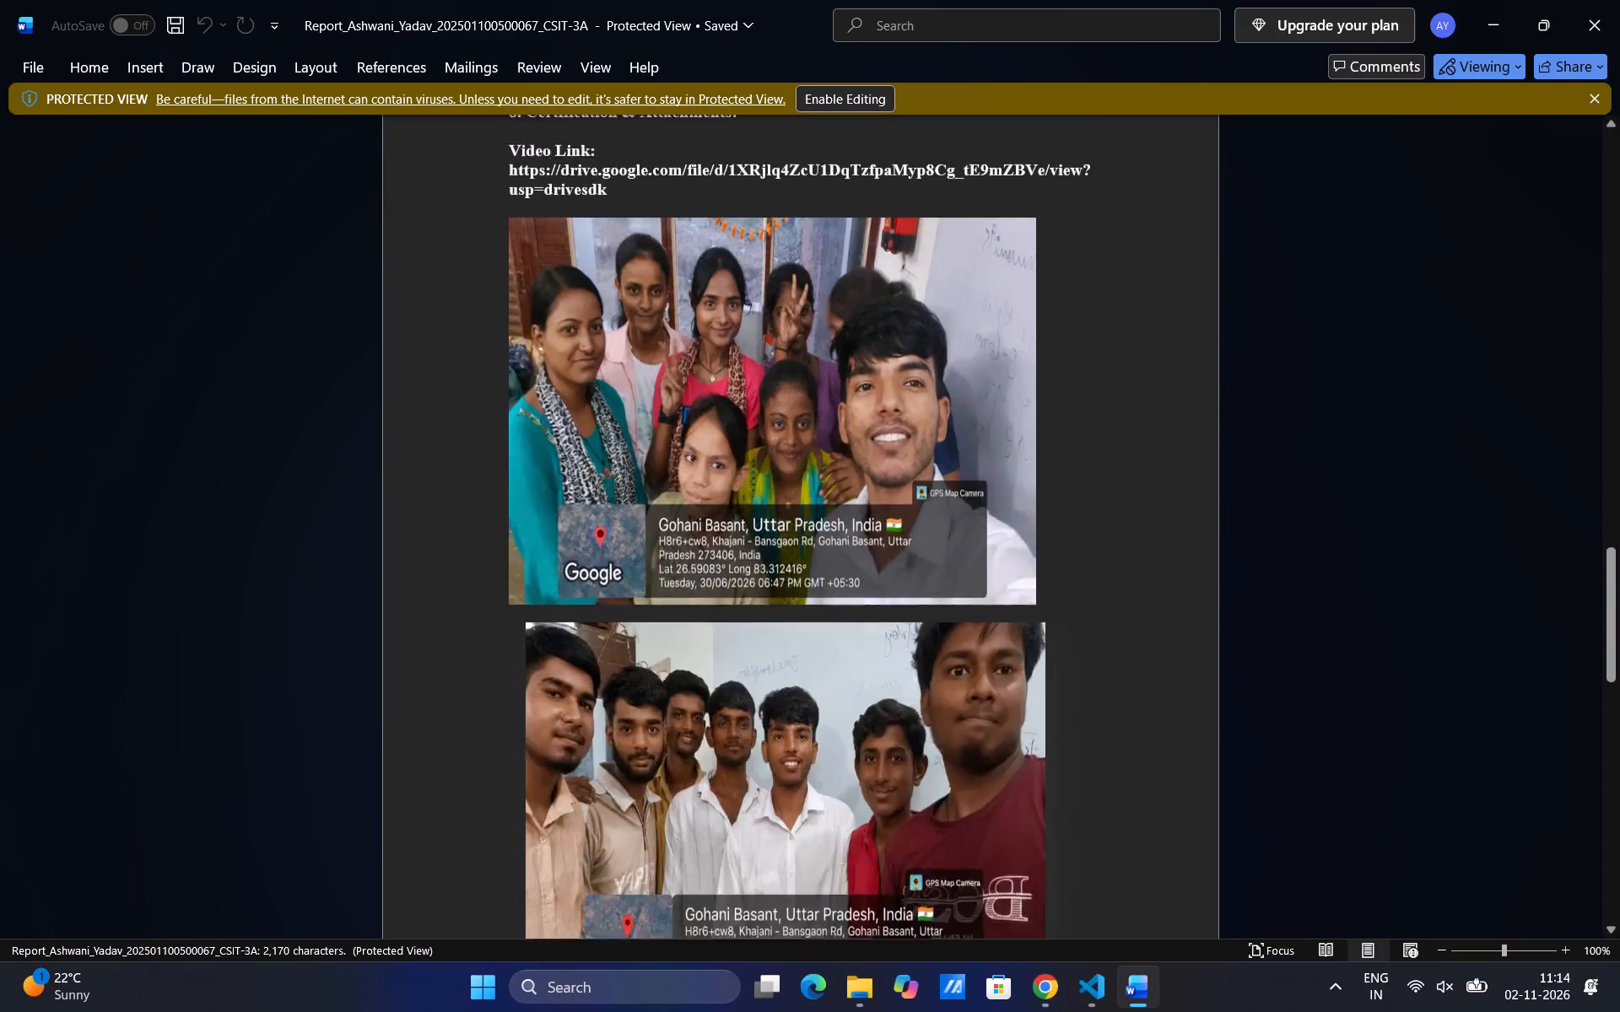
{"action": "scroll", "coordinate": [856, 616], "scroll_direction": "down", "scroll_amount": 6}
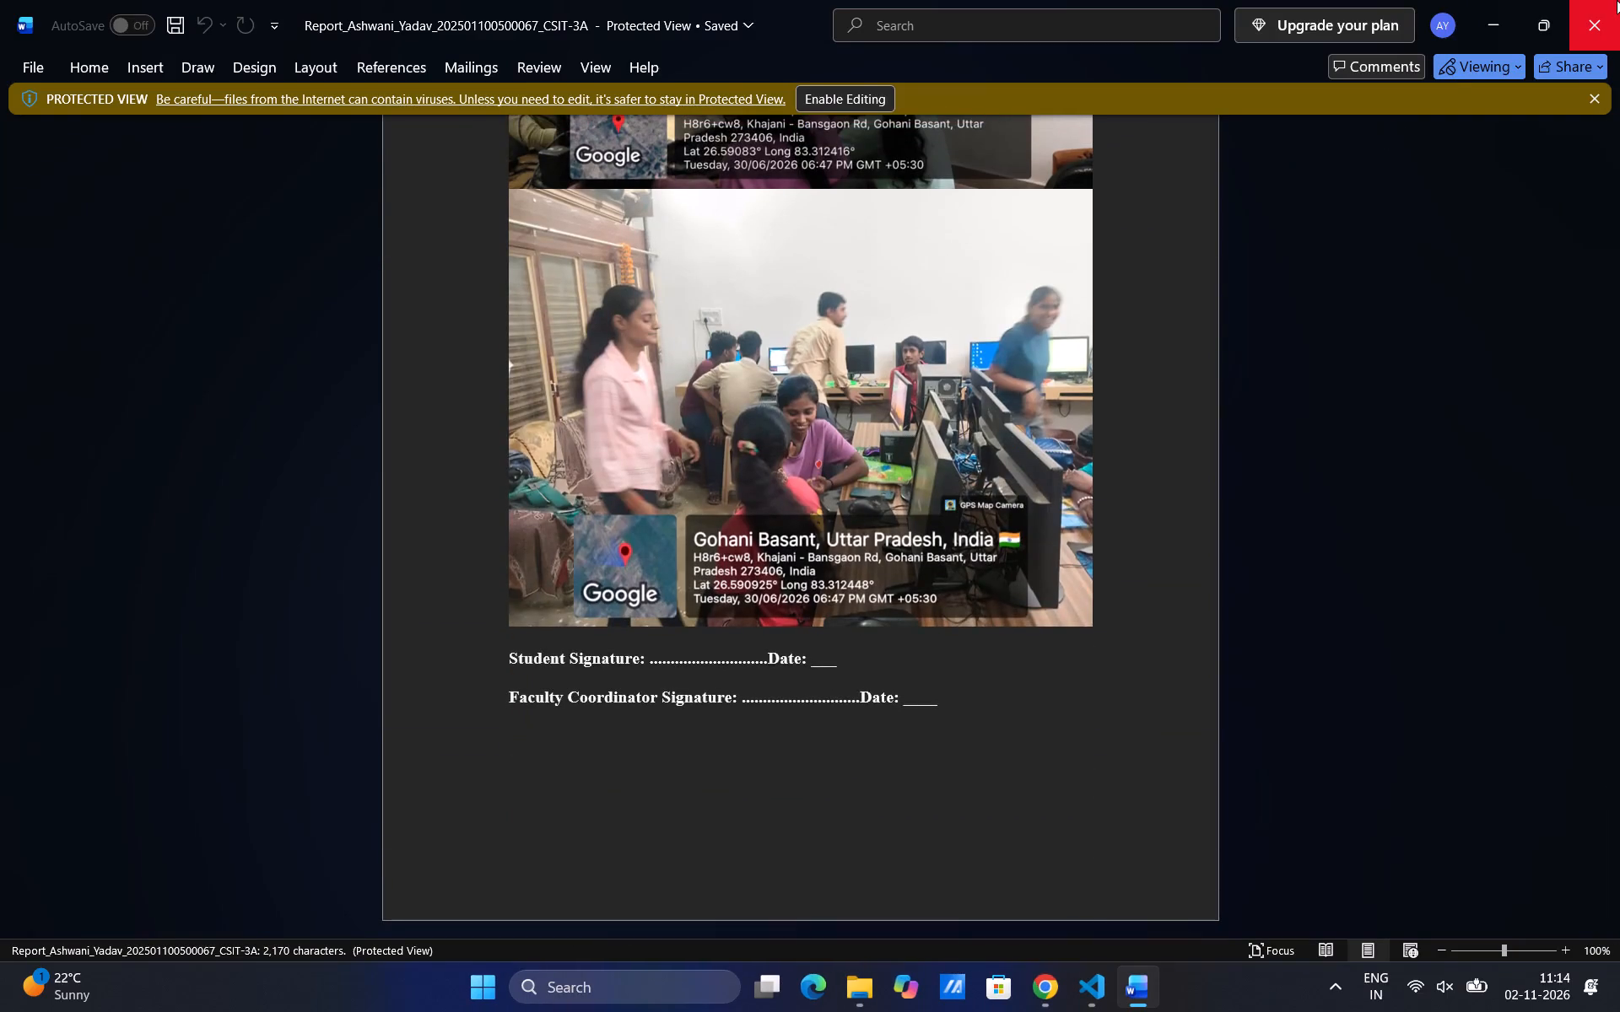
{"action": "left_click", "coordinate": [1617, 0]}
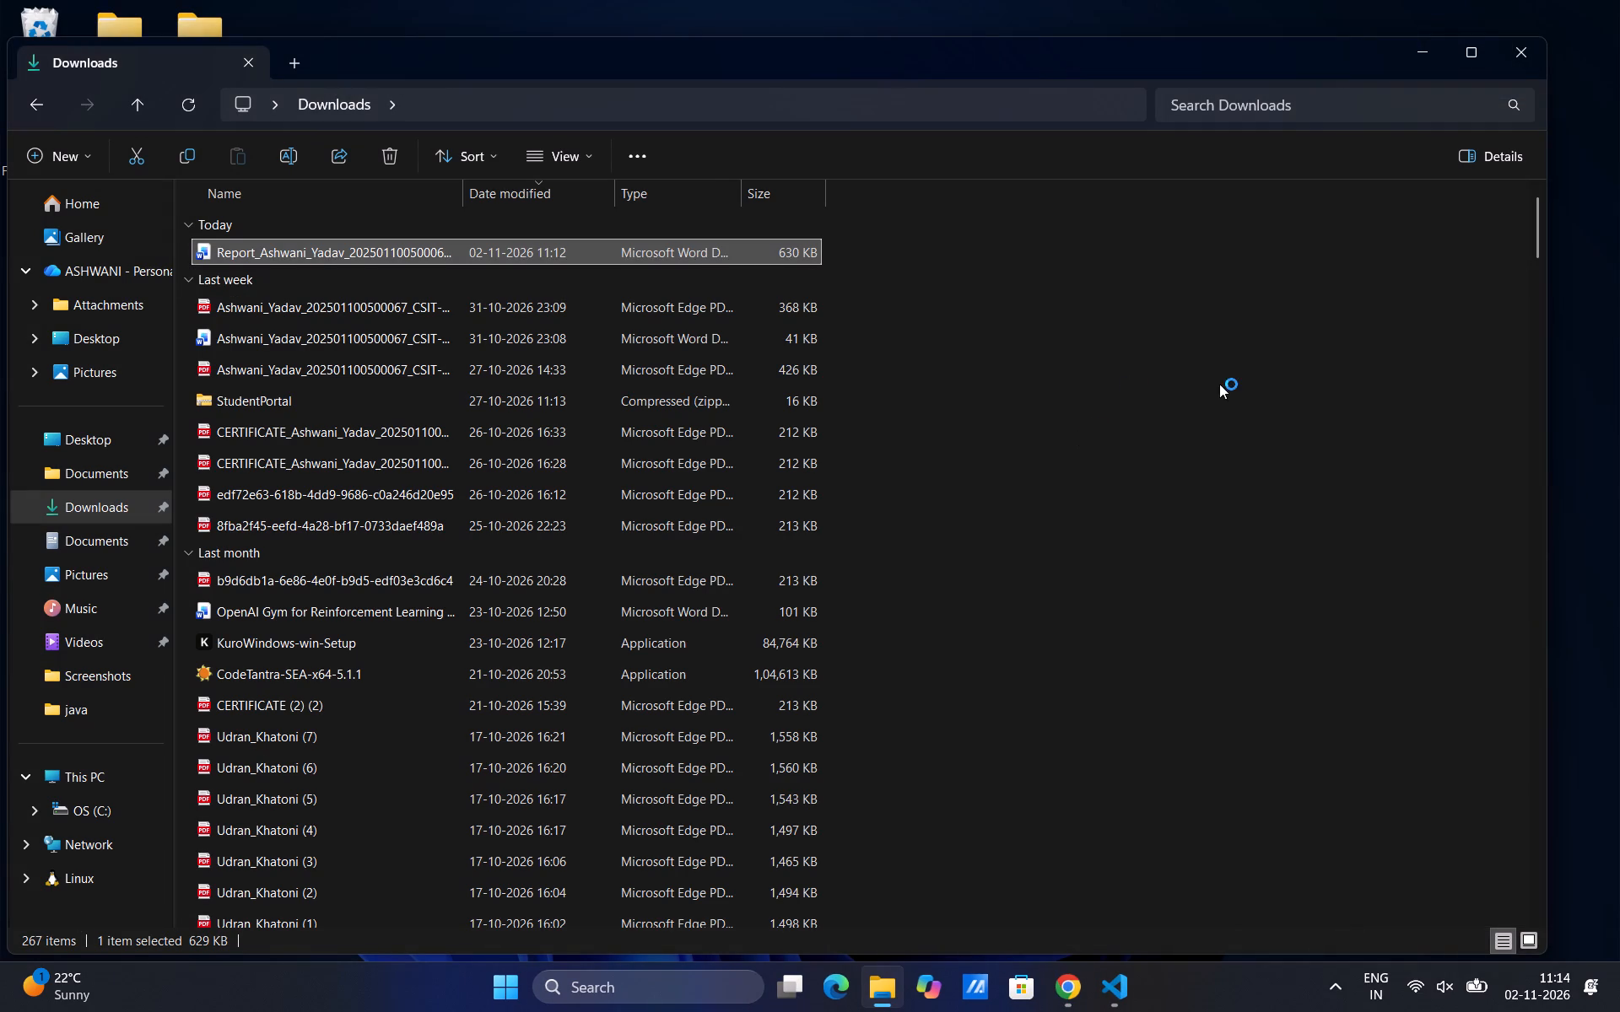
Switch to Chrome to view the Gmail message with the social internship submission instructions.
{"action": "left_click", "coordinate": [1066, 978]}
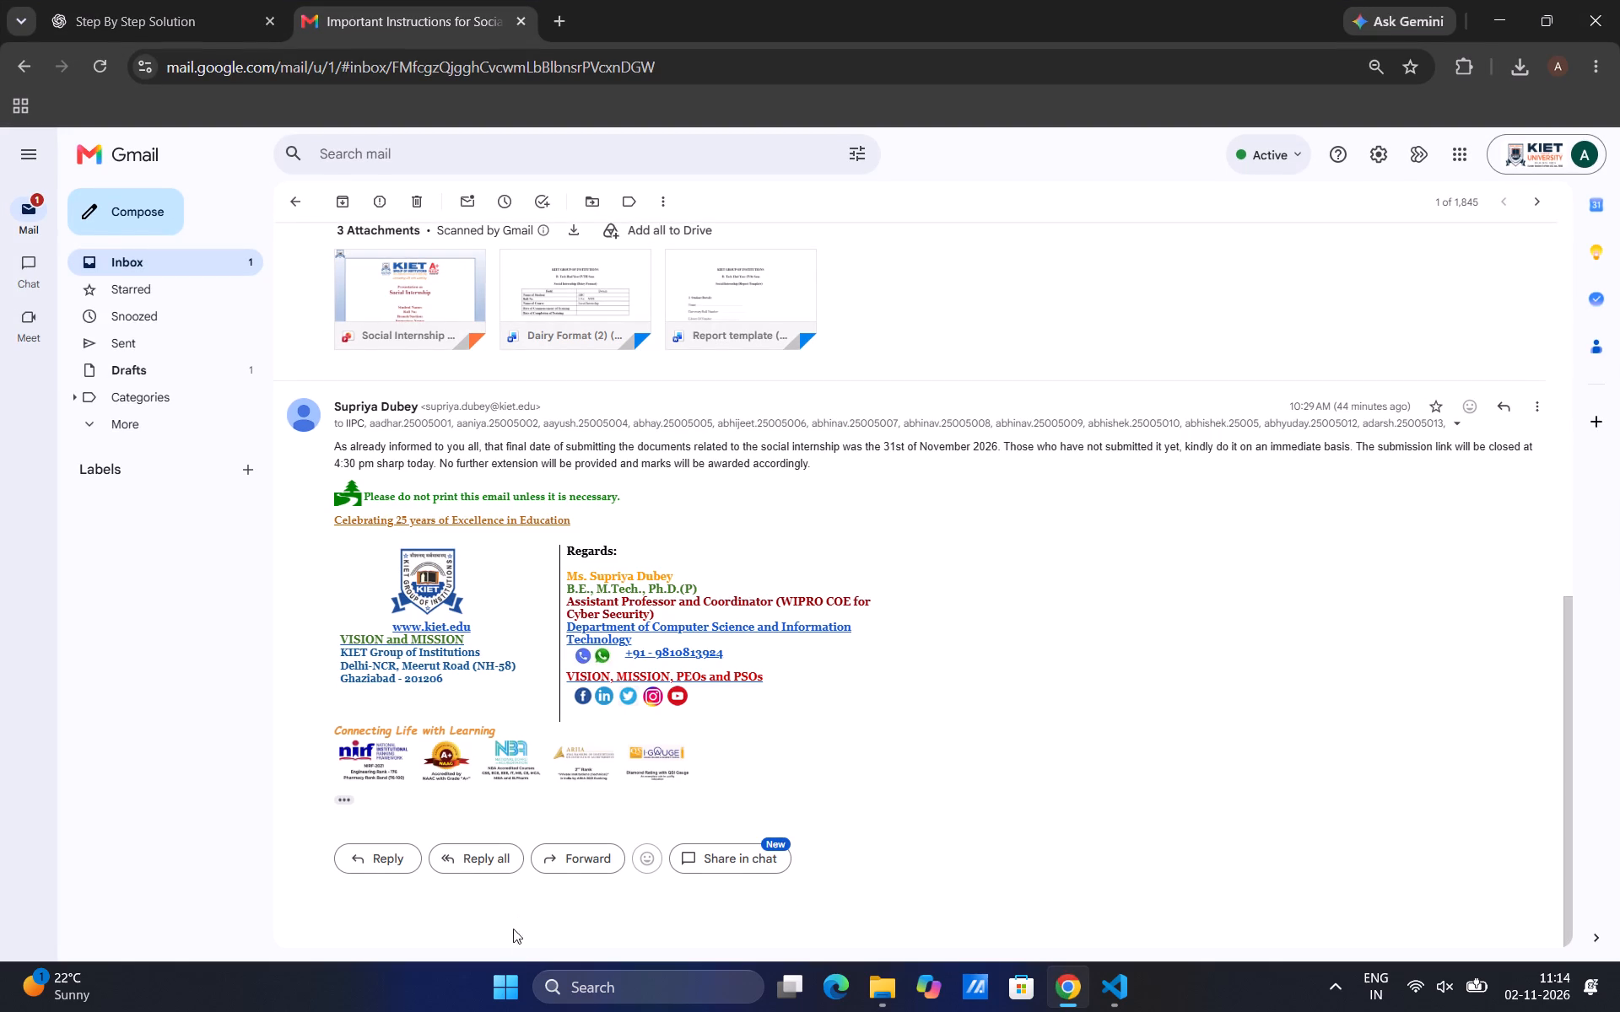
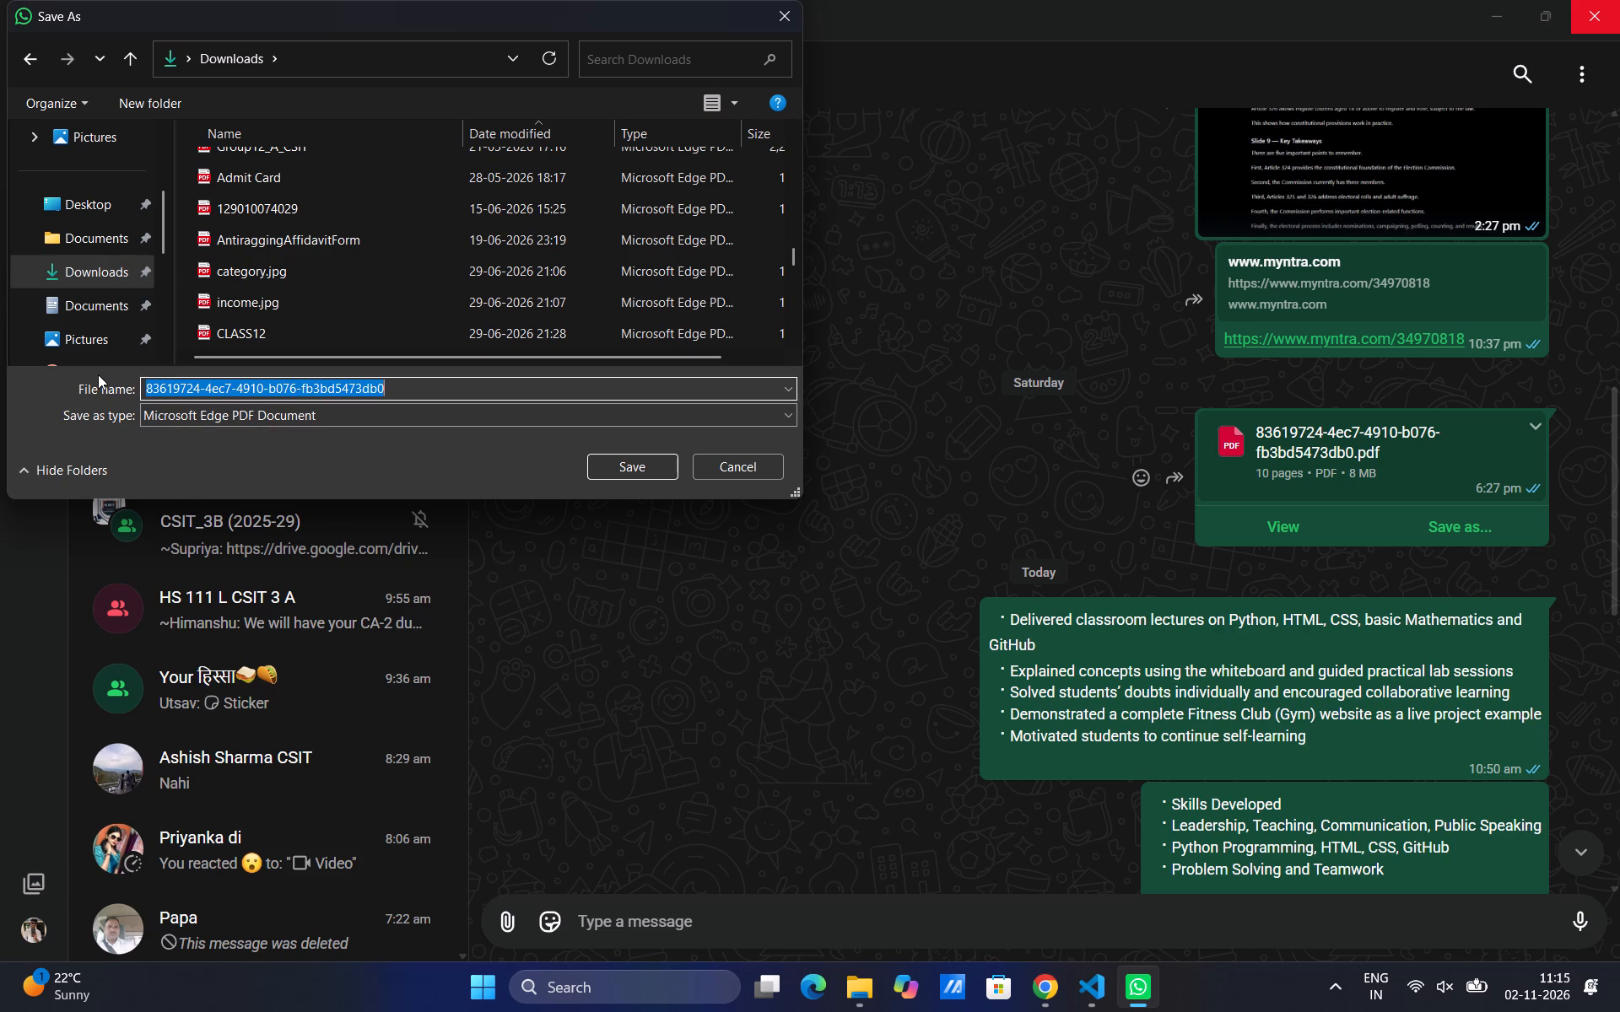
{"action": "key", "text": "BackSpace"}
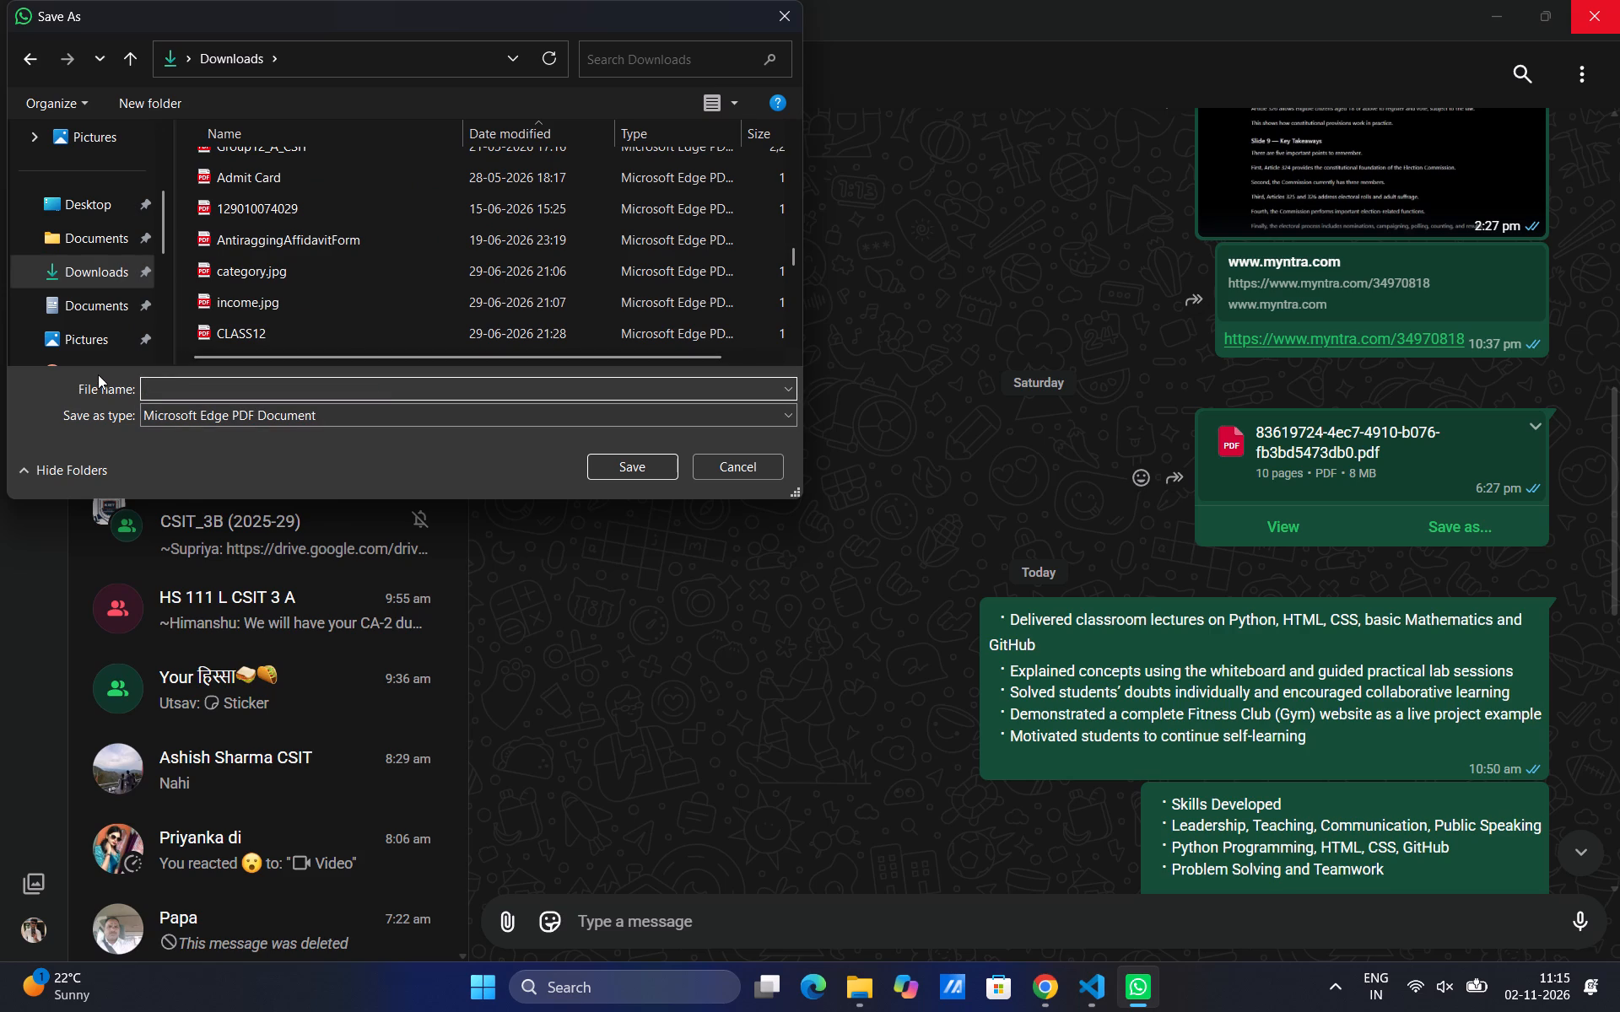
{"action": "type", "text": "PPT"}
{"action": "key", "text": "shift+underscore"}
Extend the PDF's file name after "PPT_" with the student's underscore-separated name, library ID and a trailing underscore.
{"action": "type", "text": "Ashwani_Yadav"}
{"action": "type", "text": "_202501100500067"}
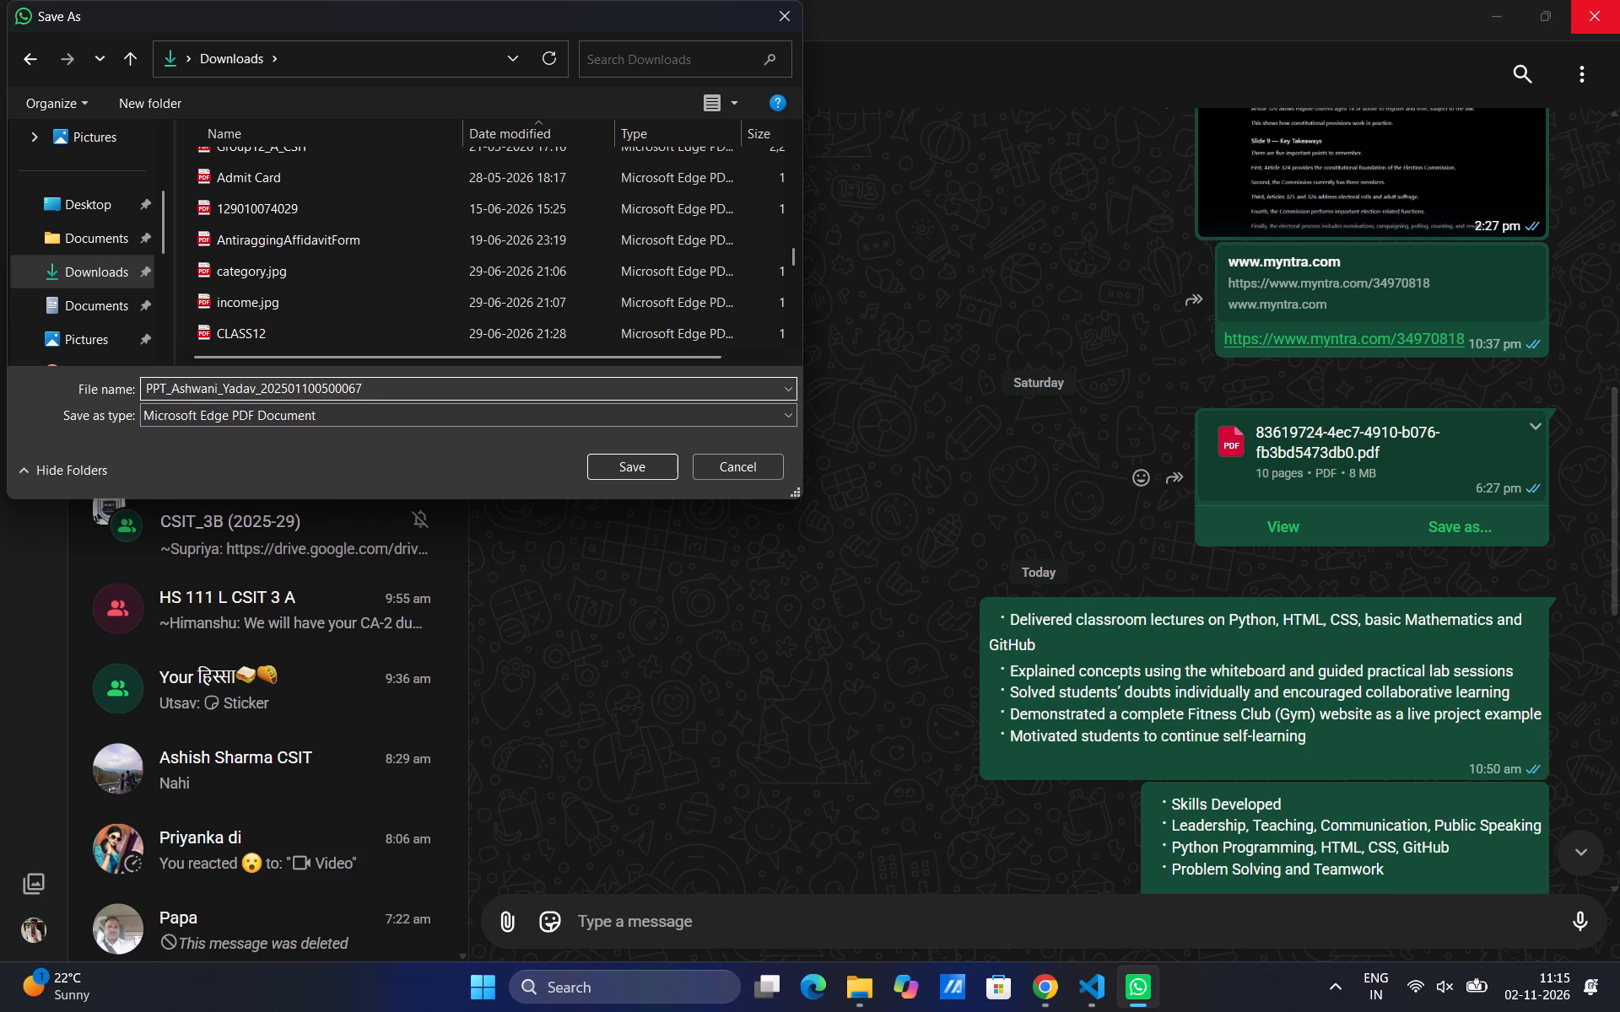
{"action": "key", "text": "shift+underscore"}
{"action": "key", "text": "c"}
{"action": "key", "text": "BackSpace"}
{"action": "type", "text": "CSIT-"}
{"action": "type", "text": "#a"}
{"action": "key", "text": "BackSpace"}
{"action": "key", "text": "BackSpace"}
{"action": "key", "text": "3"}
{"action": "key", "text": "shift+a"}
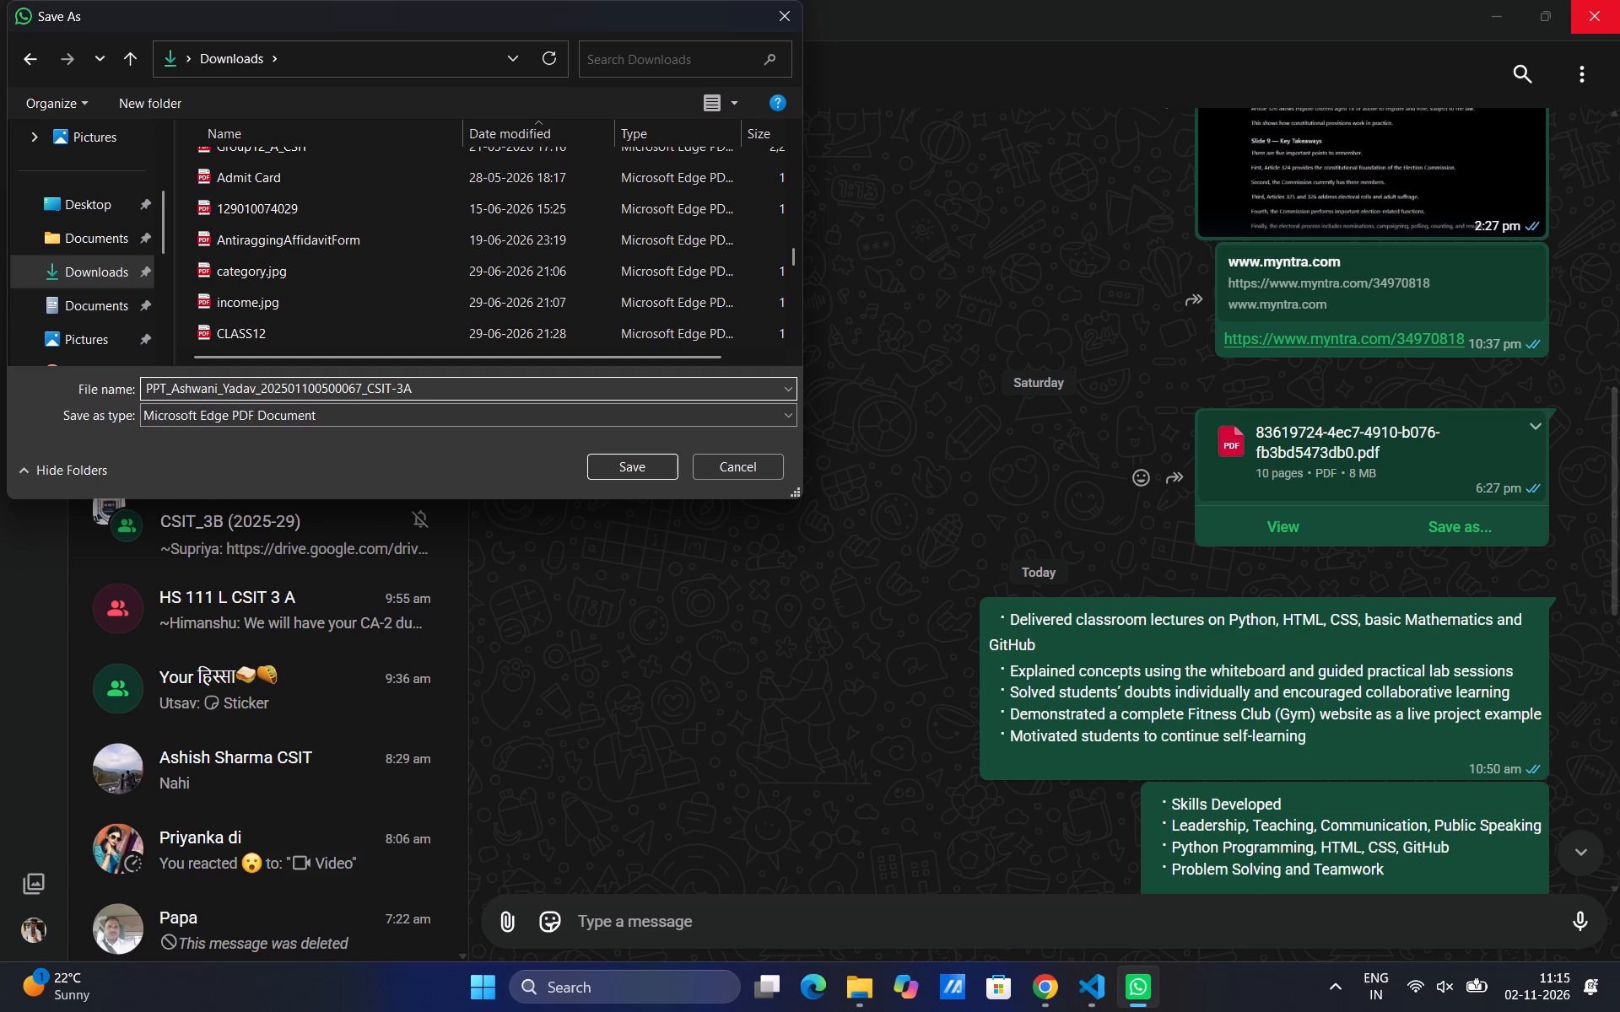
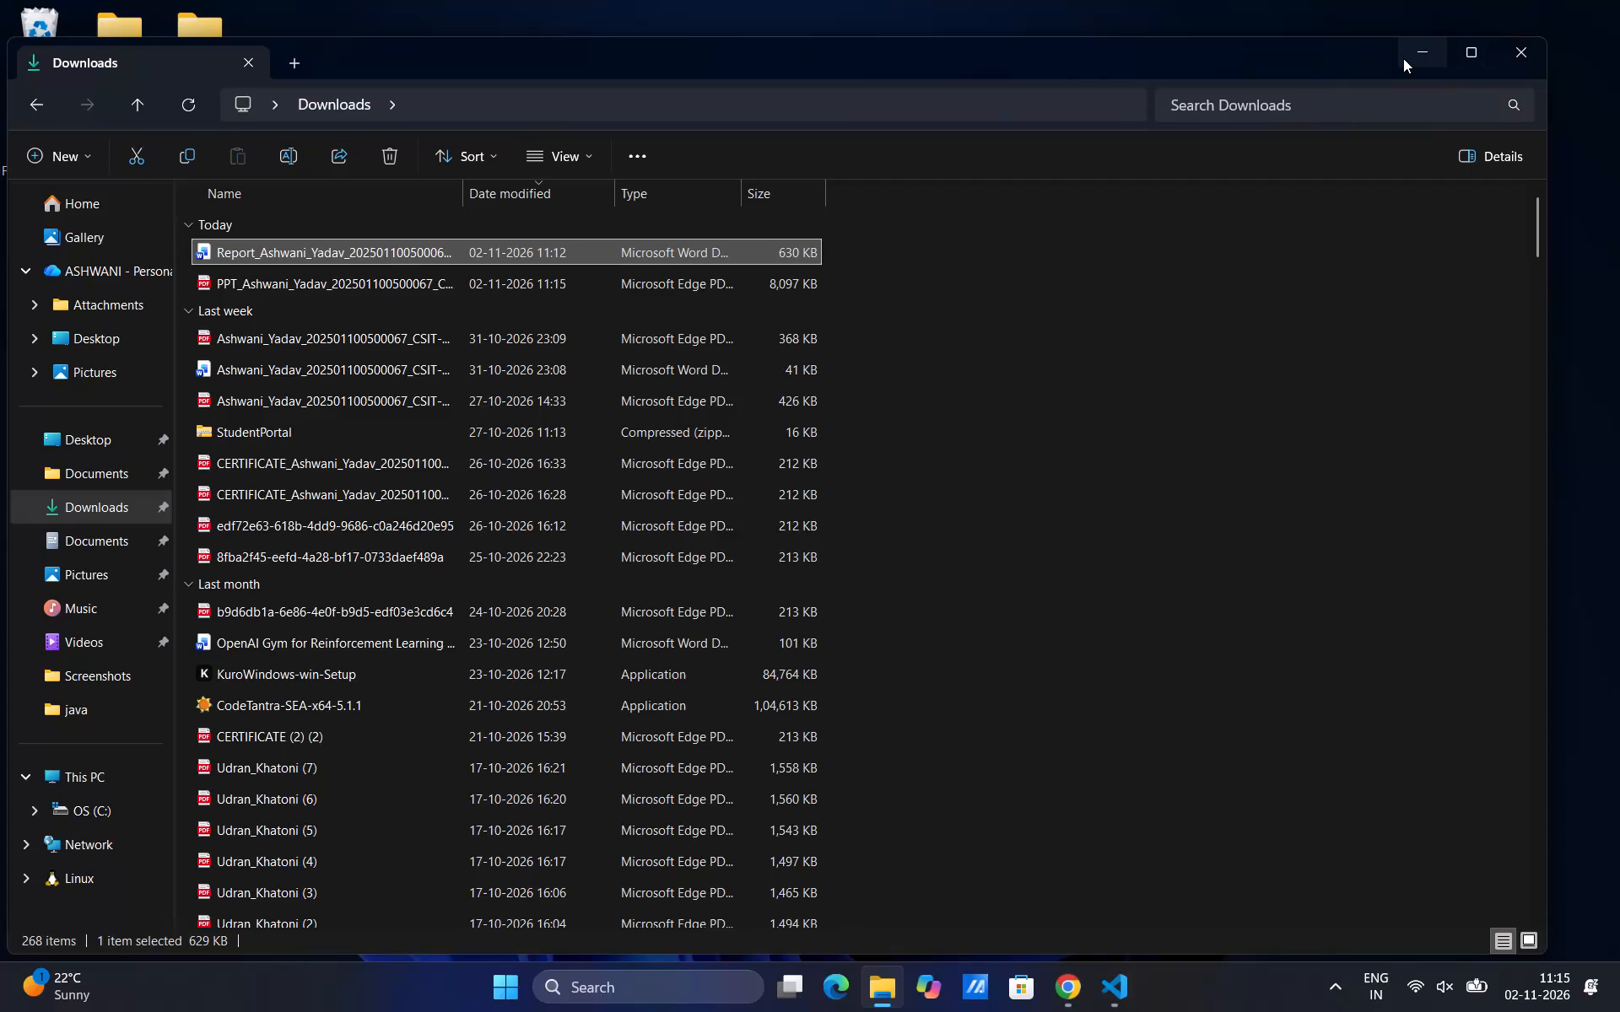
Minimize the Downloads window and delete the four WhatsApp images from the desktop.
{"action": "left_click", "coordinate": [1404, 57]}
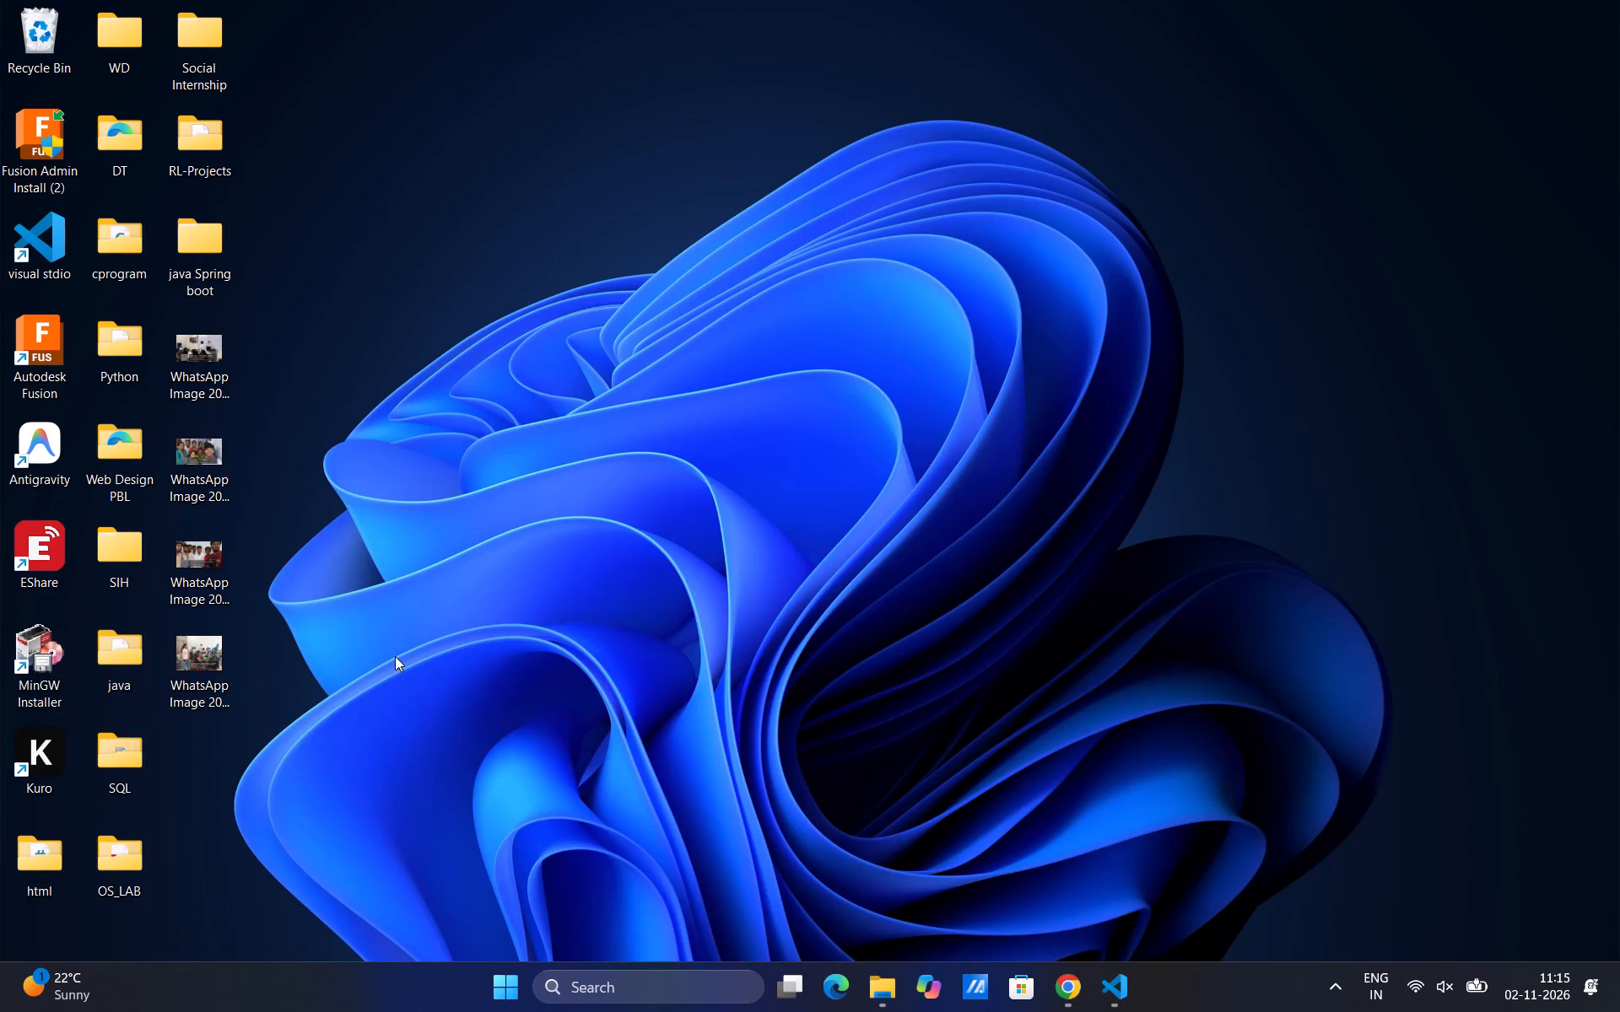
{"action": "left_click_drag", "start_coordinate": [258, 767], "coordinate": [208, 360]}
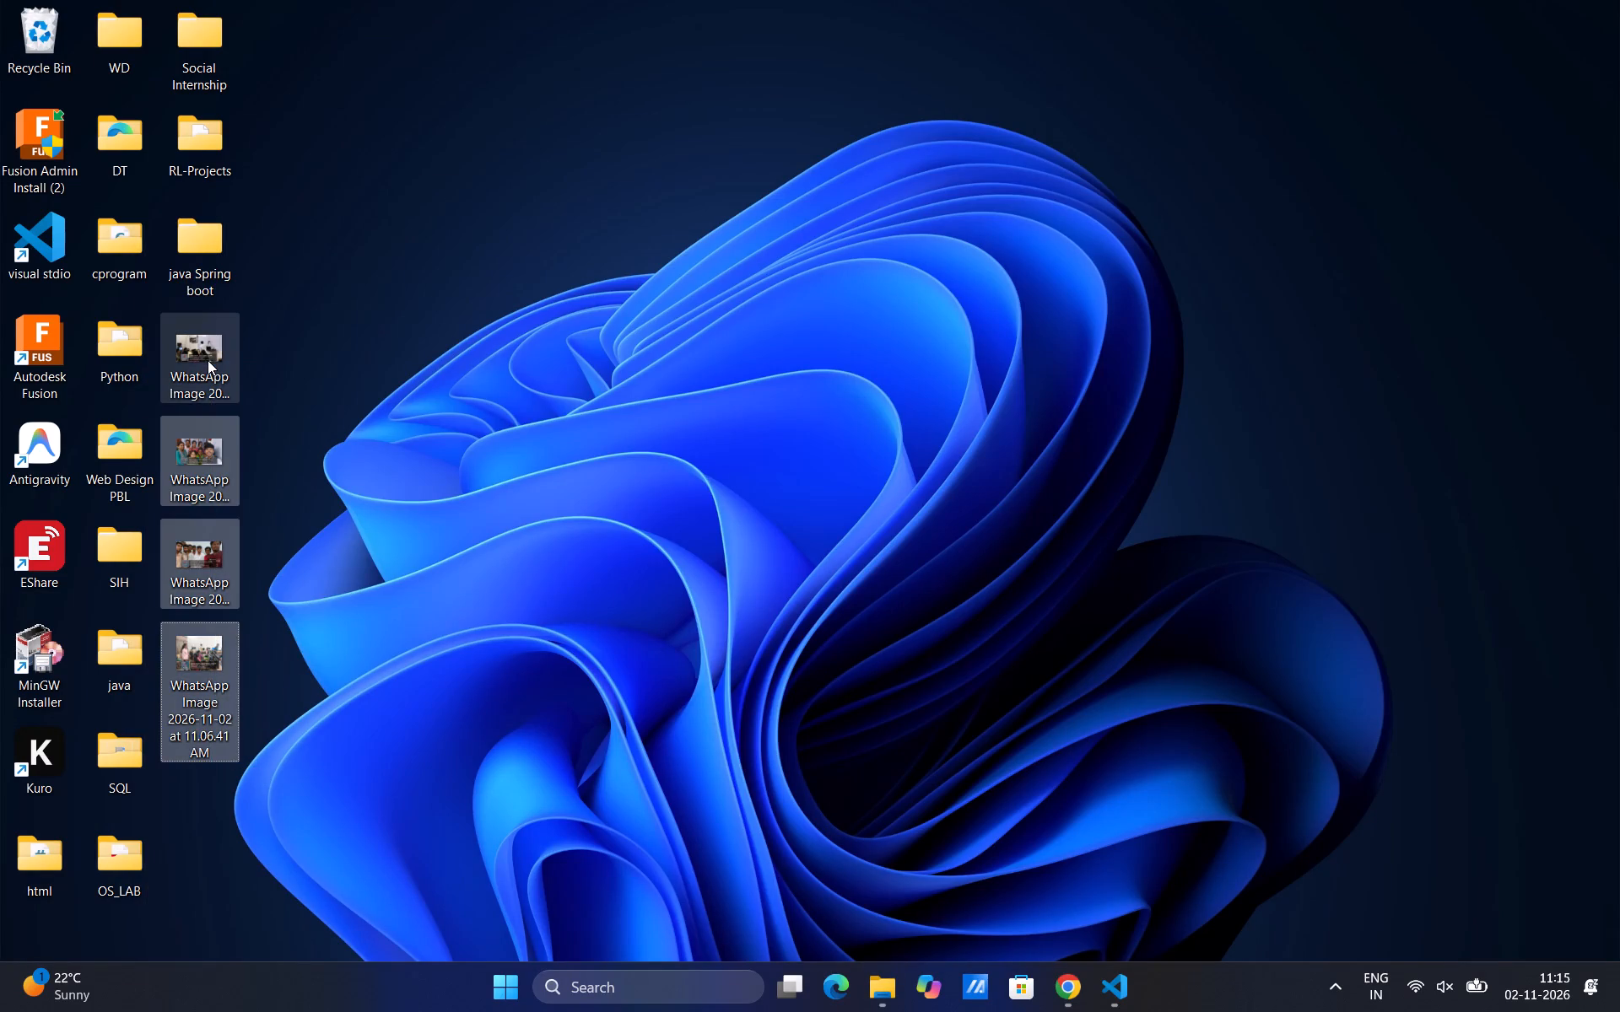
{"action": "key", "text": "Delete"}
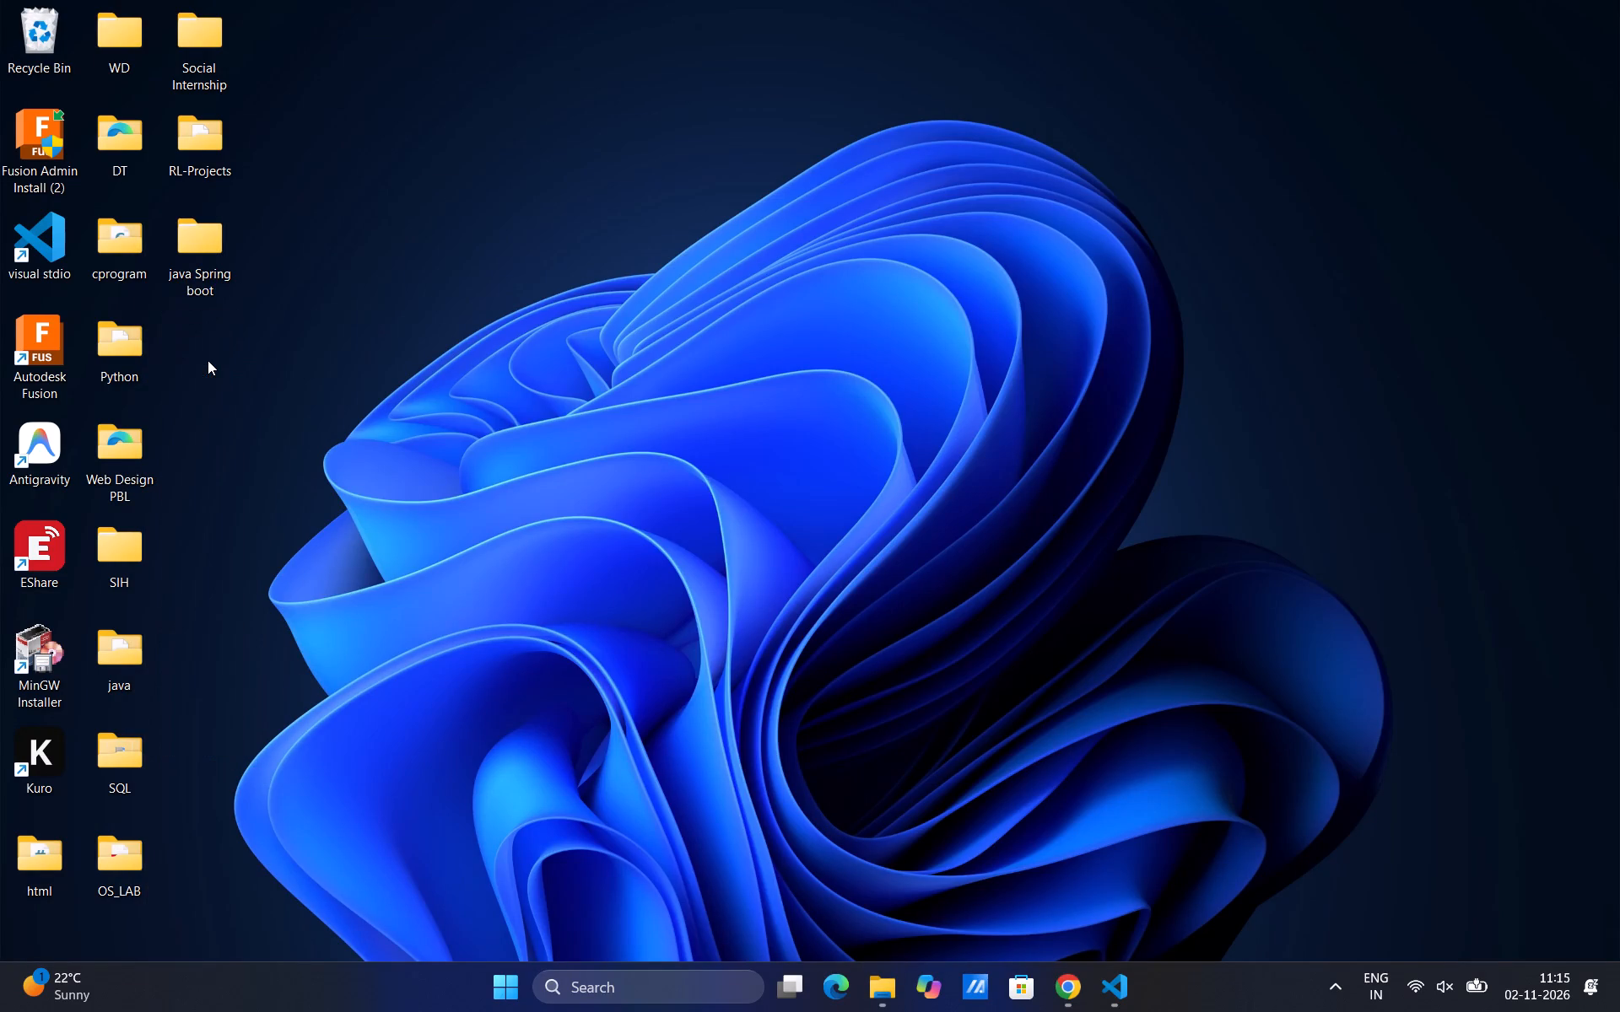
Bring the Downloads folder back up, reload its file listing and close the window.
{"action": "left_click", "coordinate": [877, 986]}
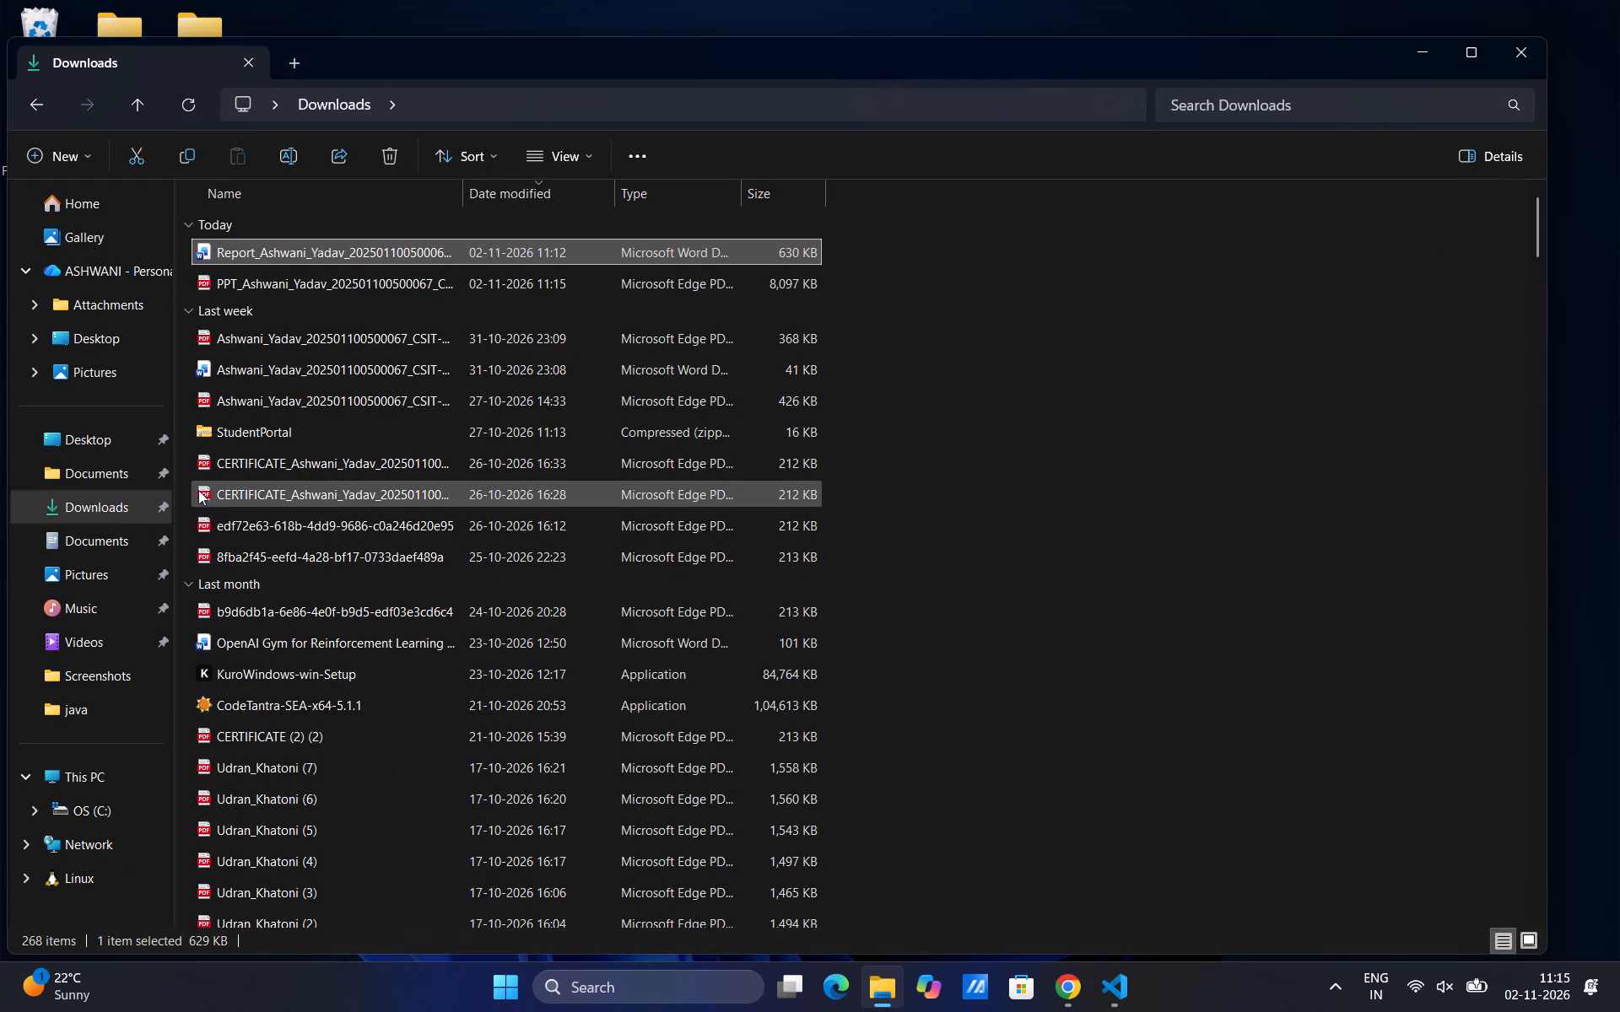
{"action": "left_click", "coordinate": [115, 493]}
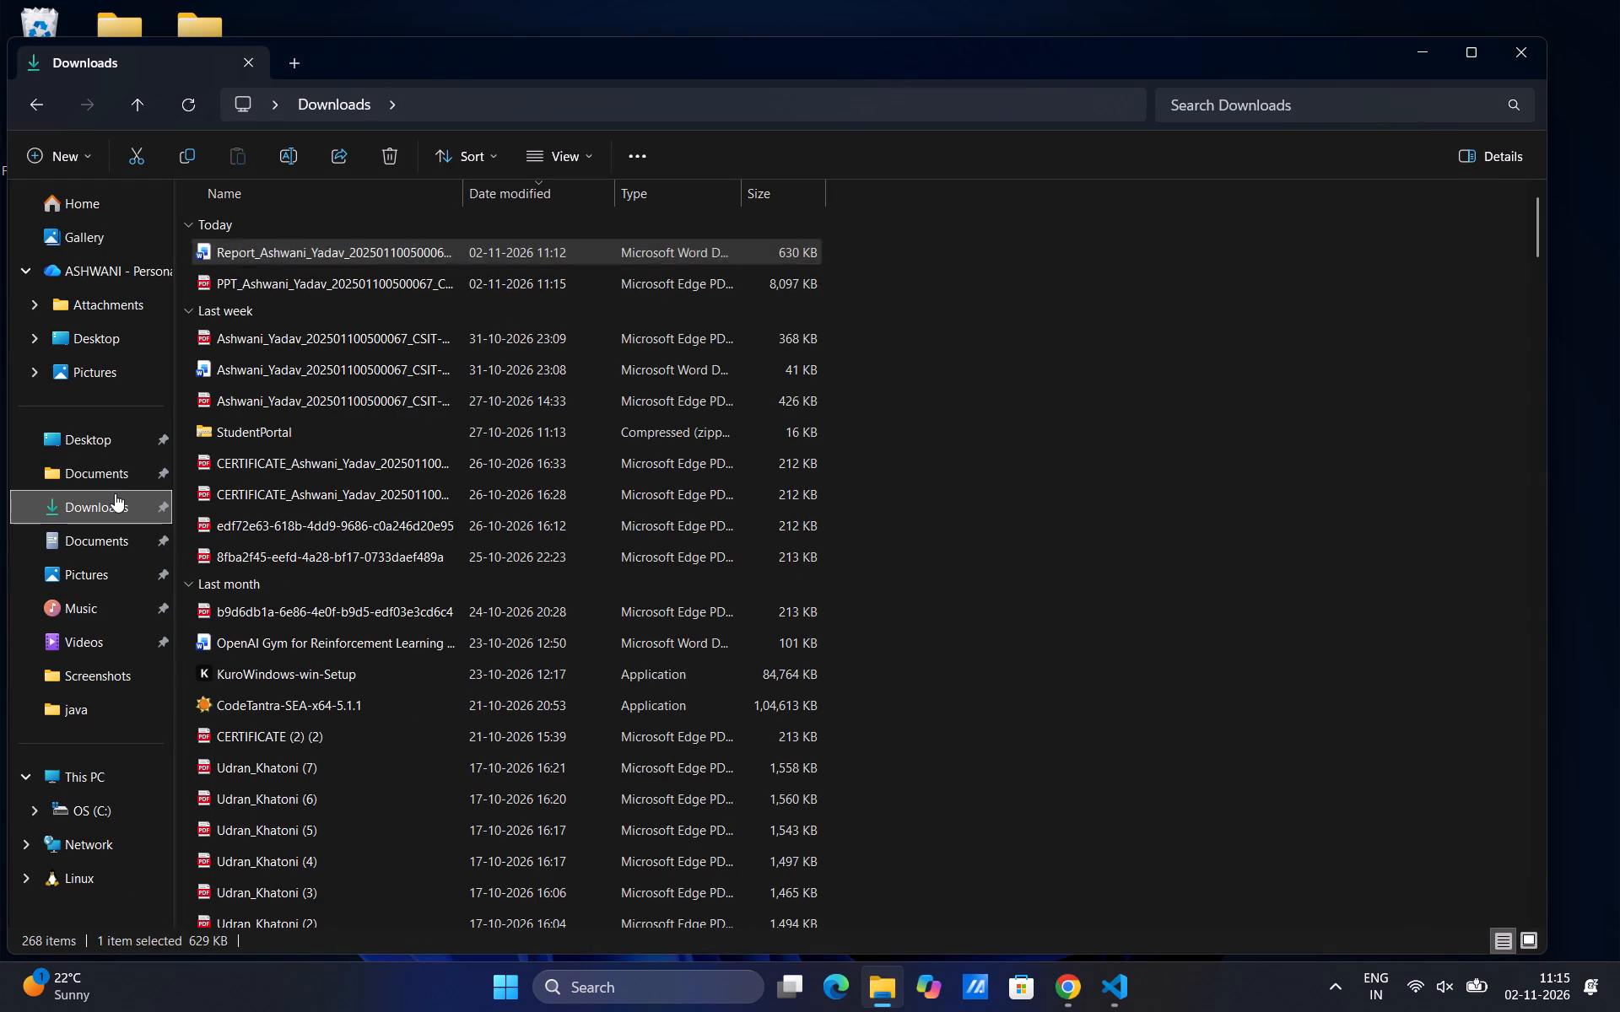
{"action": "scroll", "coordinate": [327, 369], "scroll_direction": "up", "scroll_amount": 2}
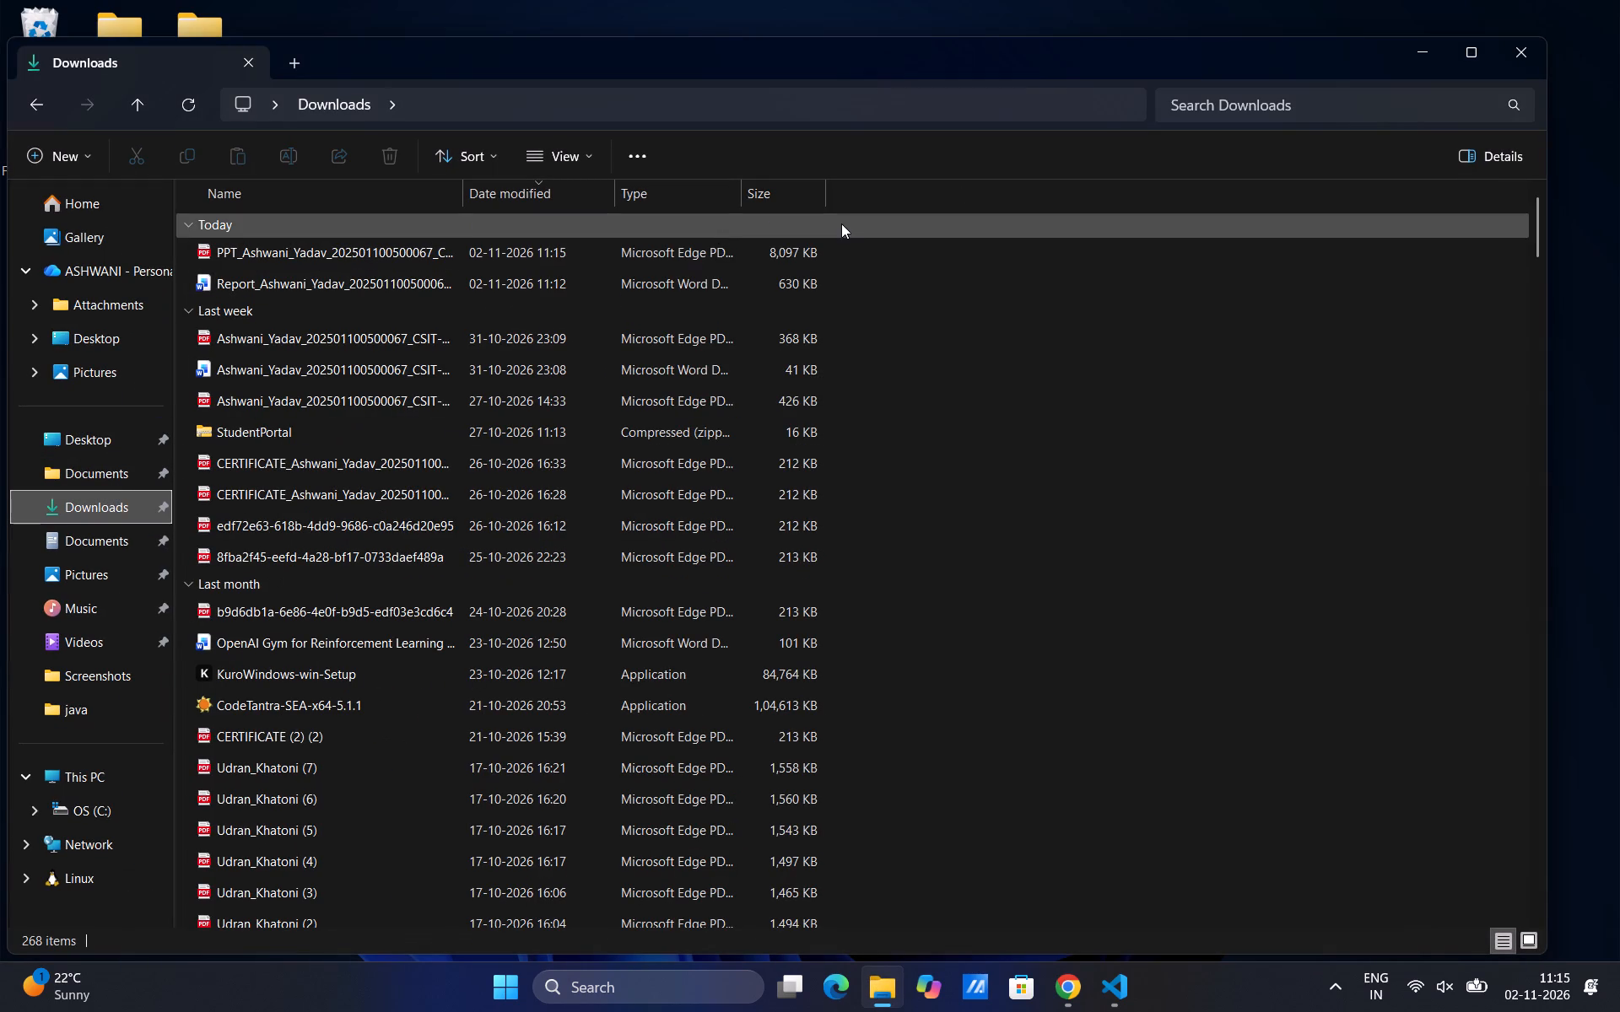
{"action": "left_click", "coordinate": [1523, 53]}
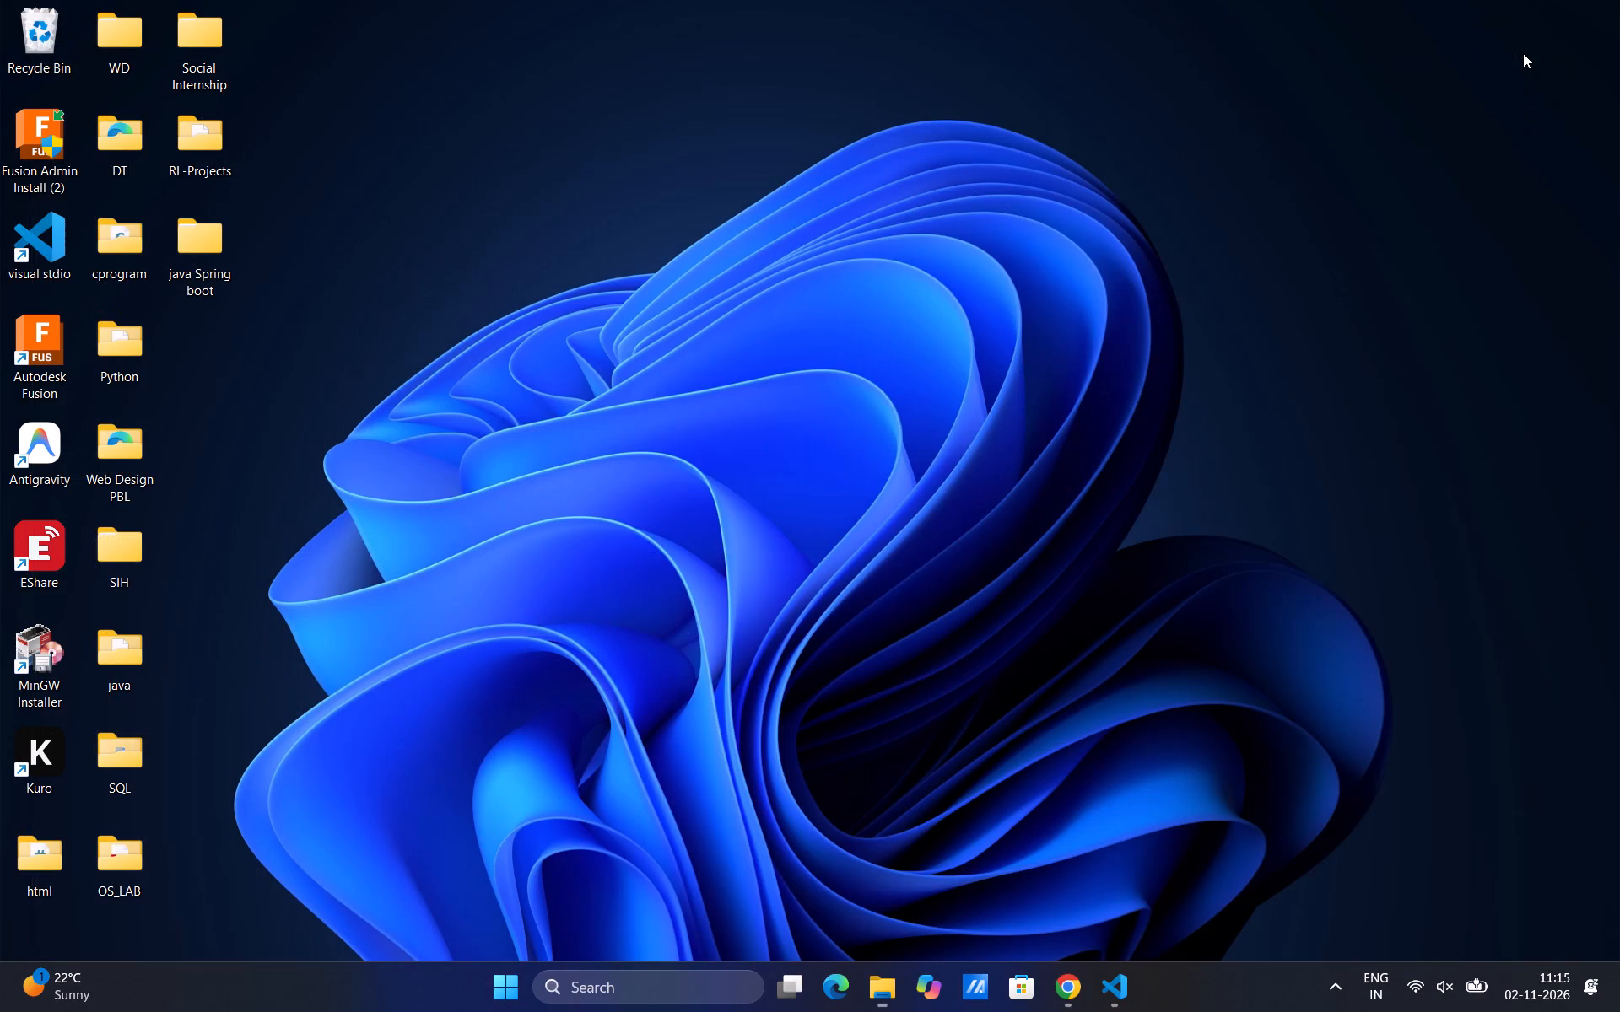
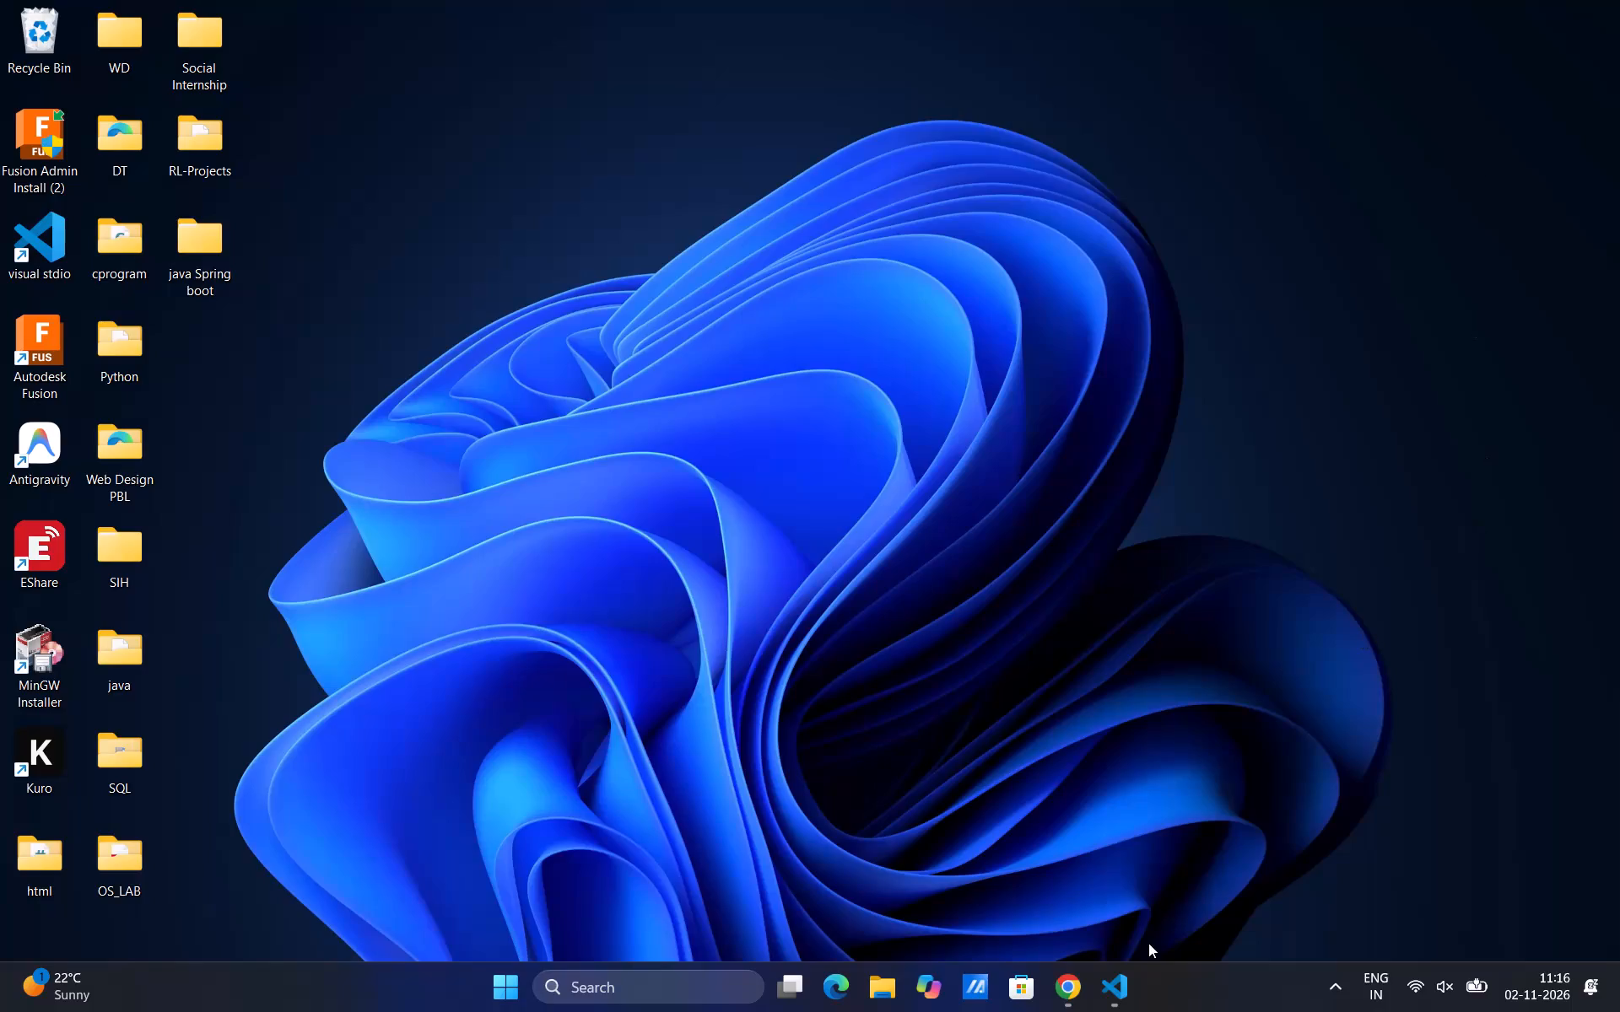
Switch to Chrome, check the social internship instructions email for its attachments and submission deadline, and return to the desktop.
{"action": "left_click", "coordinate": [1104, 980]}
{"action": "left_click", "coordinate": [1073, 991]}
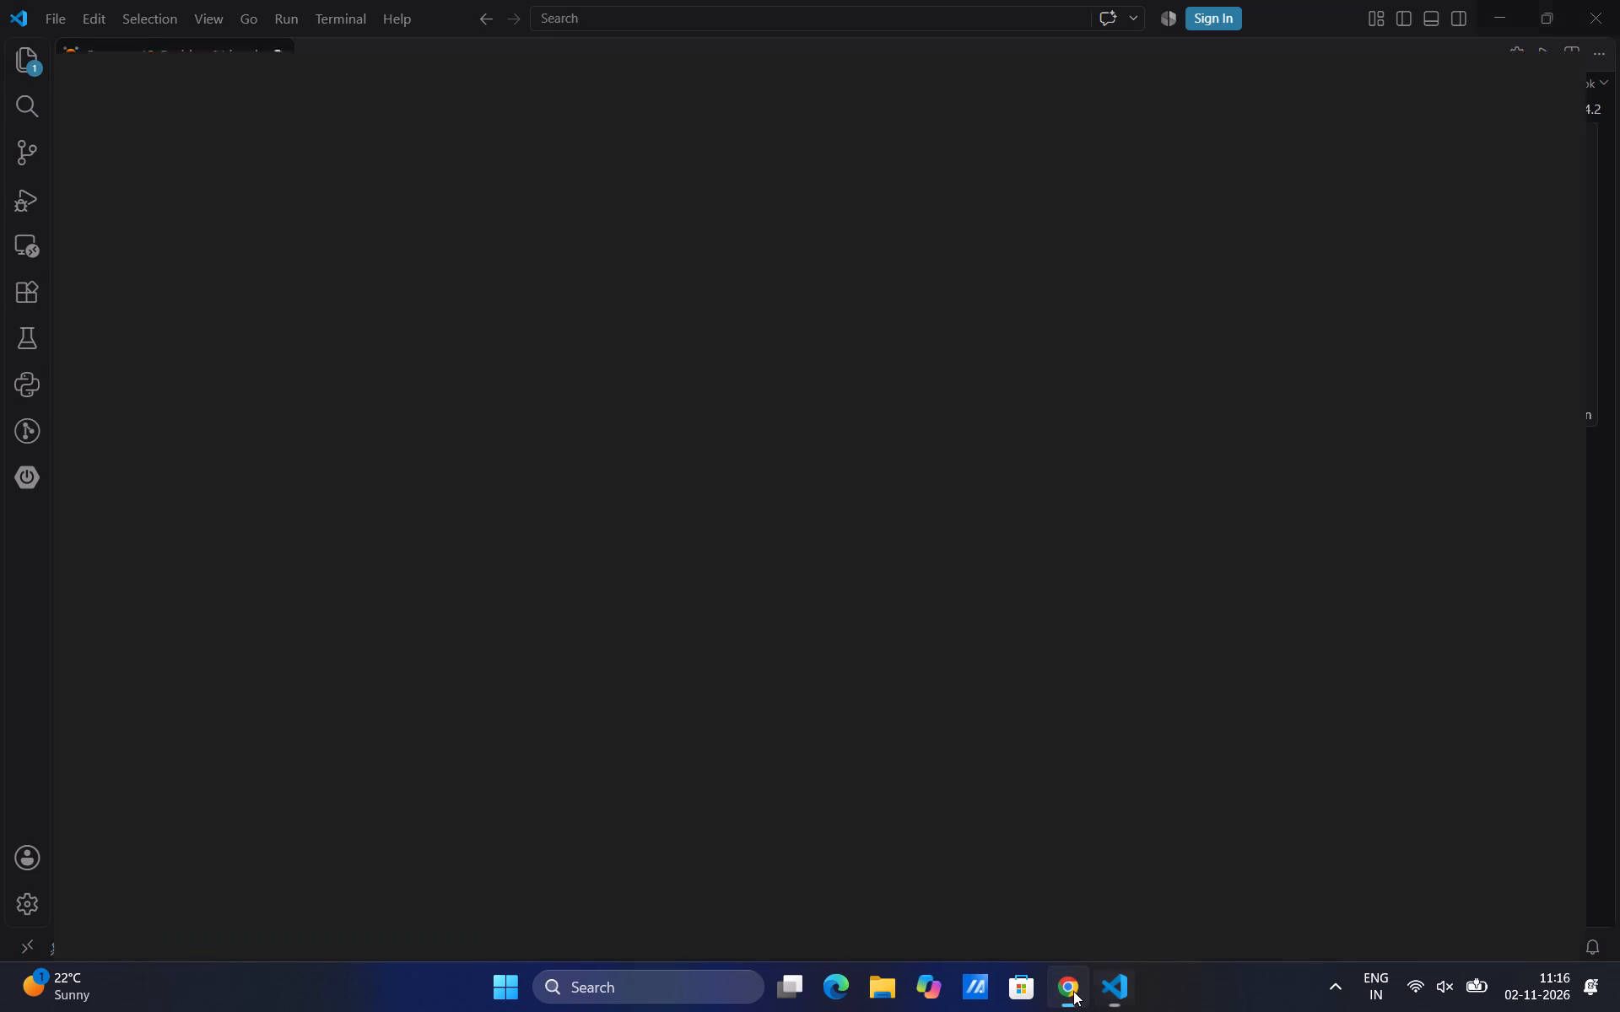
{"action": "scroll", "coordinate": [966, 733], "scroll_direction": "up", "scroll_amount": 1}
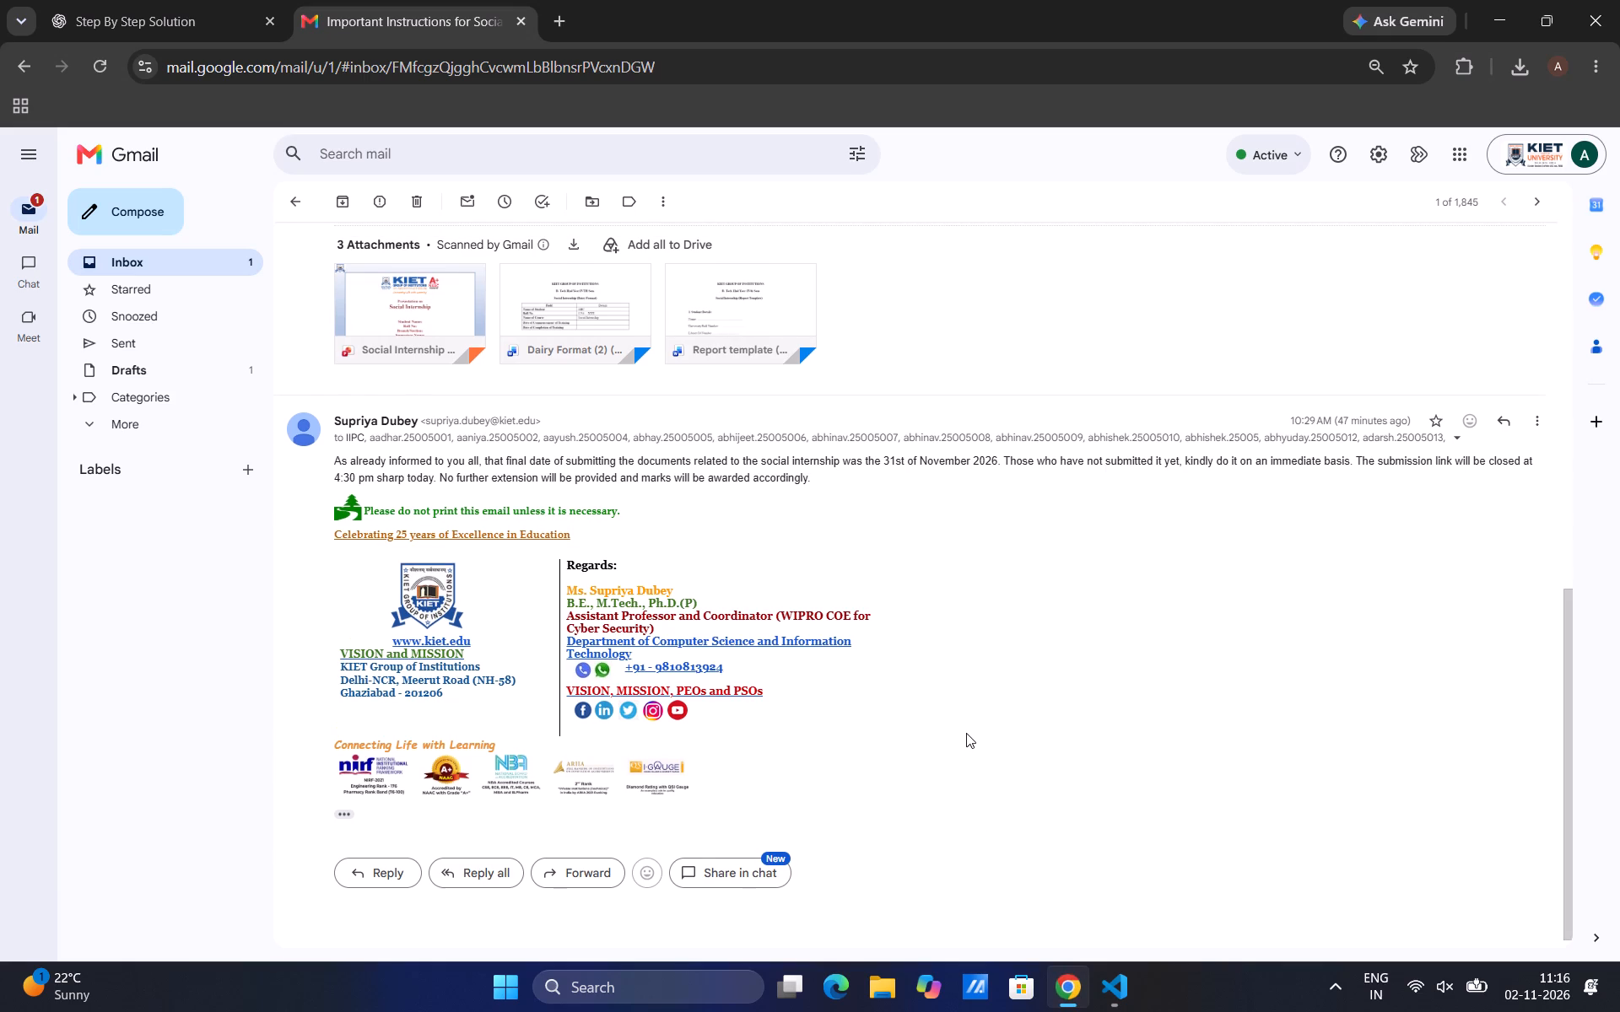
{"action": "scroll", "coordinate": [966, 733], "scroll_direction": "up", "scroll_amount": 1}
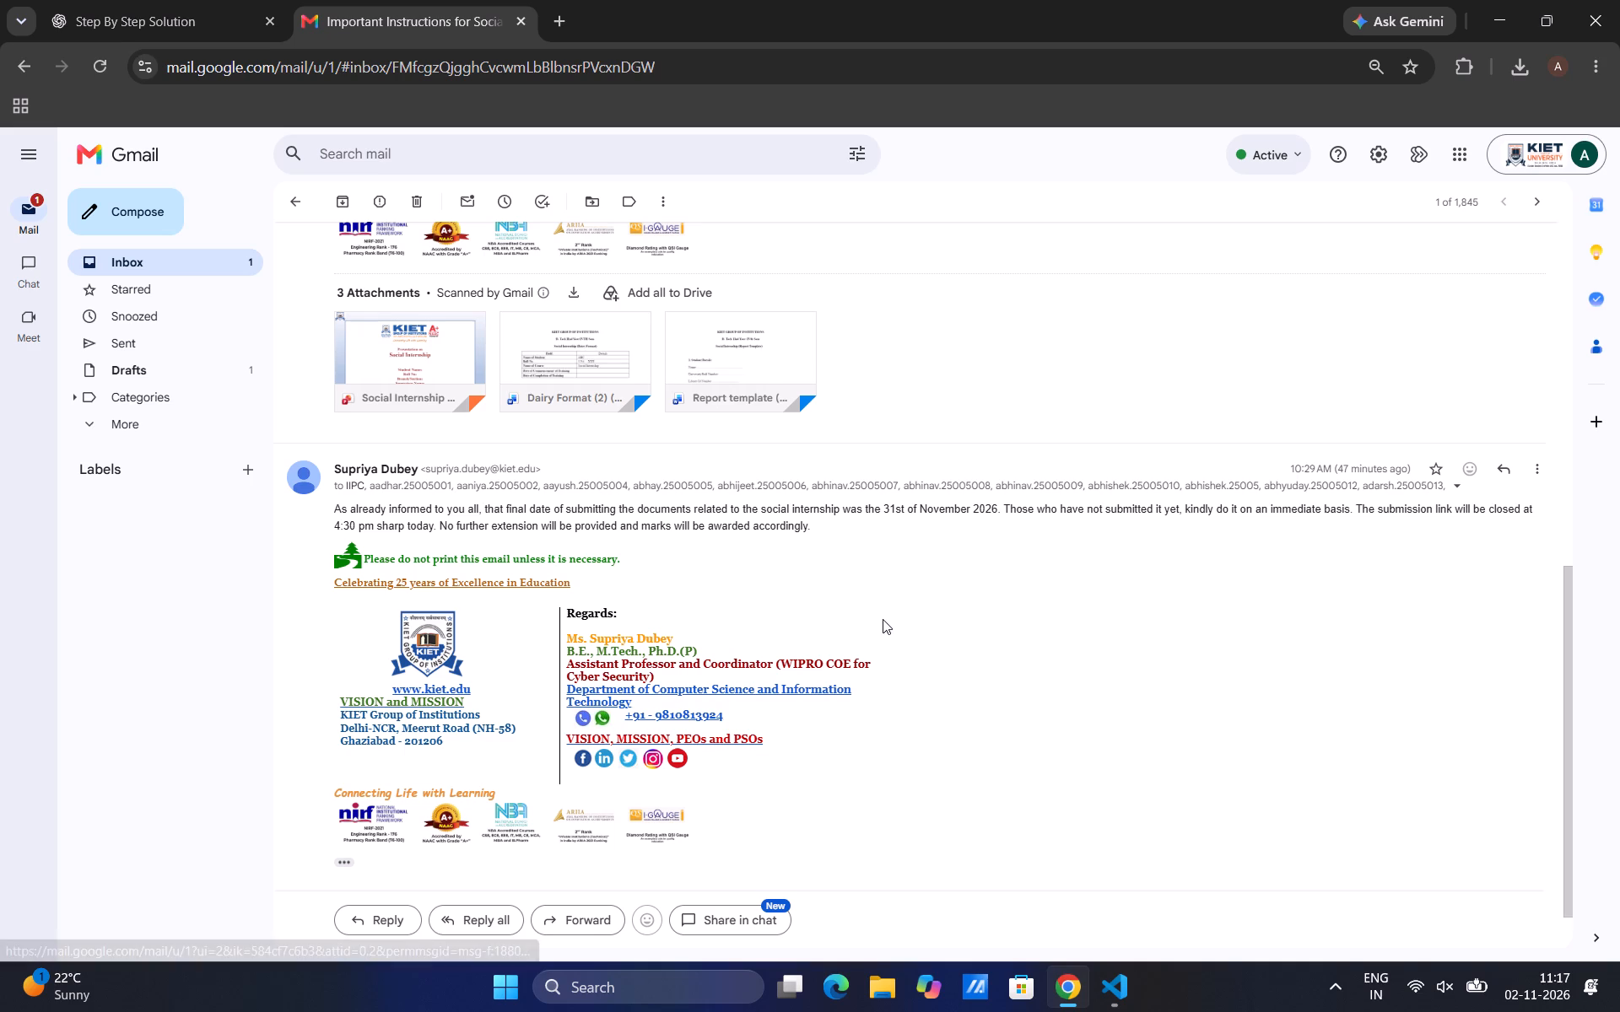
{"action": "scroll", "coordinate": [1089, 791], "scroll_direction": "down", "scroll_amount": 3}
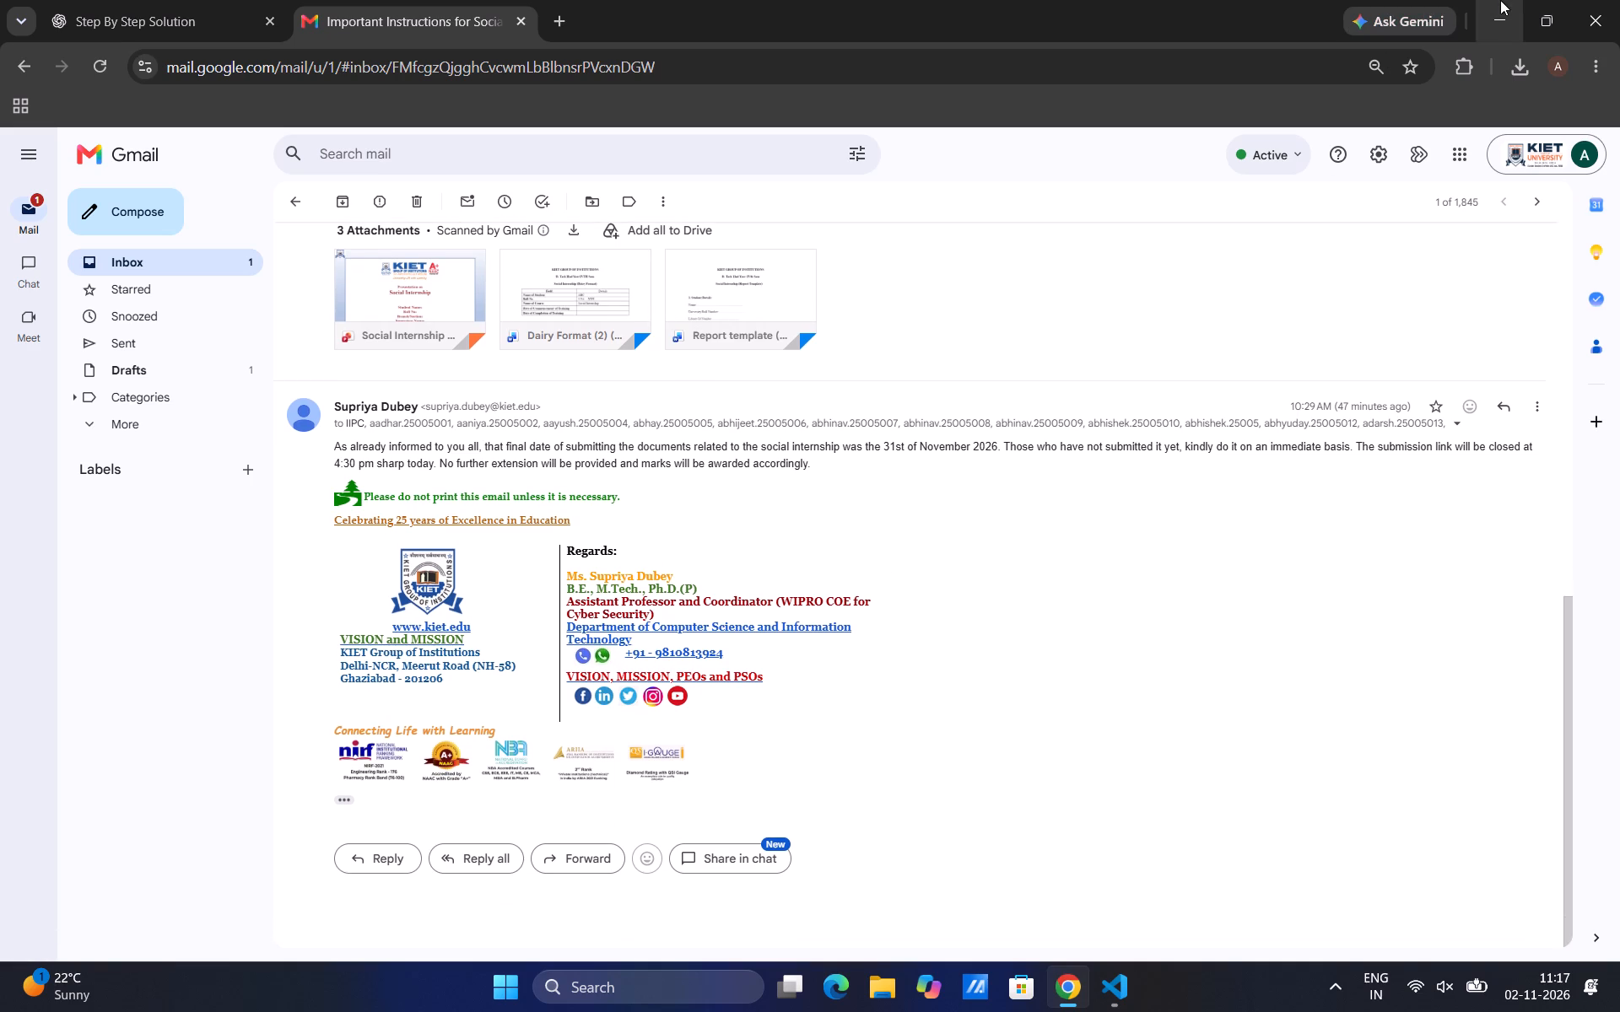
{"action": "left_click", "coordinate": [1499, 0]}
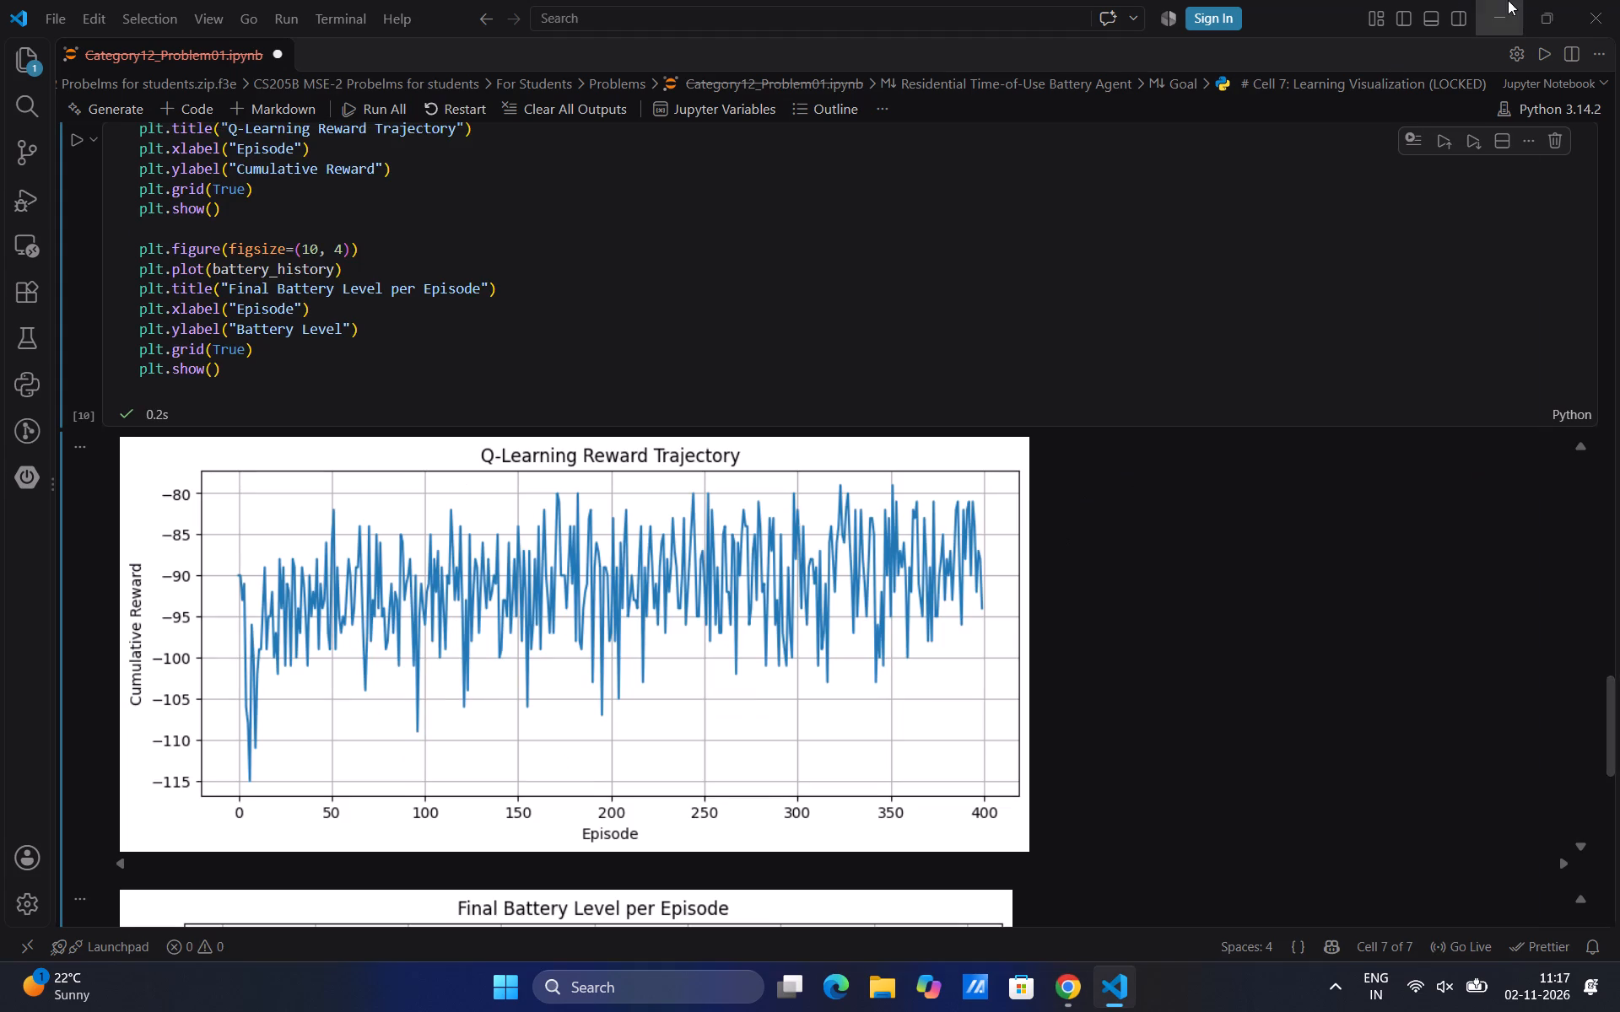
{"action": "left_click", "coordinate": [1507, 1]}
{"action": "left_click", "coordinate": [1192, 342]}
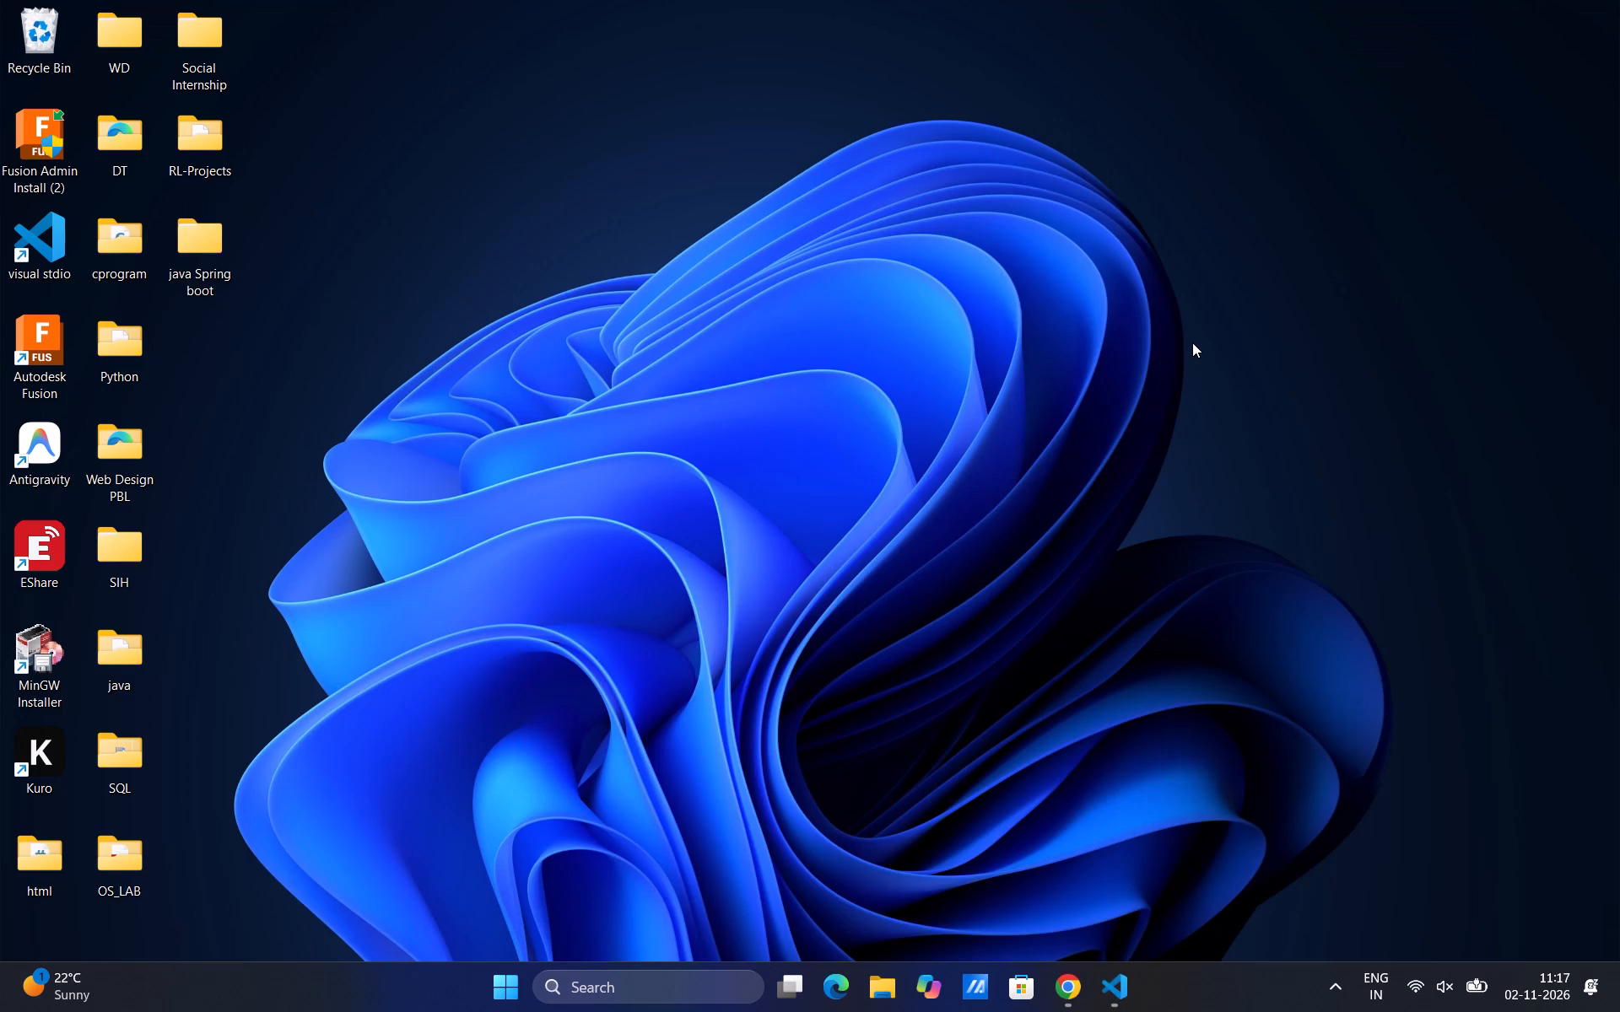